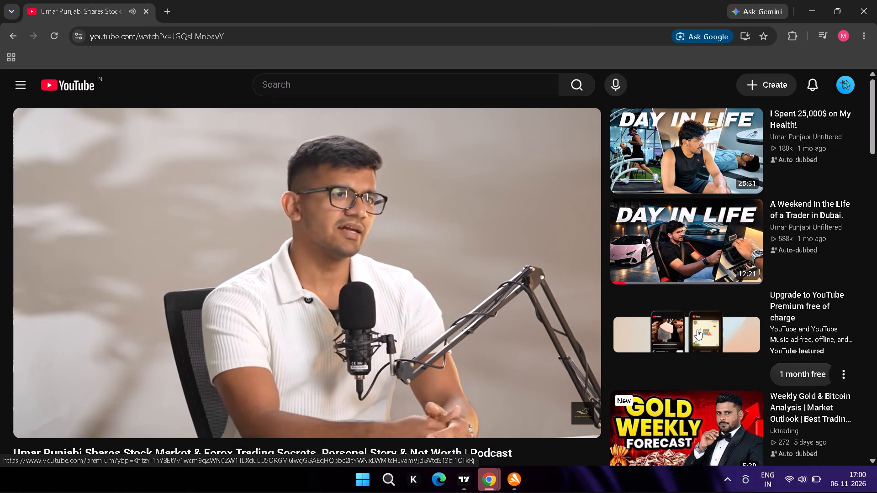
Pause the playing stock market and forex podcast video.
scroll(697, 330, down, 5)
scroll(696, 330, right, 1)
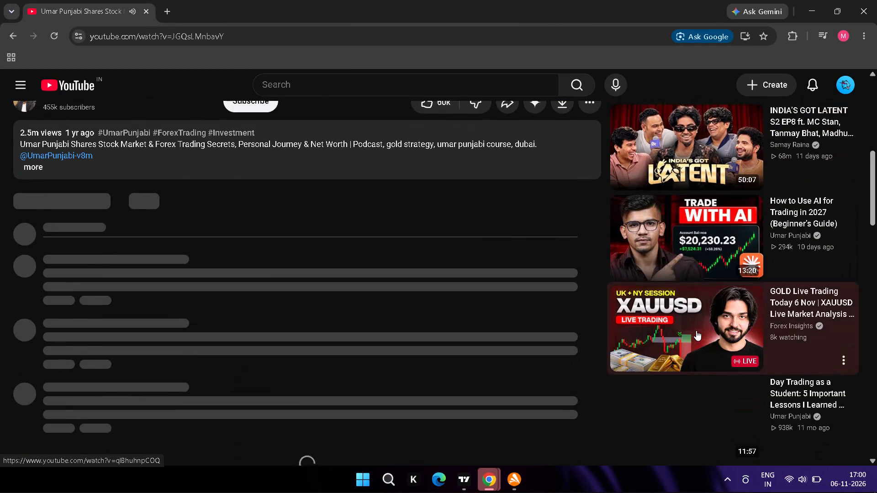
scroll(696, 330, right, 1)
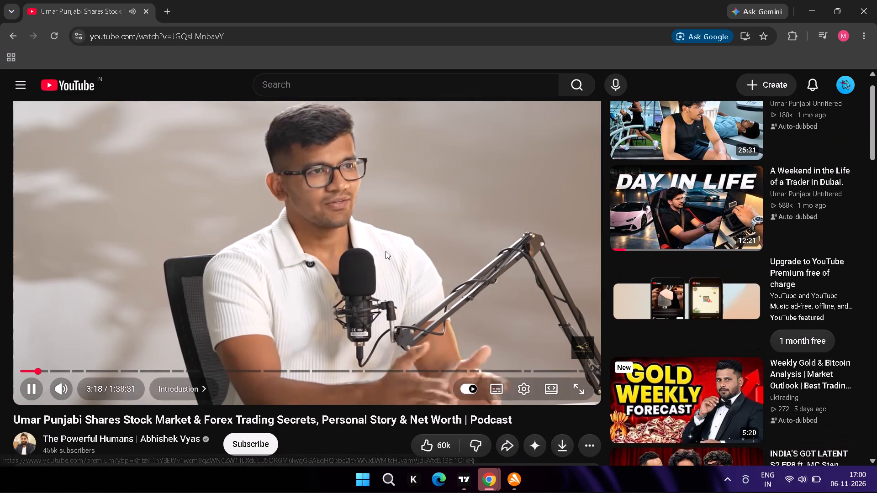
click(386, 251)
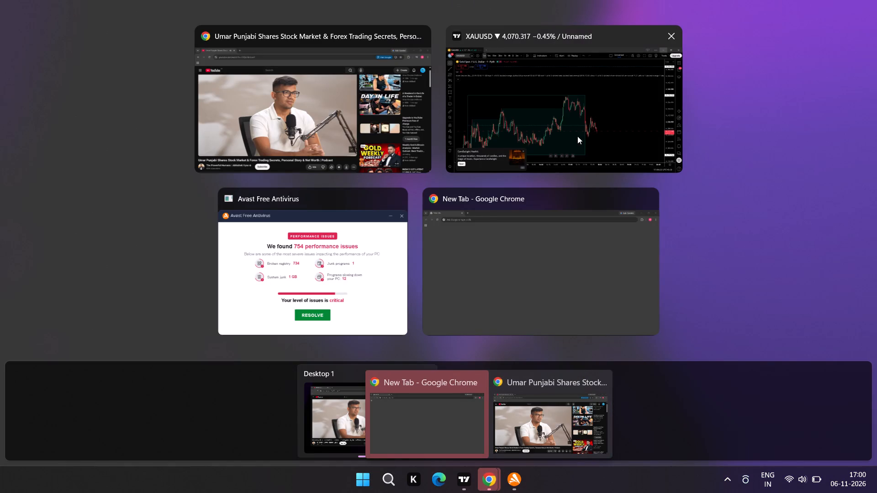
Close the blank New Tab browser window and the Avast Free Antivirus window.
click(646, 200)
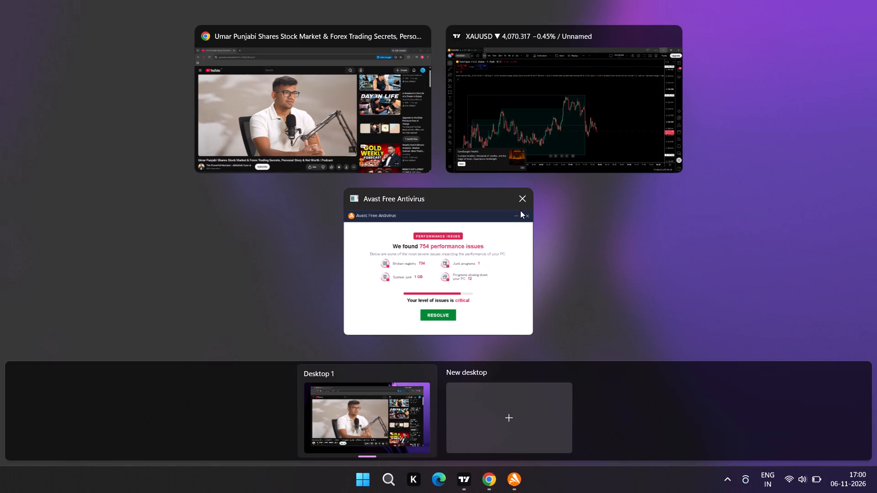
click(521, 201)
Switch to TradingView and examine the latest 6 November sessions on the one-minute XAUUSD chart.
click(555, 149)
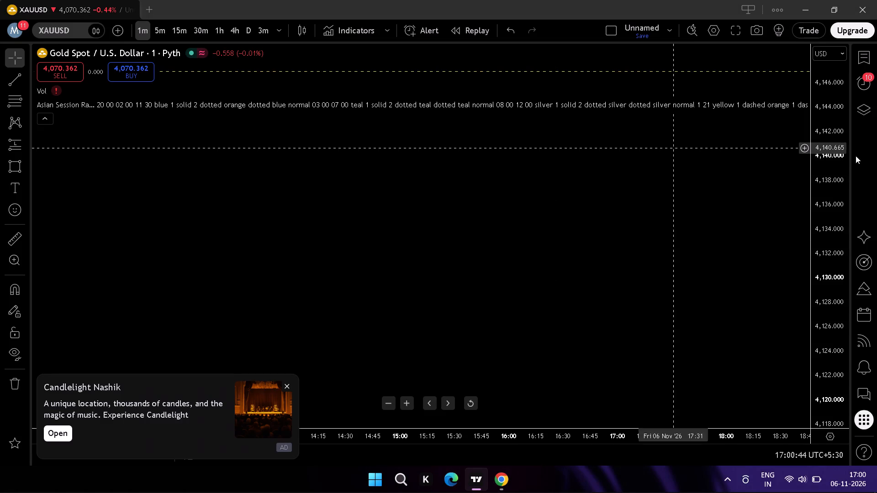
scroll(825, 148, down, 7)
scroll(634, 155, down, 3)
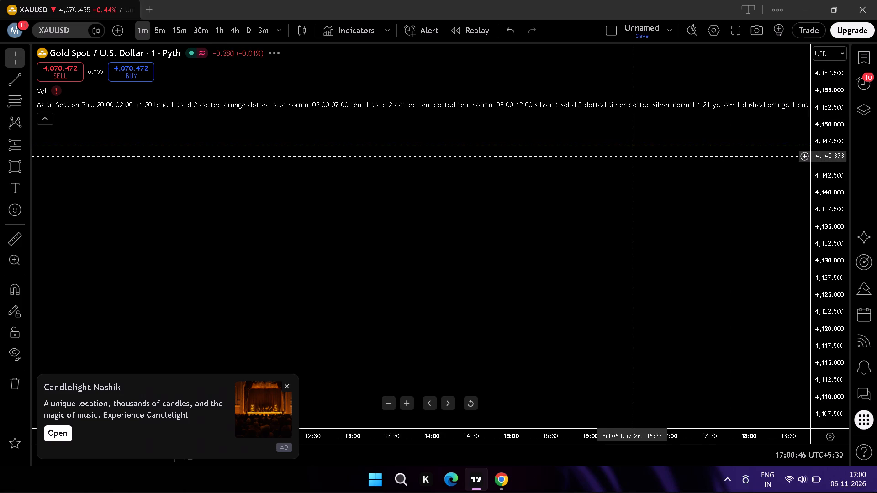
scroll(632, 156, down, 8)
drag(632, 247, 781, 238)
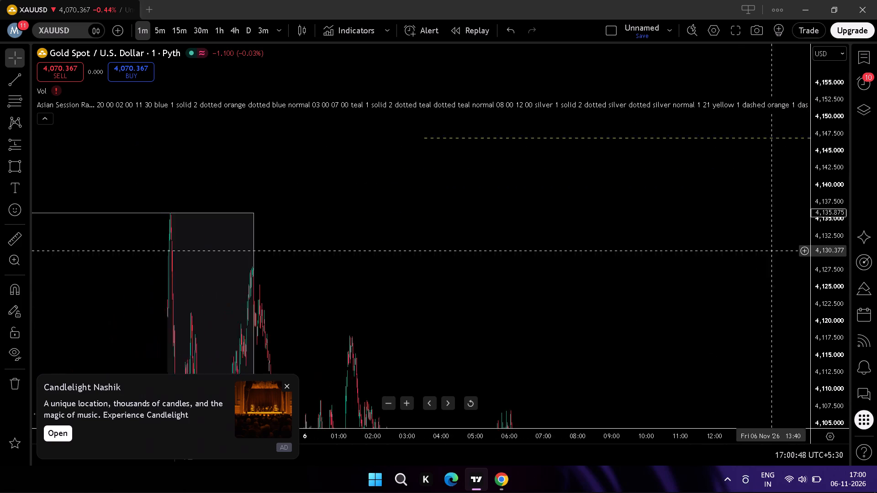
drag(781, 238, 776, 161)
scroll(852, 188, down, 5)
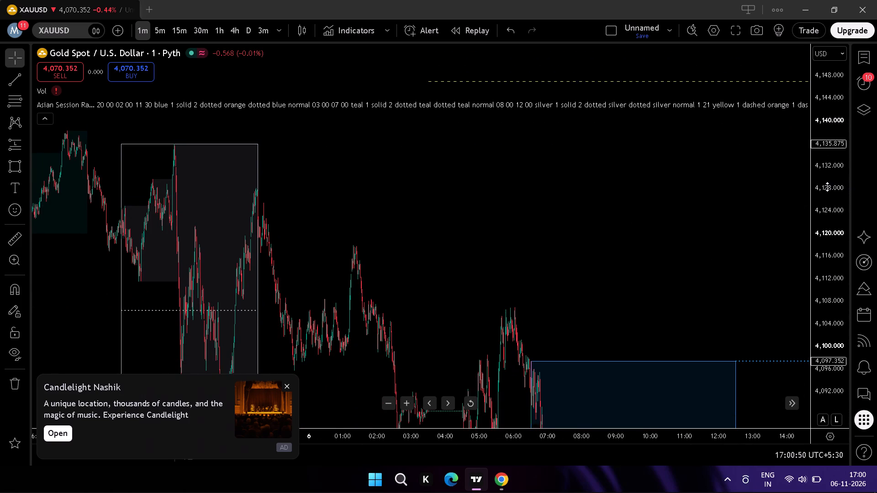
scroll(827, 187, down, 8)
drag(652, 229, 472, 101)
drag(592, 204, 522, 216)
scroll(496, 347, up, 1)
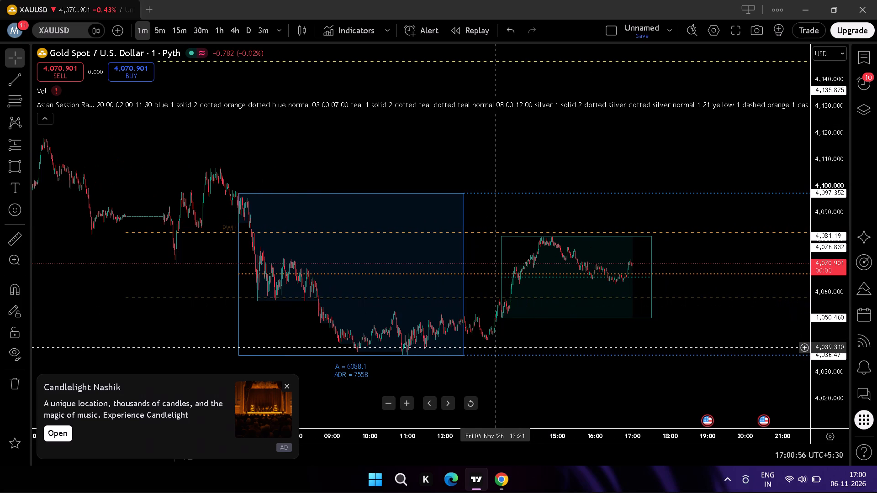
Review the Asian, London and New York session ranges of 5 November on the XAUUSD chart.
drag(469, 257, 514, 257)
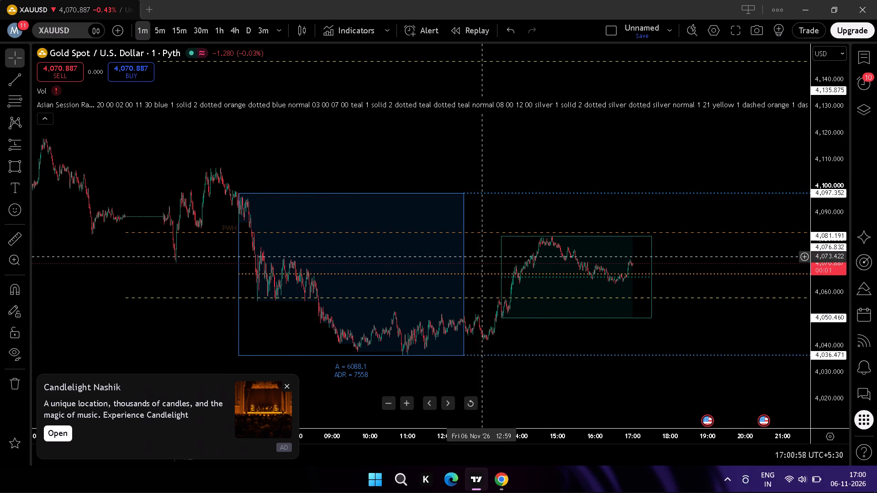
drag(514, 257, 824, 297)
drag(495, 268, 707, 315)
drag(472, 282, 571, 299)
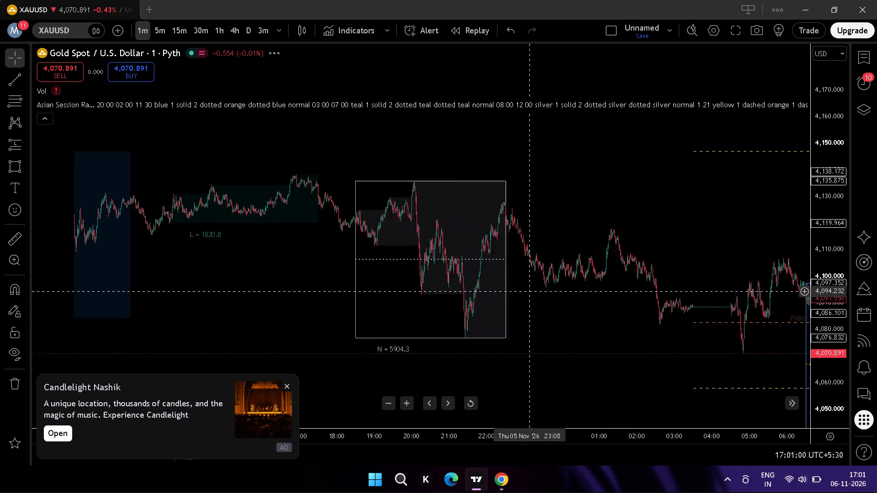
drag(571, 299, 674, 316)
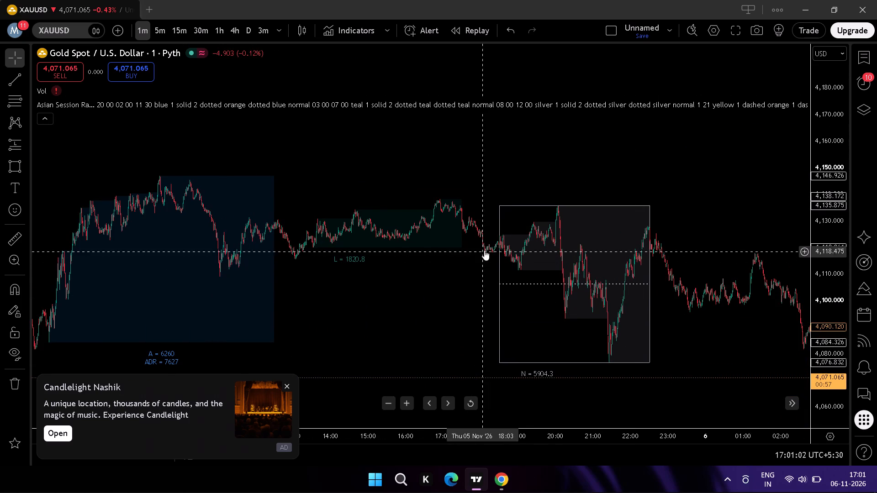
click(487, 206)
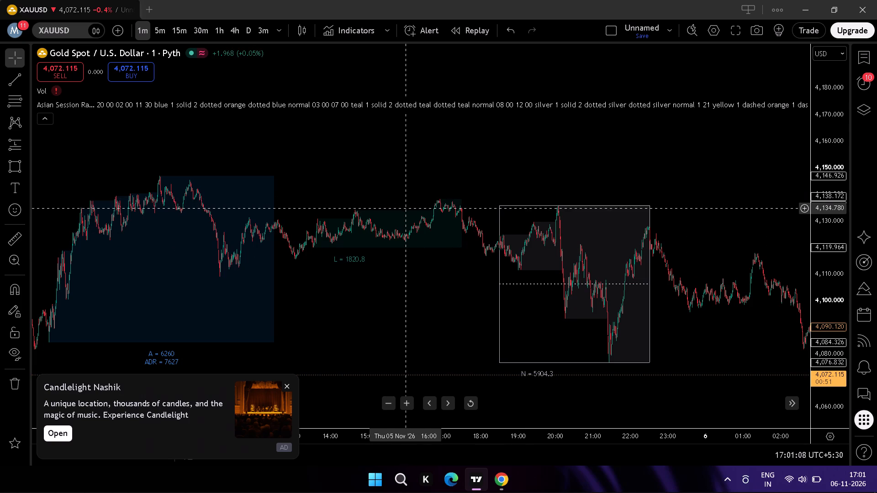
scroll(418, 223, down, 3)
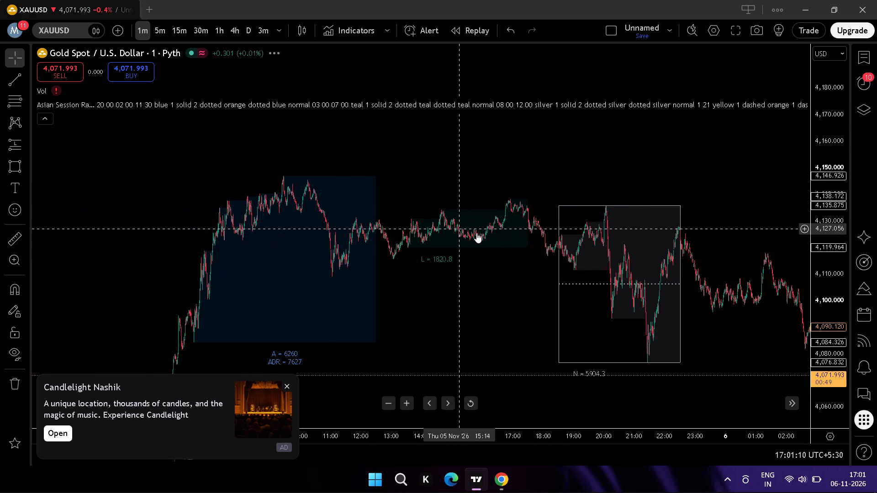
scroll(476, 233, down, 1)
scroll(561, 266, up, 3)
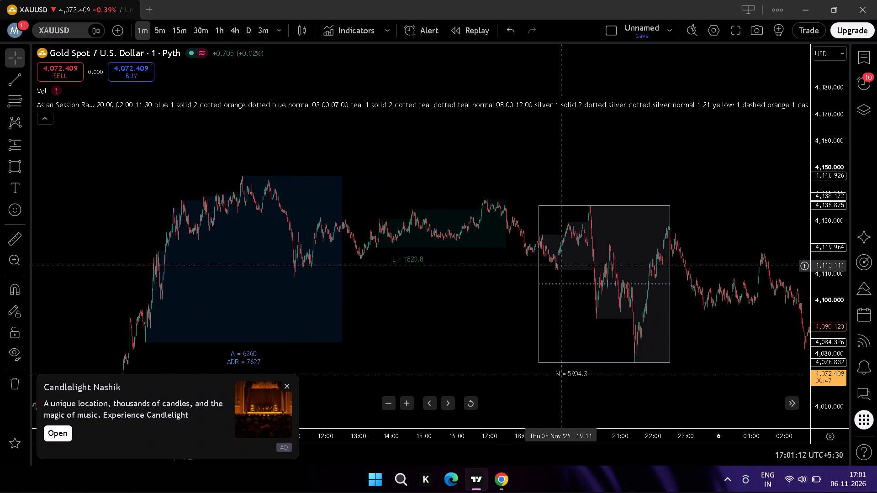
Examine the 5 November New York session range and the candles leading into it up close.
scroll(561, 266, up, 1)
scroll(457, 263, up, 5)
drag(470, 245, 574, 242)
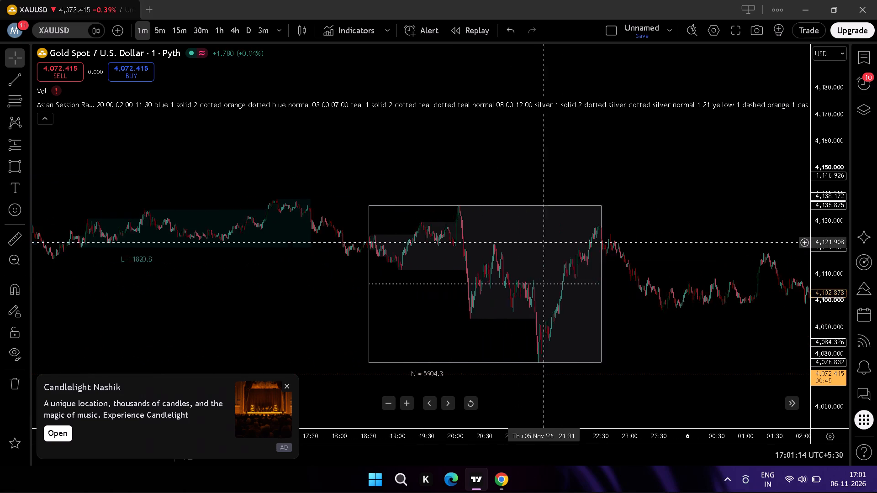
drag(574, 242, 662, 246)
scroll(822, 279, up, 9)
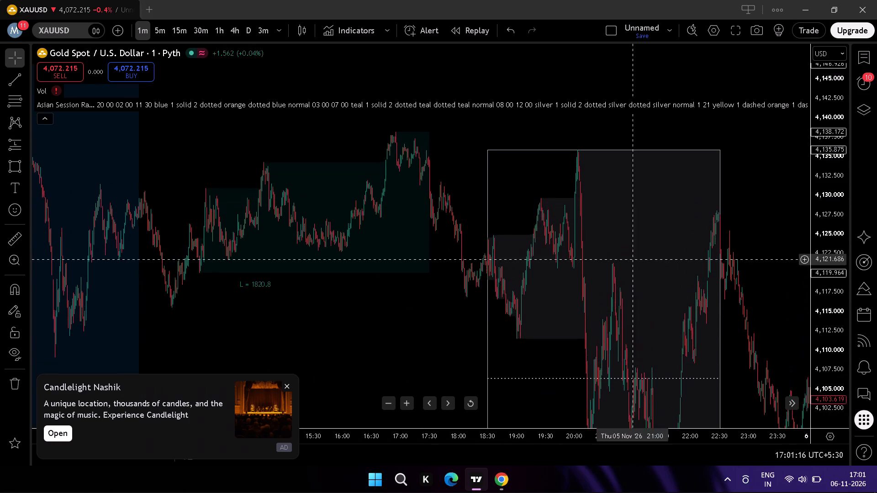
scroll(394, 271, up, 6)
drag(437, 248, 629, 252)
scroll(344, 262, up, 3)
drag(377, 239, 566, 239)
scroll(423, 286, up, 2)
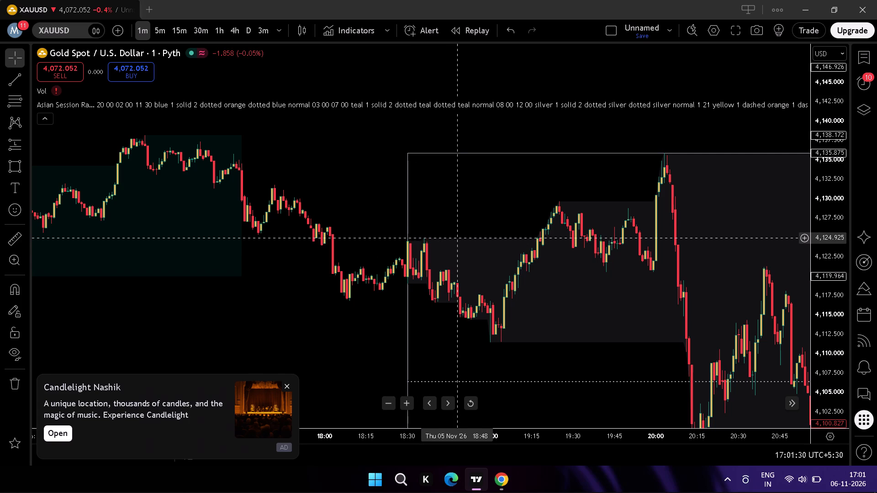
click(489, 250)
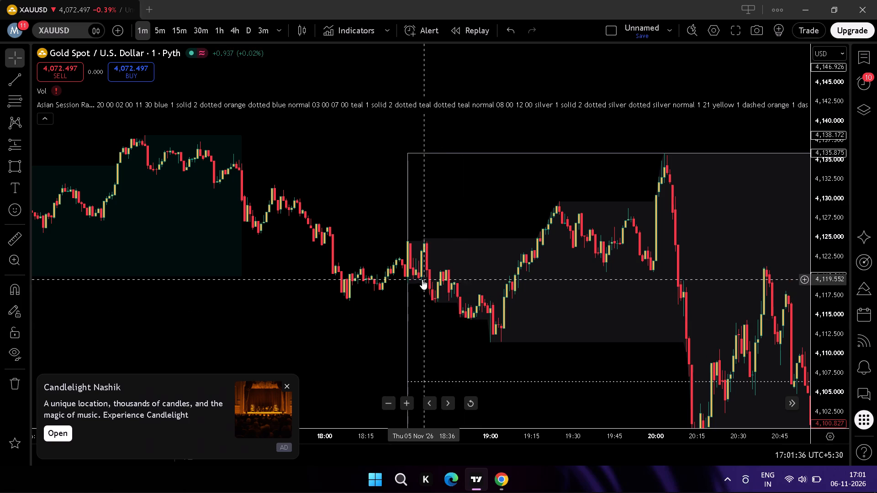
click(445, 330)
drag(463, 267, 195, 171)
drag(584, 276, 558, 271)
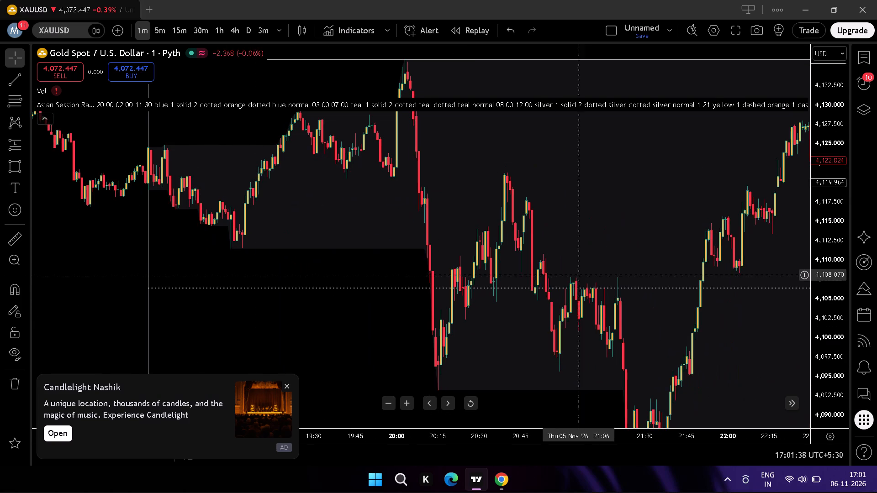
drag(558, 271, 270, 259)
Compare the wider price action of 6 November with the preceding day's sessions, back to the 5 November Asian range.
scroll(658, 259, down, 6)
scroll(830, 251, down, 8)
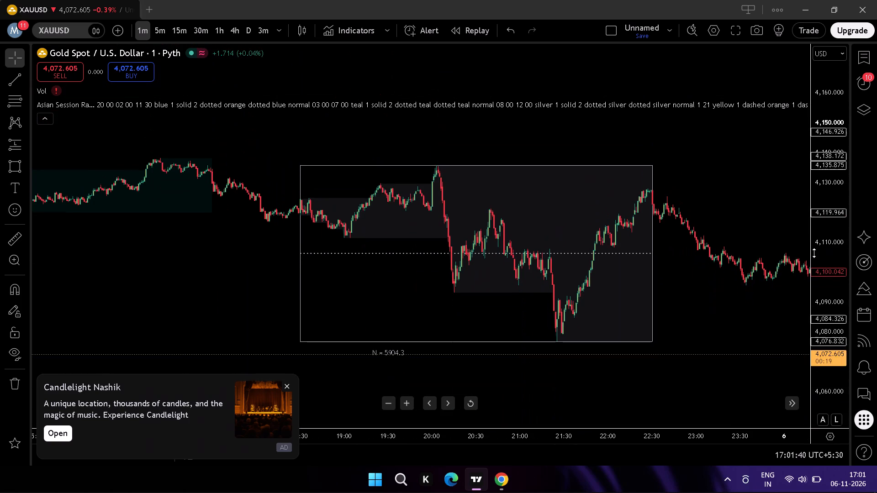
drag(738, 279, 234, 184)
drag(611, 231, 201, 245)
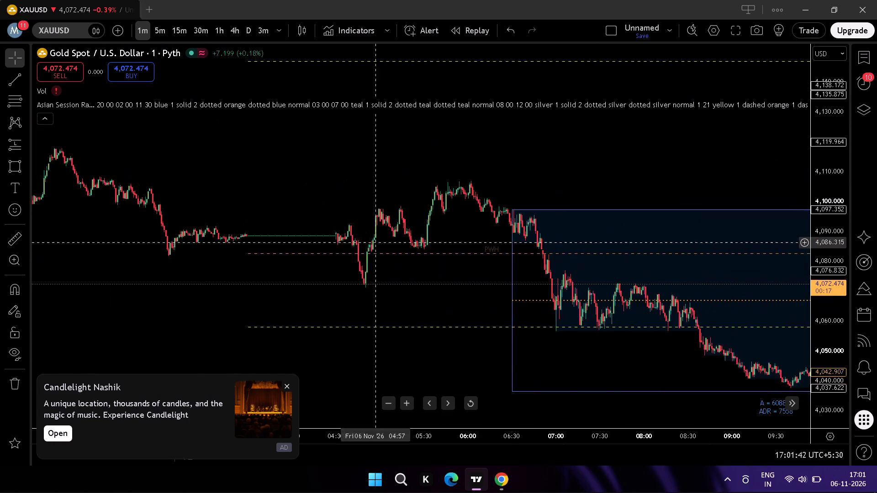
drag(589, 272, 871, 331)
drag(342, 281, 743, 280)
drag(241, 210, 662, 294)
drag(404, 237, 785, 304)
drag(206, 216, 337, 231)
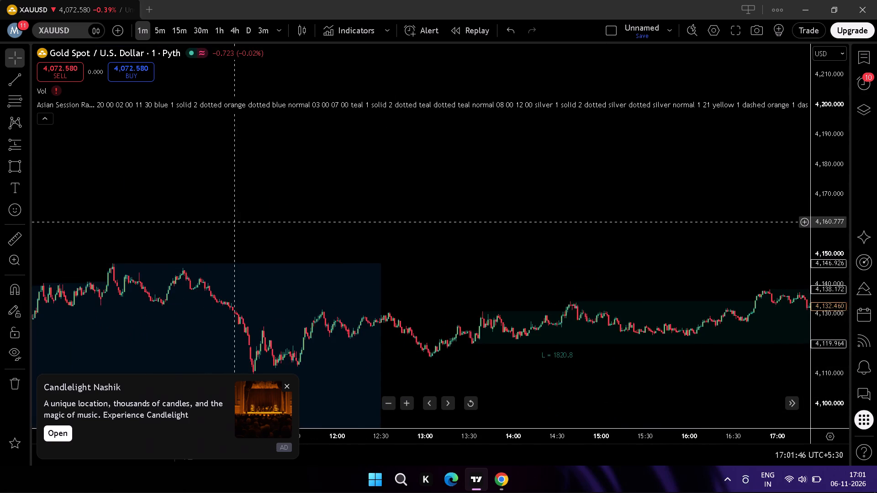
drag(337, 231, 750, 228)
scroll(544, 259, down, 2)
scroll(810, 253, down, 2)
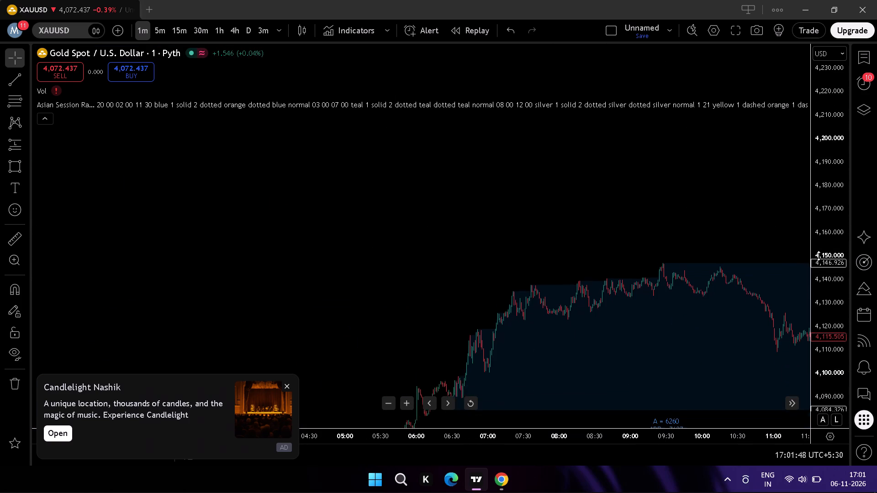
scroll(819, 256, down, 3)
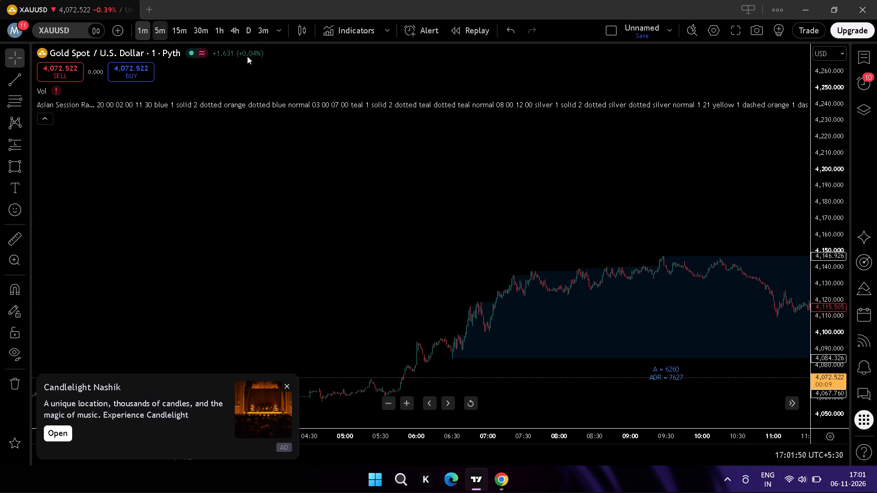
Search the indicators for "lux" and add Sessions [LuxAlgo] to the XAUUSD chart.
click(344, 38)
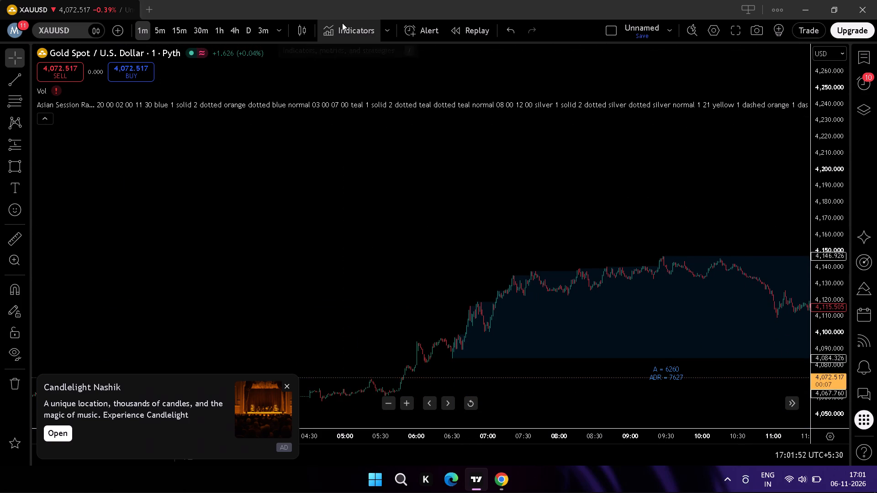
click(356, 113)
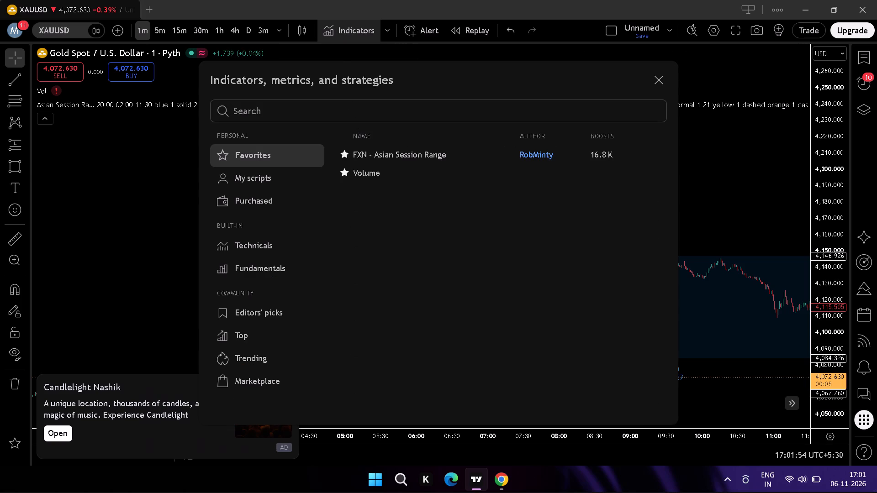
key(l)
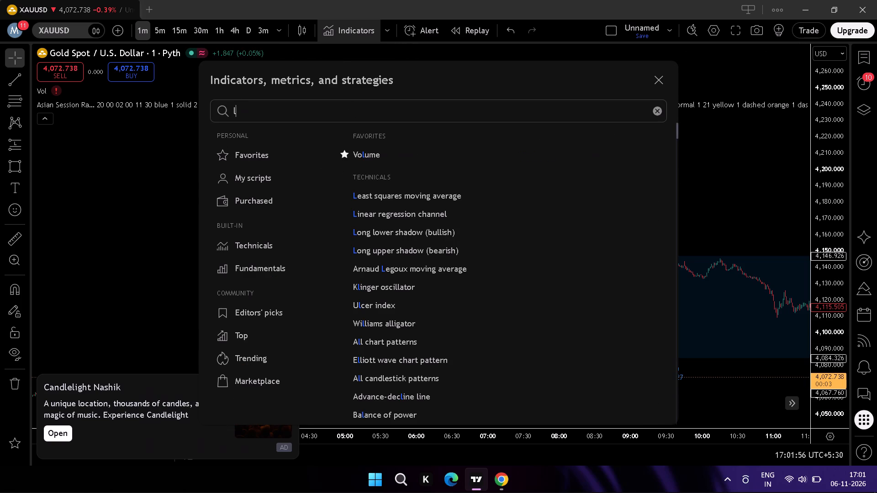
key(u)
key(x)
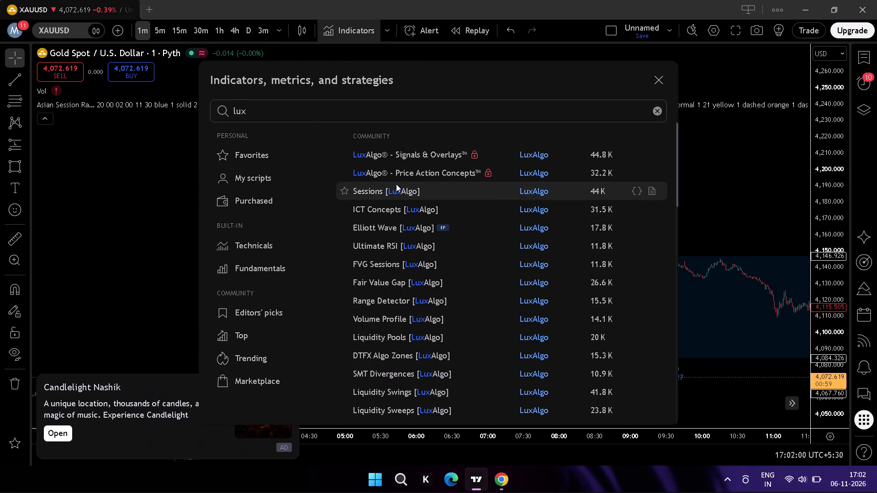
click(423, 189)
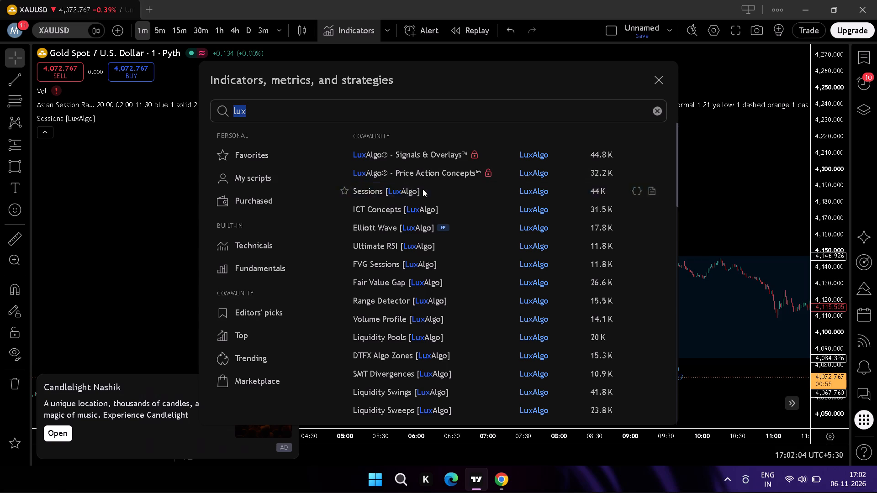
right_click(423, 189)
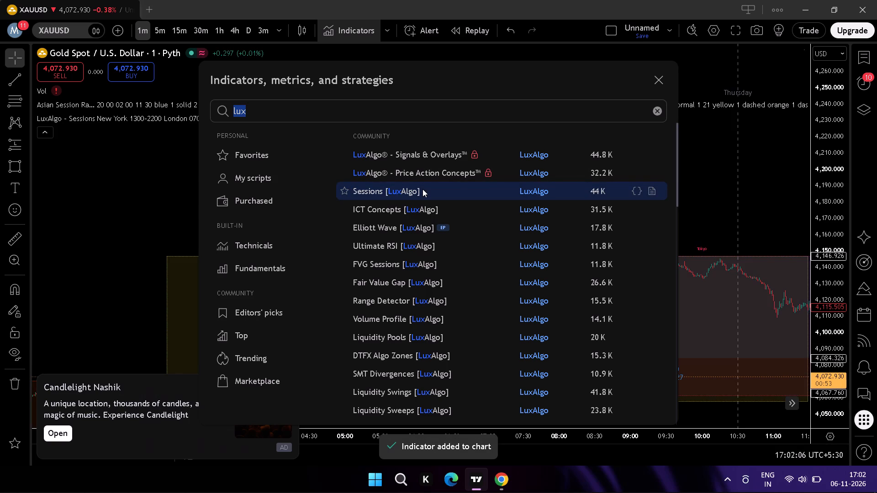
click(92, 136)
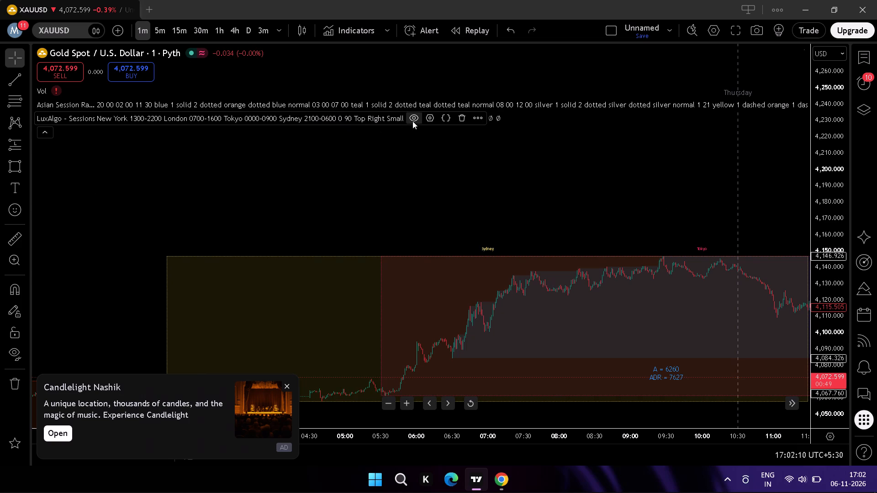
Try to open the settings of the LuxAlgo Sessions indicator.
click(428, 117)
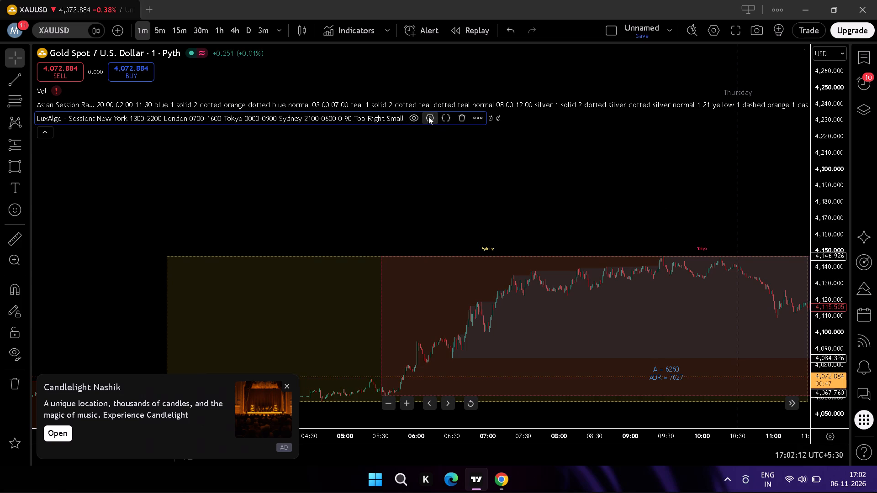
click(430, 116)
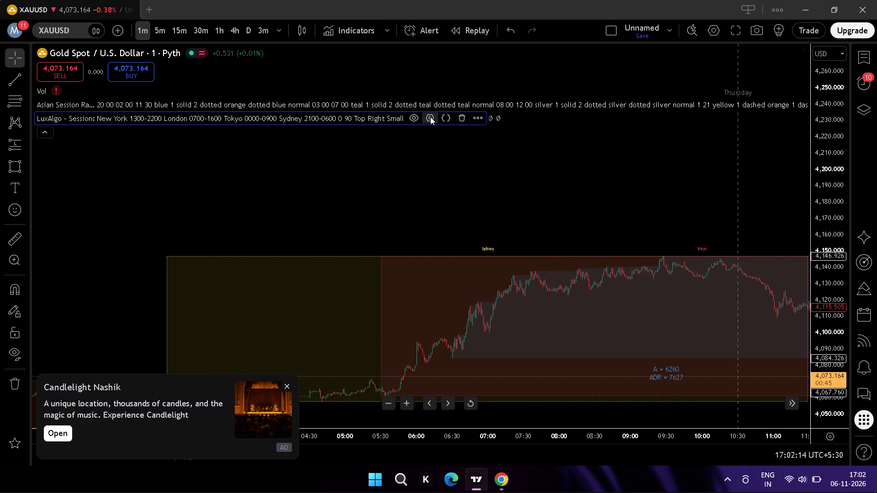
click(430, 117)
Compare the LuxAlgo session boxes with the existing session ranges on 5 November, from Sydney through New York.
drag(509, 164, 372, 188)
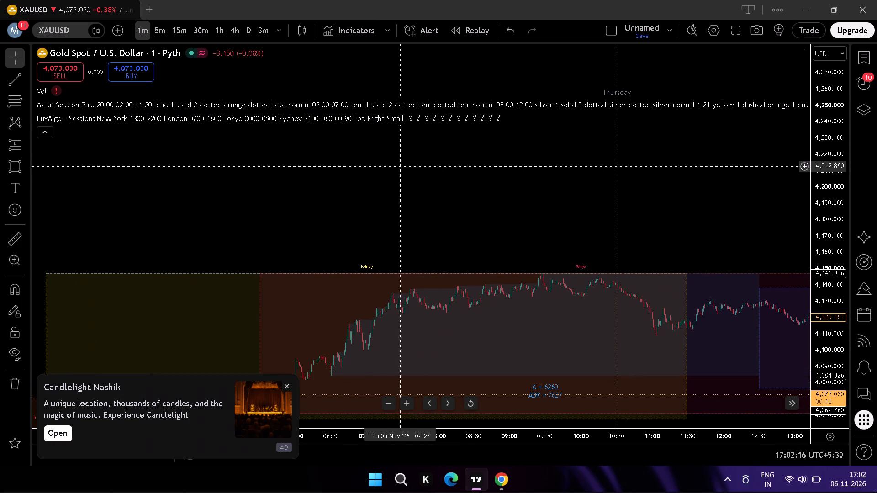
scroll(341, 178, down, 4)
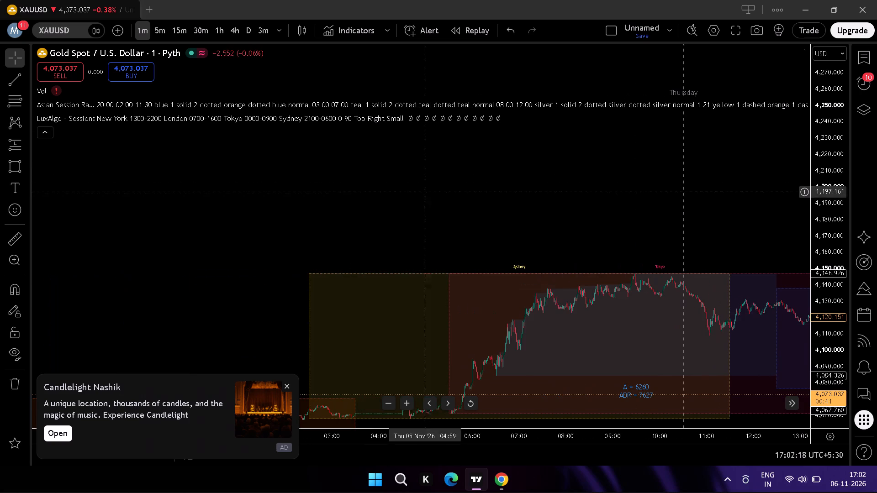
drag(731, 257, 467, 170)
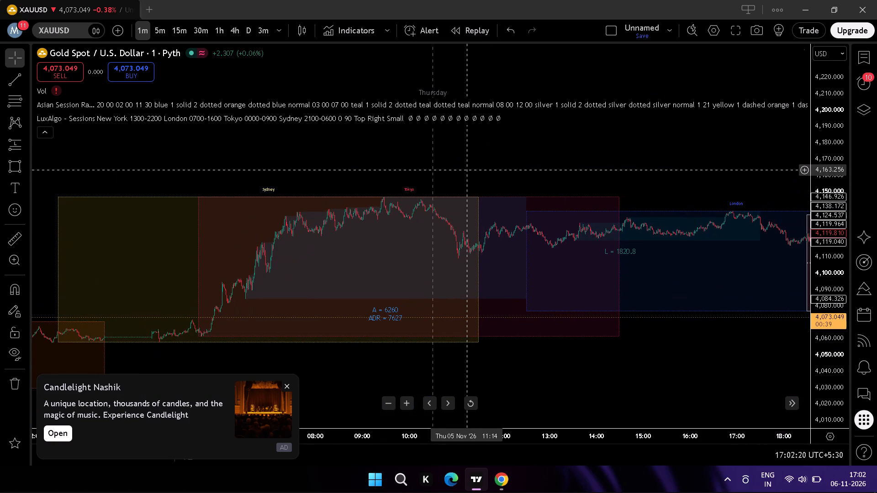
drag(467, 170, 101, 136)
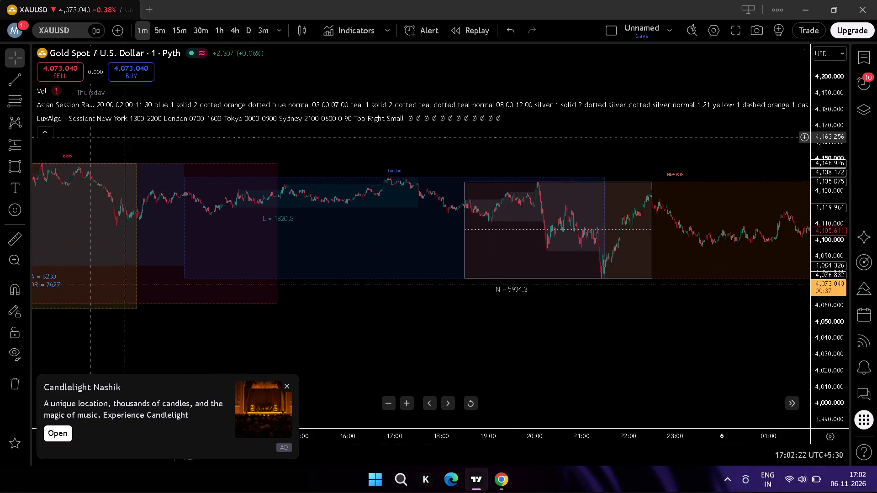
drag(101, 136, 211, 156)
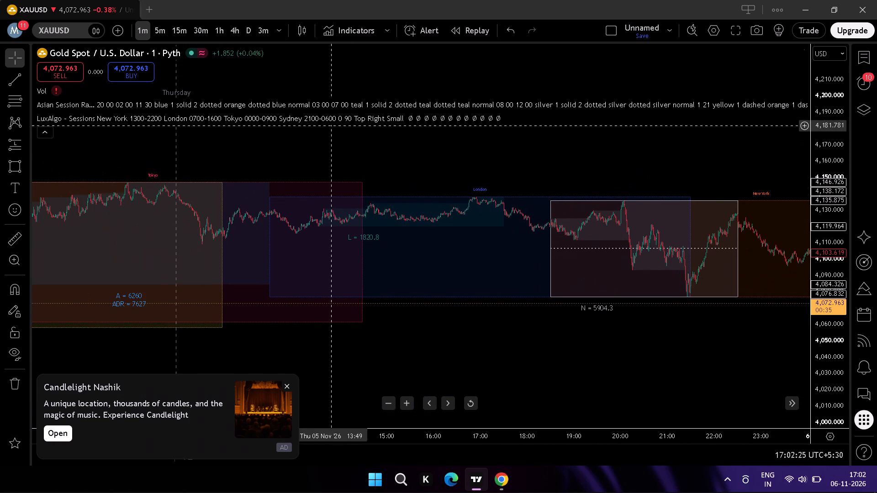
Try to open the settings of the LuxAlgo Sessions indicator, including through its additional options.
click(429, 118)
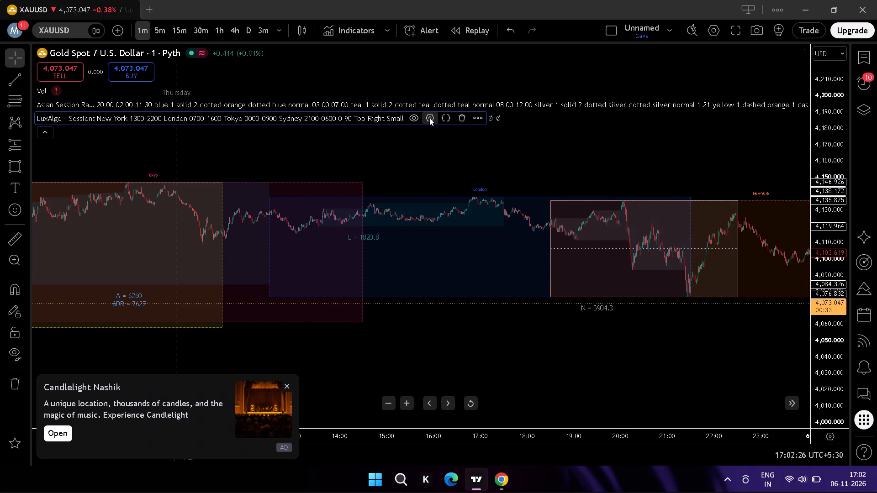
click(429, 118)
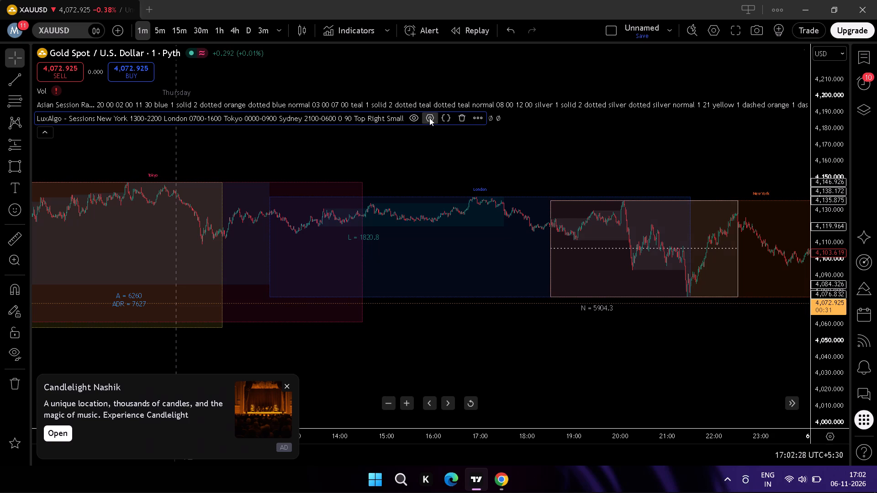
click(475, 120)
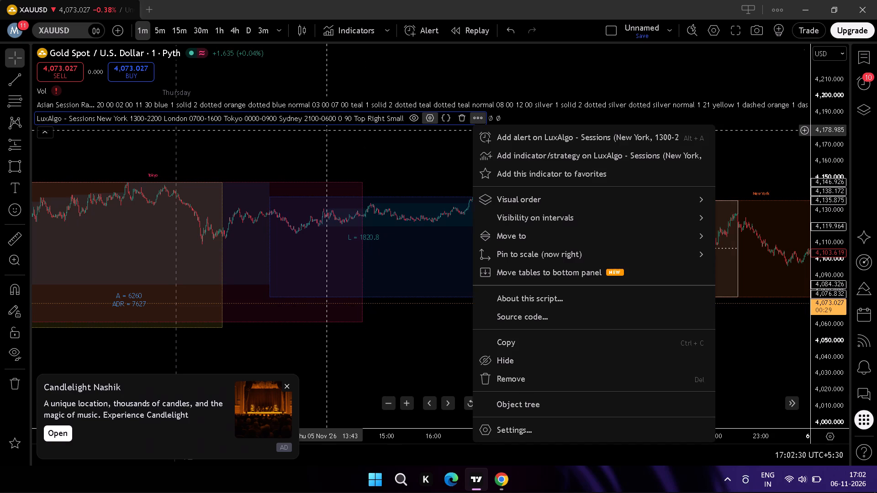
Hide the Asian Session ranges indicator on the XAUUSD chart.
click(356, 100)
click(734, 106)
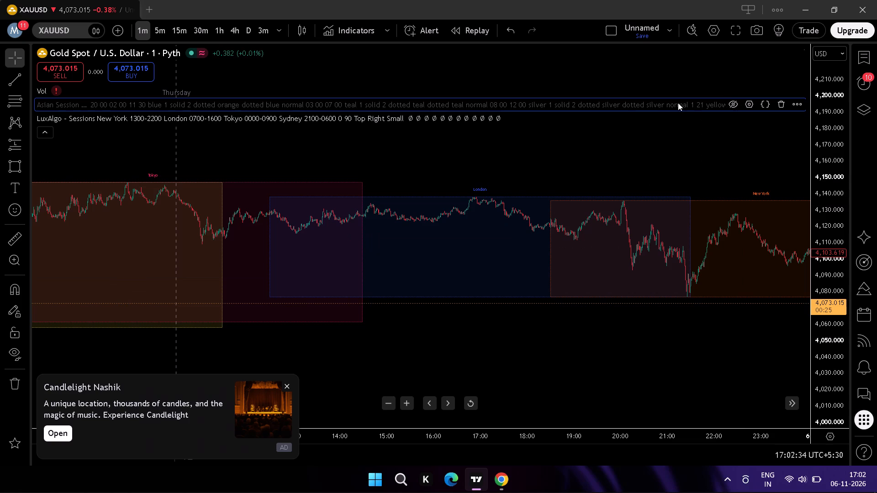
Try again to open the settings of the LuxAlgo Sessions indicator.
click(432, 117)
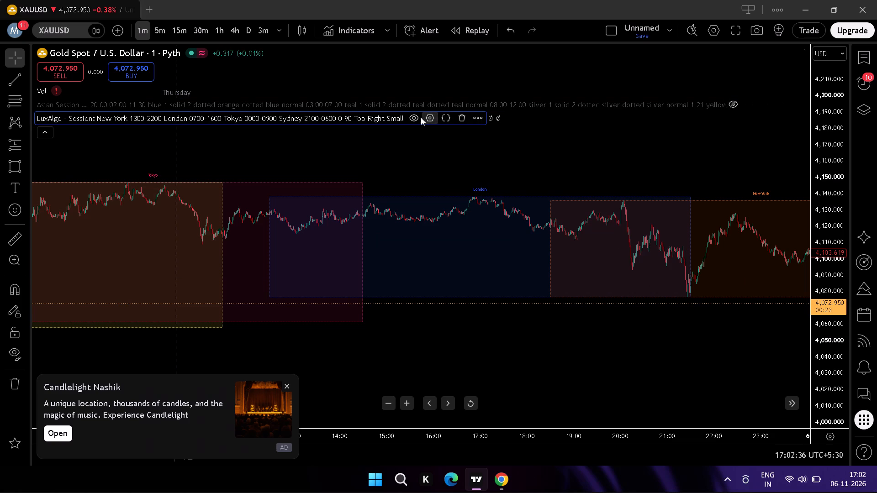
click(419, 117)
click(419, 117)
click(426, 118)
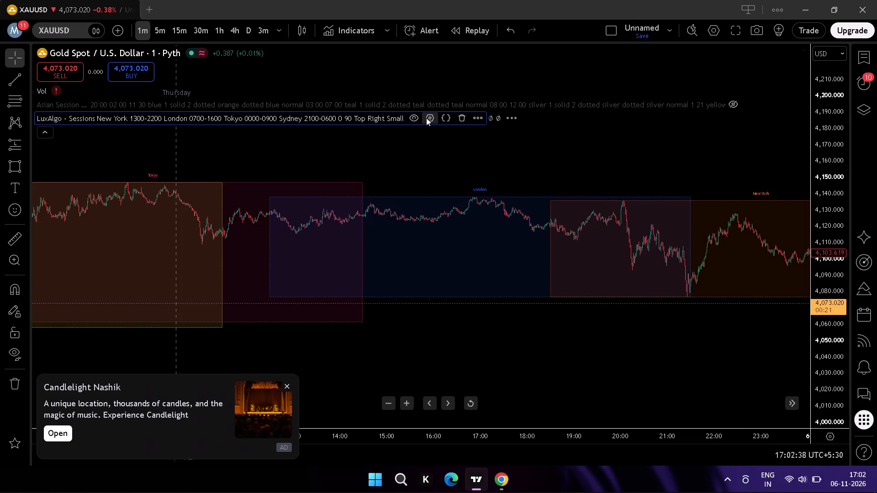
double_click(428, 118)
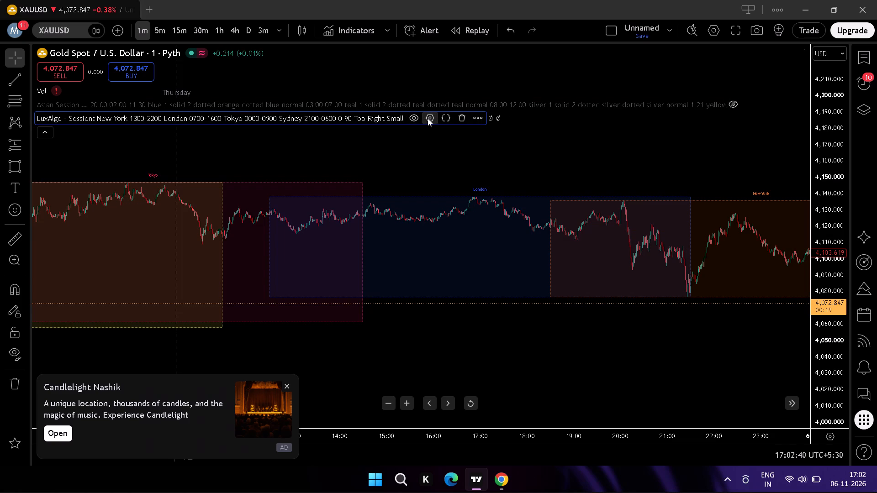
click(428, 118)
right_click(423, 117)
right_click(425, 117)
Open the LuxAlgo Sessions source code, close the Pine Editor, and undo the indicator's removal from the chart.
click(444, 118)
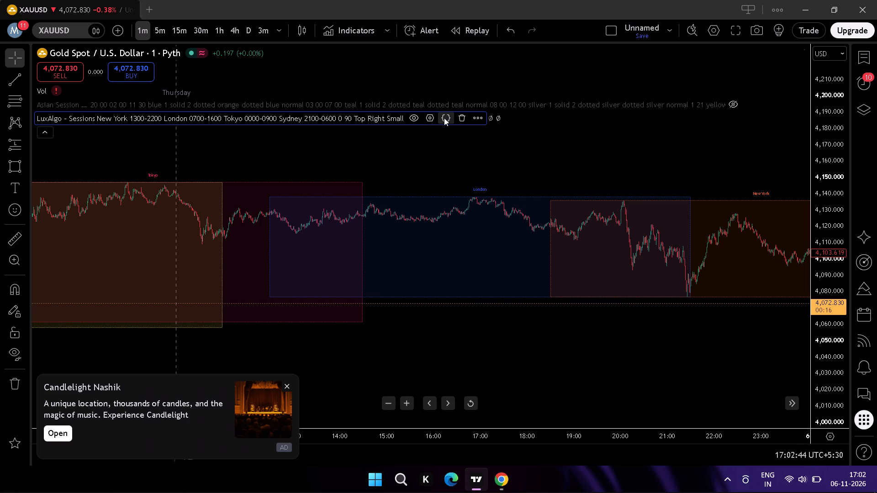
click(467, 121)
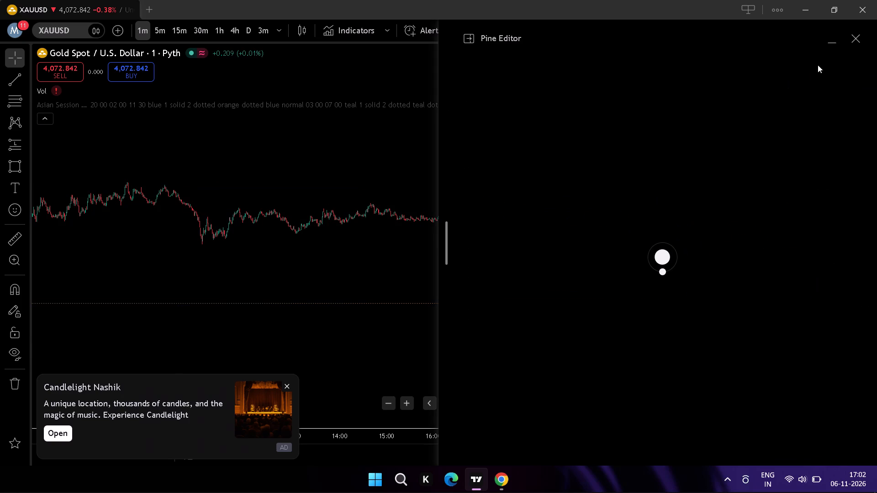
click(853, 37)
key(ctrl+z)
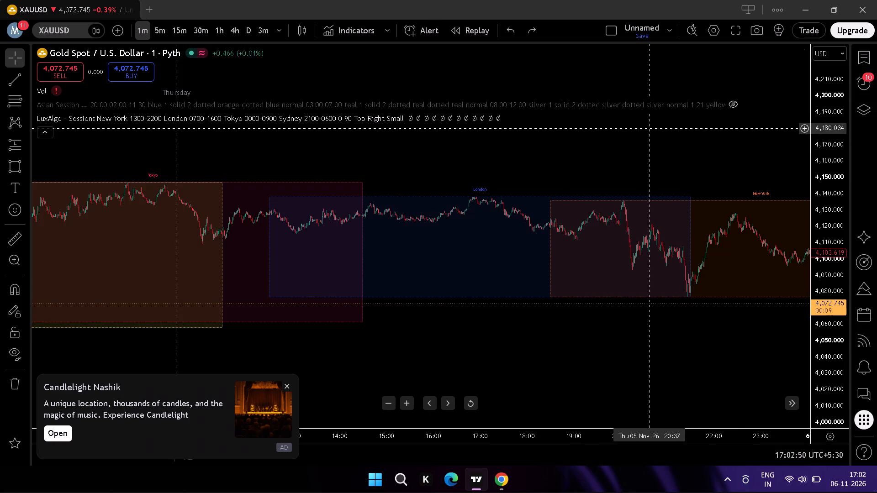
Review the LuxAlgo session boxes from the 4 November sessions through the 6 November London session.
scroll(248, 226, down, 11)
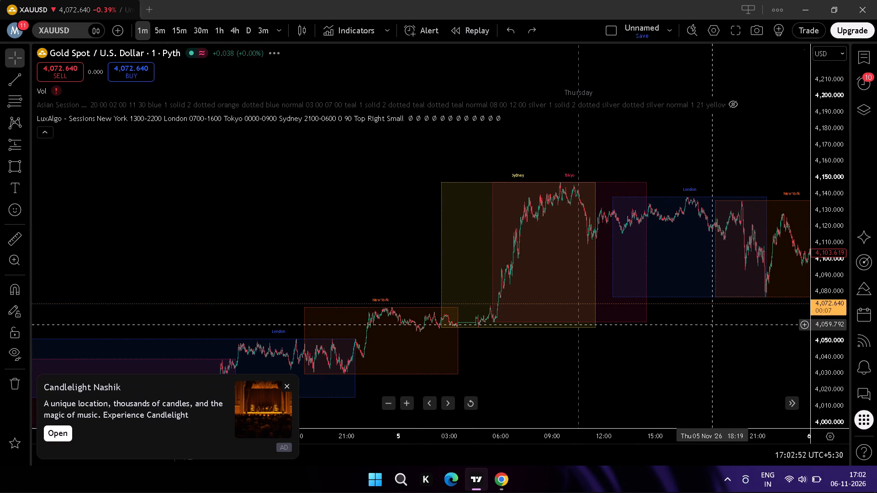
drag(701, 321, 839, 185)
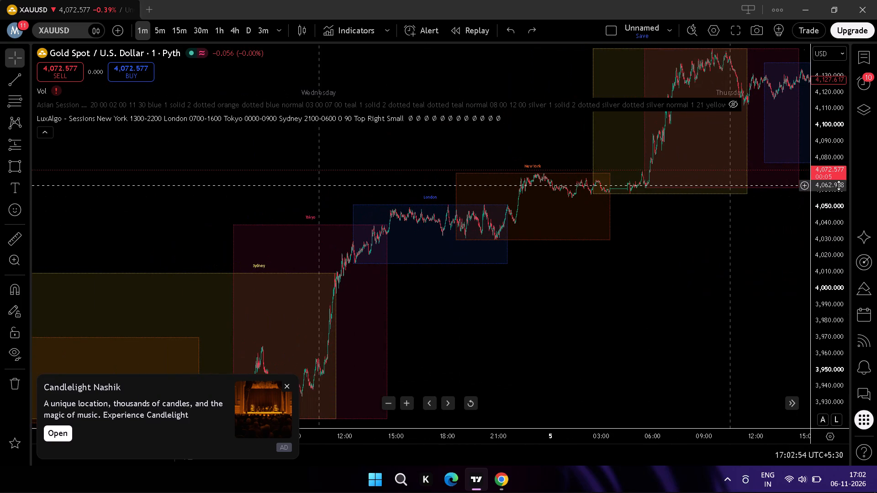
drag(839, 185, 454, 291)
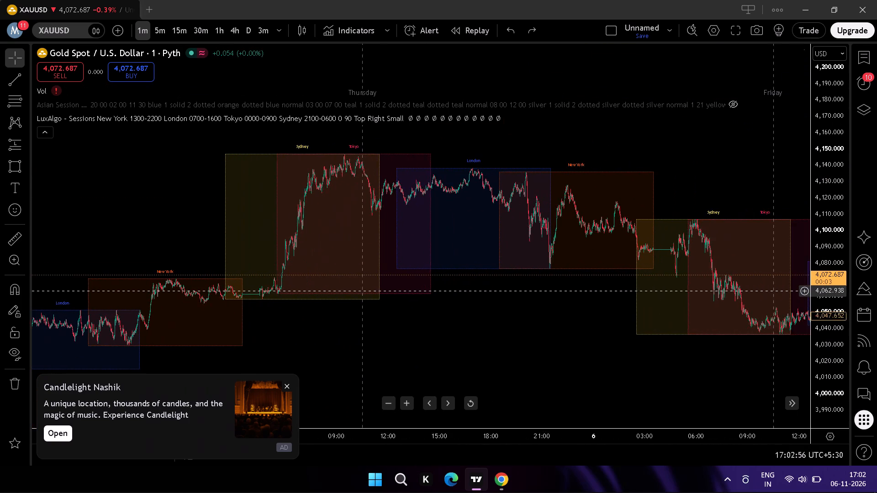
drag(454, 291, 307, 275)
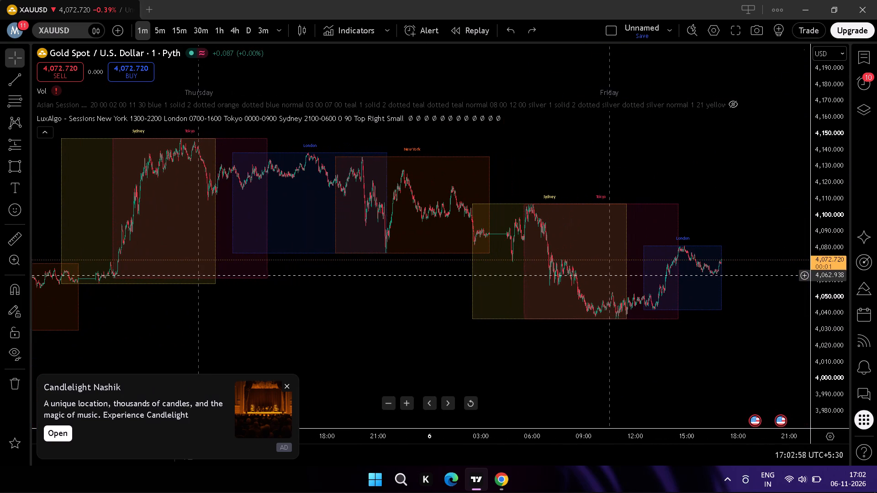
drag(307, 275, 318, 288)
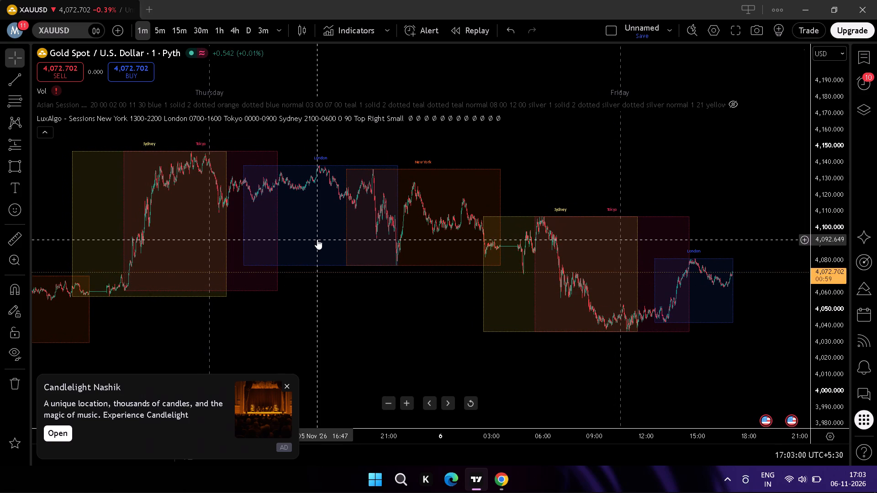
click(347, 276)
Examine the 5 November London and New York sessions and their overlap up close.
scroll(326, 205, up, 4)
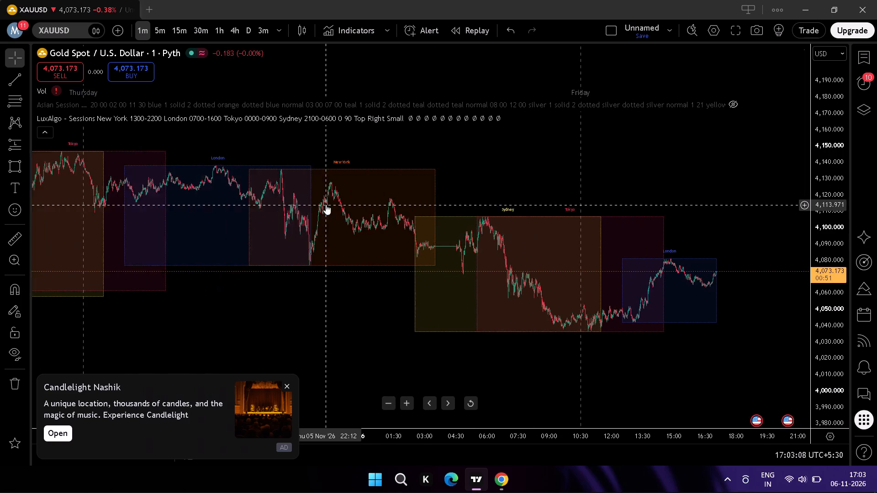
scroll(326, 205, up, 2)
drag(358, 168, 729, 168)
scroll(820, 213, up, 8)
scroll(819, 213, down, 1)
drag(318, 204, 349, 303)
scroll(346, 259, up, 4)
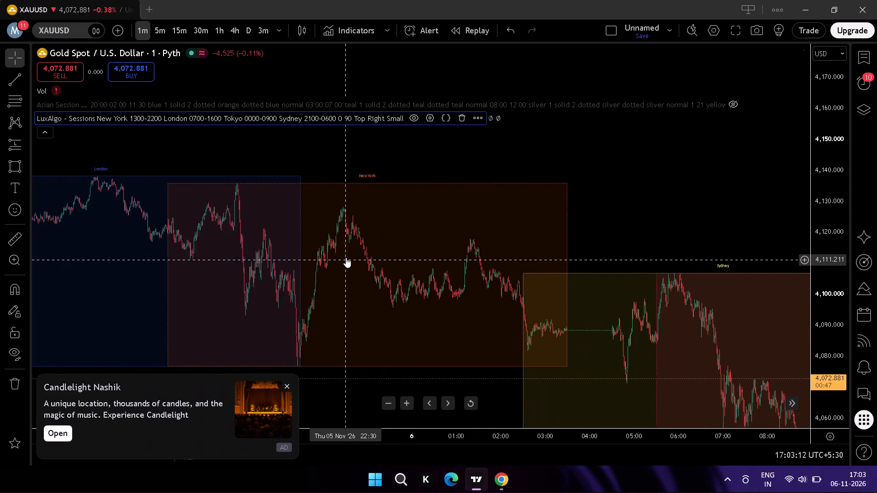
drag(346, 199, 650, 240)
scroll(460, 271, up, 2)
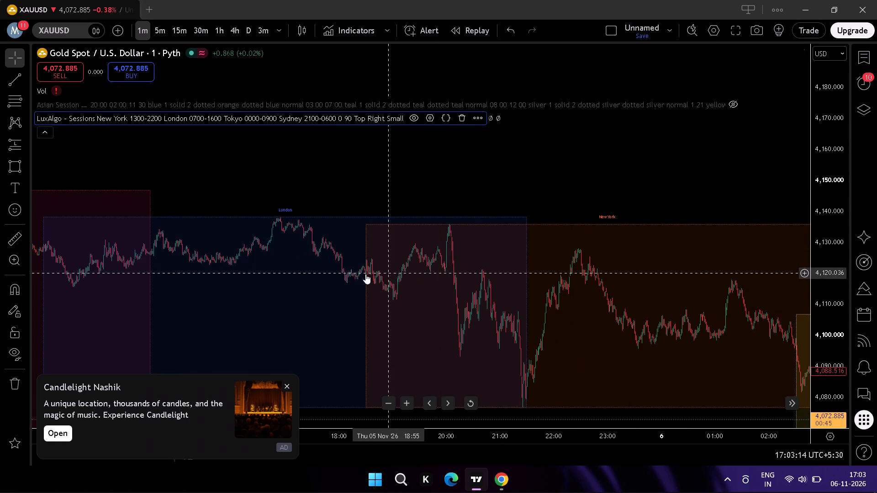
scroll(281, 274, up, 5)
scroll(816, 248, up, 8)
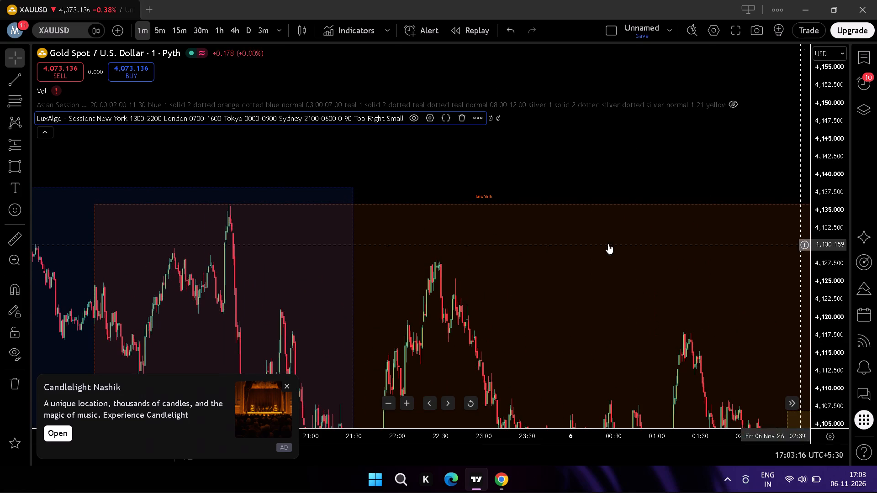
drag(53, 271, 498, 253)
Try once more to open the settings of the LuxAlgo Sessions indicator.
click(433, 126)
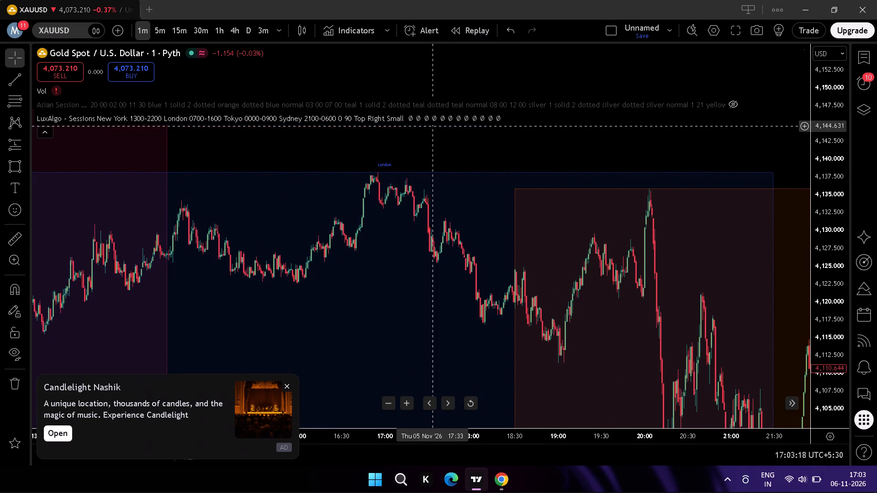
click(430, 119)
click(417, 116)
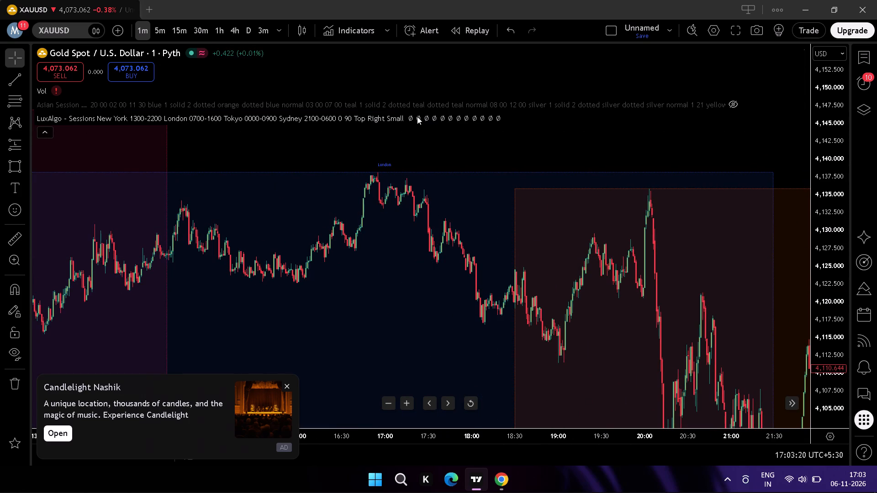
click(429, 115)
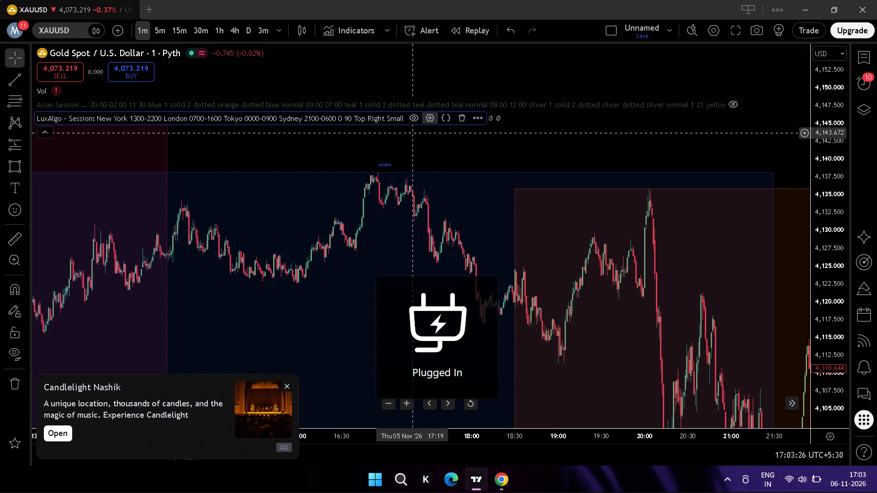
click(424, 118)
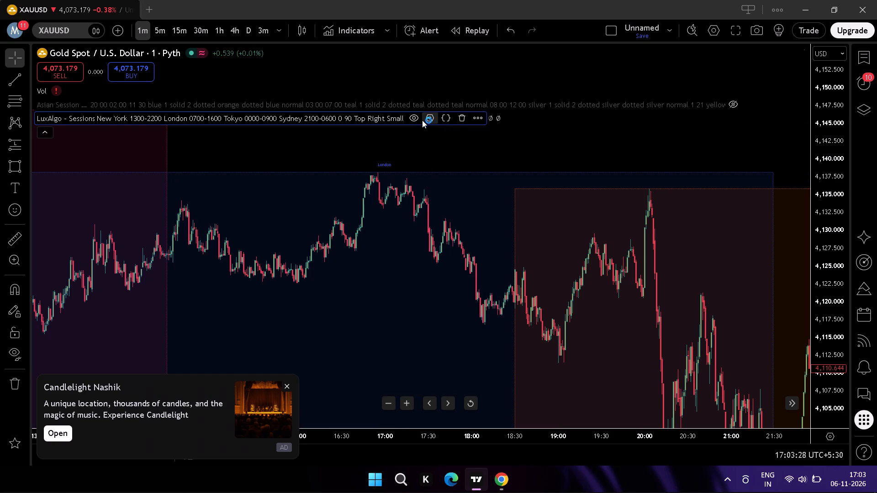
Examine the candles around the 5 November New York open, along with the preceding London and Tokyo price action.
drag(724, 320, 692, 311)
scroll(511, 311, up, 2)
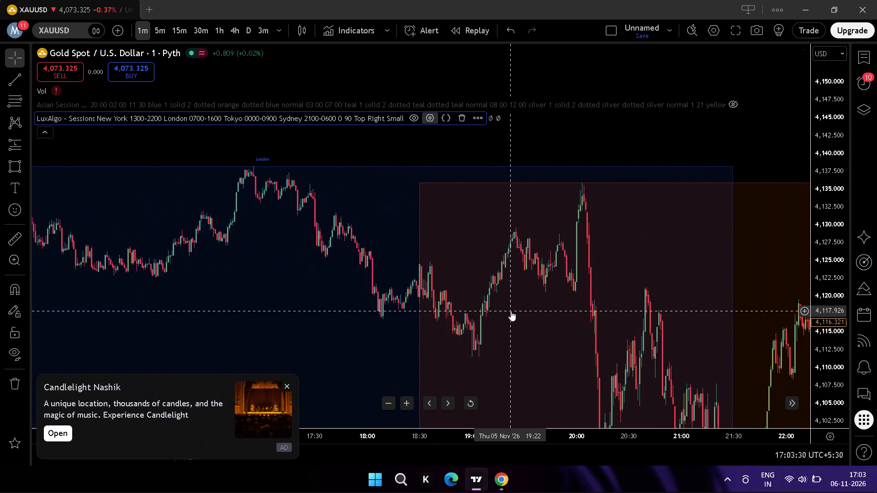
scroll(511, 311, up, 2)
drag(453, 321, 502, 329)
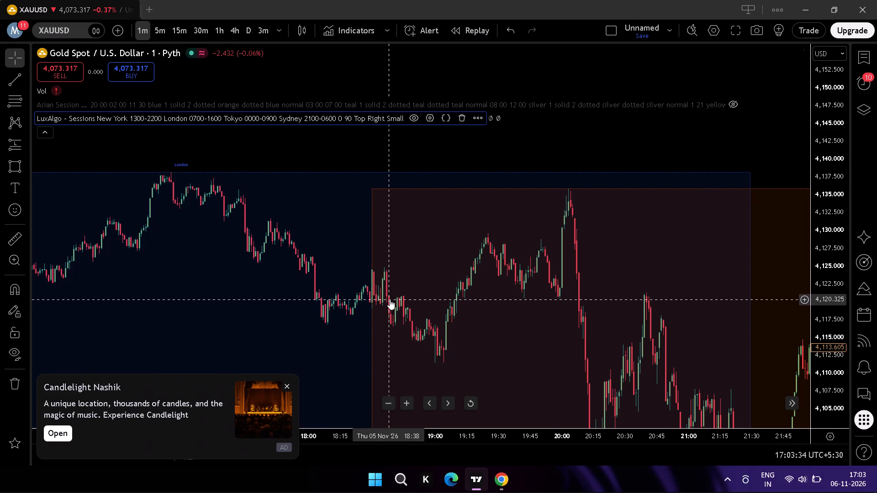
drag(391, 298, 391, 294)
click(394, 267)
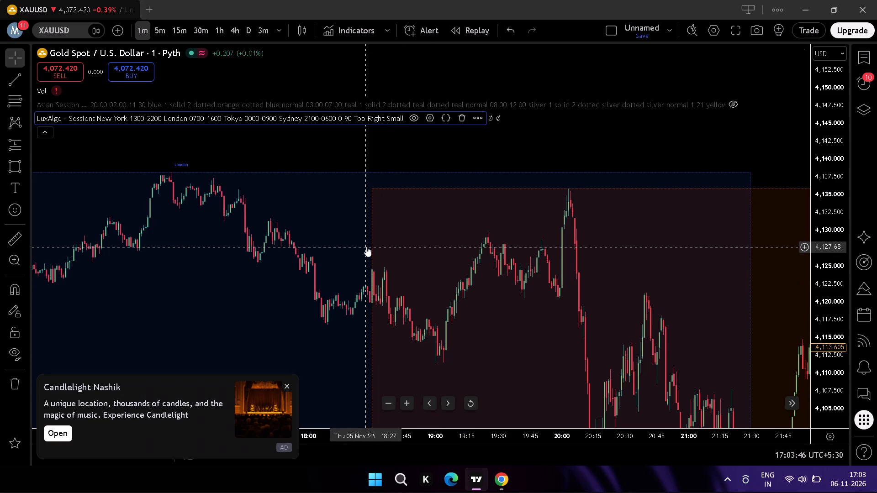
drag(366, 246, 457, 230)
scroll(472, 244, down, 3)
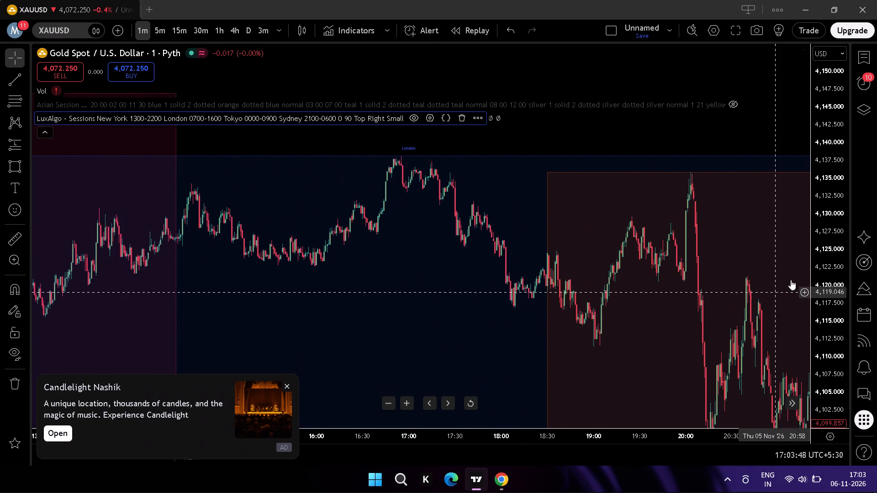
scroll(830, 273, down, 2)
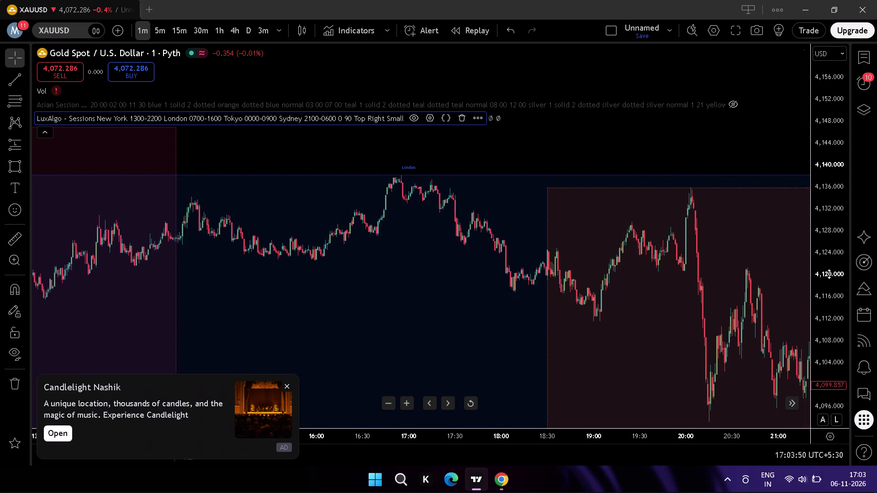
scroll(332, 311, down, 4)
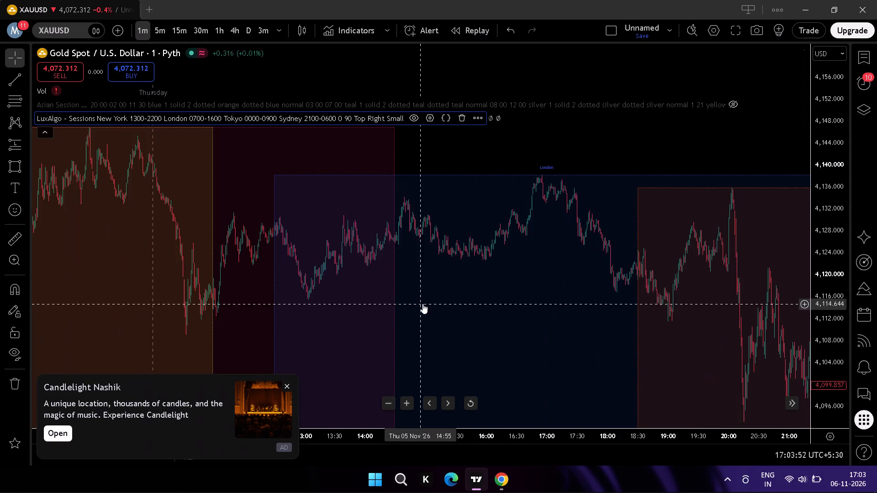
Examine the 4 November London and New York sessions and their overlap up close.
drag(411, 301, 743, 248)
scroll(707, 246, down, 1)
scroll(840, 220, down, 4)
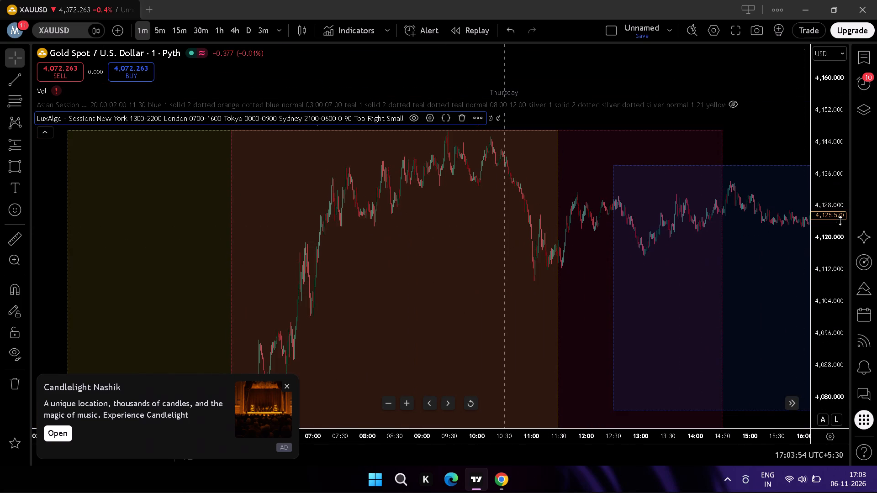
drag(332, 362, 626, 164)
drag(465, 283, 714, 286)
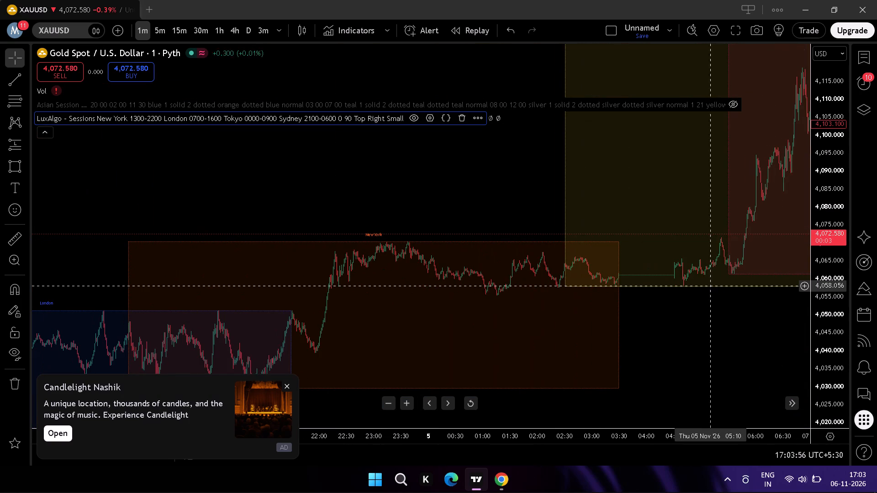
drag(282, 306, 648, 255)
scroll(337, 320, up, 5)
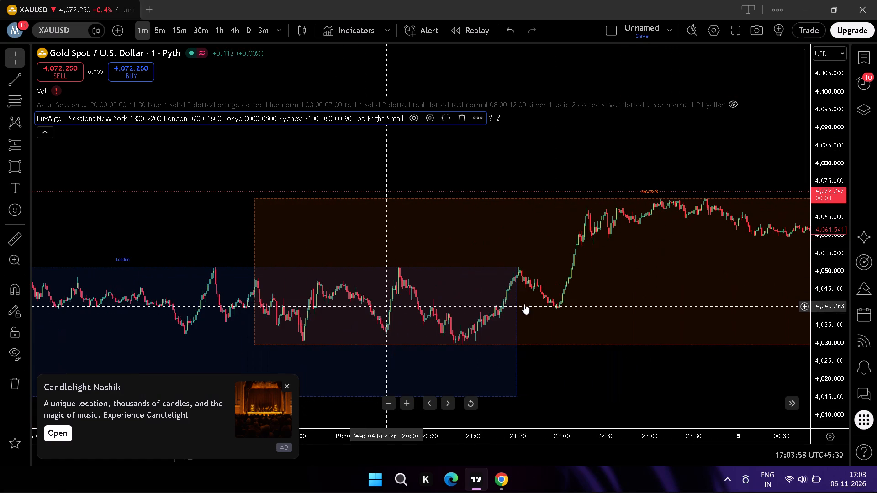
scroll(818, 331, up, 7)
drag(301, 299, 576, 108)
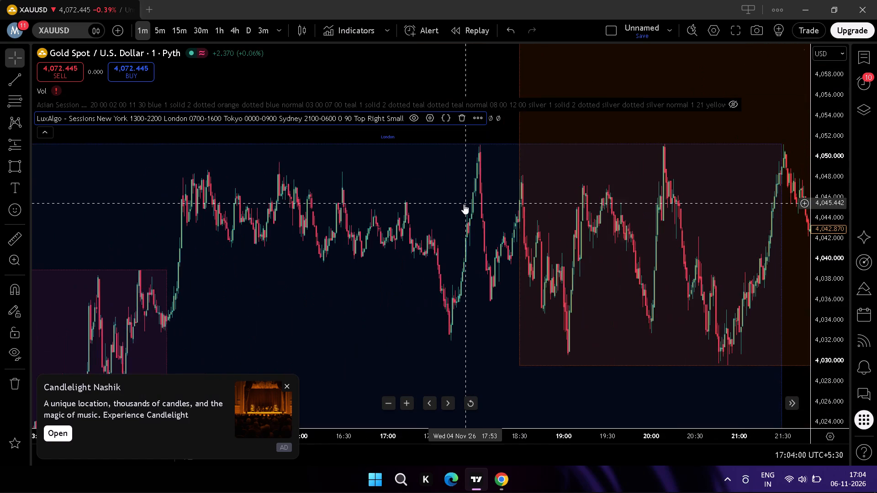
scroll(464, 204, up, 5)
scroll(419, 205, up, 2)
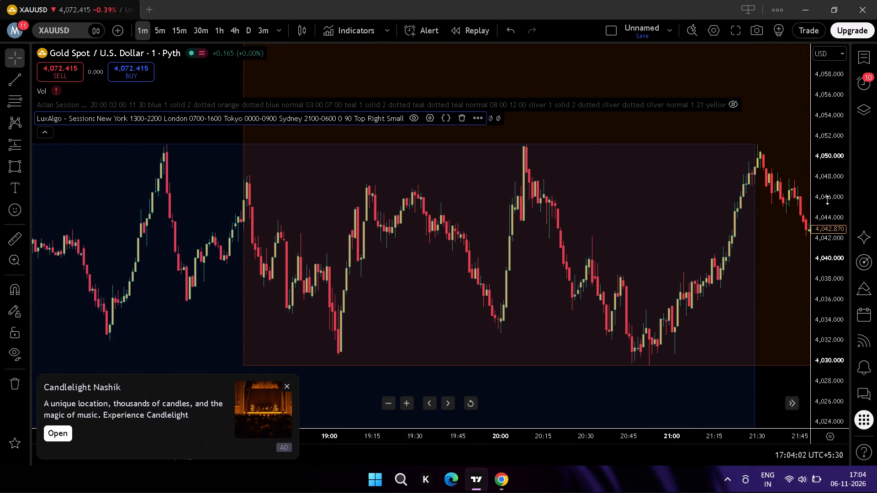
scroll(819, 205, down, 2)
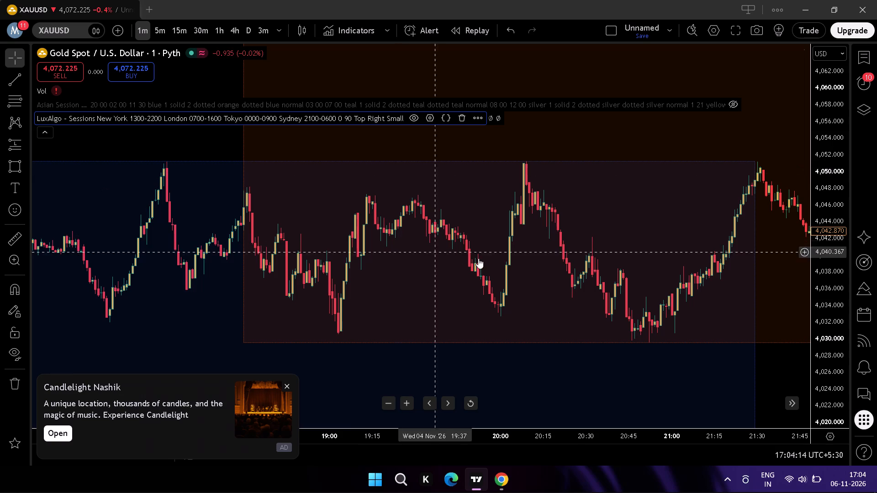
scroll(835, 203, down, 1)
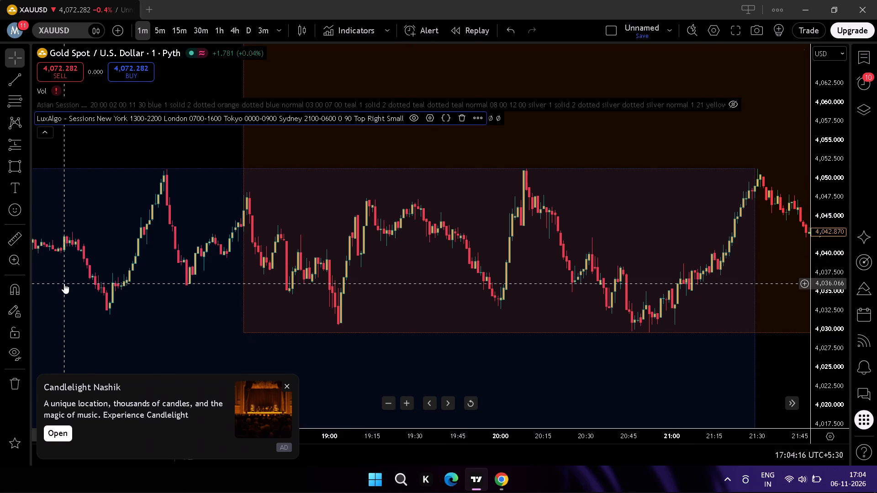
scroll(77, 283, down, 3)
scroll(821, 184, down, 8)
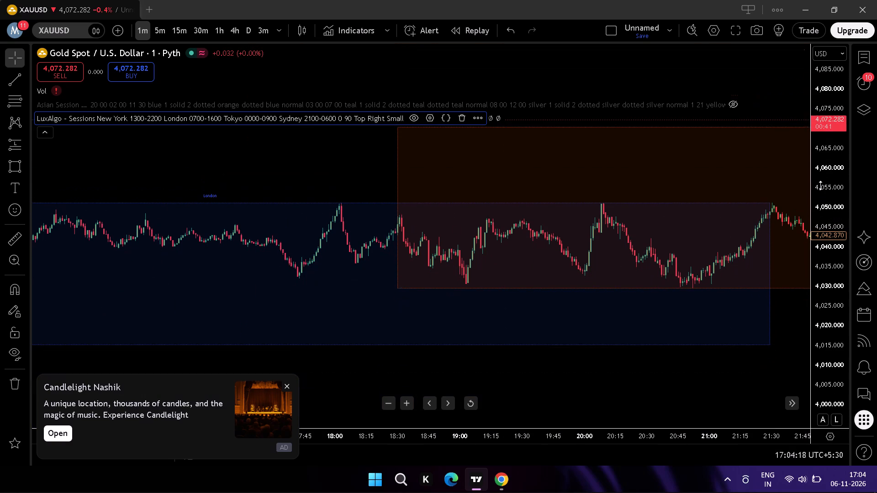
Examine the preceding 4 November Tokyo and Sydney sessions, back to the end of the earlier New York session.
drag(471, 199, 569, 272)
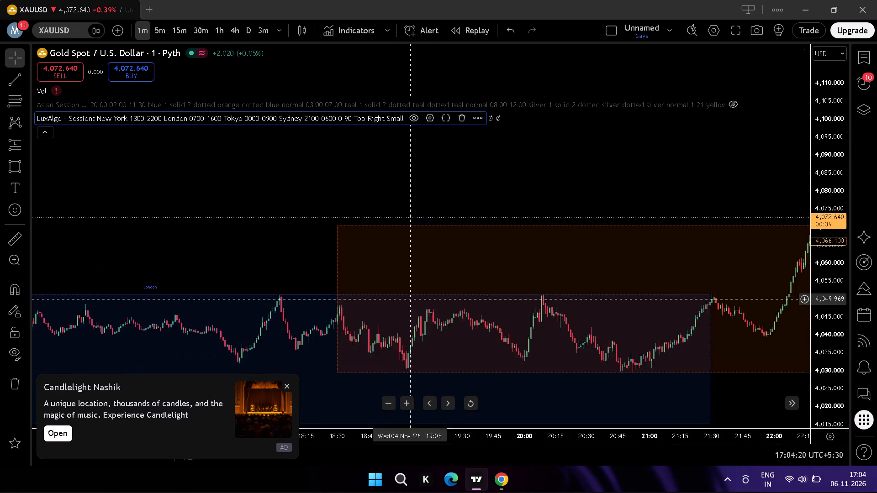
drag(569, 272, 644, 259)
drag(258, 267, 668, 232)
drag(380, 282, 688, 152)
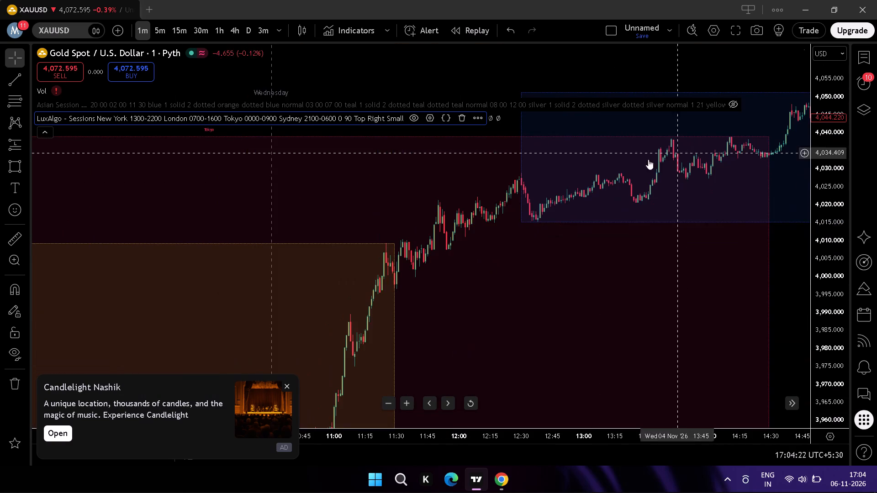
drag(368, 282, 698, 110)
drag(567, 150, 638, 249)
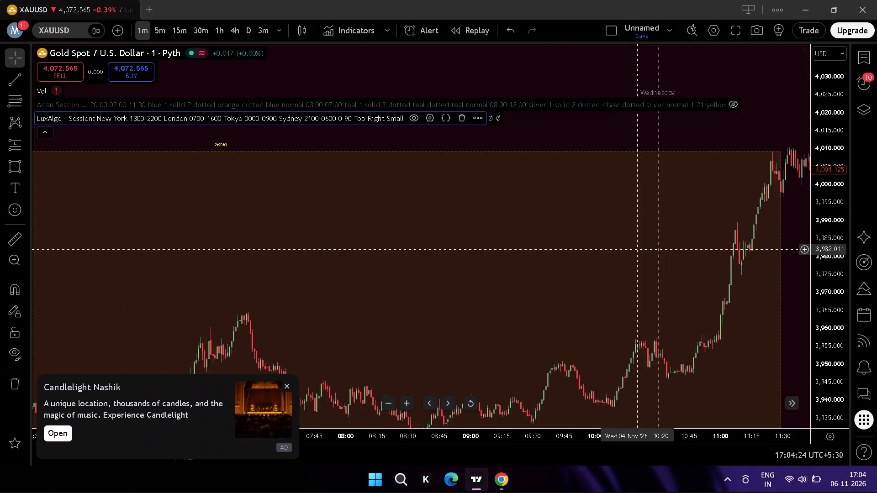
drag(638, 249, 876, 228)
scroll(726, 163, down, 5)
scroll(828, 153, down, 4)
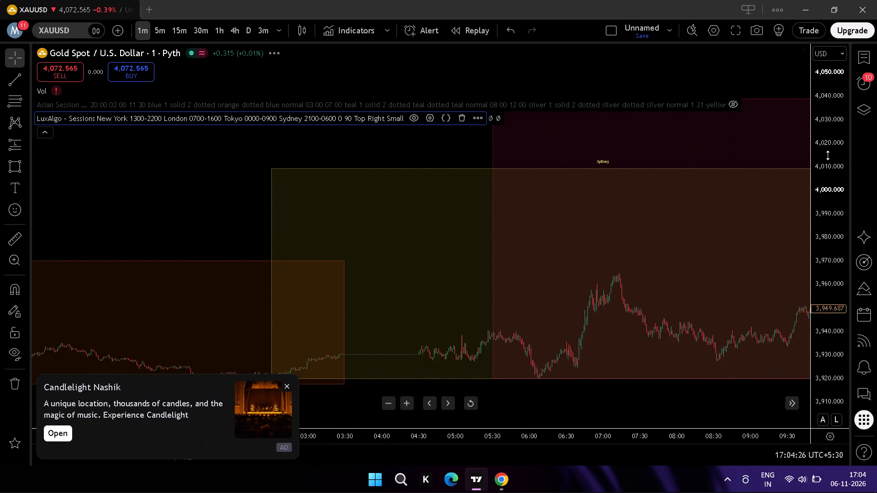
scroll(828, 155, down, 3)
Switch the XAUUSD chart to the five-minute timeframe.
click(162, 31)
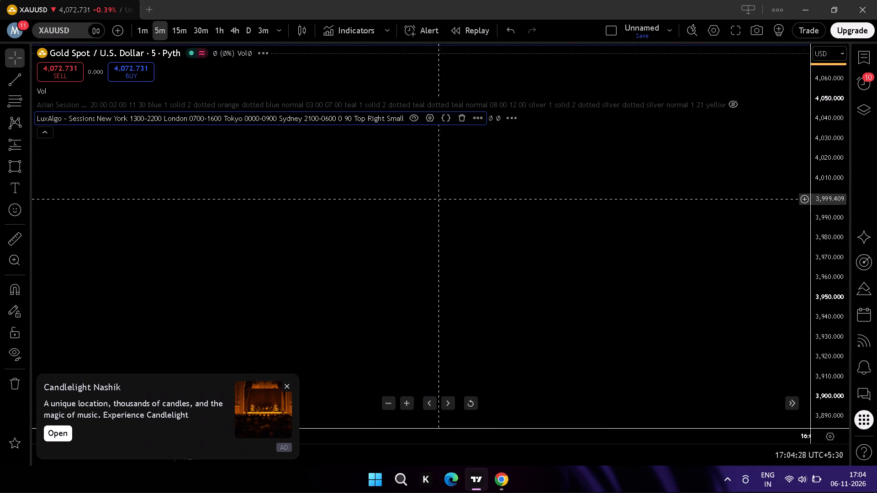
Examine the 5 and 6 November session boxes on the five-minute chart, focusing on the 5 November London–New York overlap.
drag(611, 218, 404, 313)
drag(493, 202, 296, 399)
drag(417, 296, 414, 296)
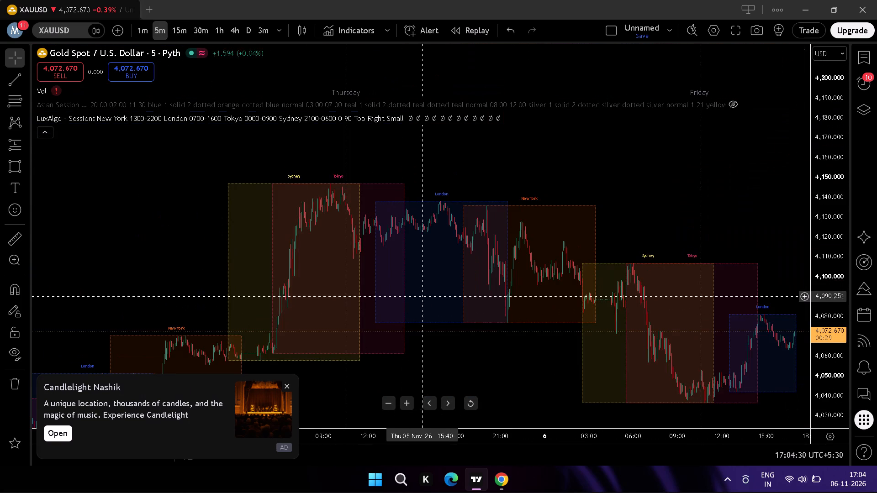
drag(414, 296, 248, 280)
scroll(258, 267, up, 5)
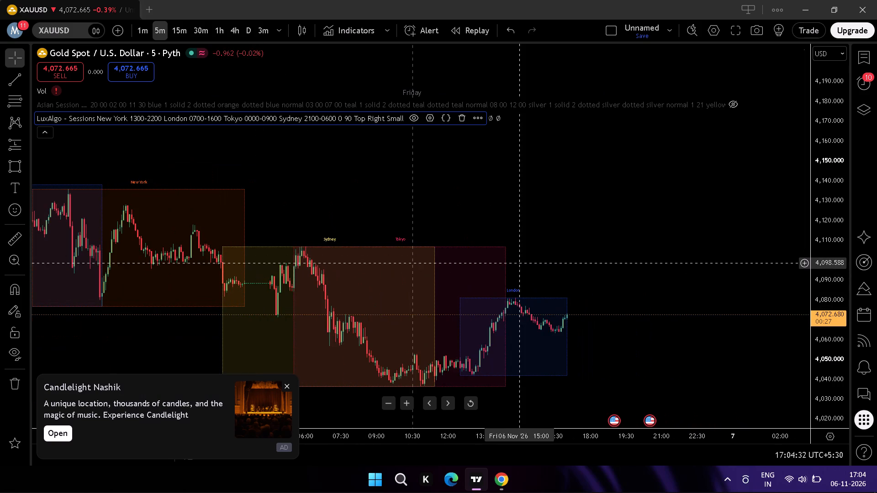
drag(235, 216, 678, 258)
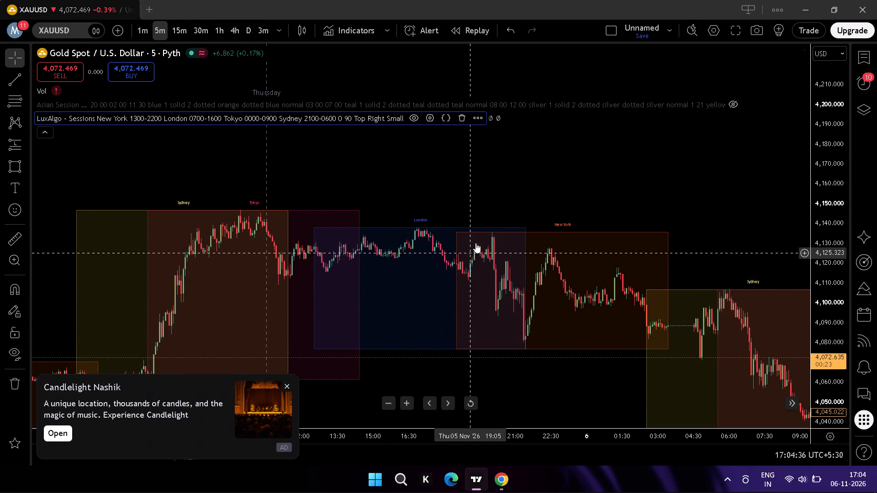
scroll(835, 284, up, 3)
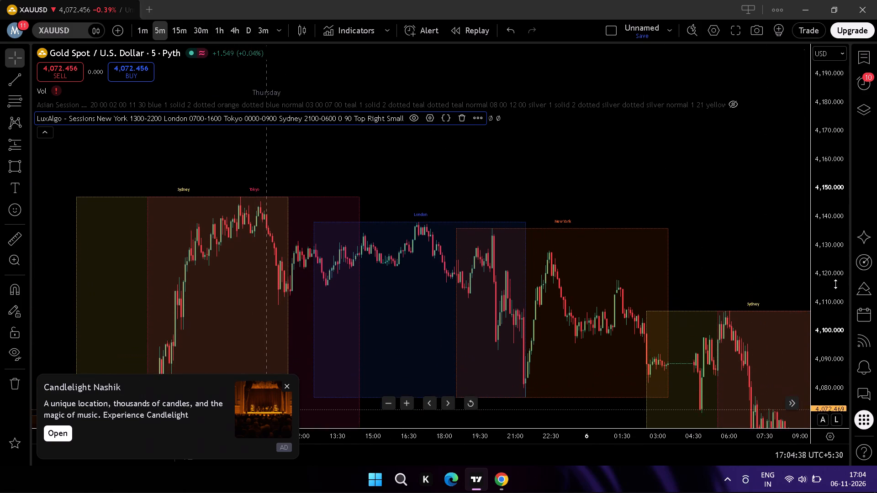
scroll(835, 284, up, 2)
scroll(403, 357, up, 5)
drag(410, 247, 758, 229)
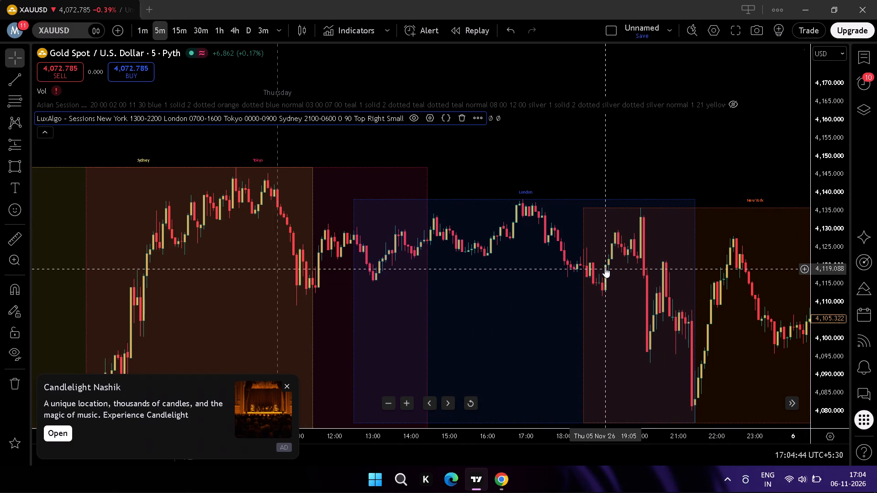
click(608, 264)
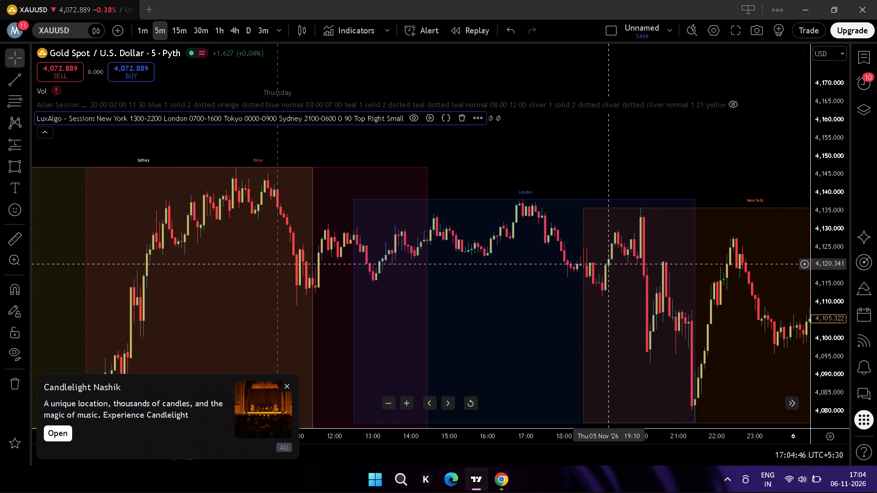
Place a long position at 19:10 on 5 November with entry about 4,121, stop about 4,112.4 and target about 4,136.3.
click(24, 146)
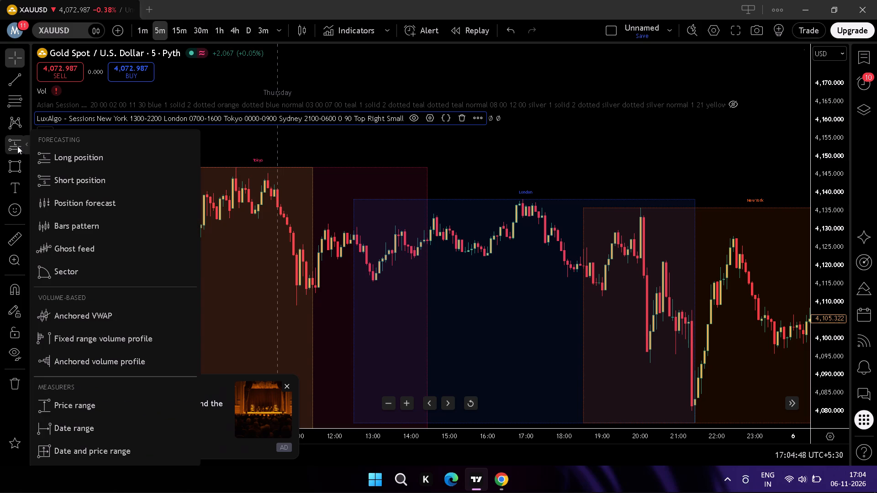
click(16, 146)
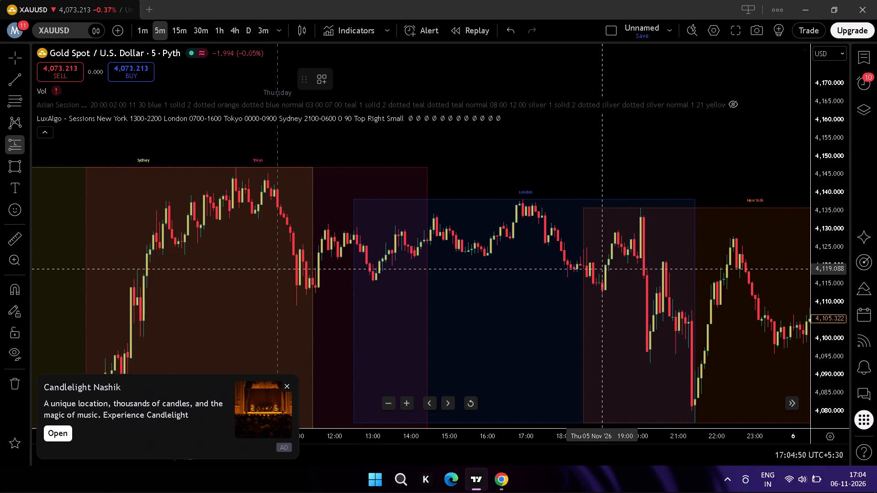
click(608, 262)
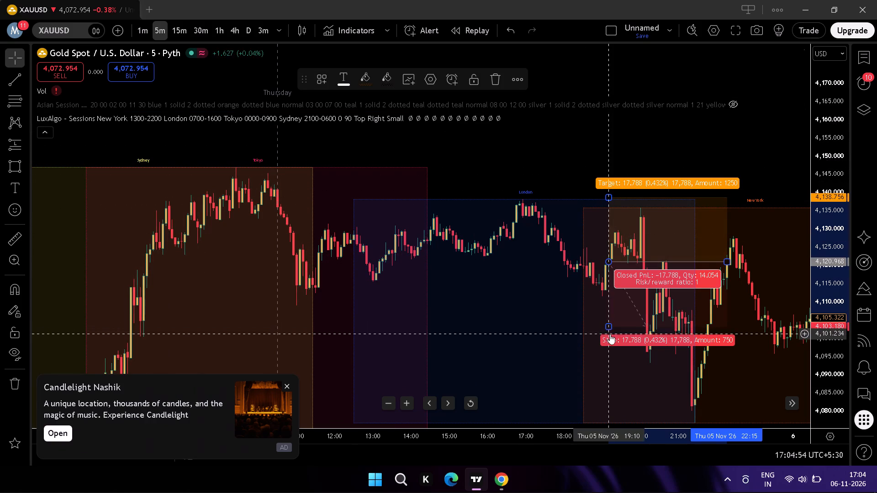
drag(607, 326, 648, 293)
drag(609, 197, 624, 215)
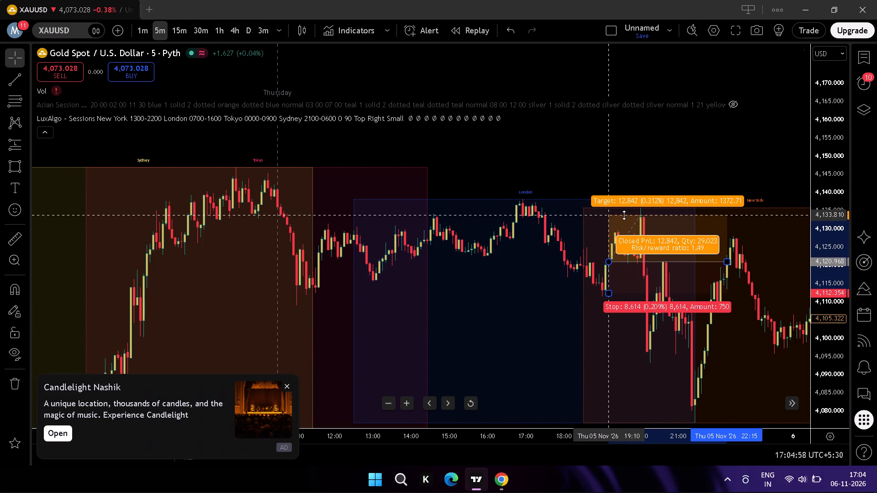
drag(624, 215, 626, 209)
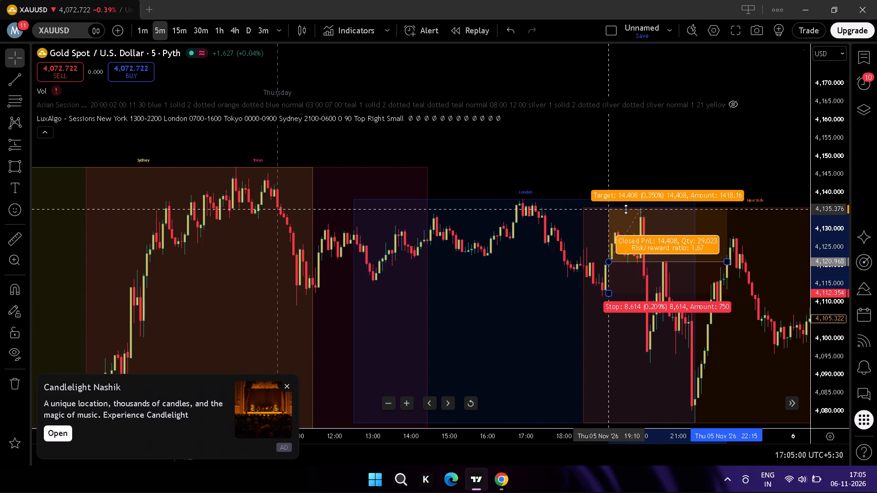
drag(626, 209, 626, 206)
click(546, 180)
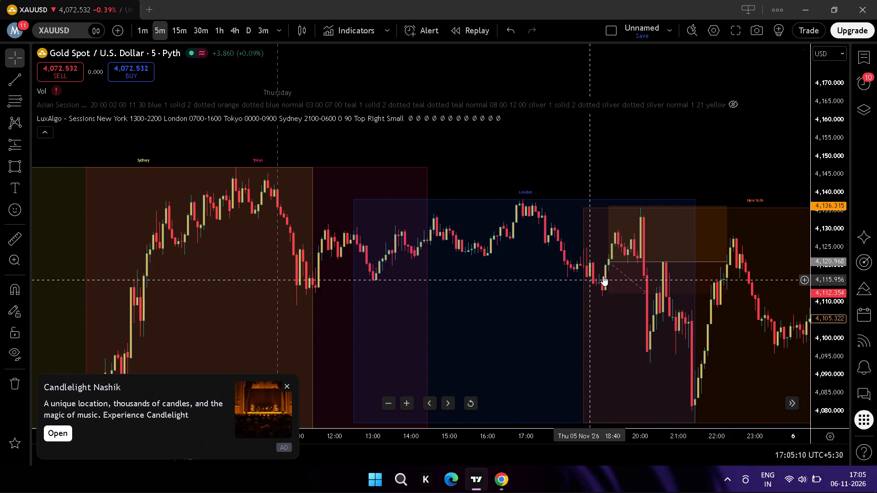
click(511, 344)
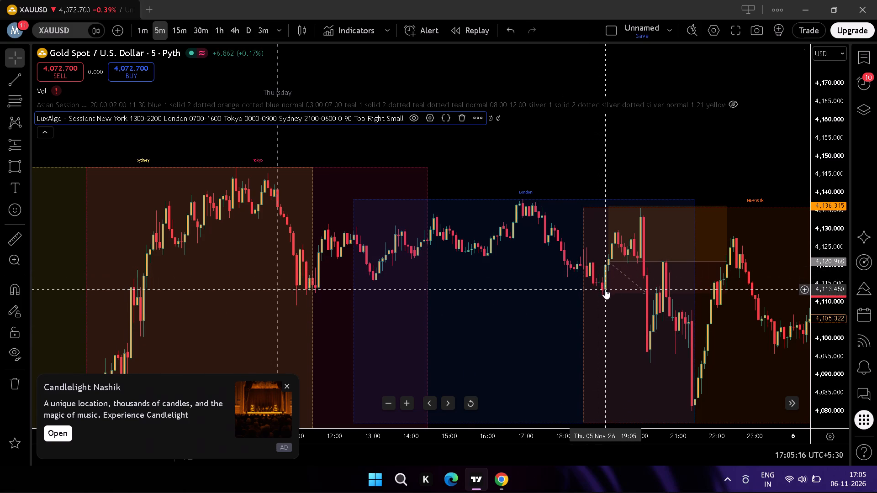
Compare the 4 November London and New York sessions with the 5 November sessions on the five-minute chart.
scroll(547, 324, down, 2)
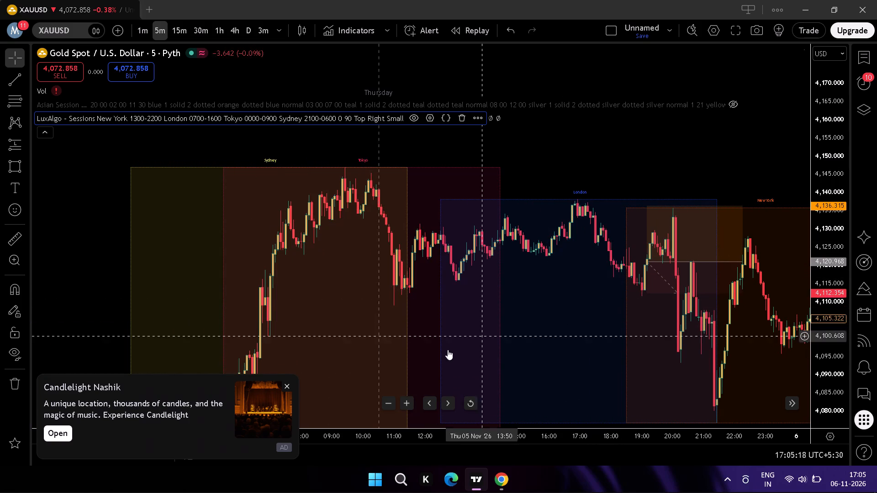
drag(373, 371, 642, 135)
drag(319, 249, 510, 217)
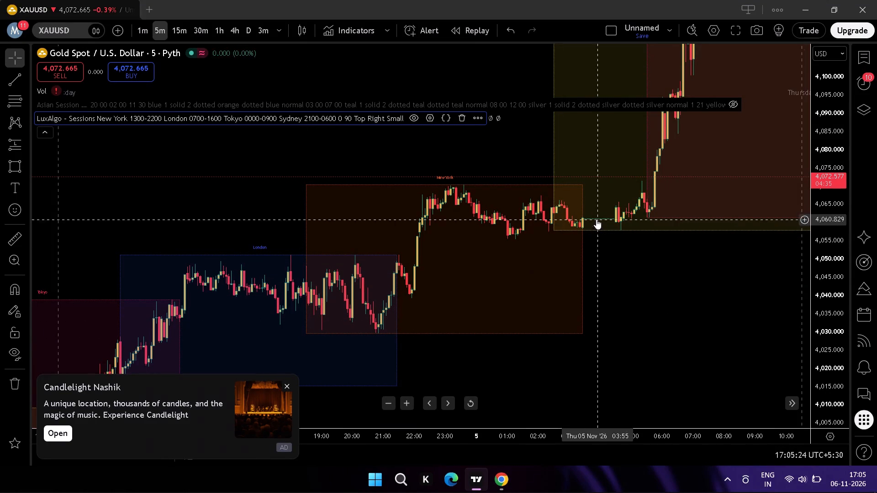
drag(582, 223, 397, 320)
drag(633, 193, 402, 347)
drag(578, 216, 332, 300)
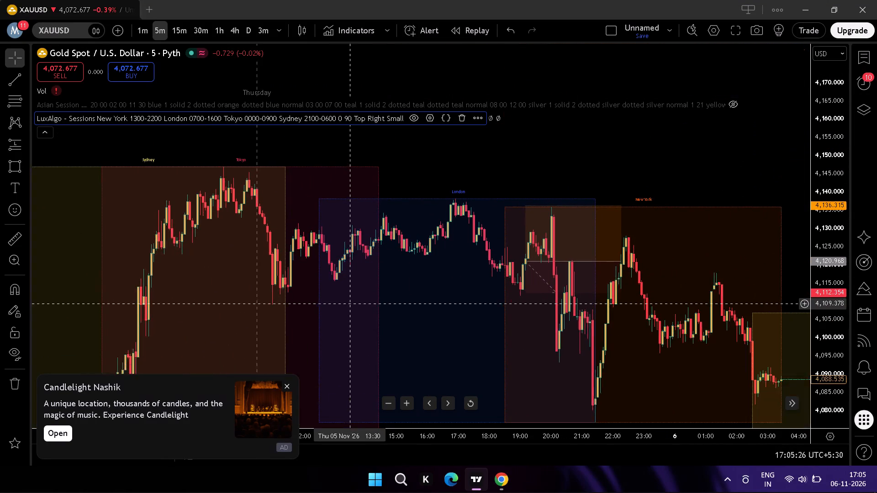
drag(332, 300, 327, 274)
Move the long position clear of the candles, to about 01:20 on 6 November with its entry near 4,141.
click(562, 199)
drag(500, 220, 689, 147)
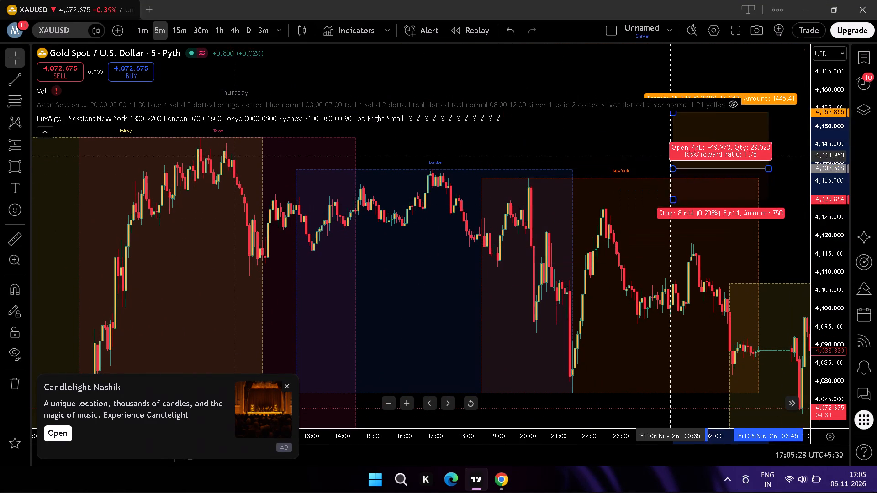
drag(689, 147, 691, 146)
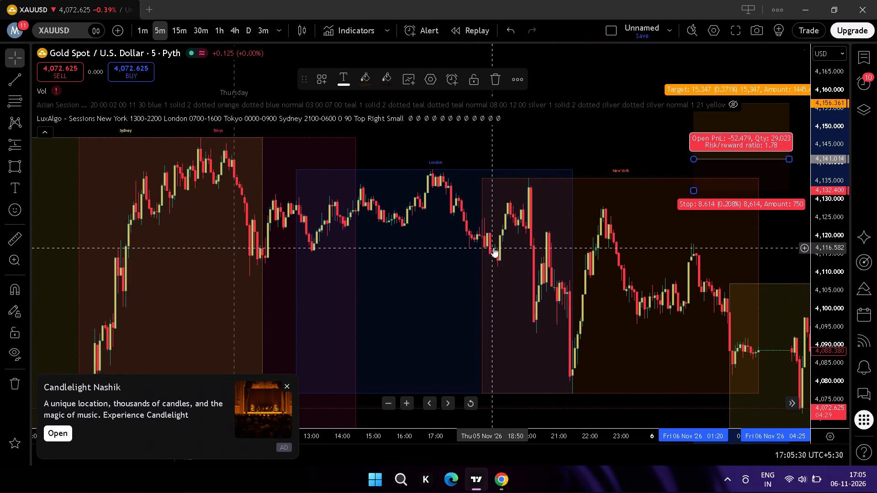
click(493, 247)
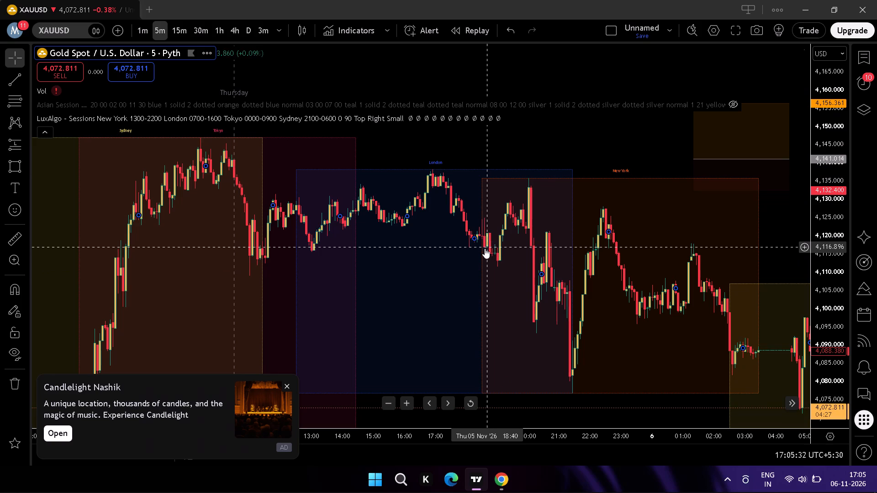
click(483, 248)
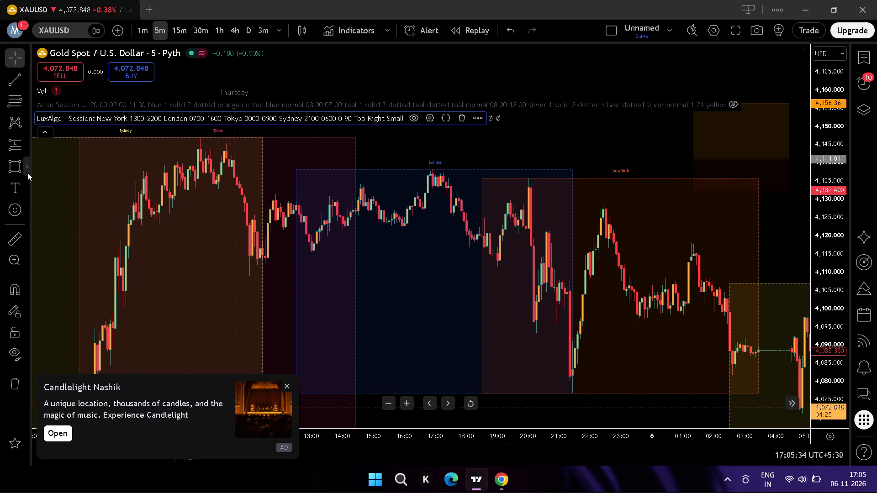
Draw a horizontal ray from about 16:35 on 5 November at a price of about 4,111.
click(29, 82)
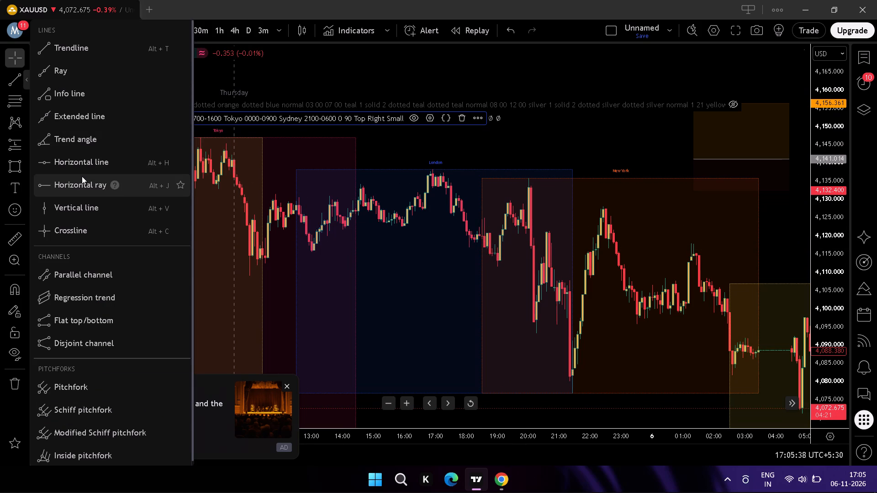
click(82, 176)
click(423, 266)
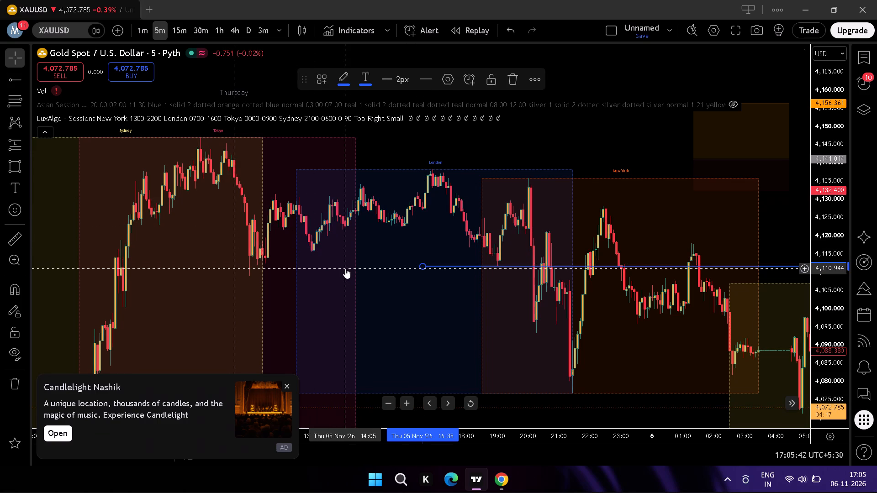
Move the horizontal ray to a price of about 4,116.9, starting at about 15:30 on 5 November.
click(388, 248)
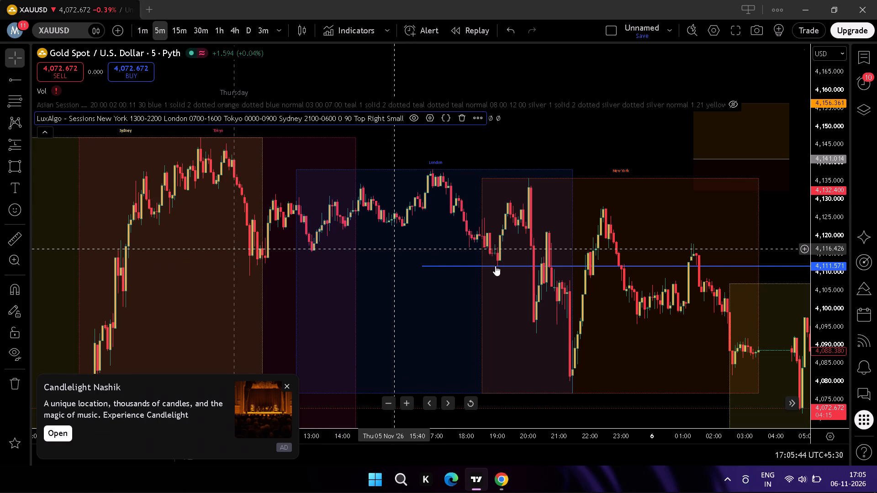
click(427, 248)
drag(431, 265, 396, 247)
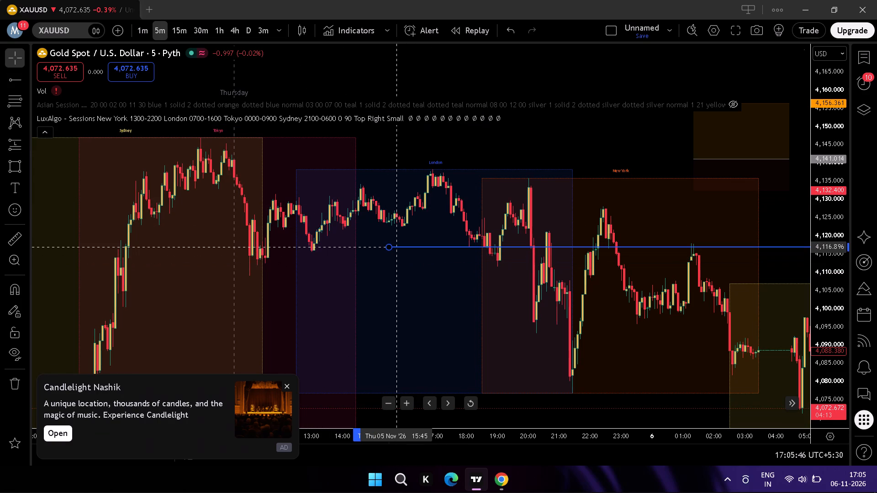
drag(396, 247, 396, 247)
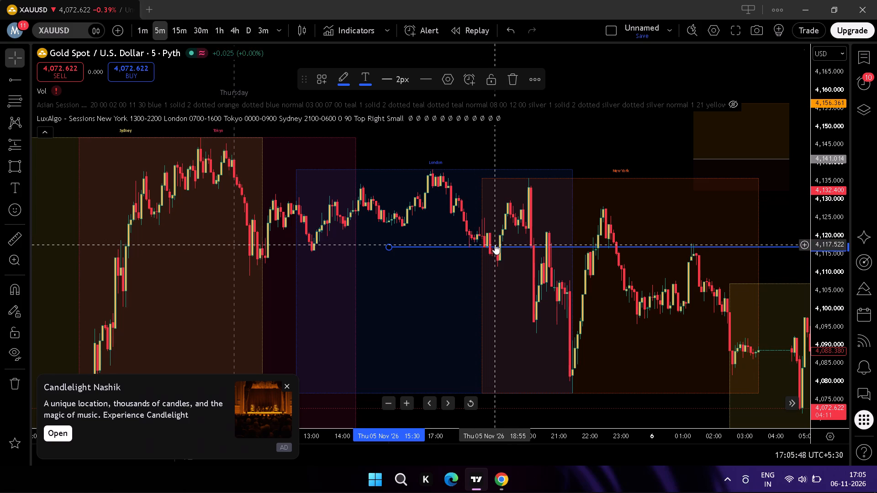
click(502, 242)
click(502, 236)
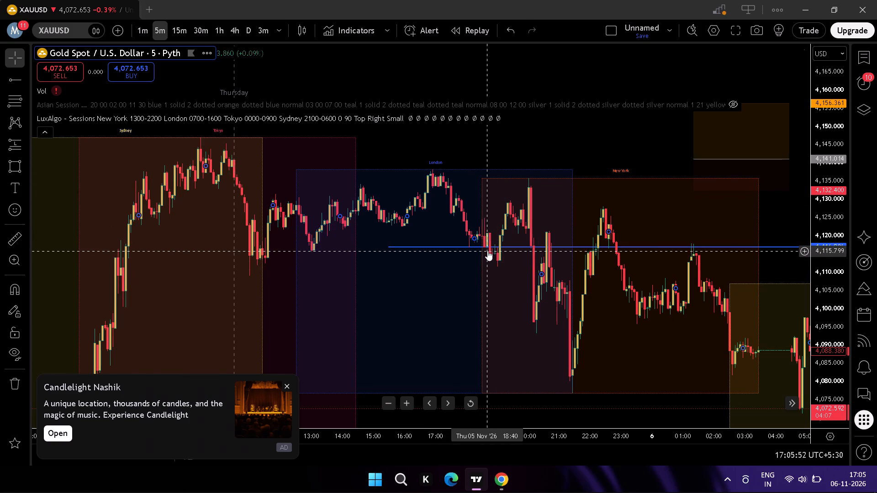
Examine the candles around the 5 November New York open against the horizontal ray.
scroll(825, 294, up, 3)
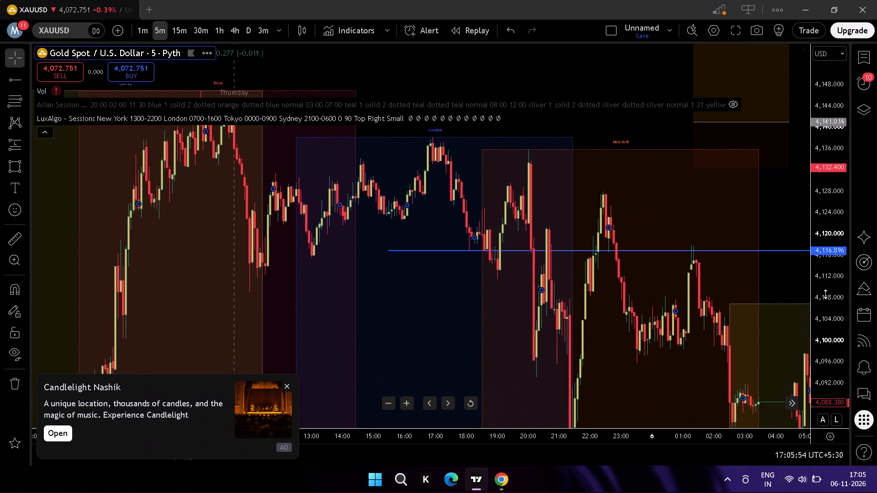
scroll(825, 294, up, 2)
scroll(474, 321, up, 2)
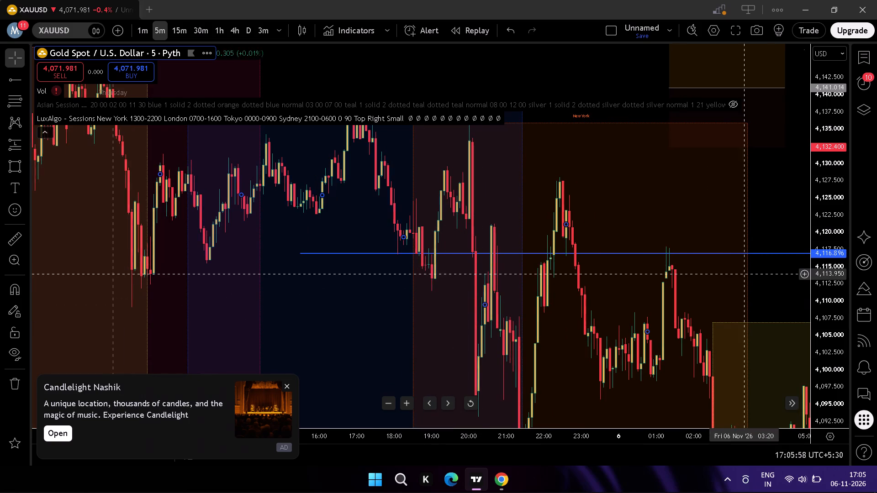
scroll(803, 269, down, 3)
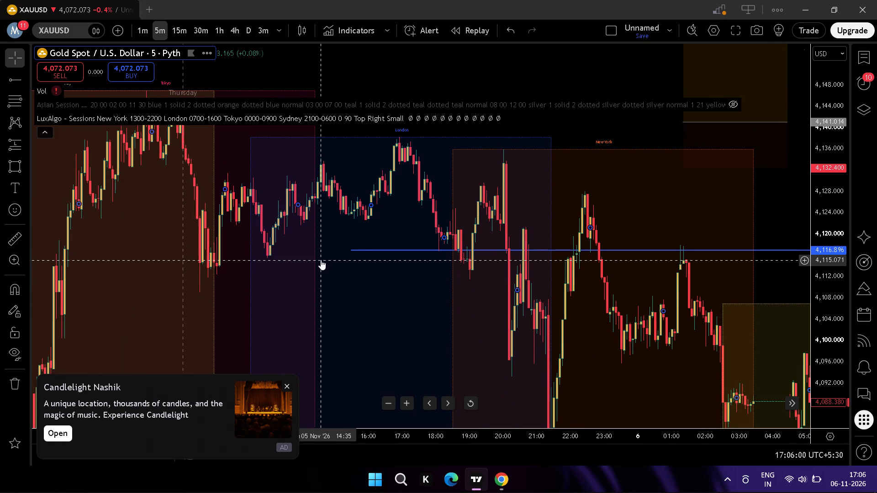
click(464, 259)
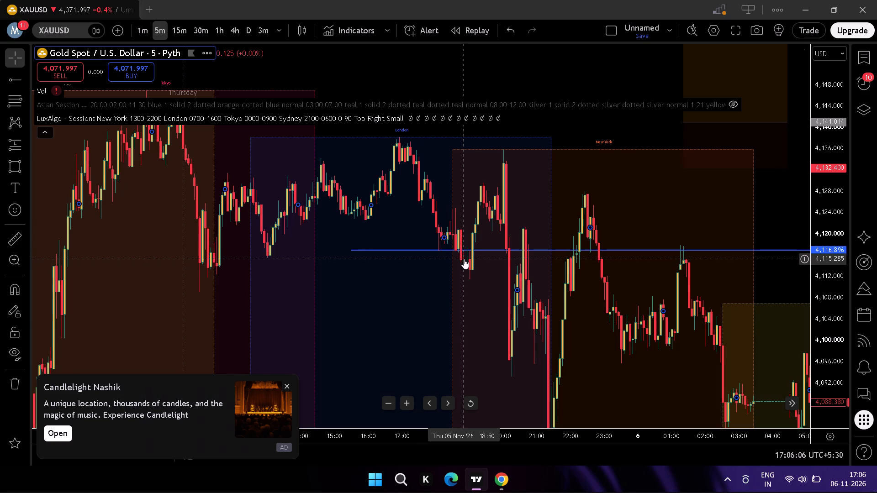
click(460, 285)
click(460, 285)
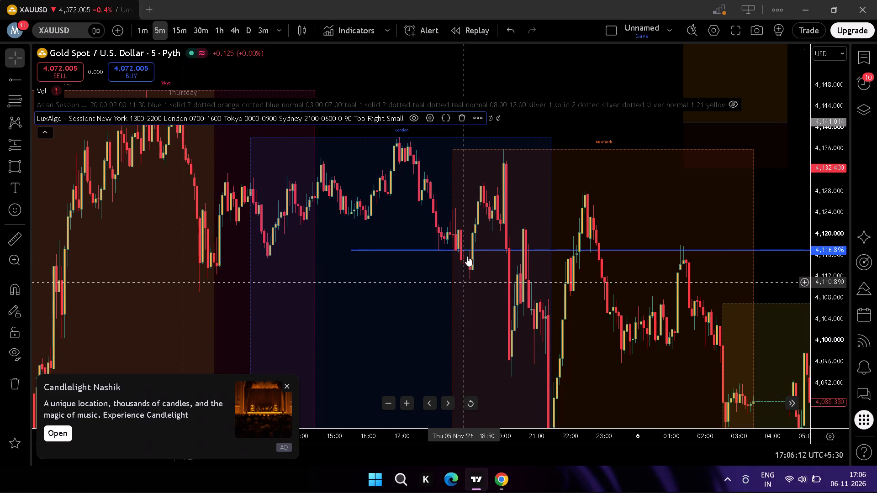
Place a long position at 18:50 on 5 November with entry about 4,115.1, stop about 4,110.7 and target about 4,124.3.
click(16, 140)
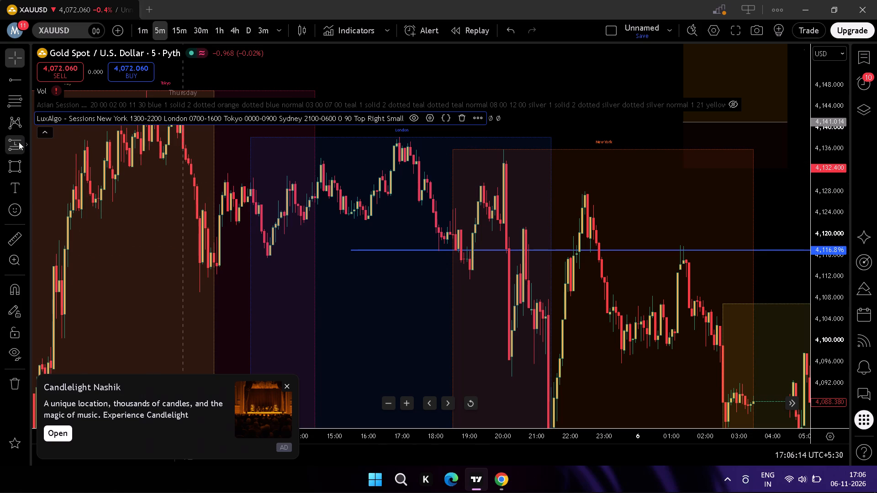
click(464, 260)
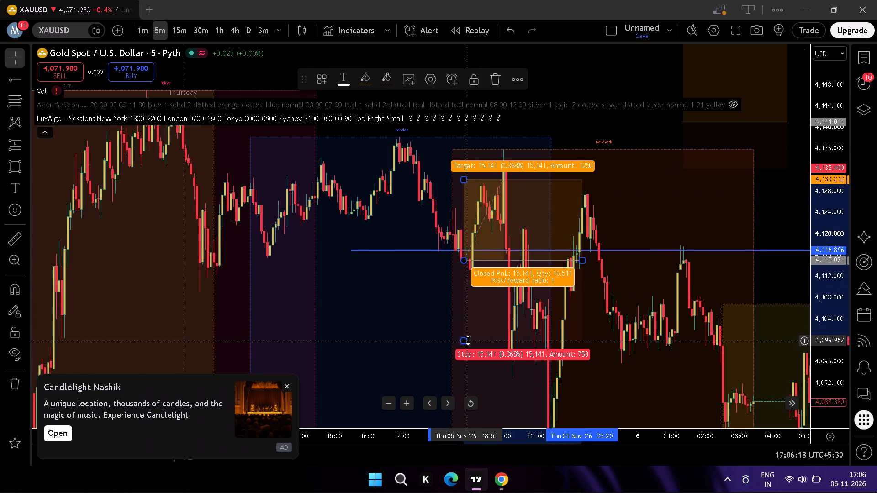
drag(465, 341, 518, 289)
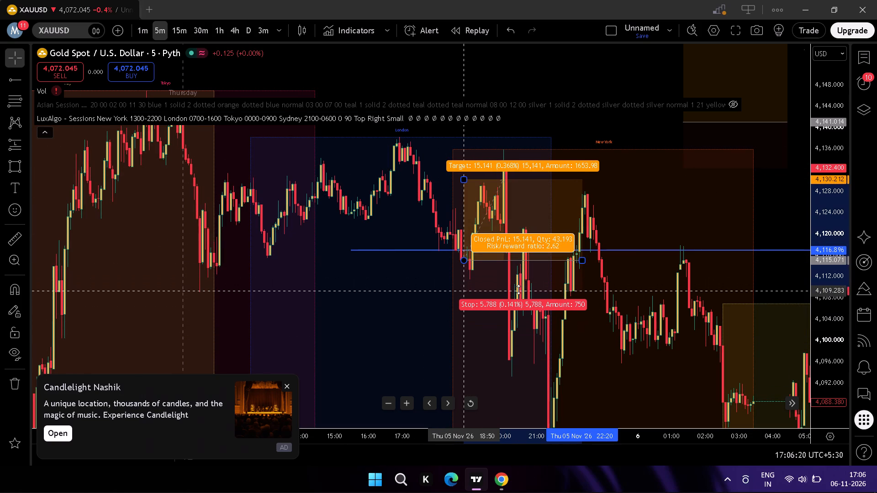
drag(518, 289, 519, 283)
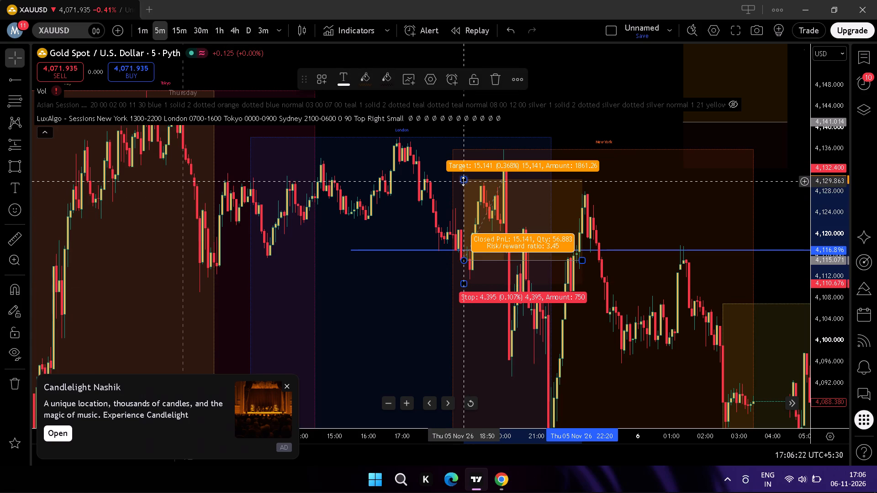
drag(463, 181, 465, 211)
click(639, 128)
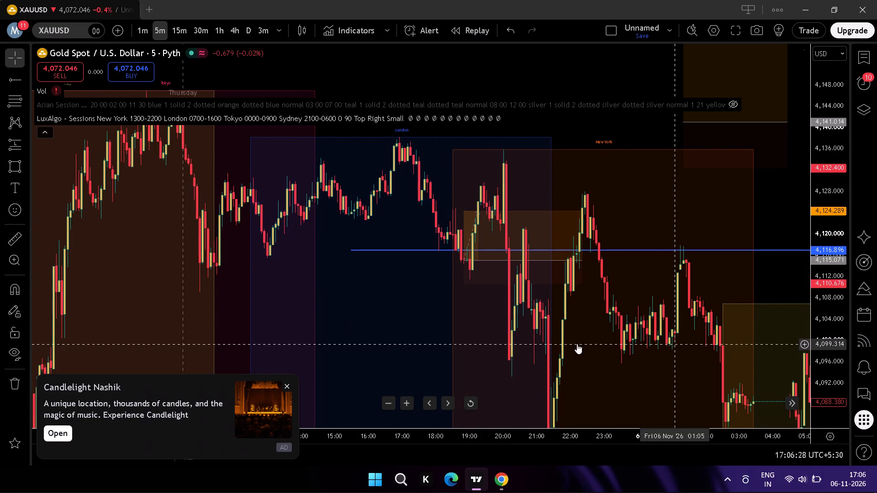
Draw a horizontal ray under the 4 November London session's late-afternoon low, from about 16:20 at a price of about 4,032.2.
scroll(224, 299, down, 2)
scroll(420, 256, down, 1)
scroll(840, 229, down, 2)
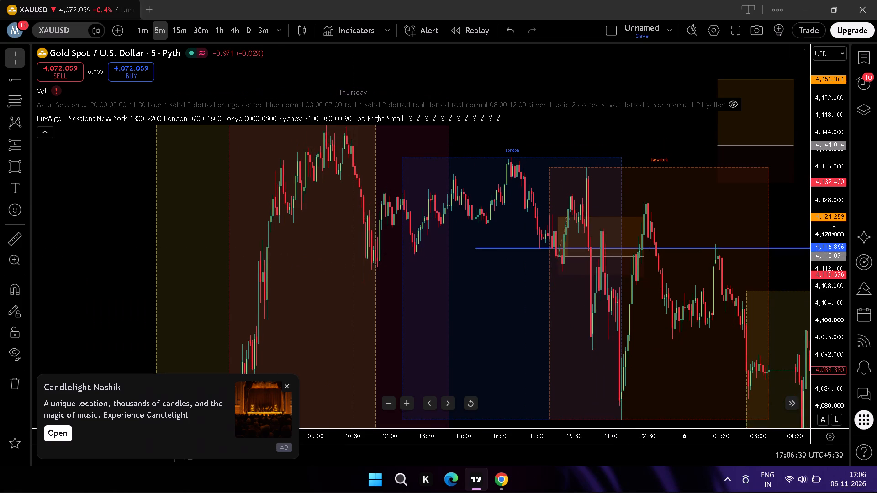
scroll(275, 298, down, 4)
drag(358, 299, 553, 43)
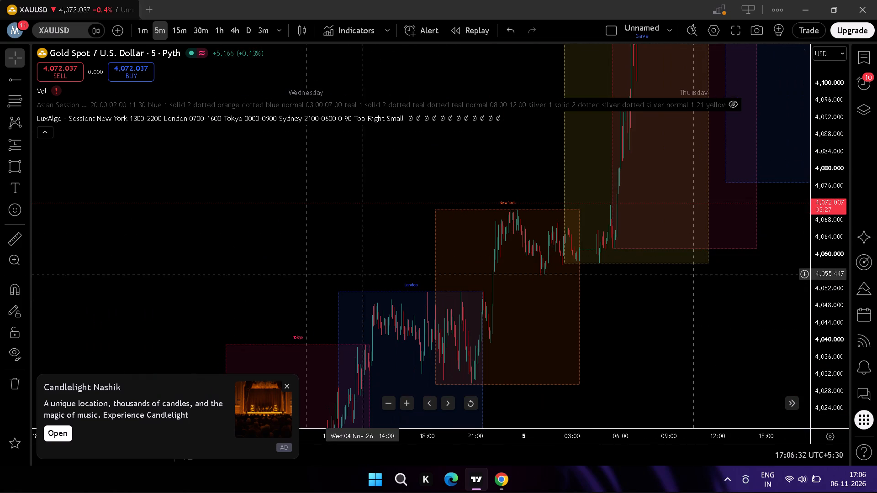
scroll(419, 296, up, 3)
drag(439, 289, 592, 199)
scroll(254, 326, up, 4)
drag(441, 204, 448, 207)
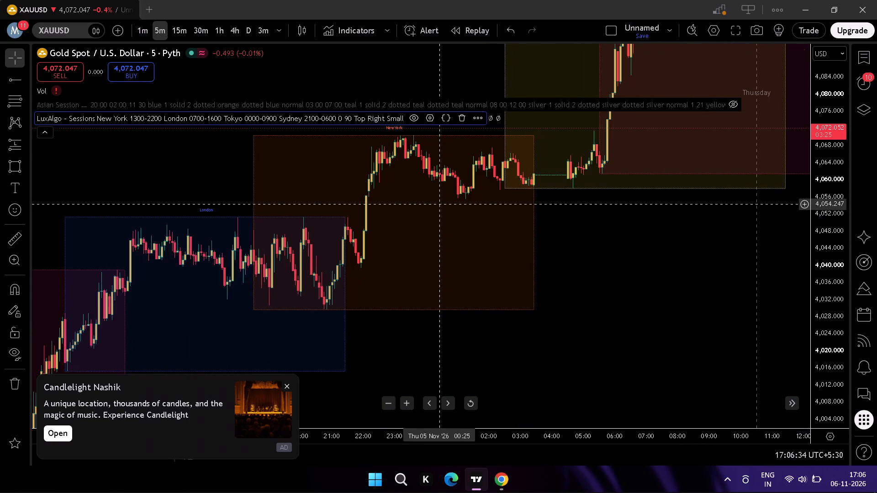
drag(448, 207, 558, 230)
scroll(153, 344, up, 3)
drag(315, 298, 474, 305)
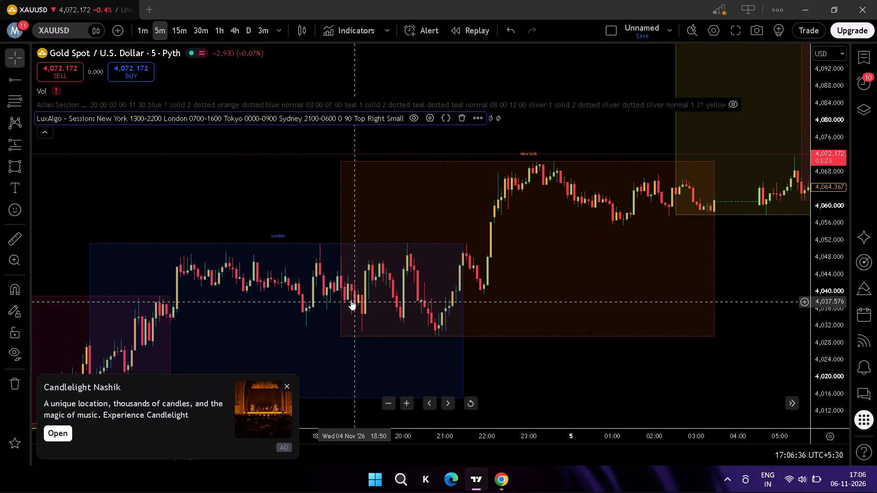
click(318, 325)
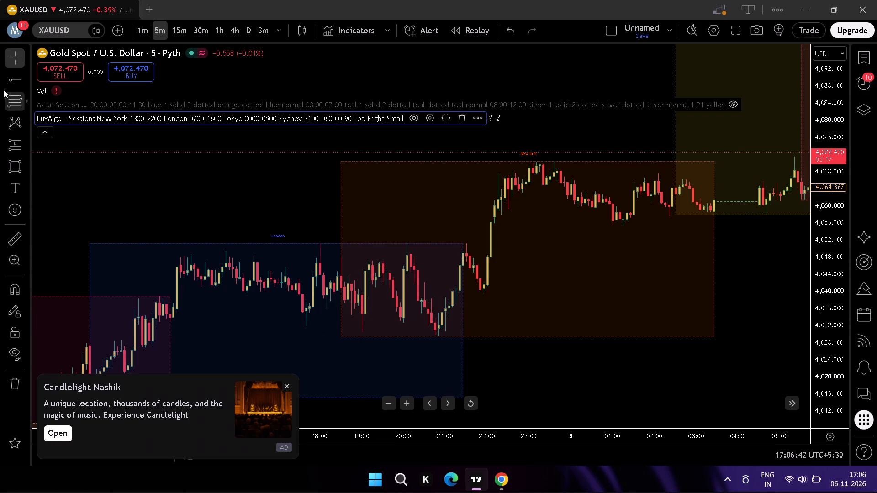
click(10, 77)
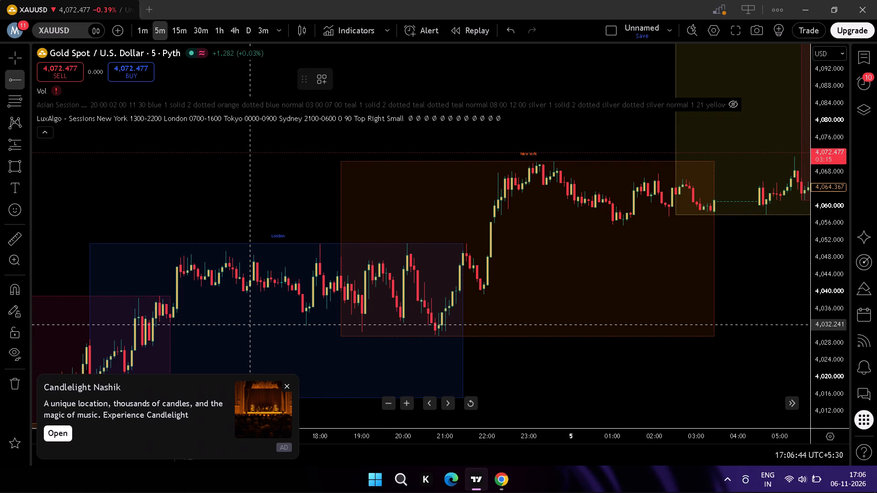
click(250, 324)
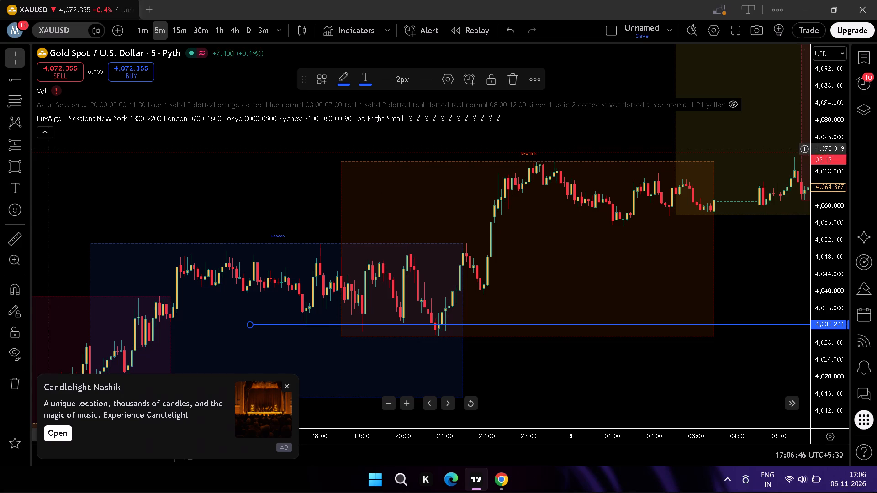
Circle the candle low just below the ray at about 19:00 on 4 November with the Brush.
click(26, 171)
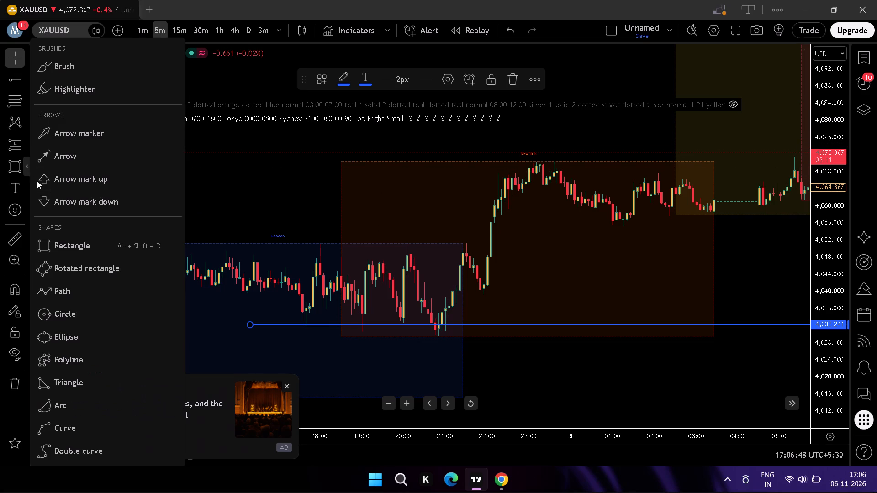
click(53, 66)
drag(359, 324, 356, 324)
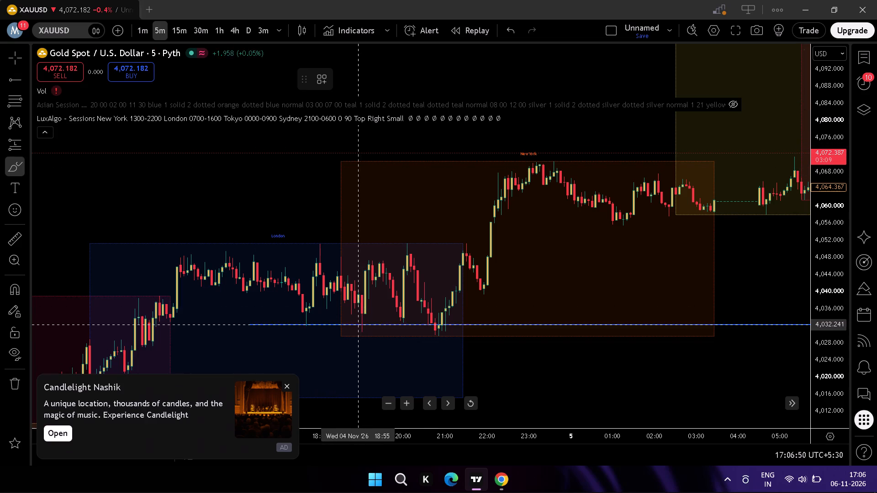
drag(356, 324, 355, 319)
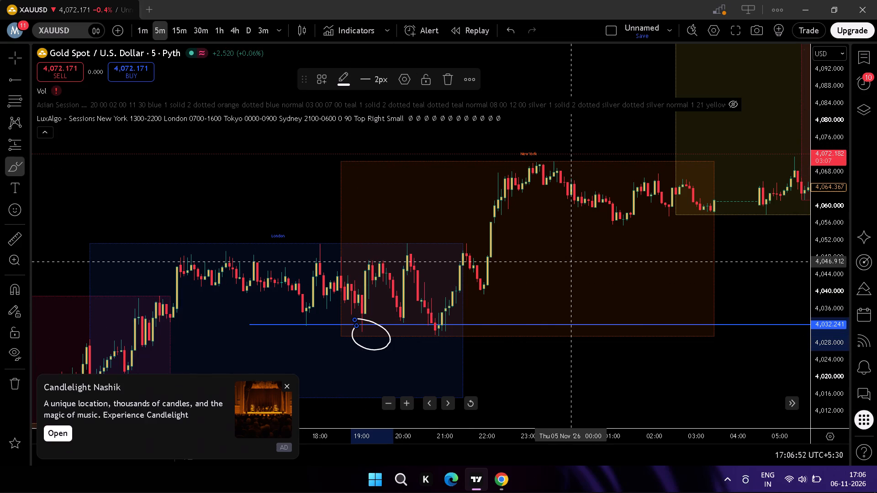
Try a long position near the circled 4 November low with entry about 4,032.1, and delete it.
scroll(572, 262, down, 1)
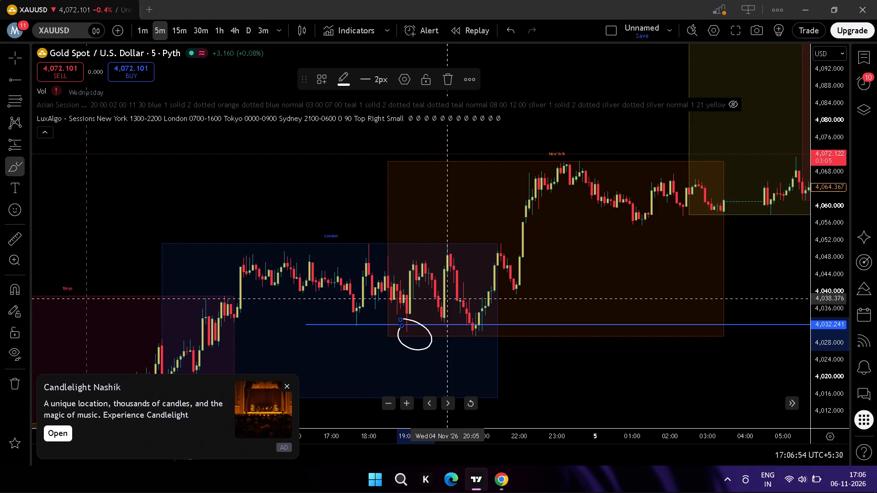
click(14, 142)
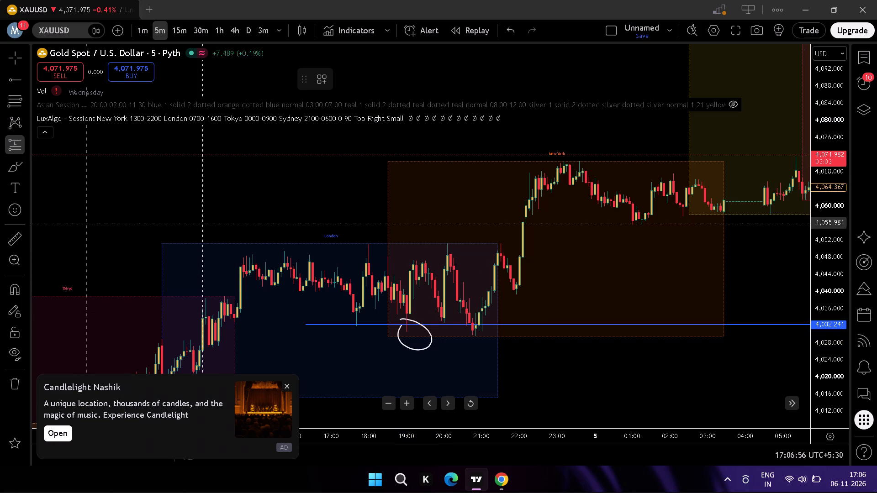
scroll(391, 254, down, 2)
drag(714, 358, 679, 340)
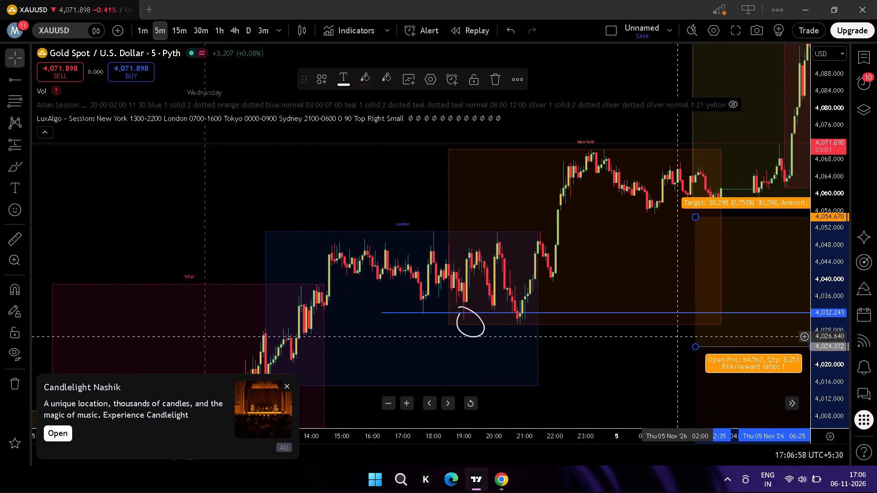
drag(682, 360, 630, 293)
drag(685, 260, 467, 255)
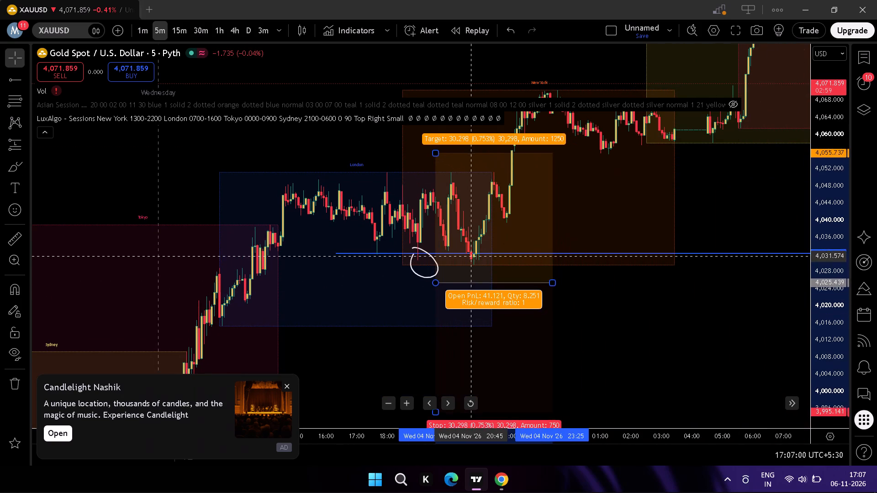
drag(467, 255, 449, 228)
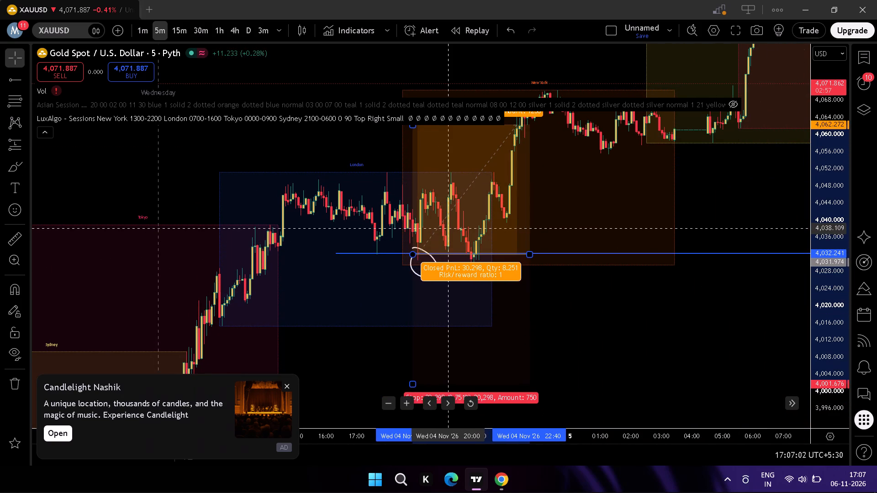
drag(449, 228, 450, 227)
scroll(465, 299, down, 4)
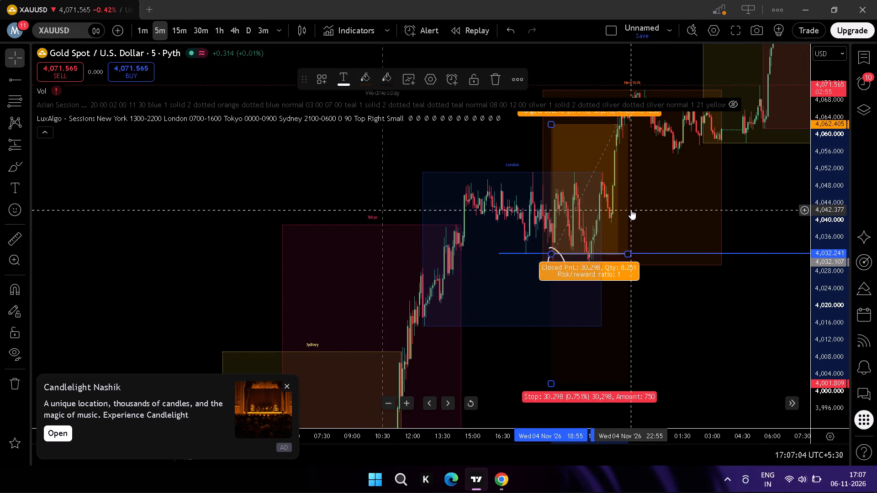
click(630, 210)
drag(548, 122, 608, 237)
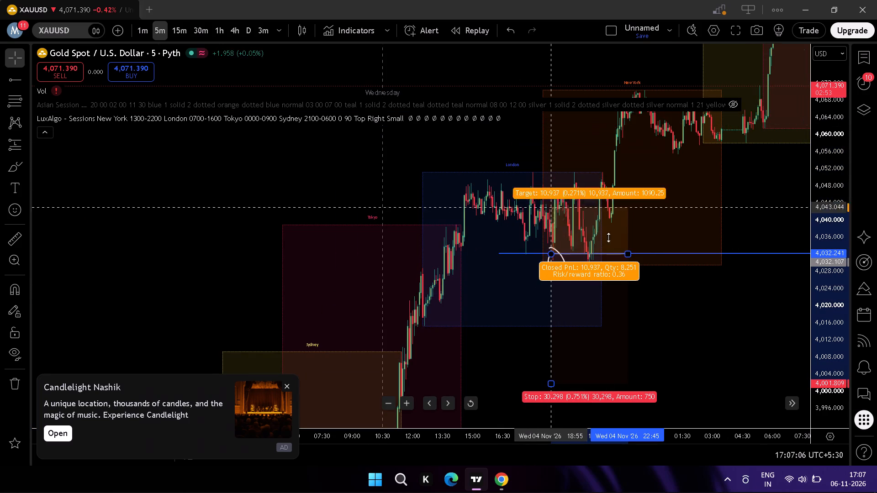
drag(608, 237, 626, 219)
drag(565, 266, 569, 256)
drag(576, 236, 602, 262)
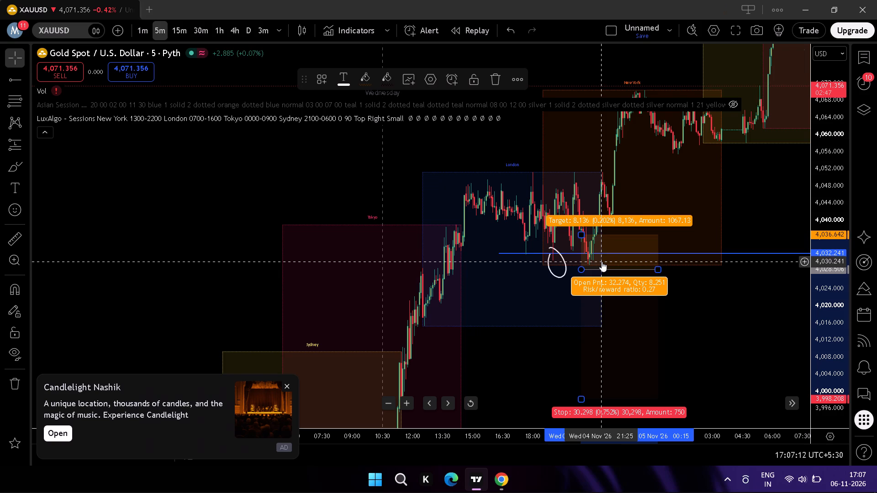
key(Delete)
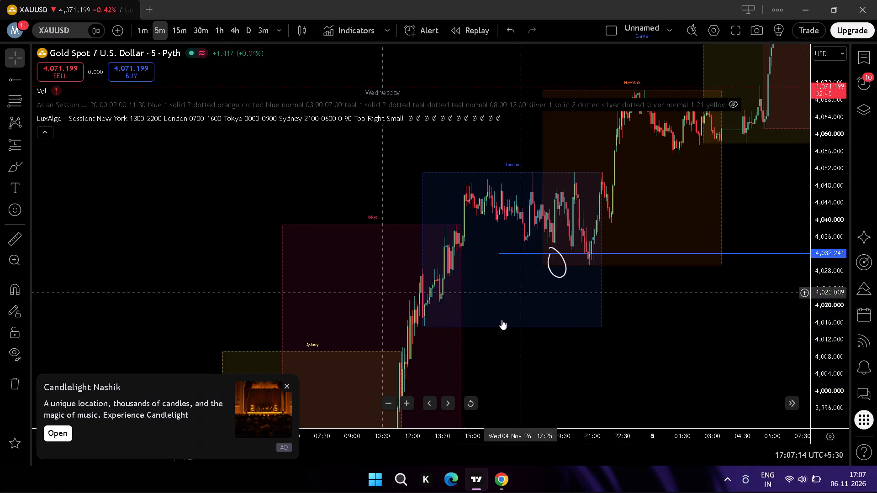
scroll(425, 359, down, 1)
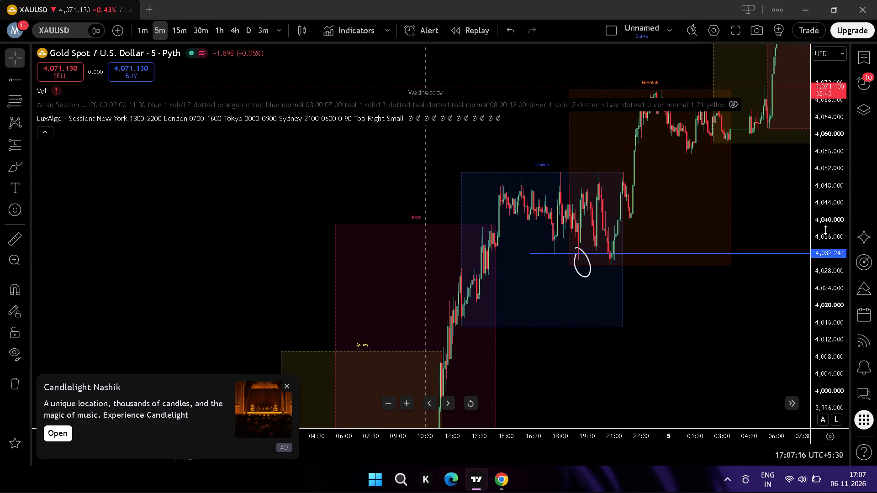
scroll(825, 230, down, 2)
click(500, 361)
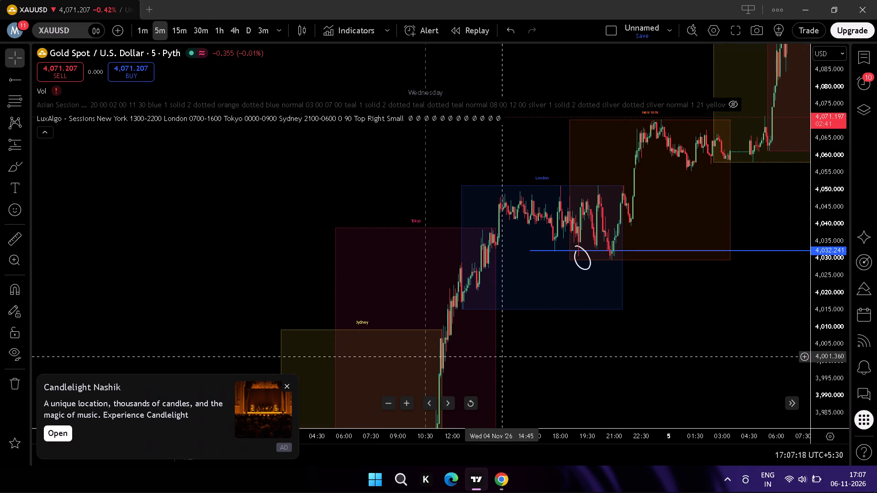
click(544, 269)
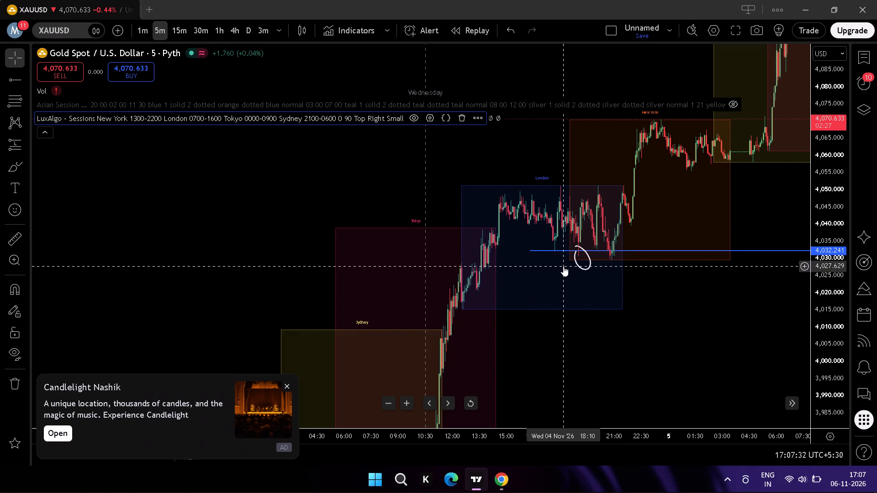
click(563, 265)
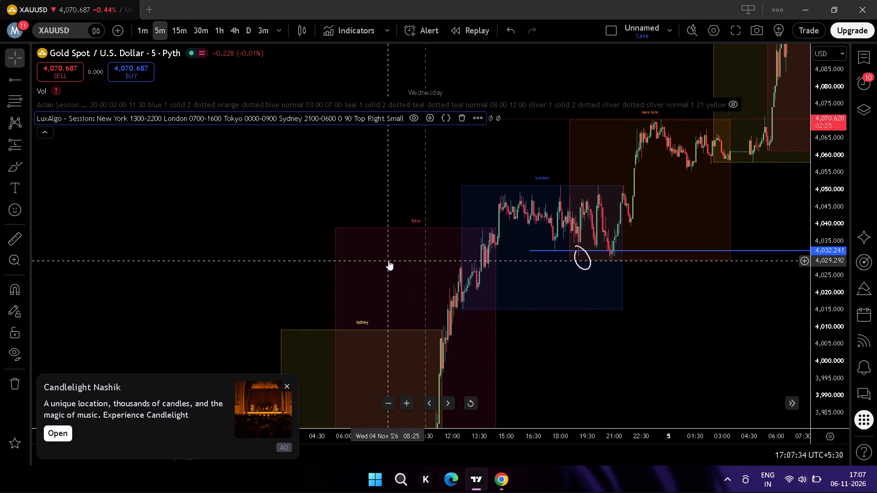
Place a long position at 19:05 on 4 November with entry about 4,035.9 and stop about 4,027.5, under the circled low.
drag(388, 260, 303, 265)
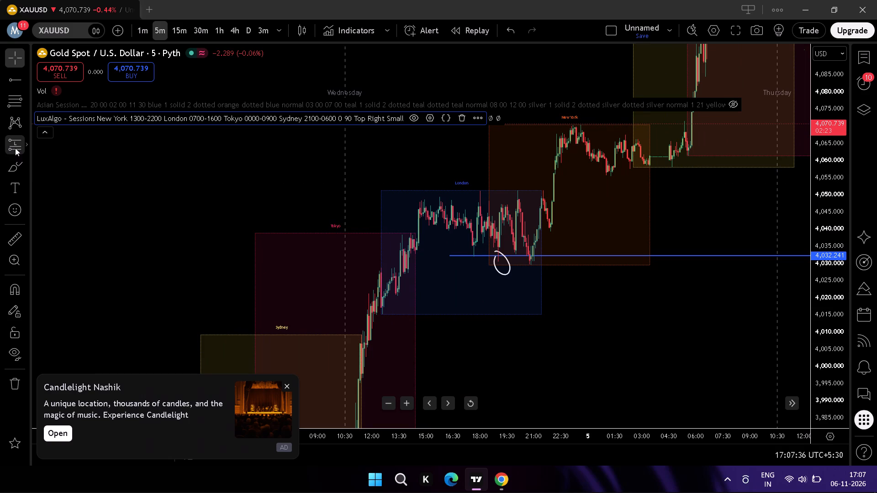
click(15, 148)
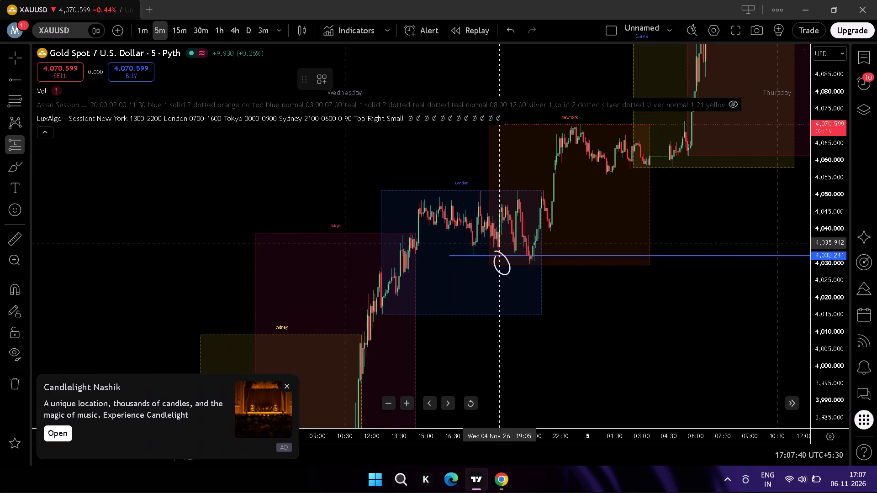
scroll(504, 243, up, 3)
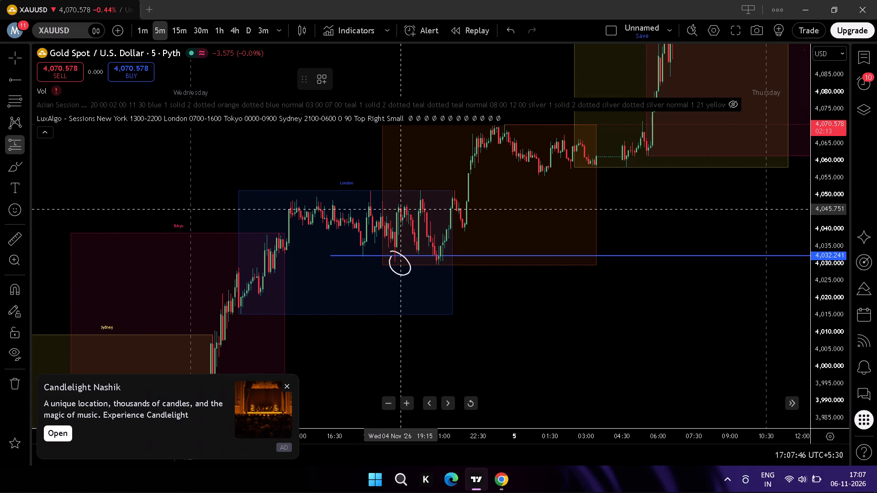
click(397, 241)
key(Escape)
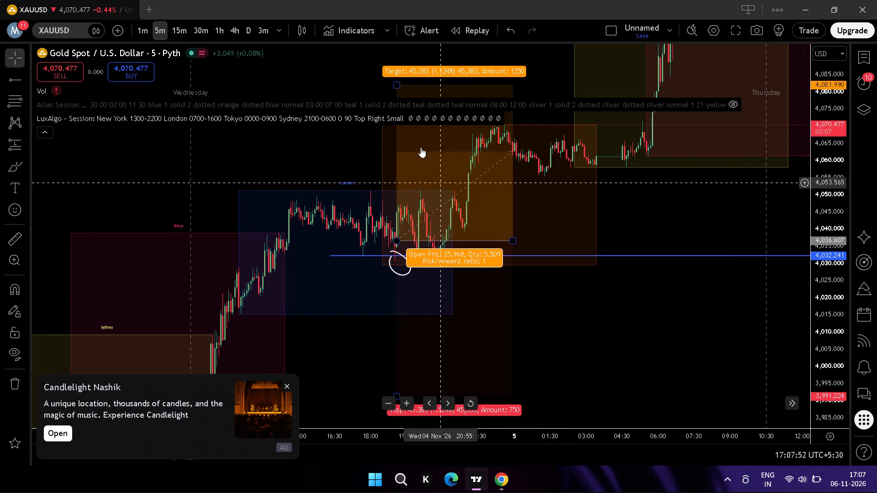
drag(418, 220, 482, 188)
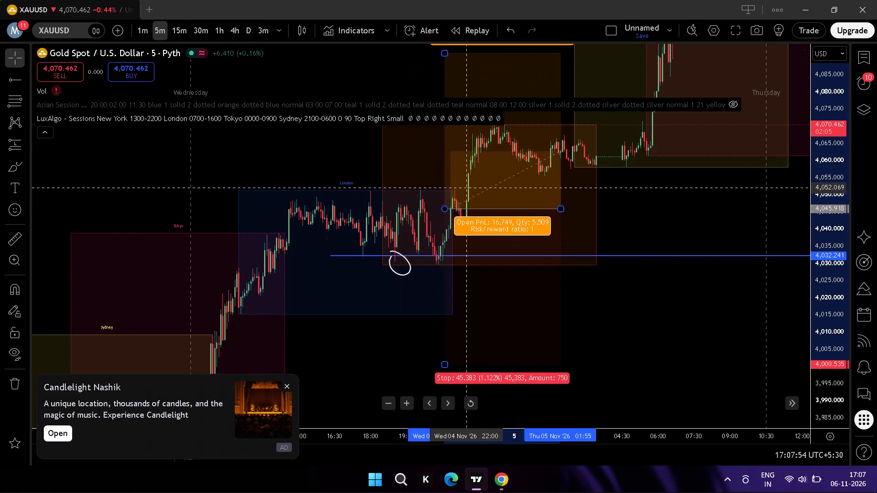
drag(482, 188, 486, 200)
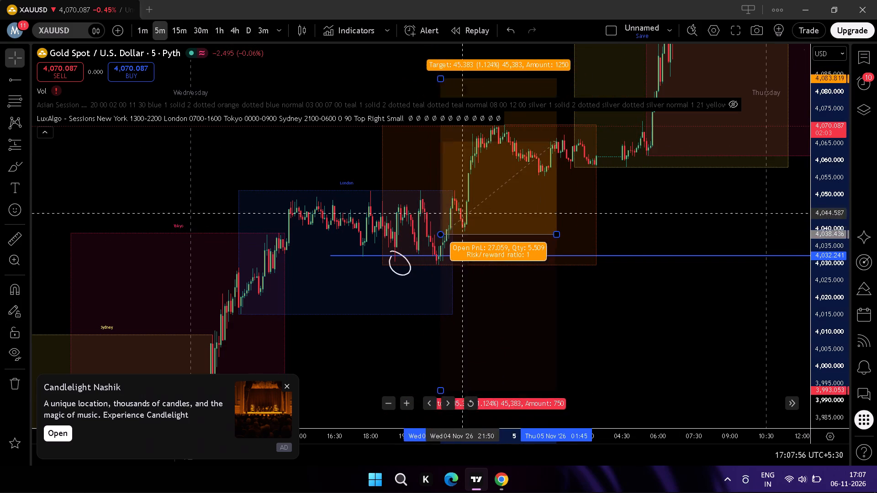
drag(486, 200, 489, 198)
drag(468, 376, 468, 313)
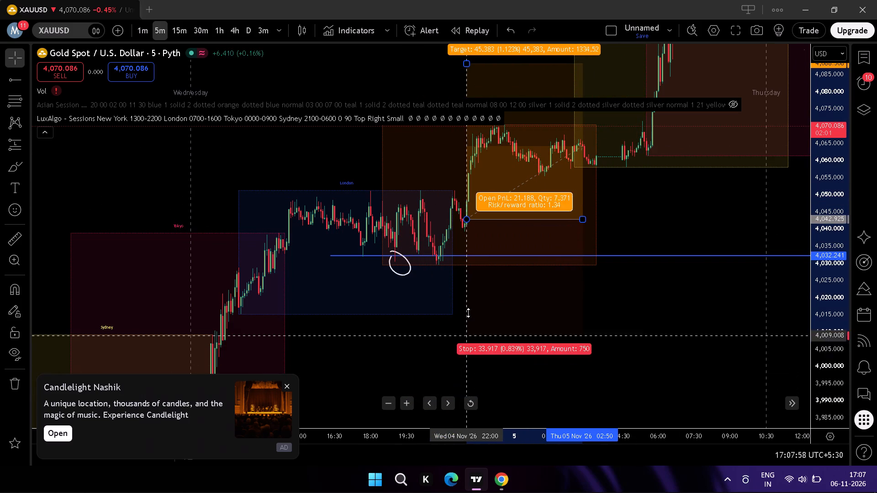
drag(468, 313, 476, 267)
drag(491, 141, 435, 170)
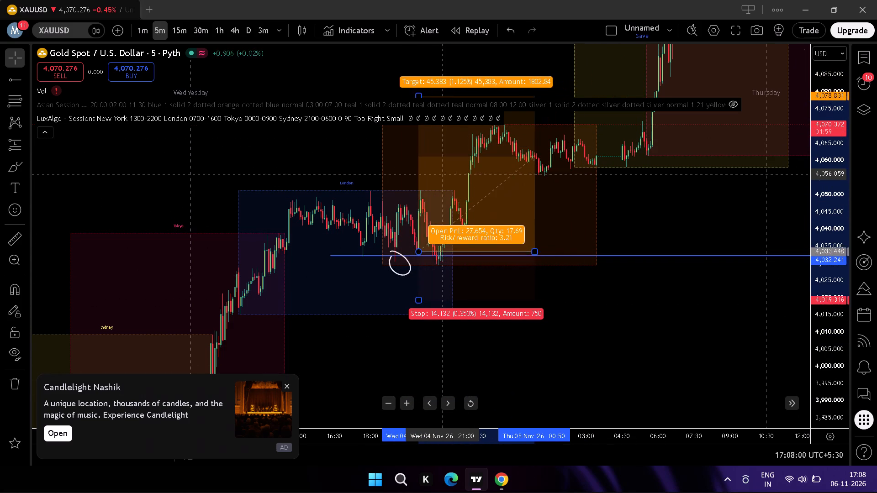
drag(435, 170, 420, 165)
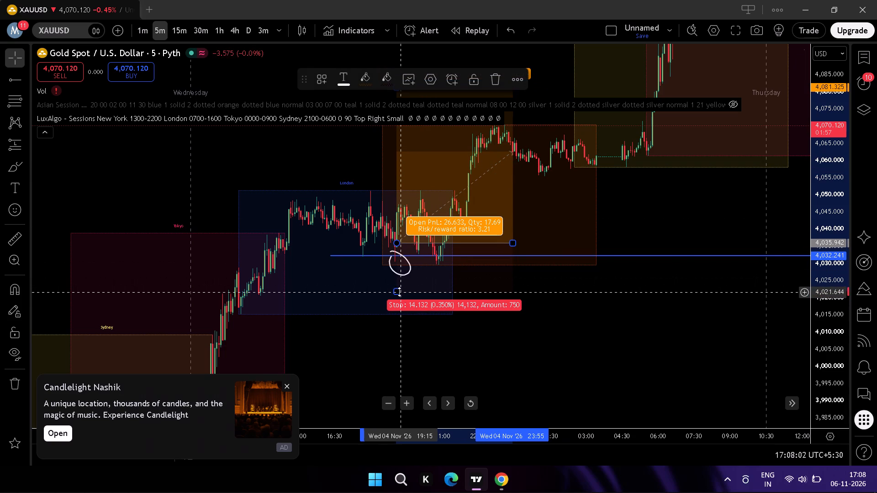
drag(396, 291, 405, 272)
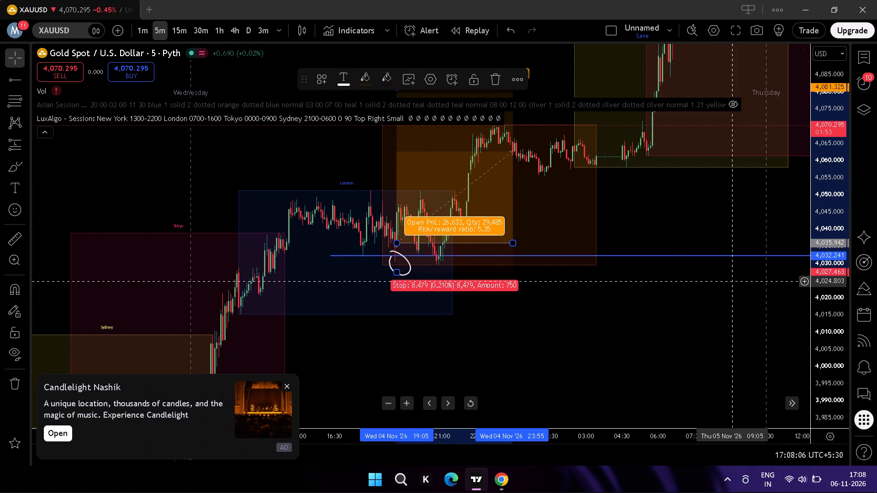
Lower the 4 November long position's target to about 4,054.8.
scroll(735, 281, up, 1)
scroll(825, 222, up, 3)
scroll(825, 222, down, 5)
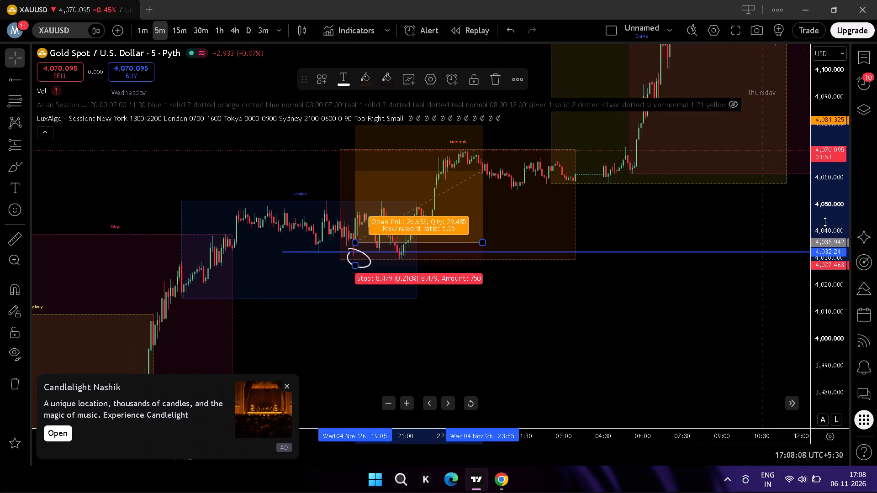
scroll(823, 222, down, 2)
drag(357, 143, 412, 200)
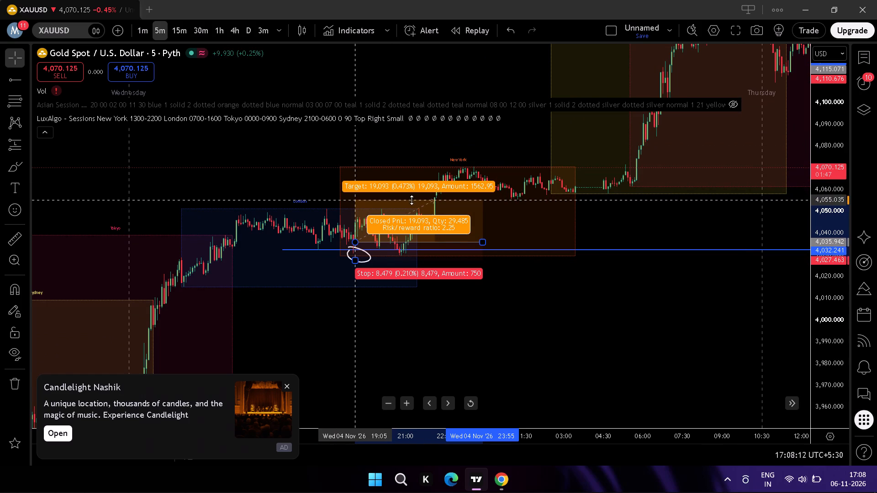
drag(412, 200, 417, 202)
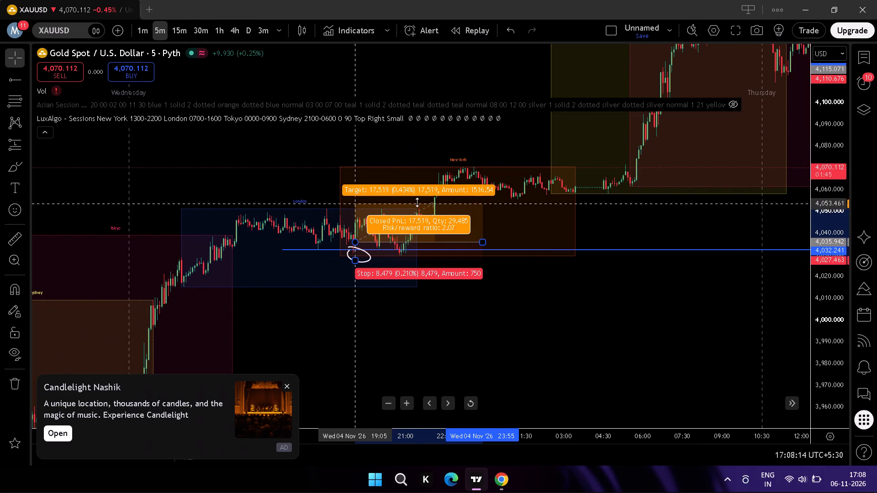
drag(417, 202, 417, 200)
click(655, 266)
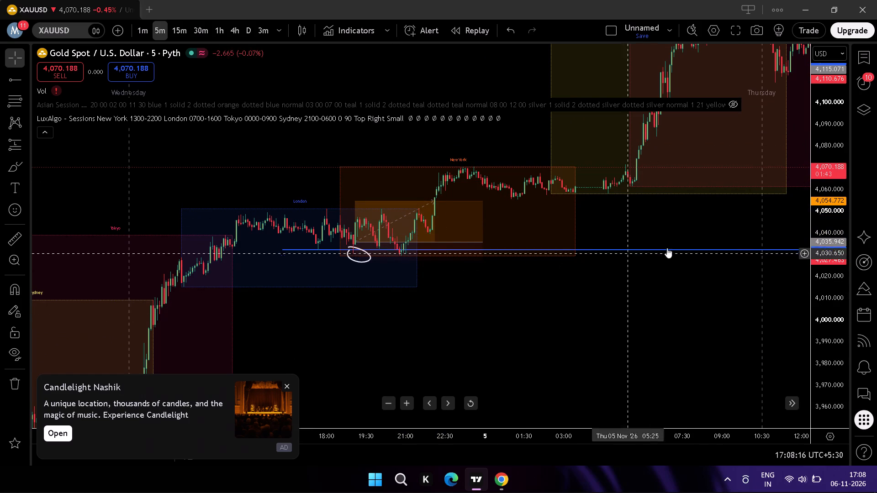
Go back to 3 November and examine the London session and the candles around the New York open for a low sweep.
scroll(837, 273, up, 4)
scroll(439, 326, up, 3)
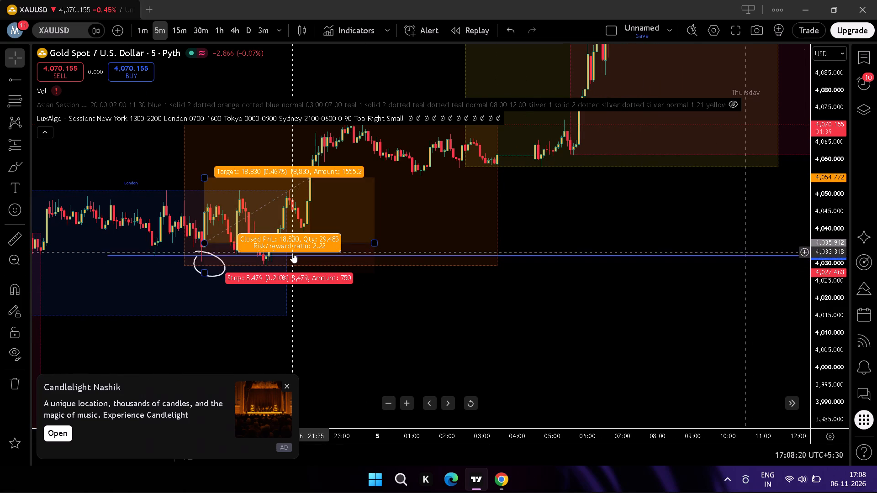
drag(402, 331, 553, 288)
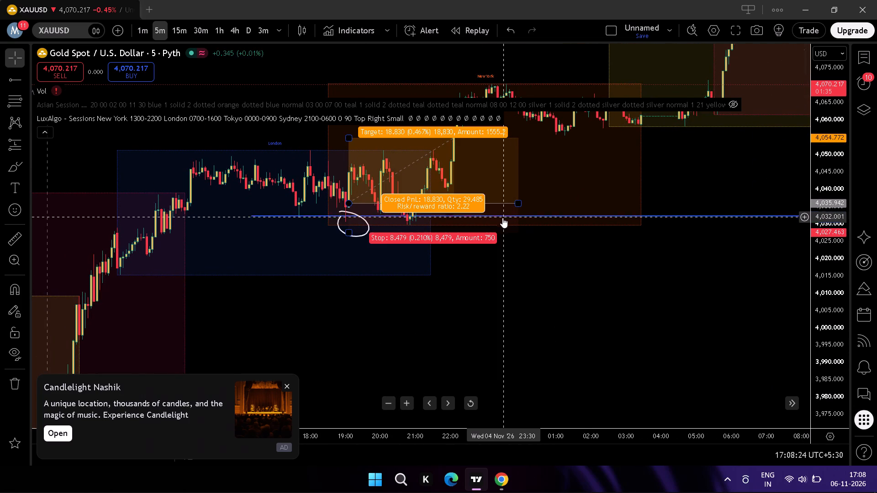
drag(219, 312, 494, 198)
scroll(819, 168, down, 3)
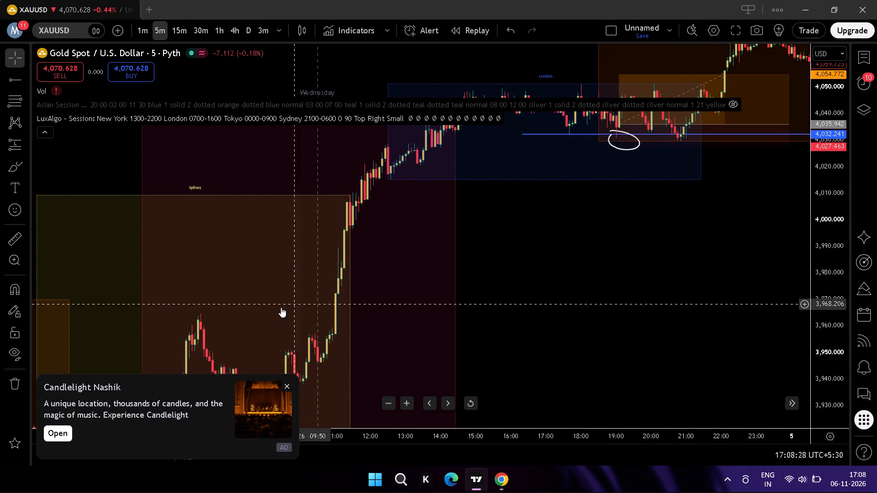
drag(279, 308, 578, 225)
scroll(838, 158, down, 6)
scroll(775, 187, down, 3)
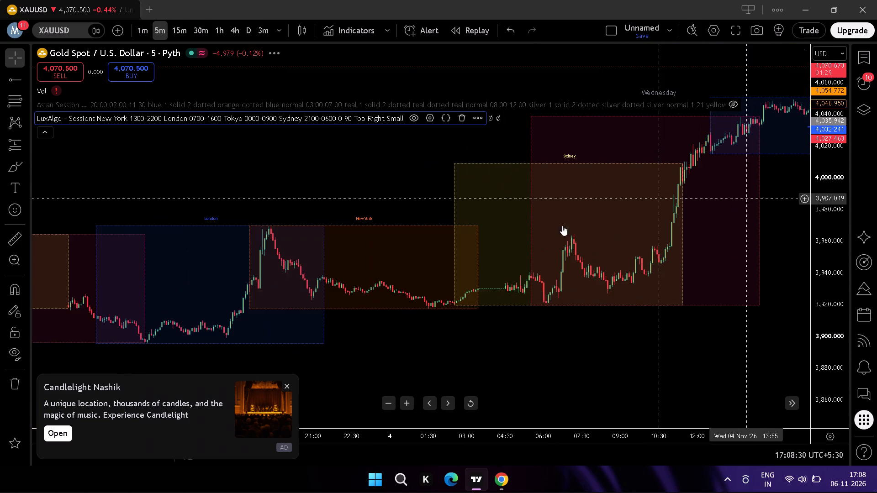
scroll(56, 309, down, 2)
drag(326, 301, 325, 275)
scroll(322, 276, up, 5)
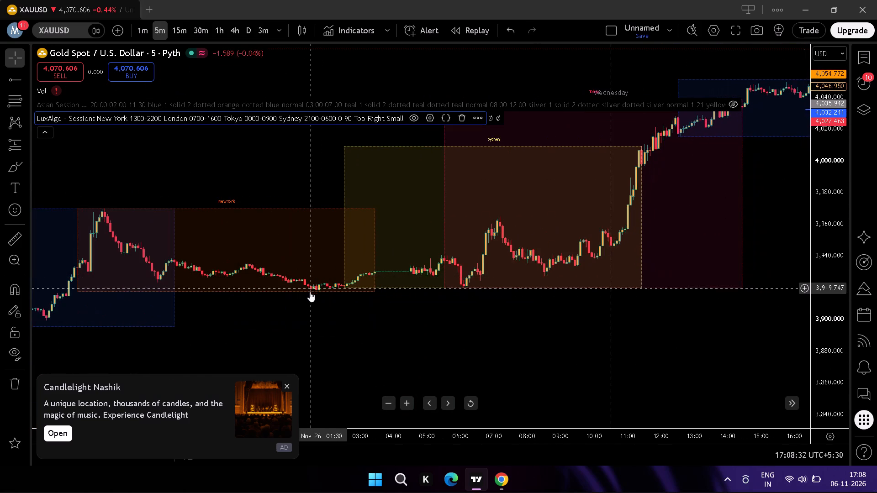
drag(314, 295, 560, 300)
scroll(280, 275, up, 1)
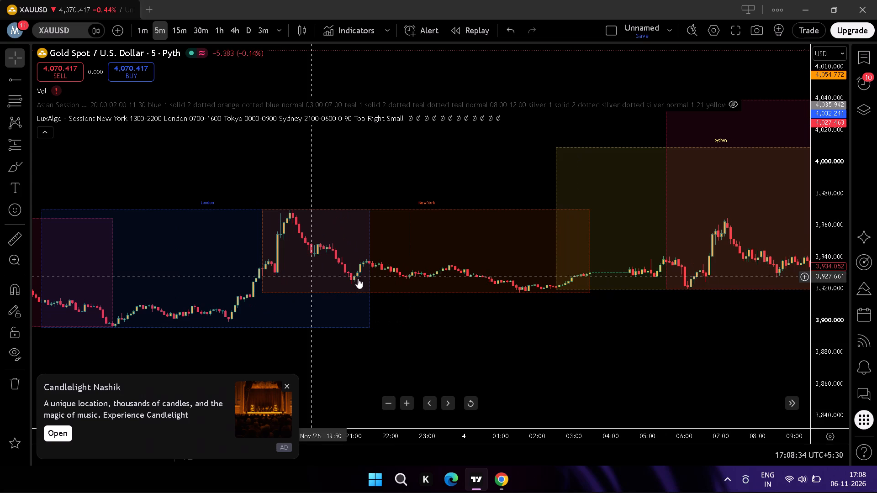
scroll(831, 246, up, 3)
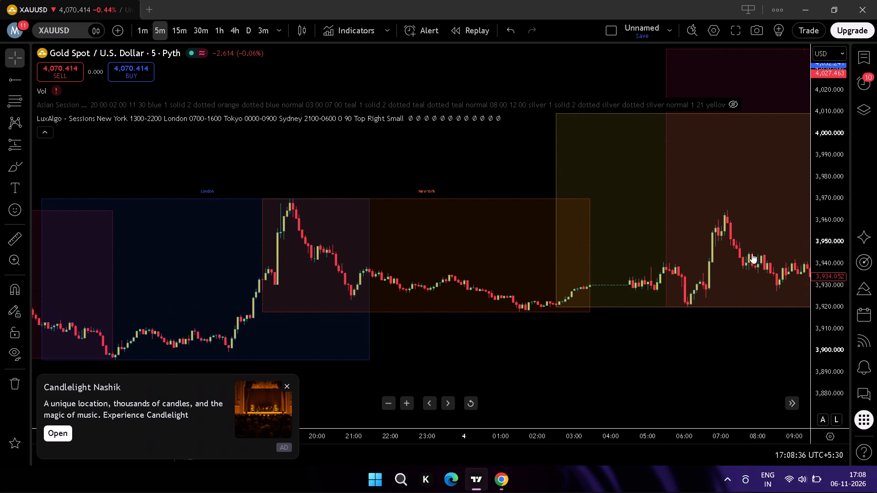
scroll(179, 326, up, 3)
drag(261, 313, 615, 307)
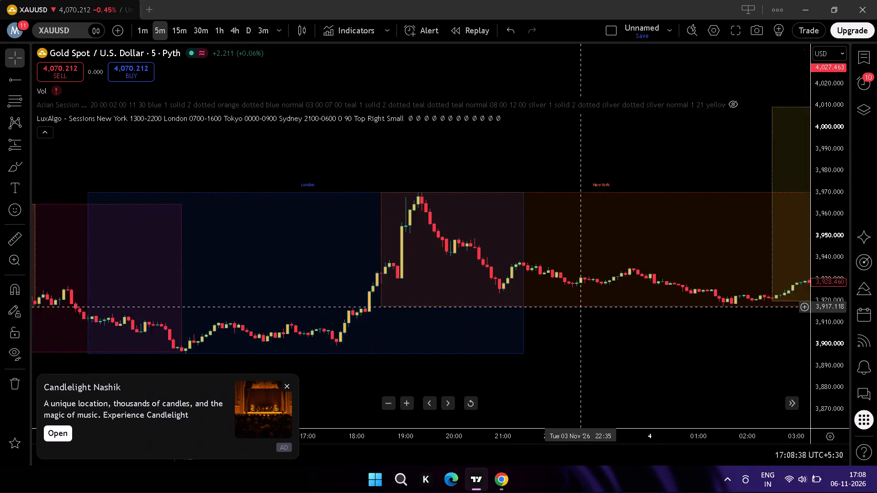
drag(615, 307, 623, 307)
scroll(416, 292, up, 2)
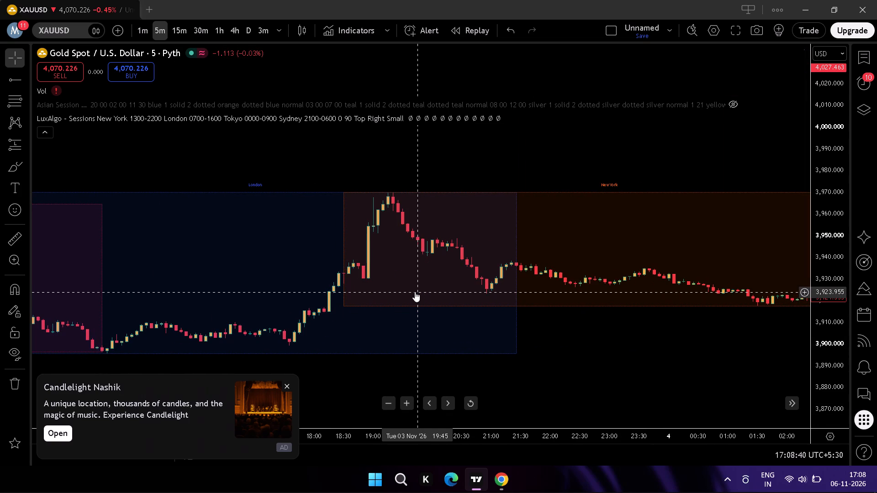
click(356, 263)
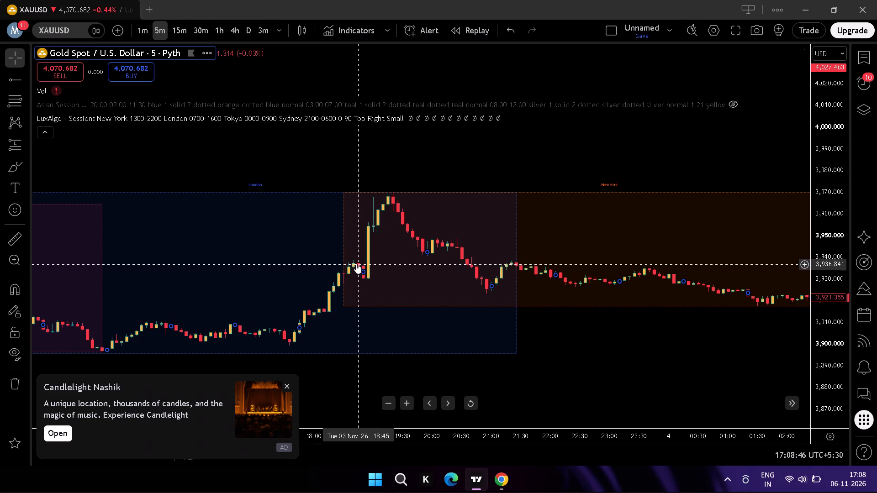
click(356, 263)
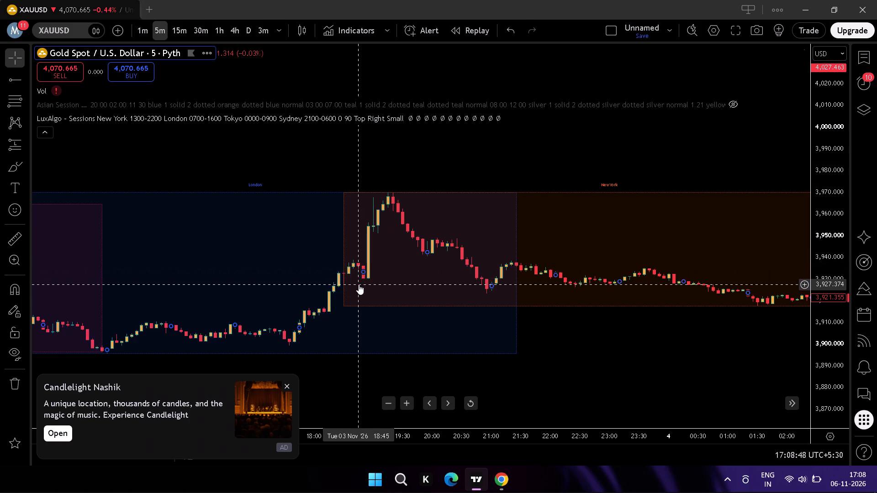
click(359, 284)
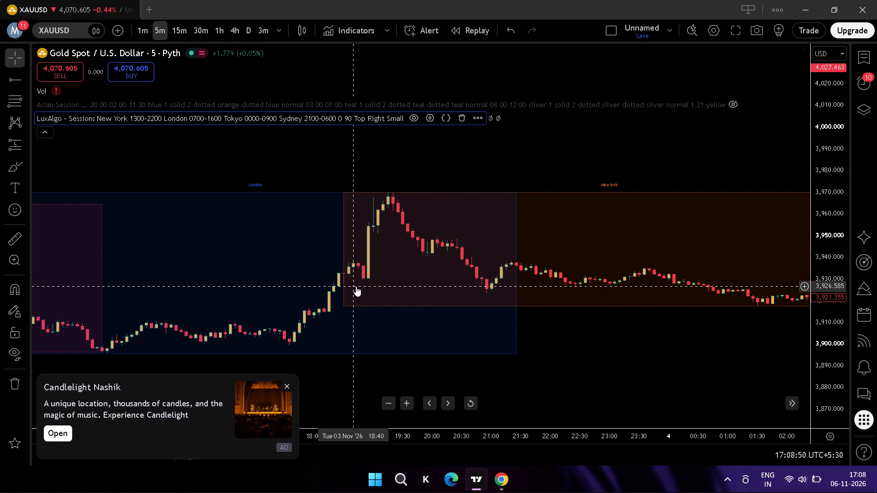
triple_click(356, 286)
Go back to 2 November and examine the London session's lows and the price action at the New York open.
drag(292, 275, 527, 222)
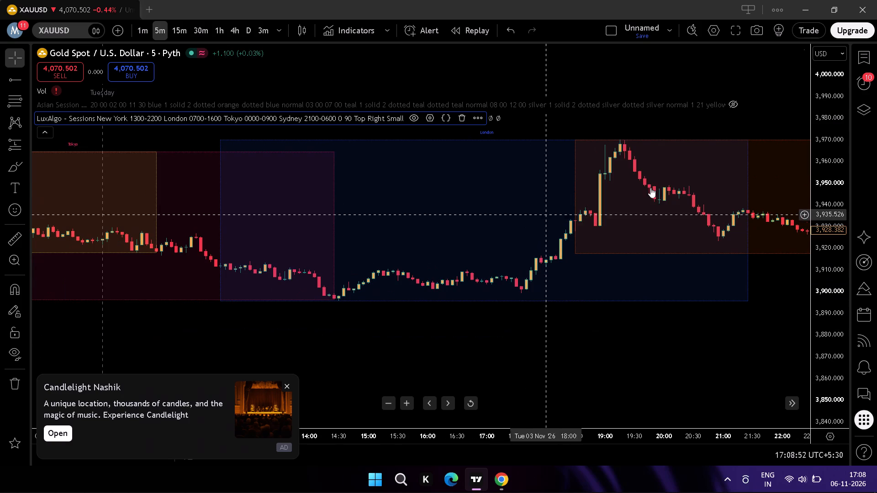
drag(216, 291, 423, 302)
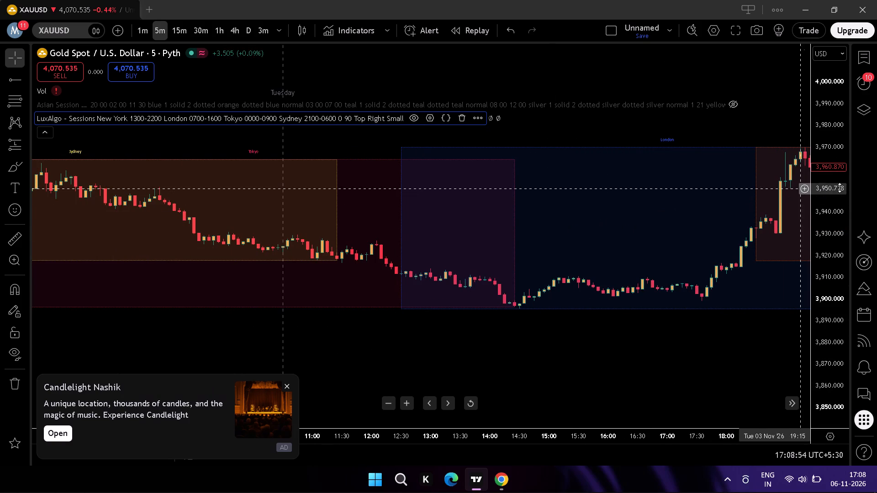
scroll(825, 192, down, 3)
scroll(386, 288, down, 4)
drag(271, 275, 511, 277)
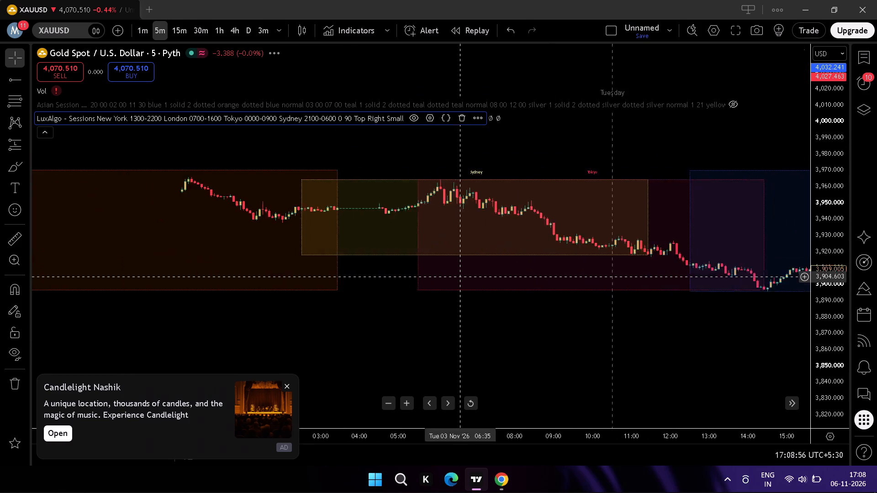
drag(511, 277, 645, 277)
drag(330, 263, 506, 263)
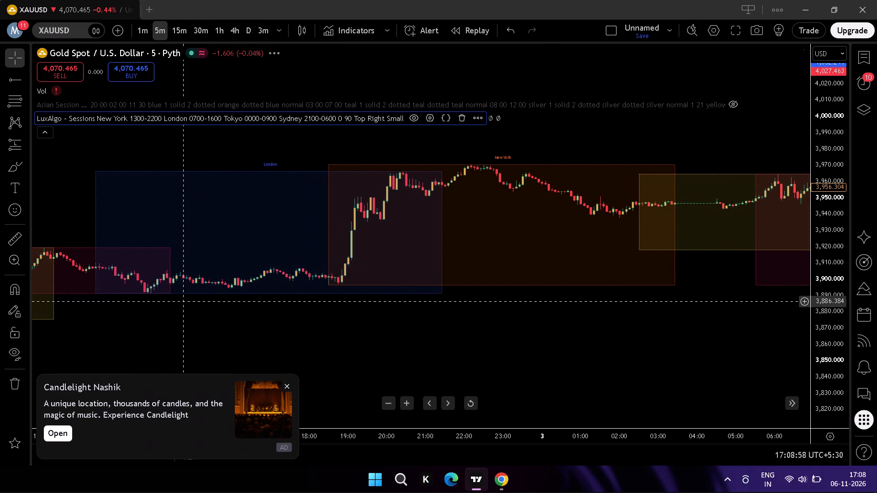
scroll(168, 307, up, 2)
drag(228, 288, 374, 289)
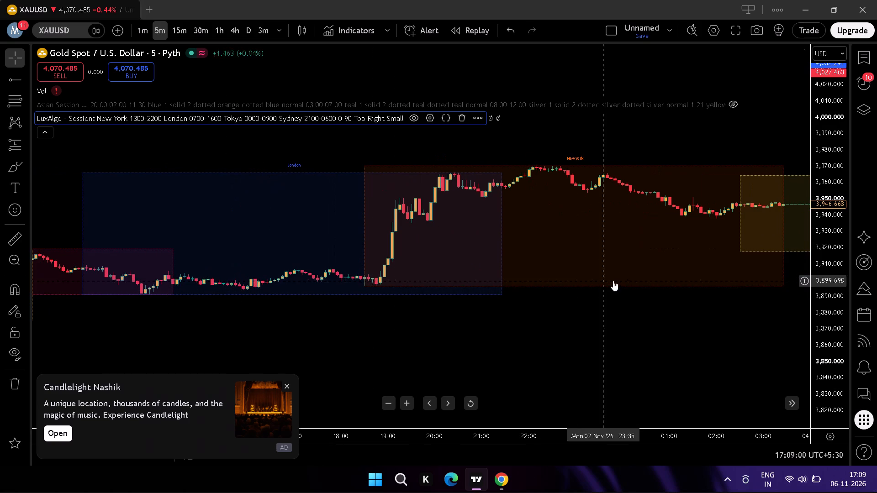
scroll(819, 273, up, 2)
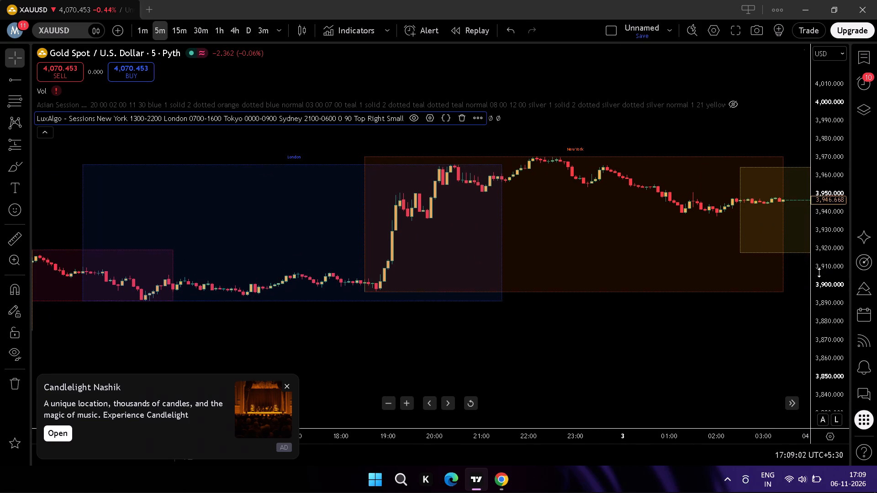
scroll(819, 273, up, 2)
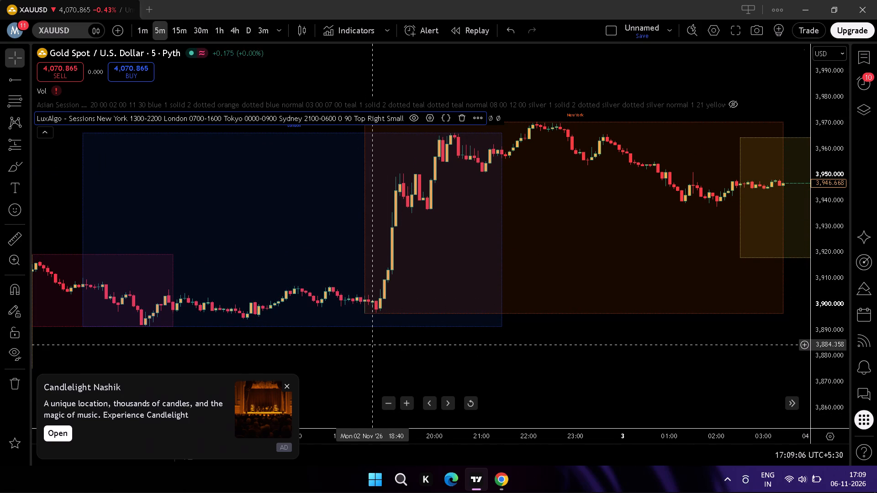
Examine the 2 November candles at the 18:30 New York open against the London session's low.
scroll(373, 344, down, 1)
scroll(372, 343, up, 1)
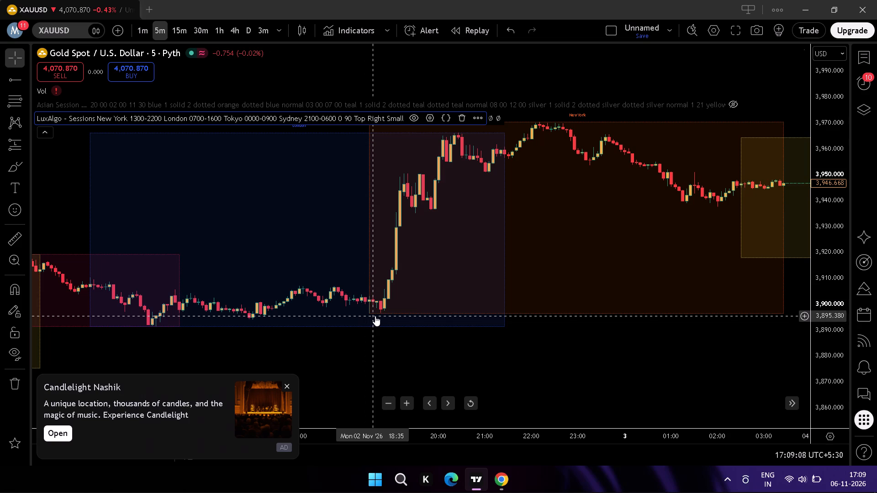
click(383, 308)
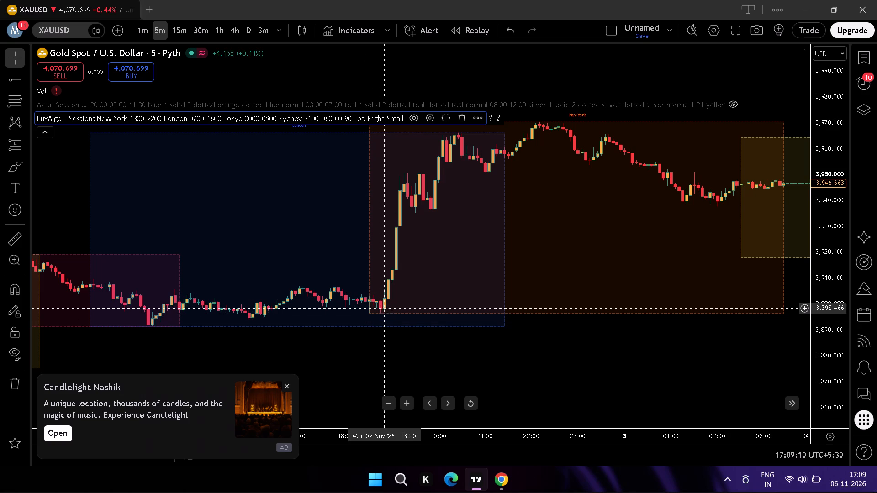
click(369, 327)
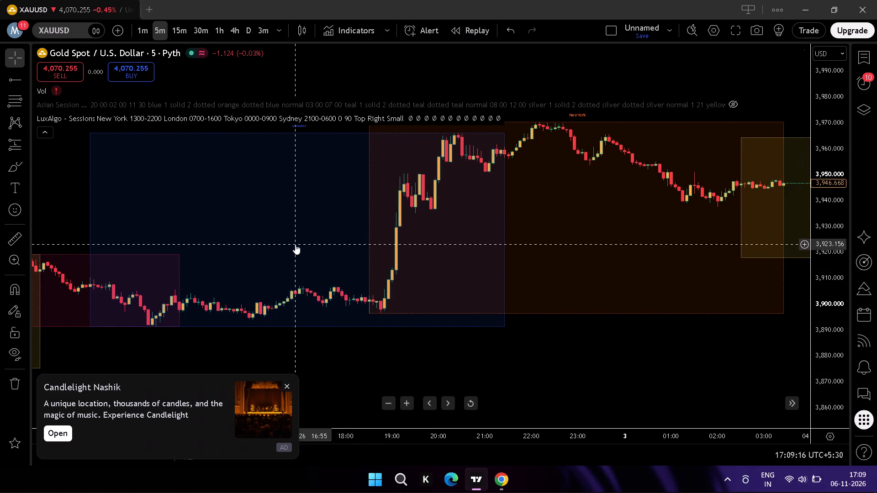
Go back through 30 and 29 October and examine the London ranges and the price action around each New York open.
drag(295, 244, 805, 271)
drag(445, 319, 656, 171)
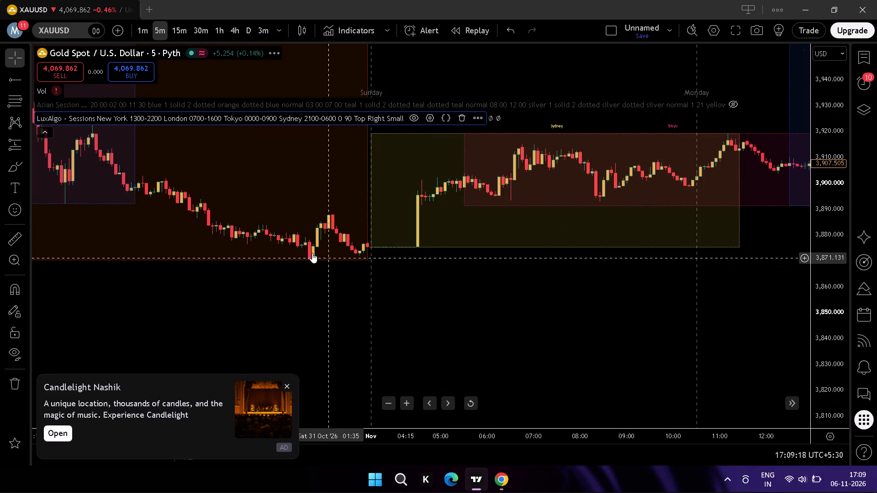
drag(312, 252, 726, 393)
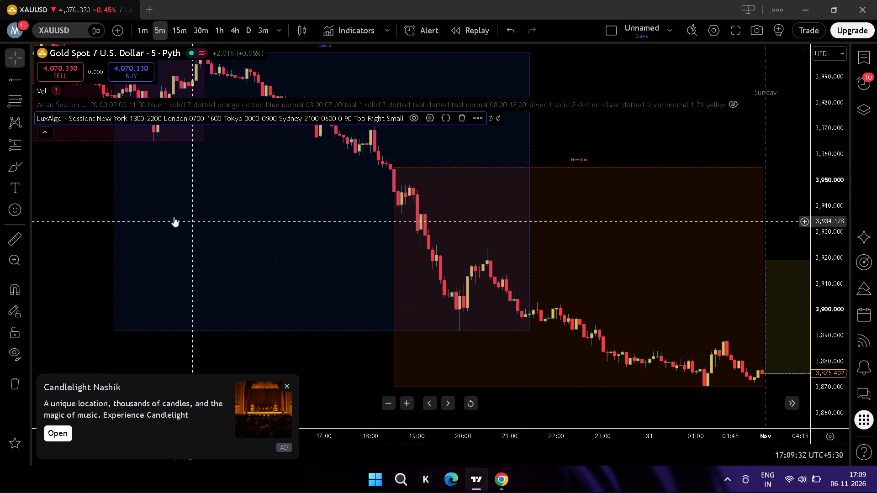
drag(108, 223, 607, 308)
drag(490, 195, 668, 340)
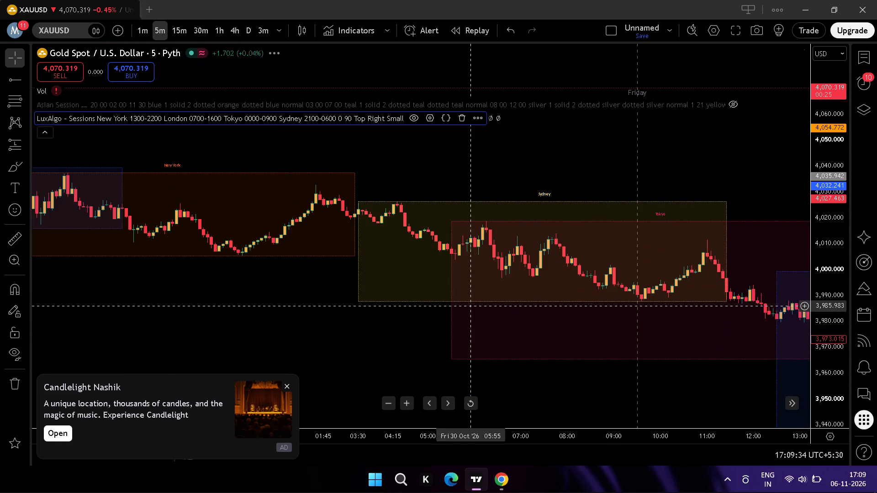
drag(419, 304, 744, 346)
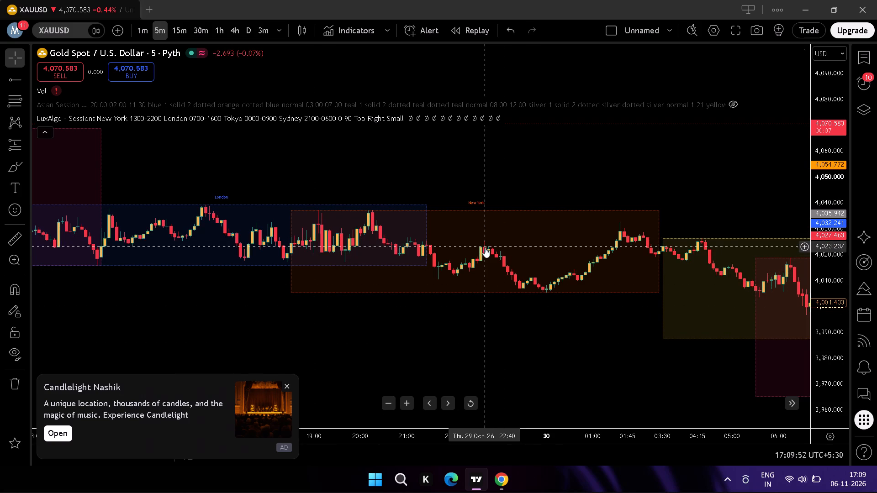
Go back to 28 October and examine the London session's high and low around the New York open.
scroll(479, 253, down, 2)
scroll(423, 270, down, 1)
drag(189, 317, 222, 328)
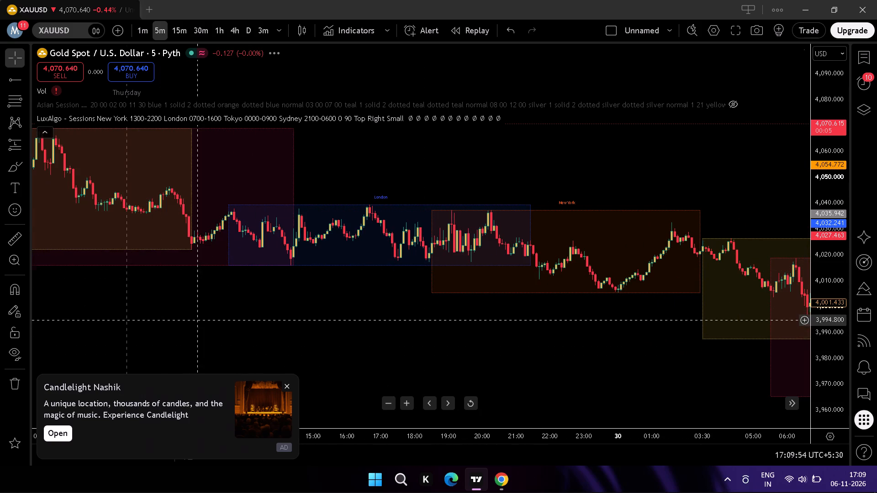
drag(222, 328, 457, 361)
drag(248, 301, 575, 316)
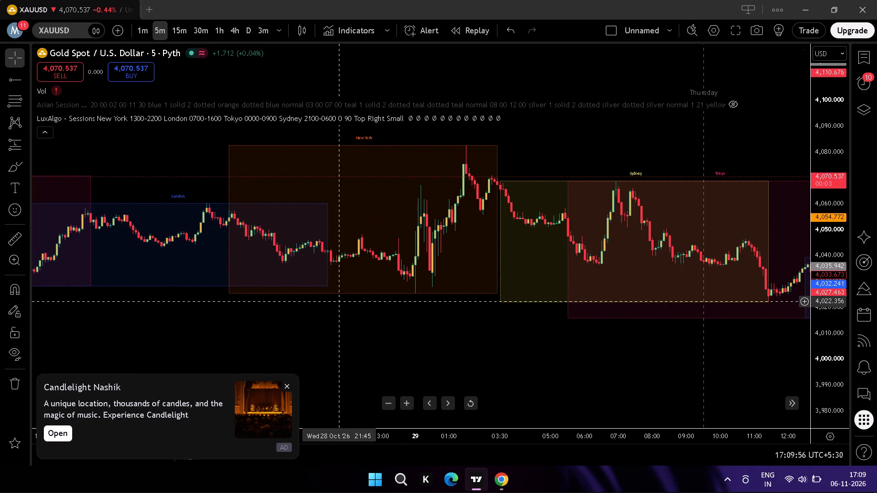
drag(338, 301, 446, 322)
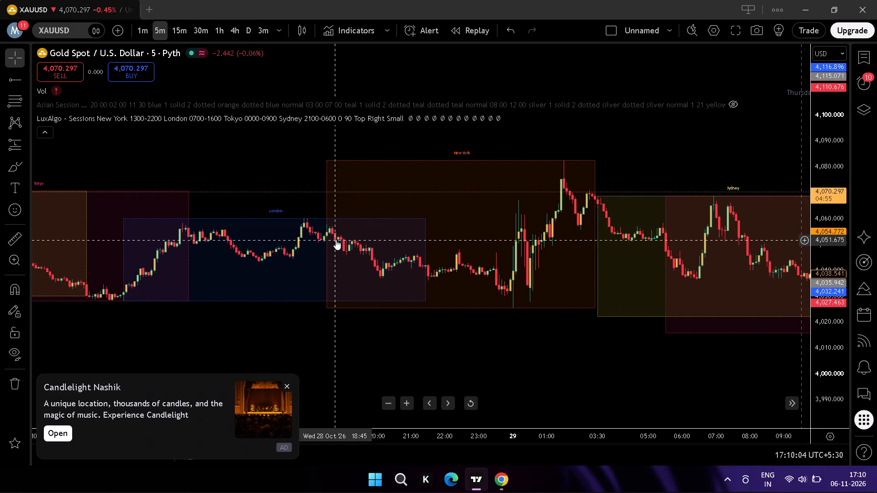
click(339, 218)
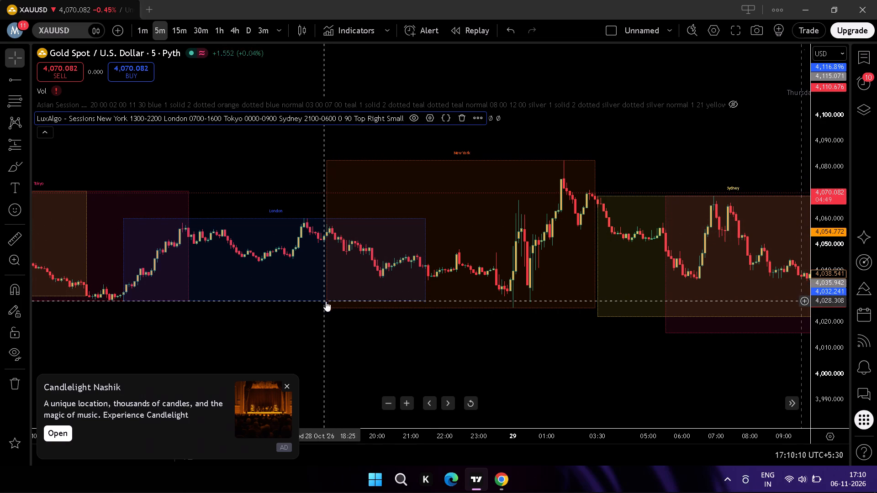
Go back to 27 October and examine the London session and the candles following the New York open.
drag(387, 310, 557, 310)
drag(319, 307, 558, 309)
drag(347, 303, 619, 302)
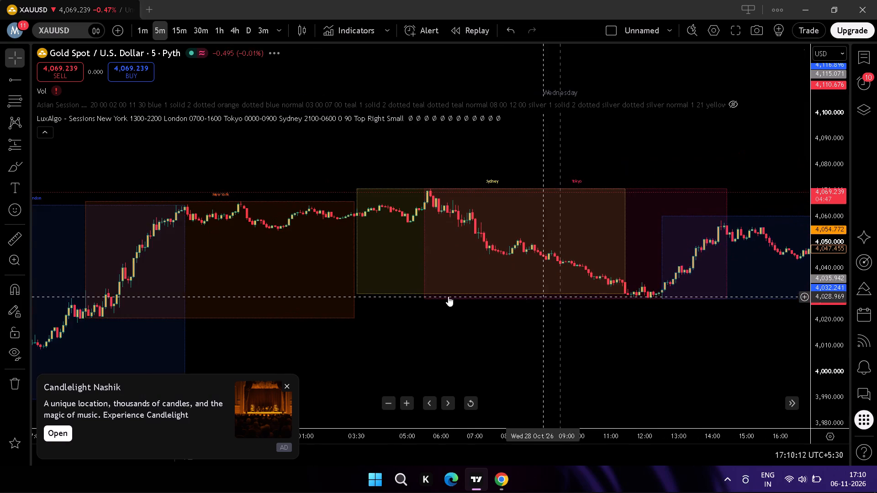
drag(323, 296, 530, 281)
drag(400, 281, 554, 266)
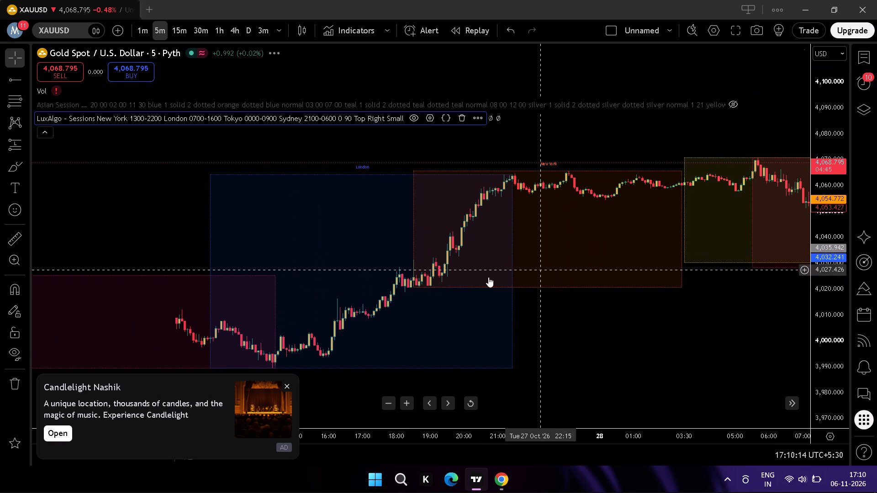
scroll(371, 300, up, 2)
scroll(835, 259, up, 3)
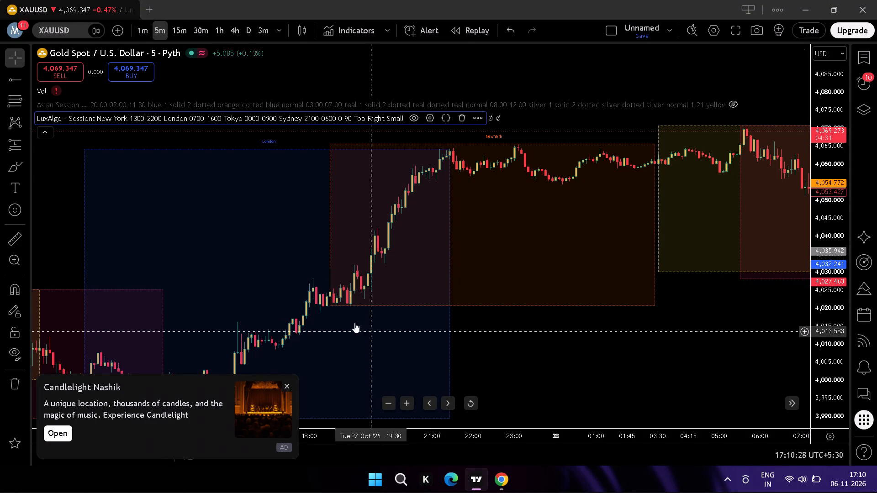
Go back to 26 October and examine the London range and the price swing after the New York open.
drag(344, 320, 683, 307)
drag(339, 301, 588, 272)
drag(505, 266, 508, 273)
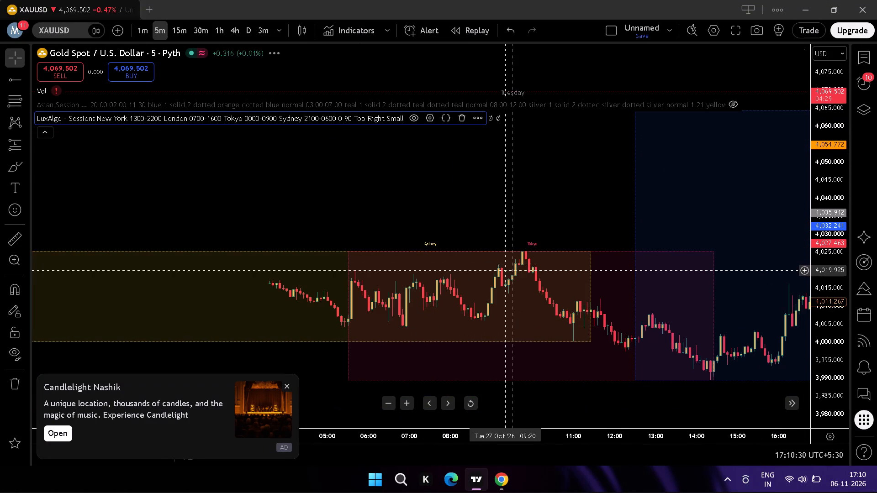
drag(508, 273, 774, 267)
drag(330, 286, 512, 293)
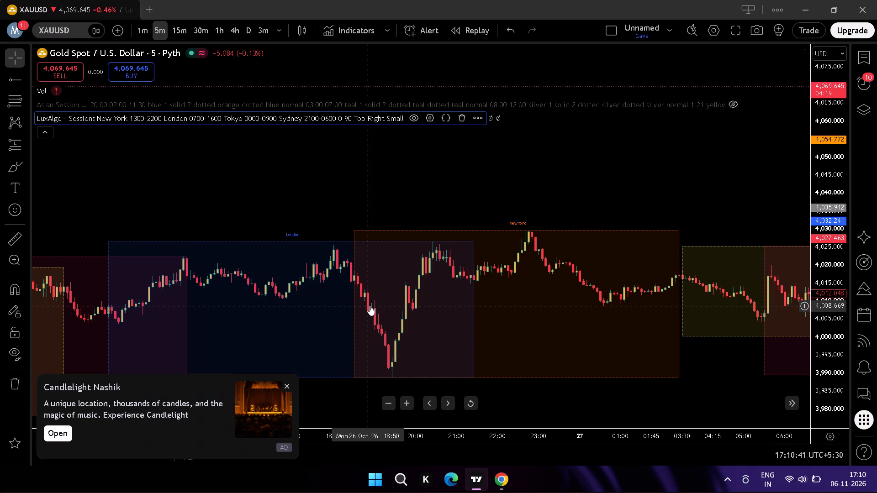
click(412, 269)
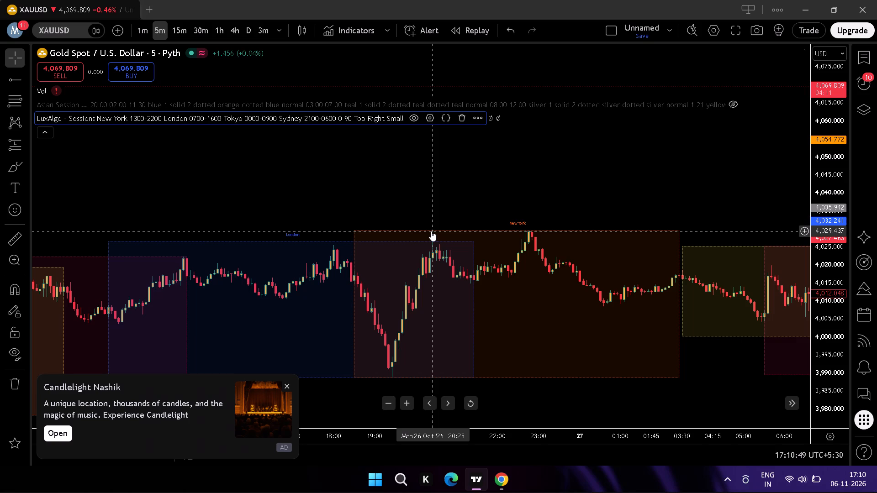
Go back to 23 October and examine the London session's levels and the candles around the 18:30 New York open.
drag(363, 272, 546, 225)
drag(283, 294, 444, 245)
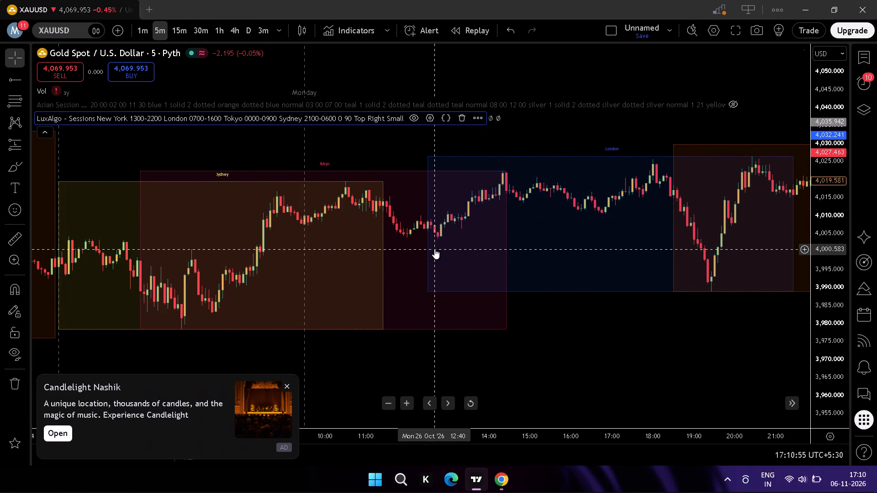
drag(437, 290, 629, 251)
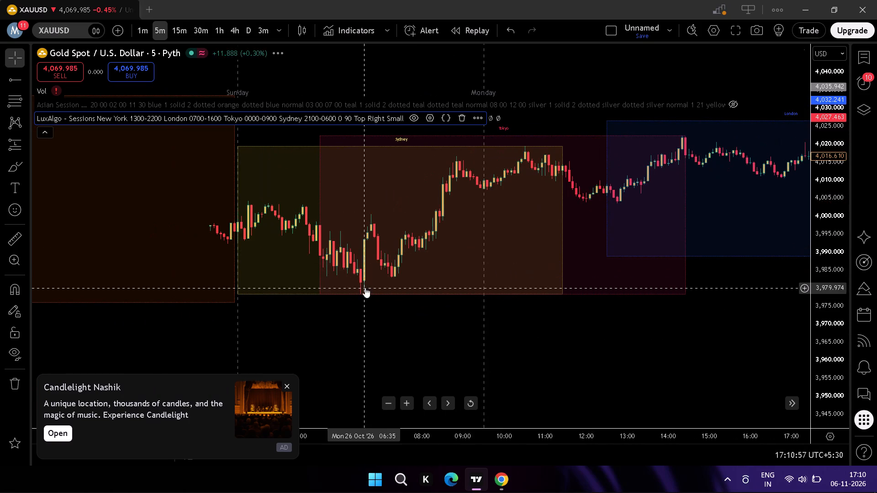
drag(365, 288, 653, 313)
drag(365, 312, 576, 326)
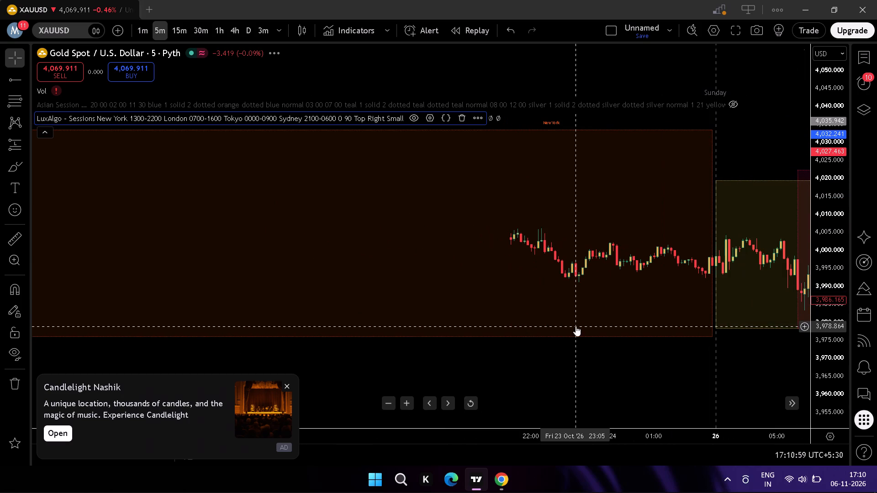
drag(394, 314, 443, 359)
drag(419, 210, 426, 232)
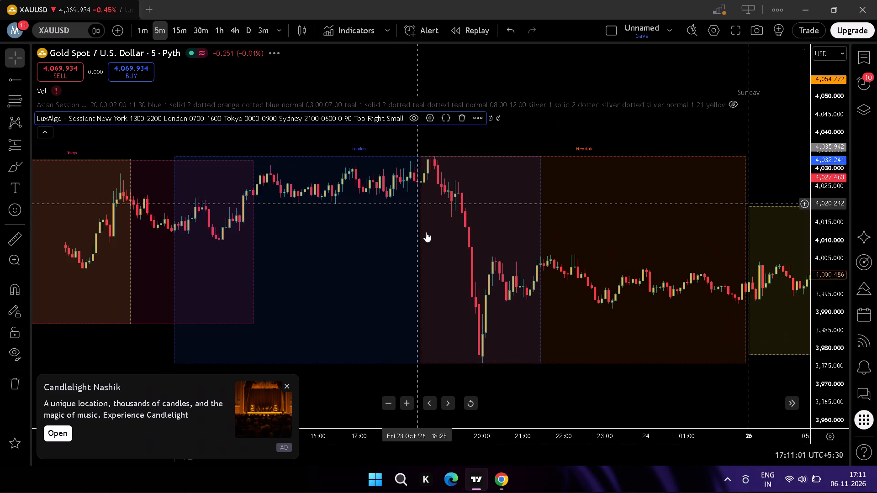
drag(426, 232, 445, 330)
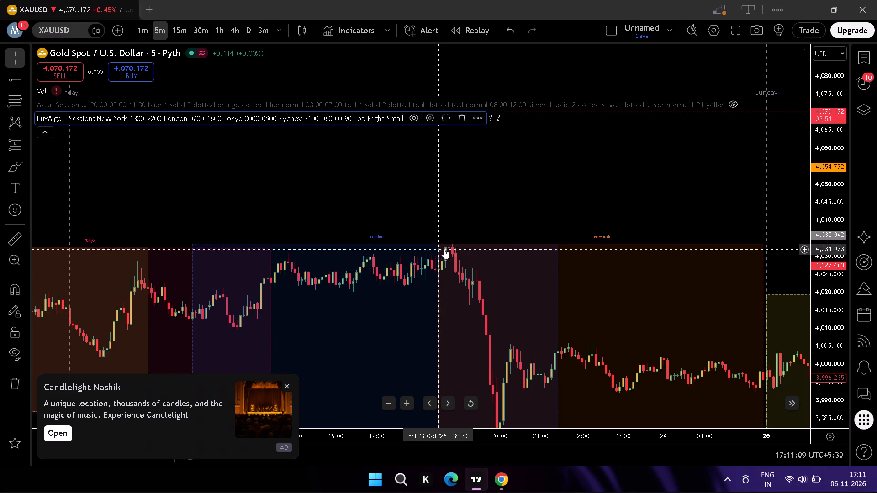
Go back to 22 October and examine the London session's swings and the candles from the 18:30 New York open.
drag(516, 303, 703, 210)
drag(339, 293, 778, 294)
drag(339, 290, 720, 299)
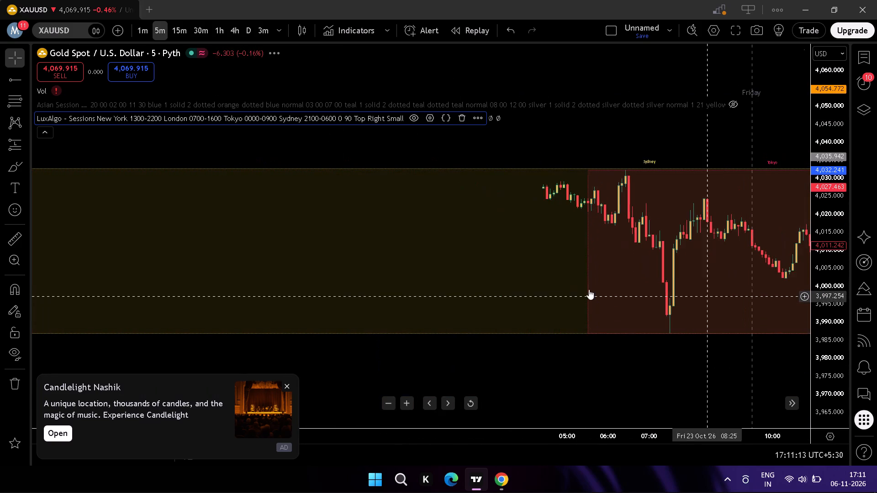
drag(310, 288, 667, 310)
drag(406, 263, 411, 271)
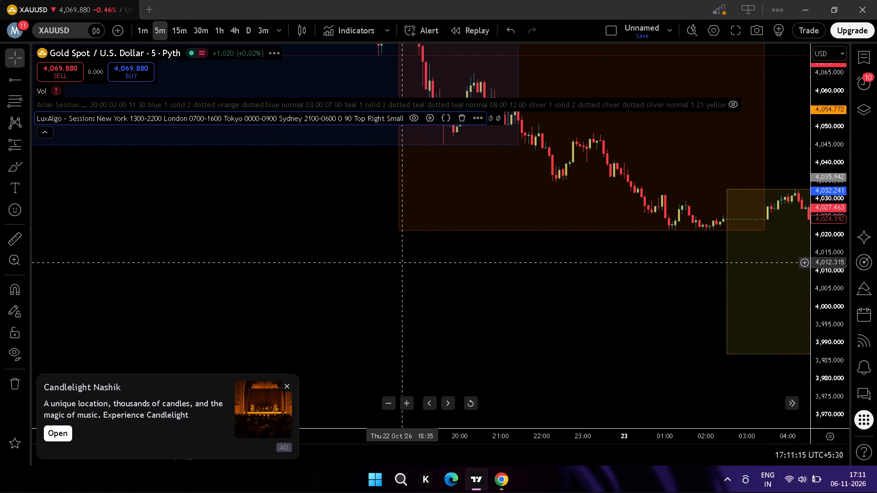
drag(411, 271, 164, 386)
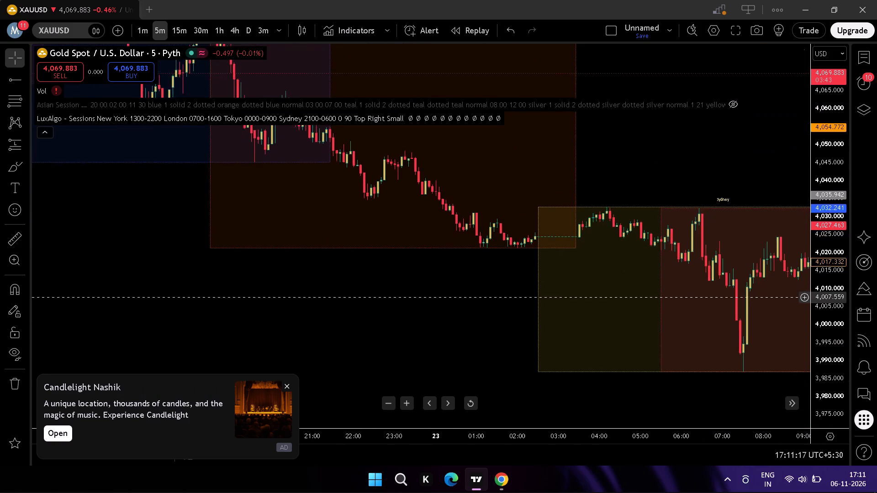
drag(215, 313, 194, 343)
drag(212, 258, 375, 377)
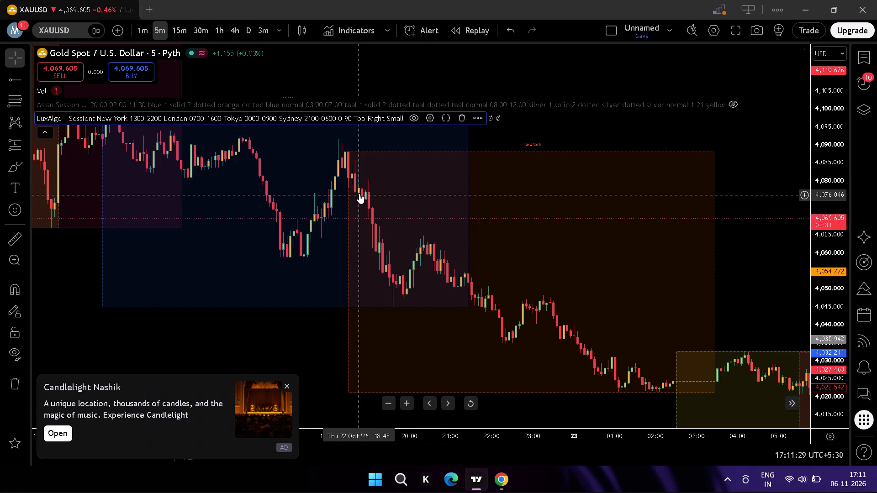
click(368, 152)
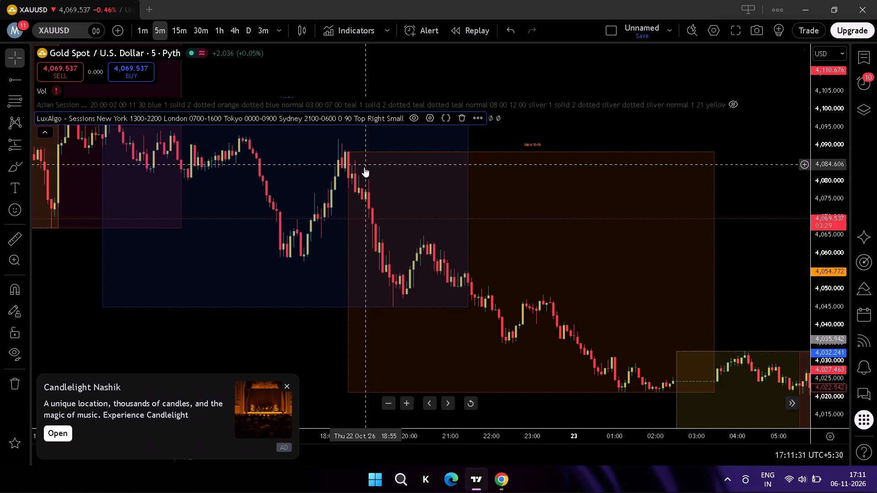
click(349, 214)
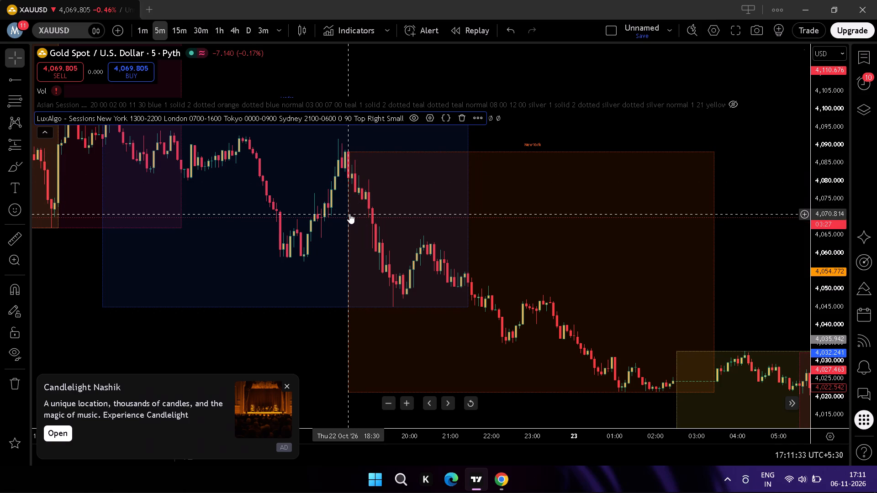
click(349, 215)
drag(249, 234, 249, 234)
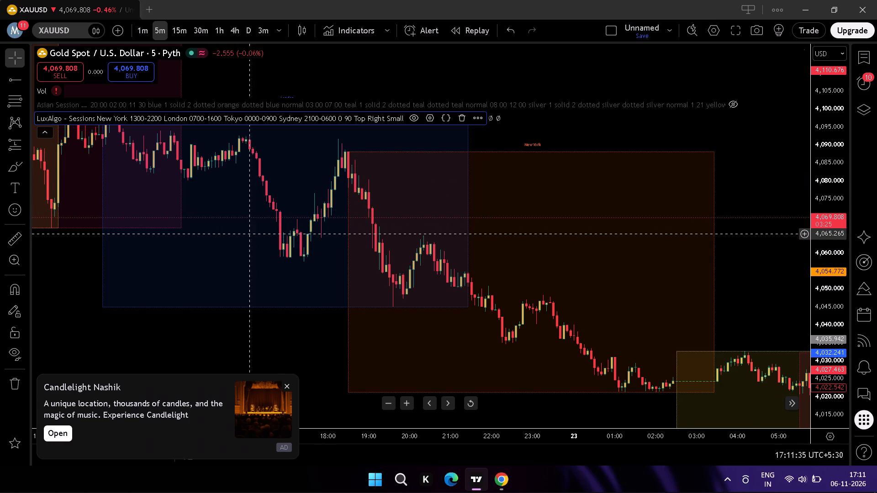
Recheck 22 October, then go back to 21 October and examine the London range and candles around the New York open.
drag(249, 234, 541, 272)
drag(386, 228, 532, 325)
drag(319, 257, 519, 357)
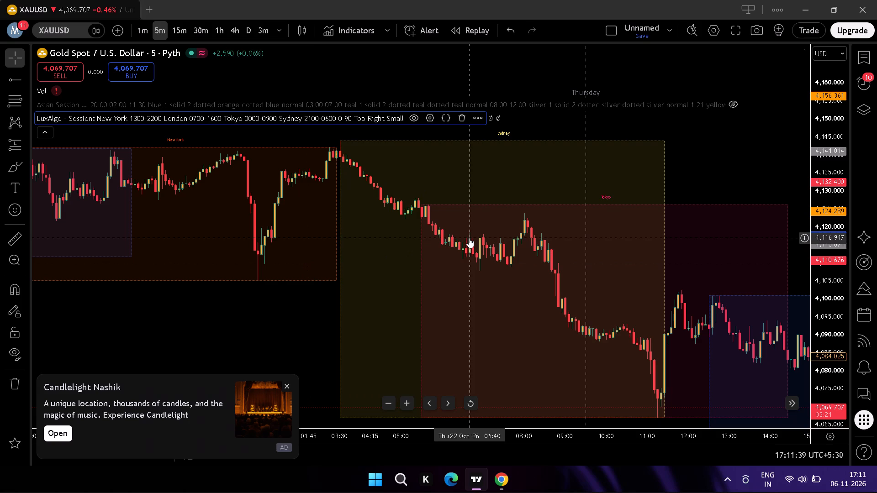
drag(577, 309, 201, 241)
drag(754, 321, 477, 207)
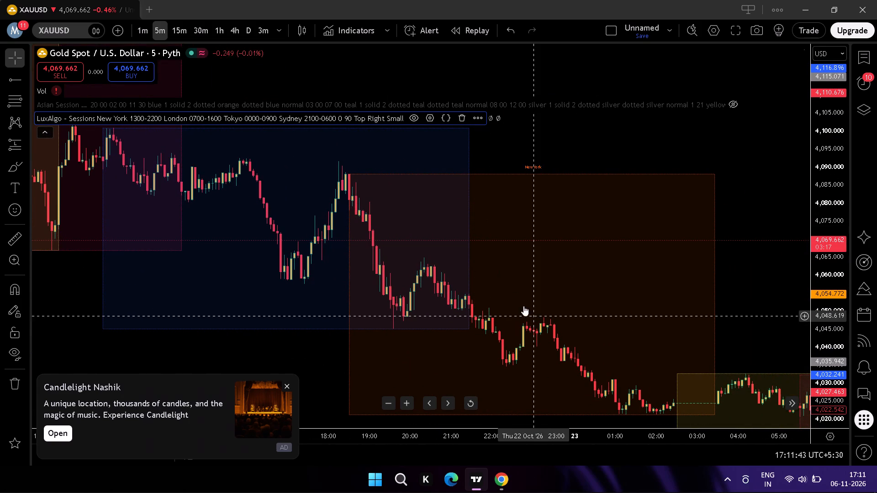
drag(383, 287, 801, 358)
drag(430, 264, 629, 356)
drag(423, 278, 489, 299)
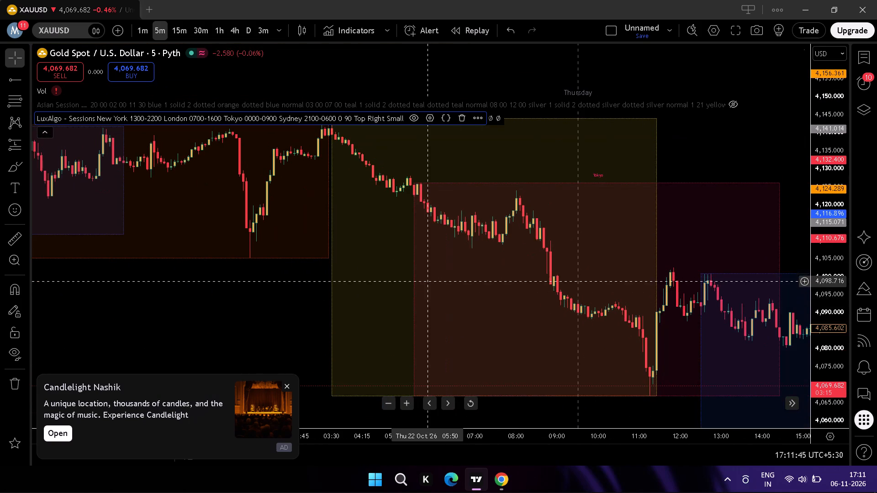
drag(489, 299, 863, 354)
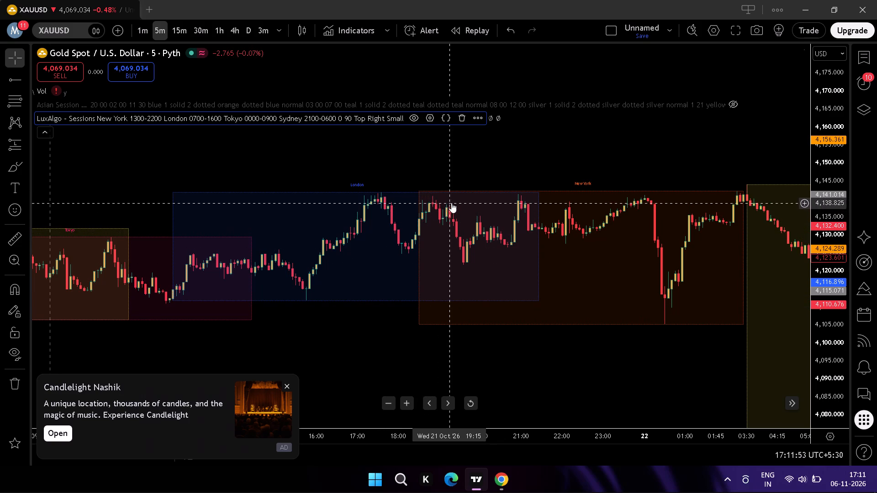
click(409, 210)
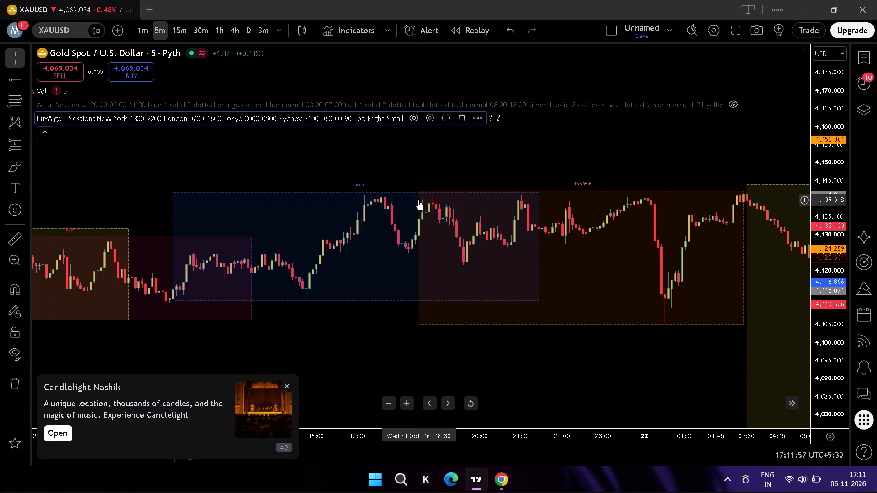
click(418, 200)
drag(740, 283, 738, 283)
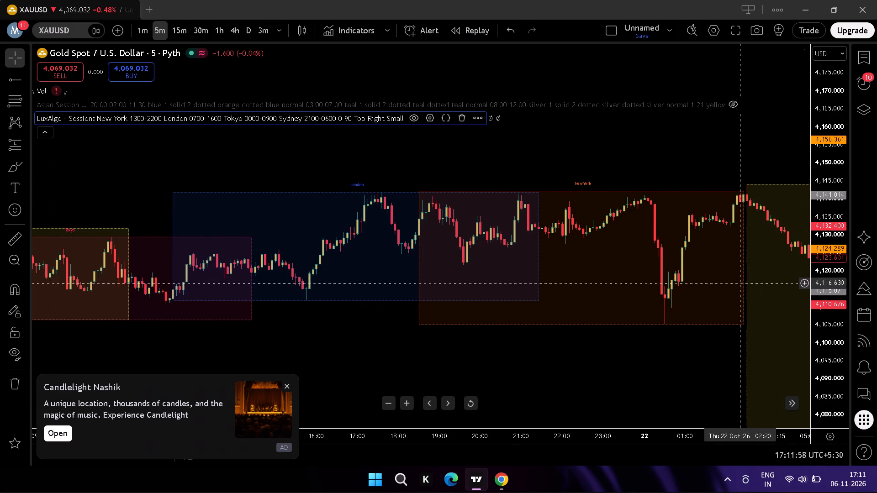
Recheck 21 October, comparing the London session high with the candles just after the New York open.
drag(738, 283, 518, 277)
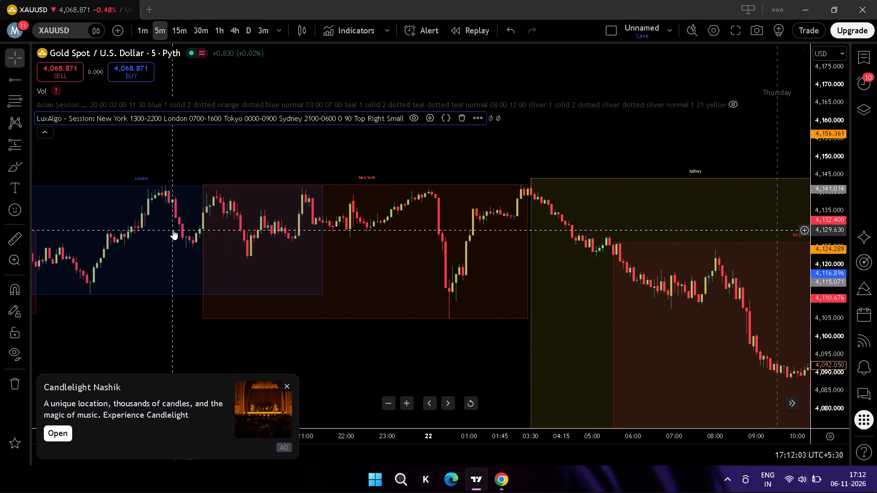
click(195, 194)
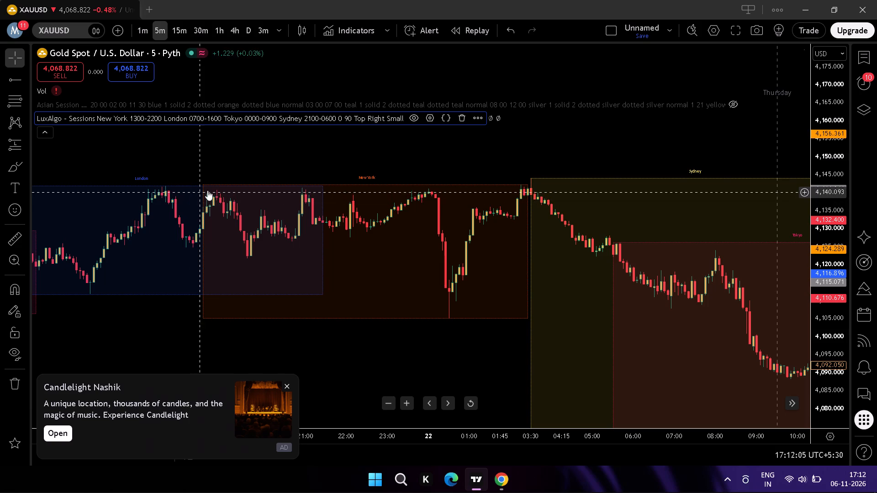
click(219, 199)
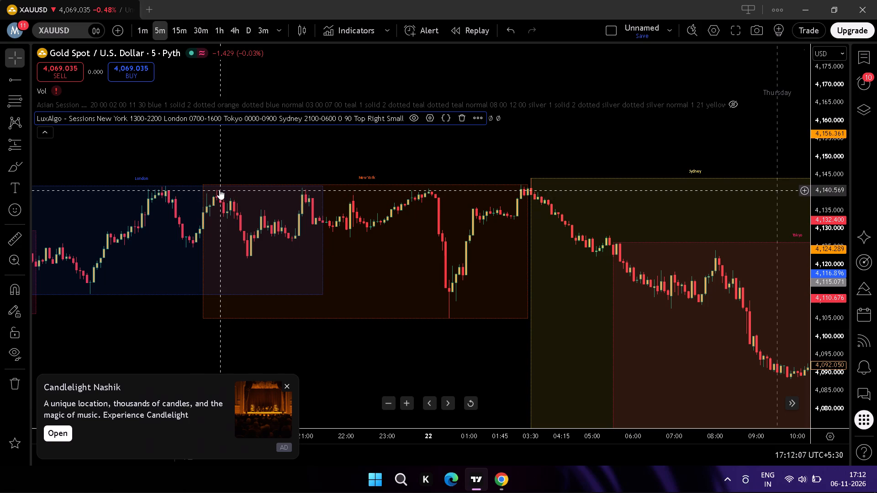
Go back to 20 October and examine the Tokyo and London ranges and the candles around the New York open.
drag(243, 245, 555, 277)
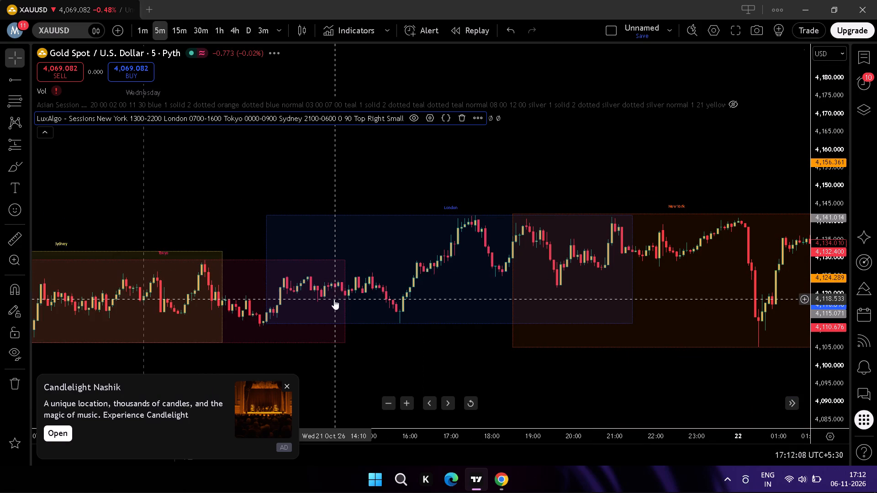
drag(335, 303, 651, 246)
drag(312, 247, 594, 288)
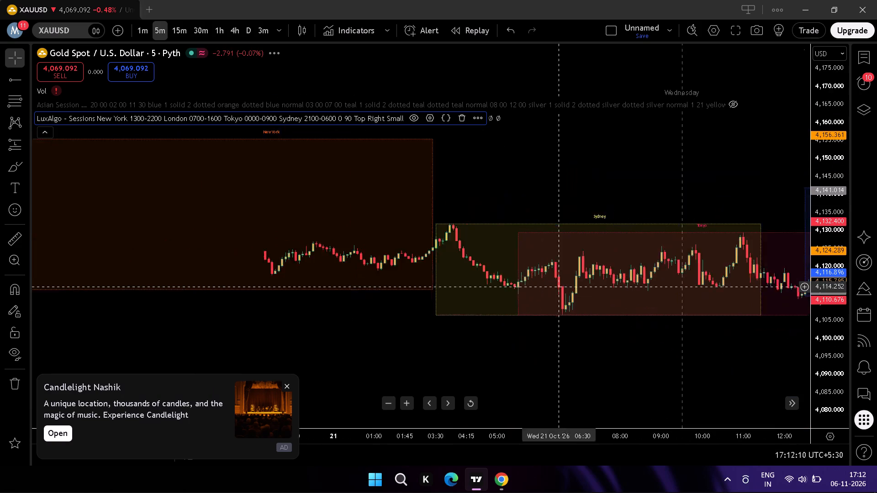
drag(594, 288, 618, 291)
drag(413, 291, 586, 356)
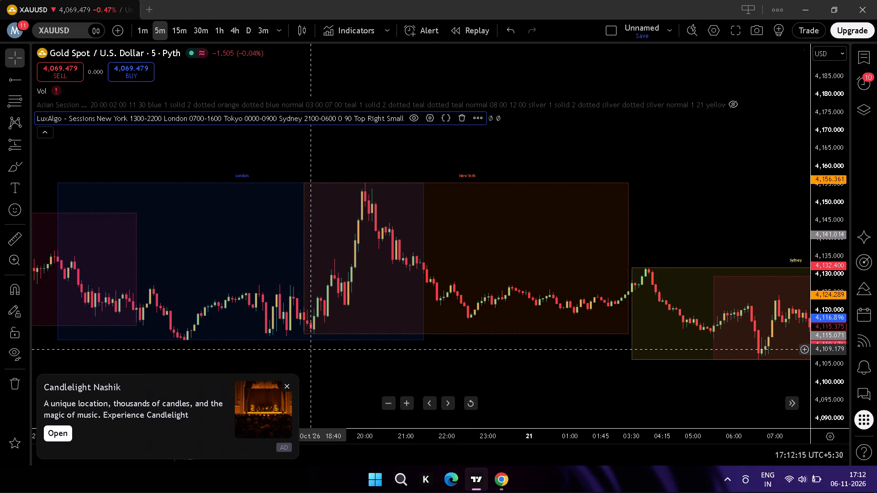
click(315, 330)
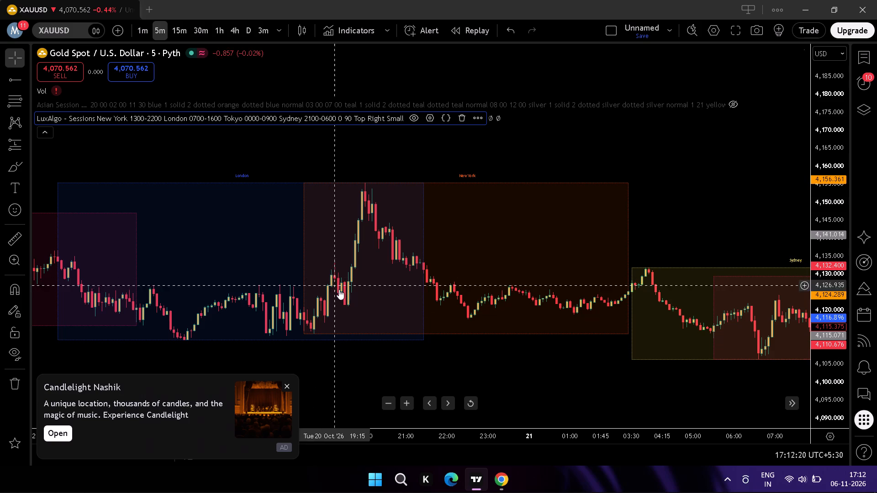
drag(270, 236, 777, 258)
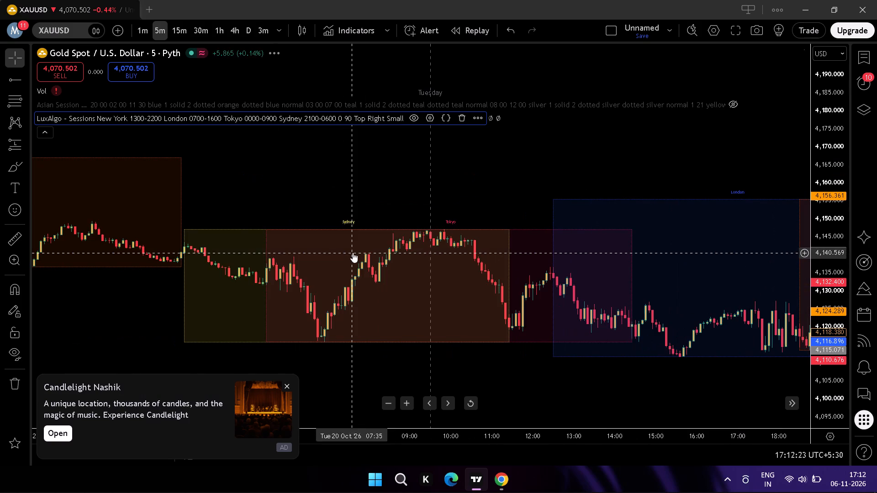
drag(353, 252, 360, 252)
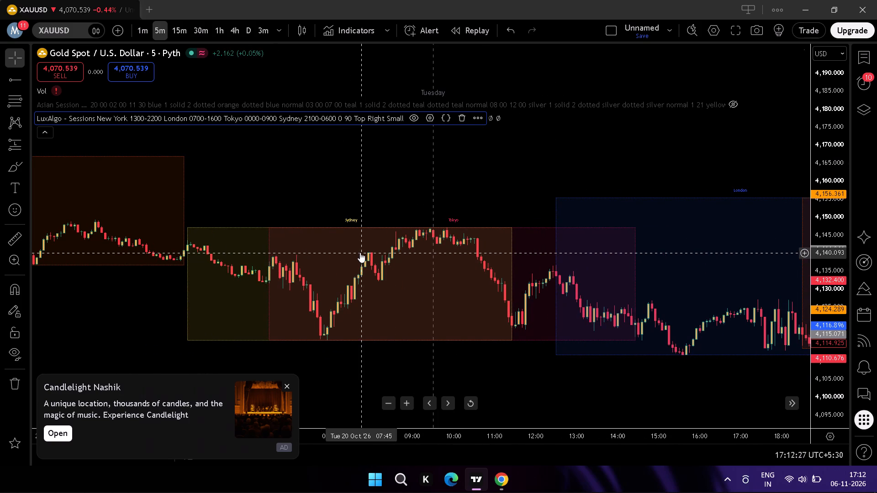
drag(678, 319, 588, 319)
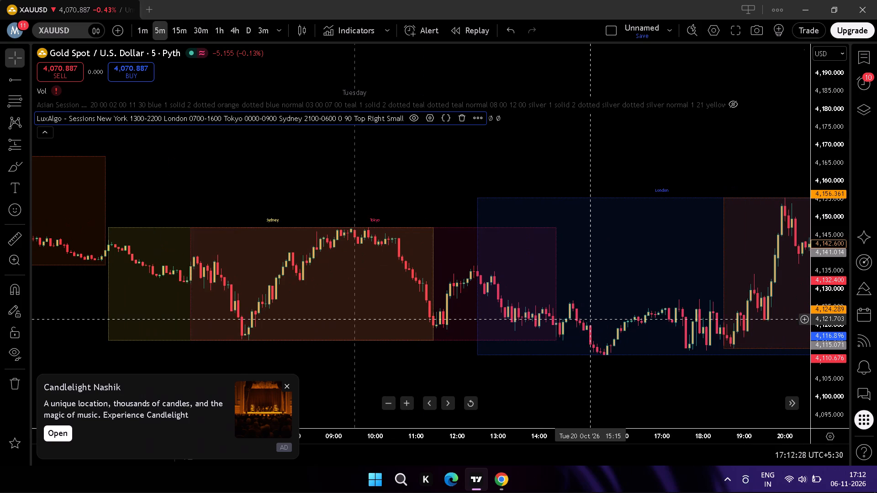
drag(588, 319, 449, 315)
drag(391, 315, 367, 316)
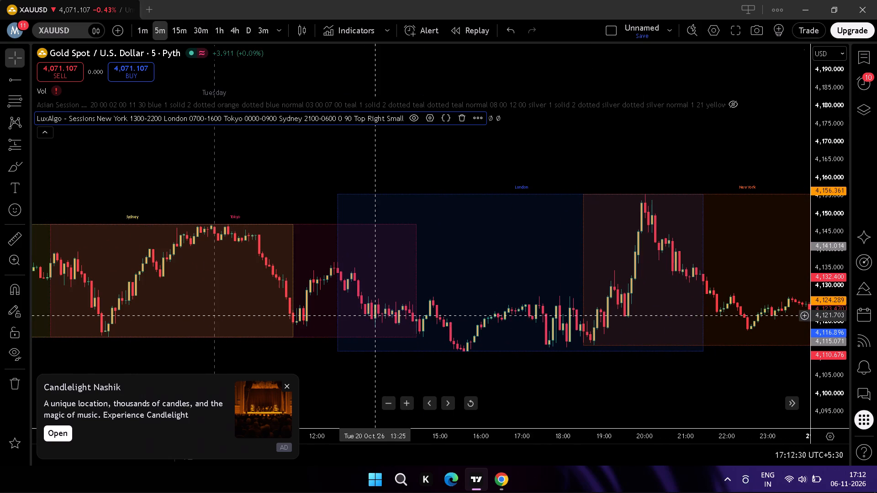
Go back to 19 October and examine the London range and the candles around the 18:30 New York open.
drag(367, 316, 655, 309)
drag(304, 304, 830, 313)
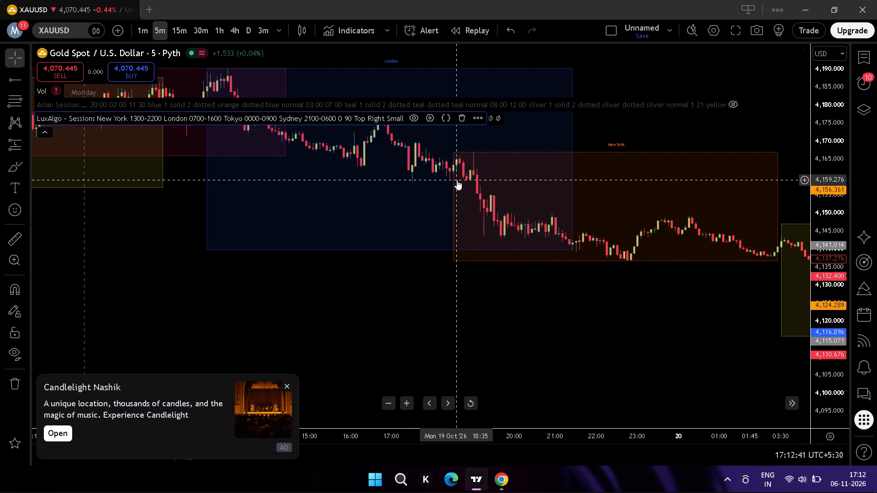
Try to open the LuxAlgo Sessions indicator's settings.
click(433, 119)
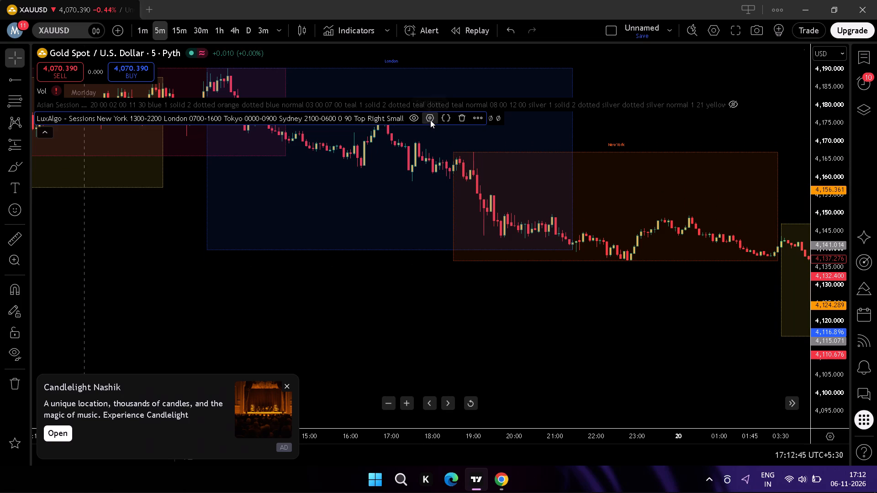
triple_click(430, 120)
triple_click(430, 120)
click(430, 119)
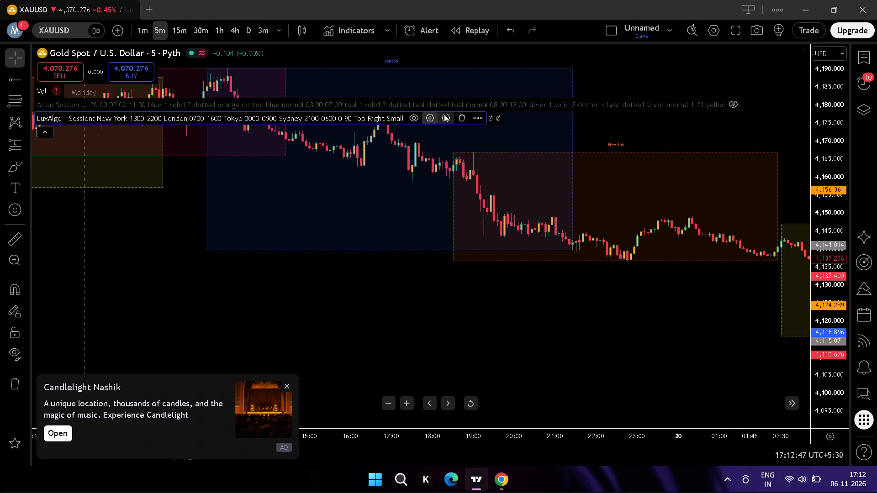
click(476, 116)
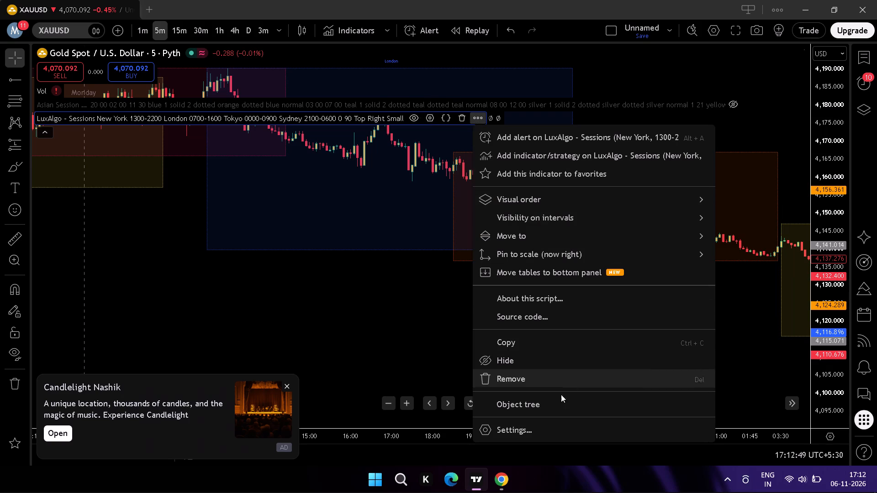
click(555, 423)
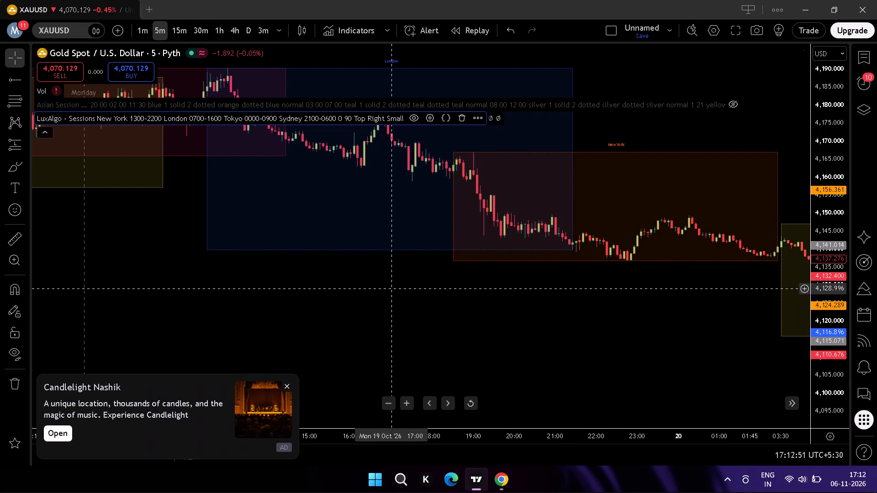
Dismiss the Candlelight Nashik advertisement covering the chart.
right_drag(320, 306, 309, 309)
click(285, 386)
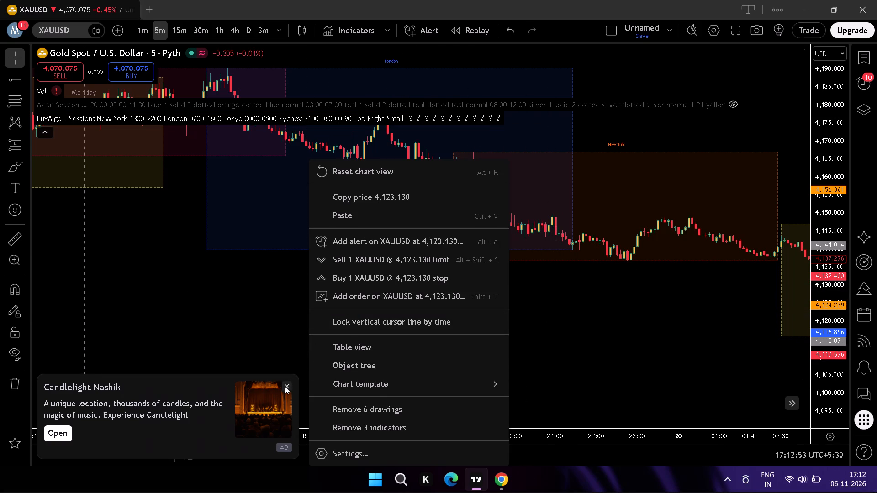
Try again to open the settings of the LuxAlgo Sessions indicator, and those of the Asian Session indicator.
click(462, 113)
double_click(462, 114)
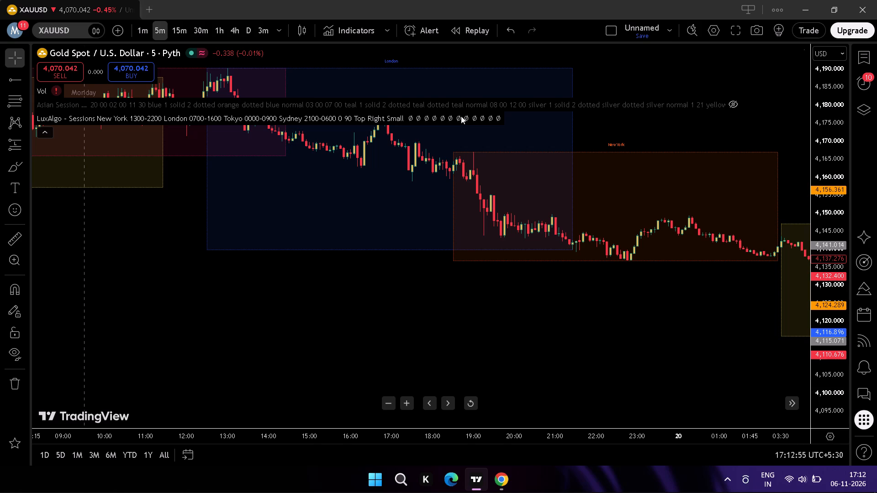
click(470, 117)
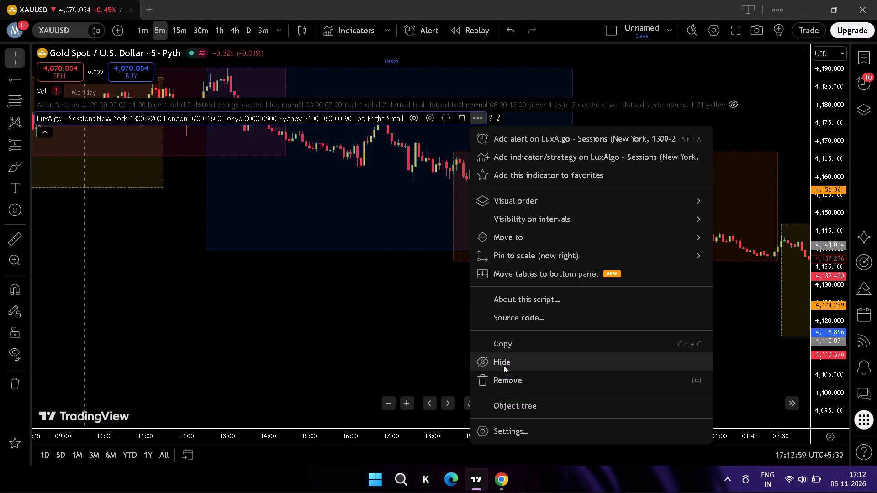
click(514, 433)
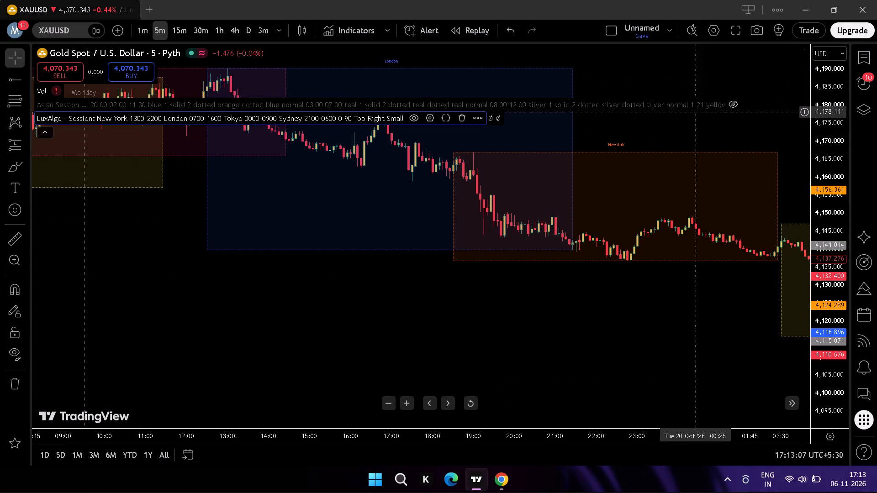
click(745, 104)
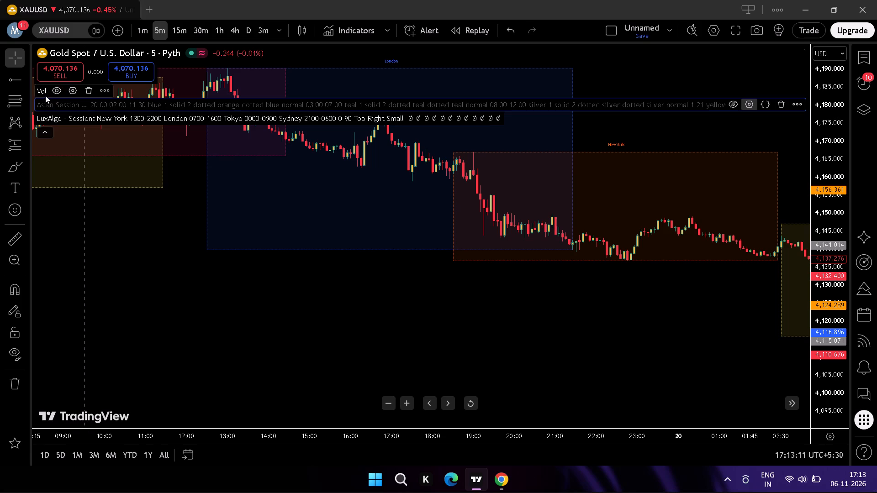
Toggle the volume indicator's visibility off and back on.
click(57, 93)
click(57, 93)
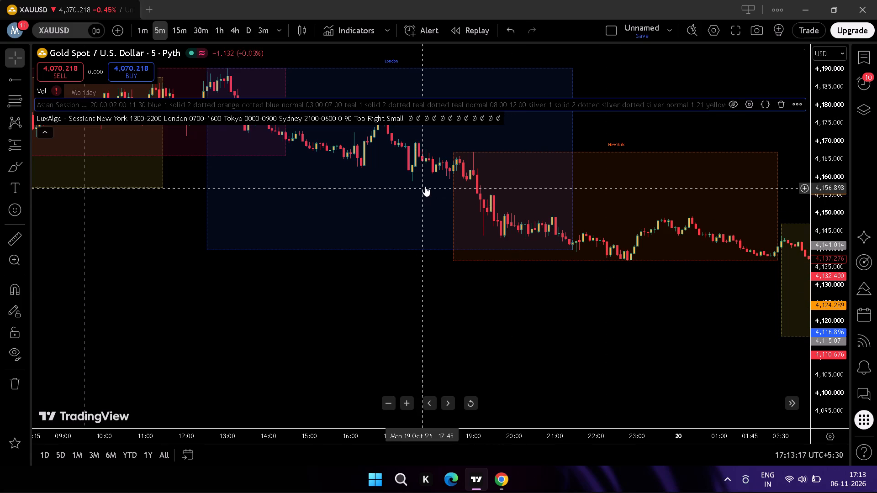
Recheck 19 October's New York open, then go back to 16 October and examine the London range and the candles from 18:30.
click(478, 158)
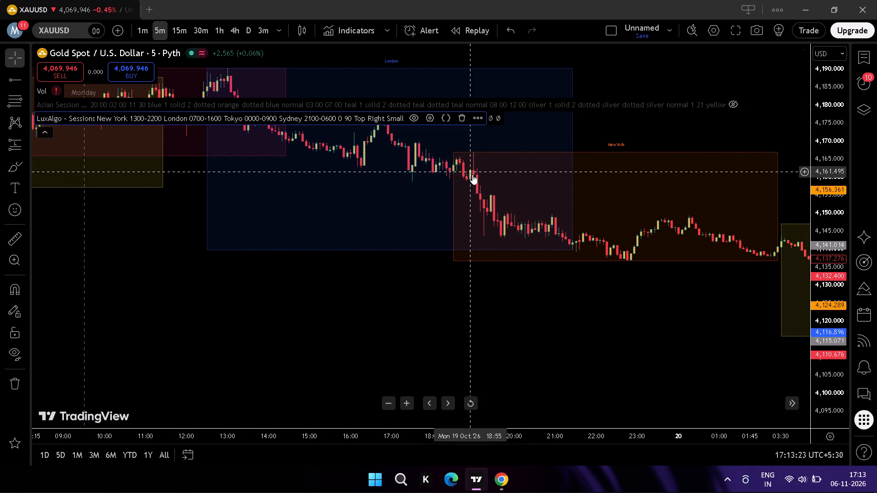
drag(398, 255, 568, 323)
drag(421, 229, 616, 309)
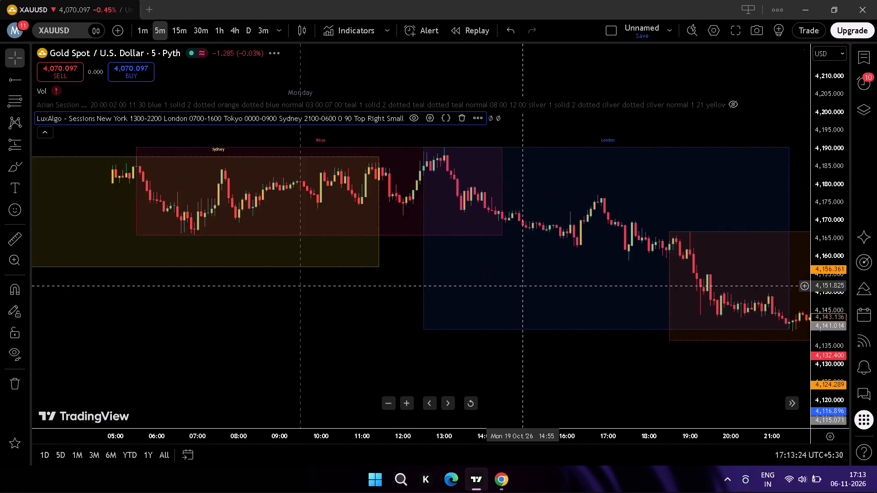
drag(616, 309, 701, 321)
drag(324, 279, 432, 255)
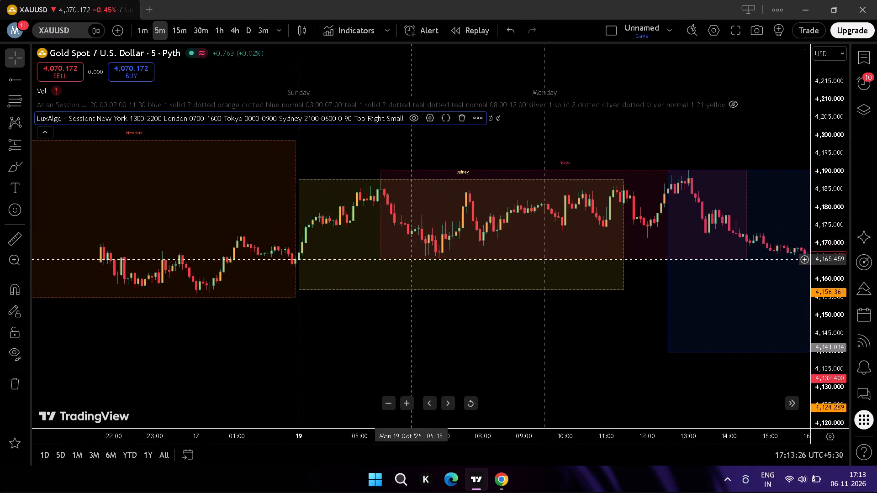
drag(432, 255, 553, 262)
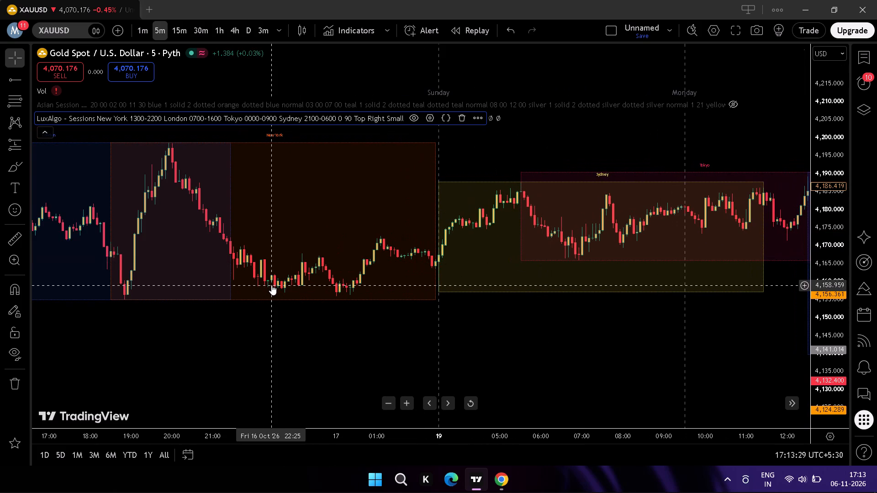
drag(273, 286, 629, 281)
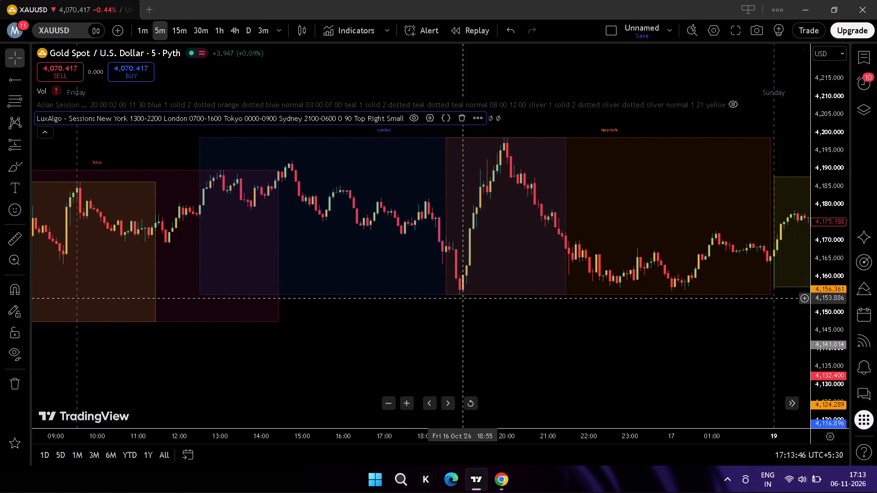
click(465, 241)
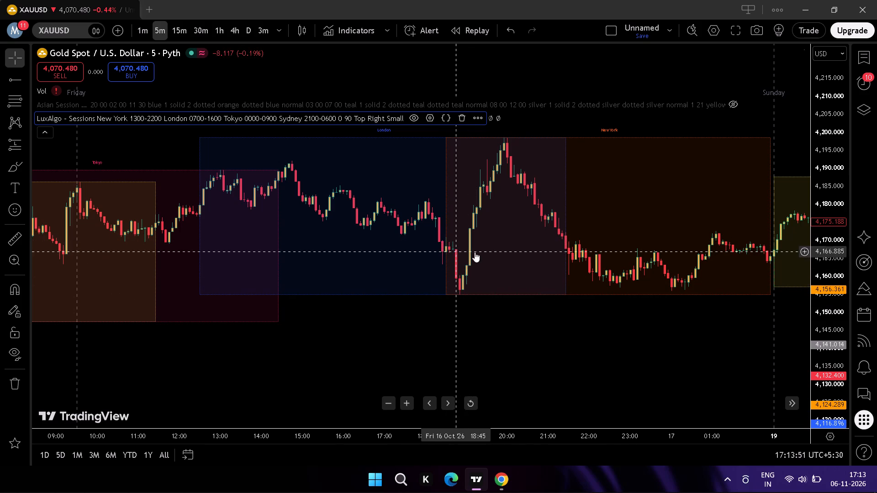
Return to 19 October and examine the London session's swings and the candles around the New York open.
drag(565, 282, 178, 363)
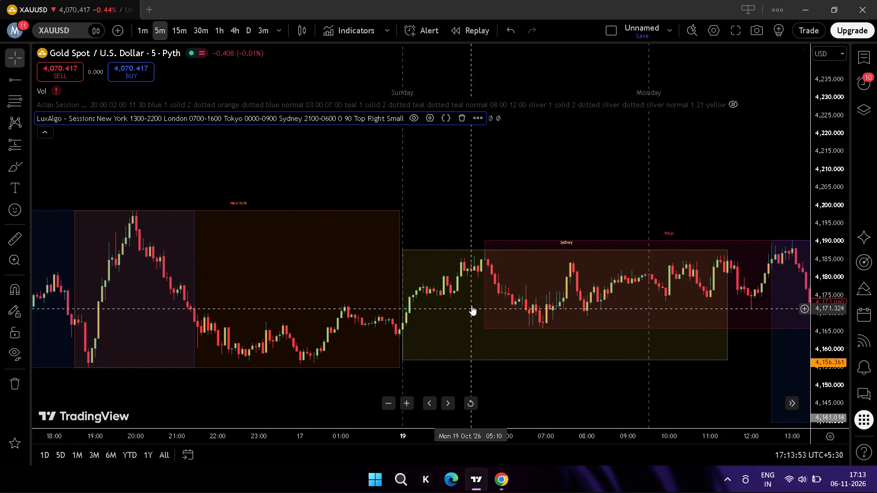
drag(427, 291, 0, 249)
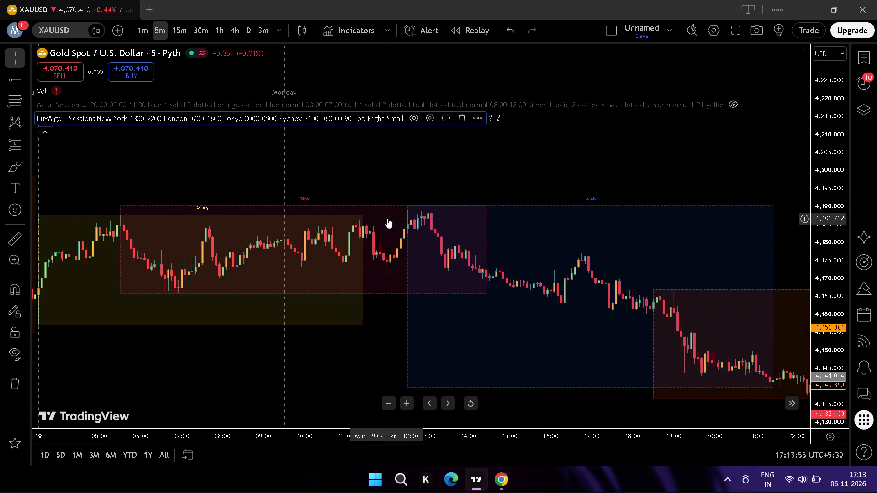
drag(387, 218, 764, 158)
drag(717, 174, 163, 268)
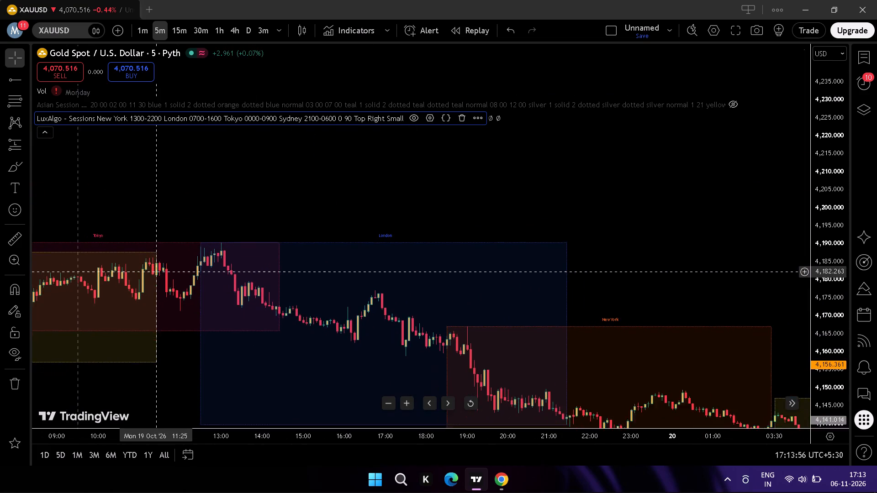
drag(163, 268, 153, 212)
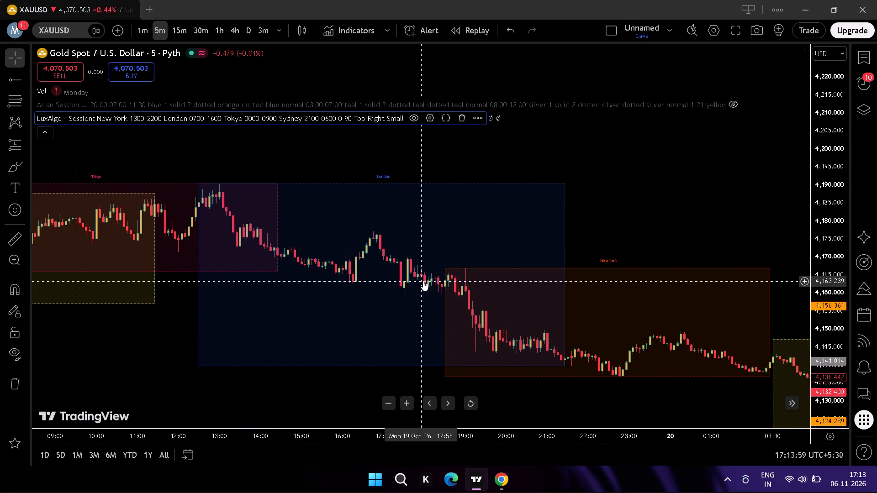
click(427, 274)
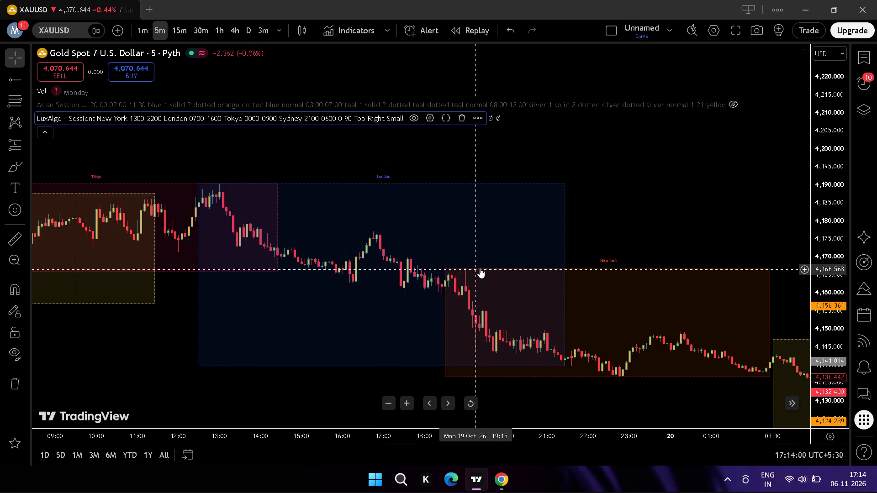
Go back to 16 October and examine its London range and the candles around the New York open.
drag(252, 223, 693, 174)
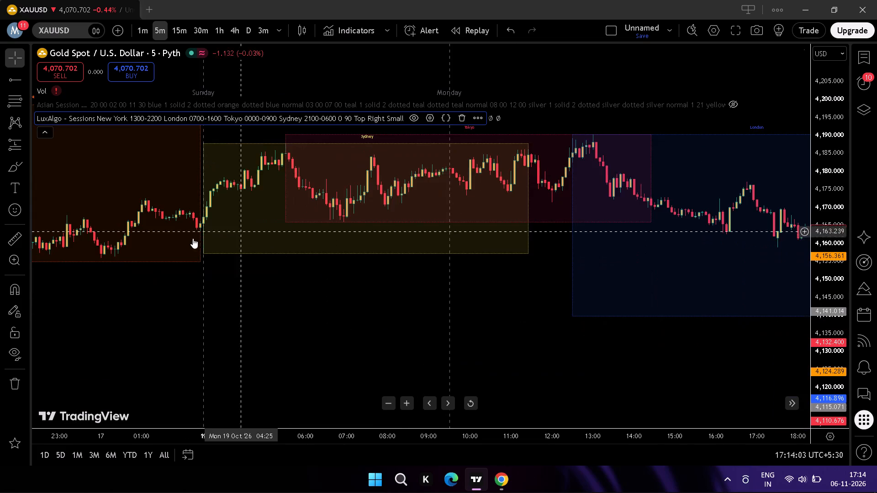
drag(193, 240, 607, 288)
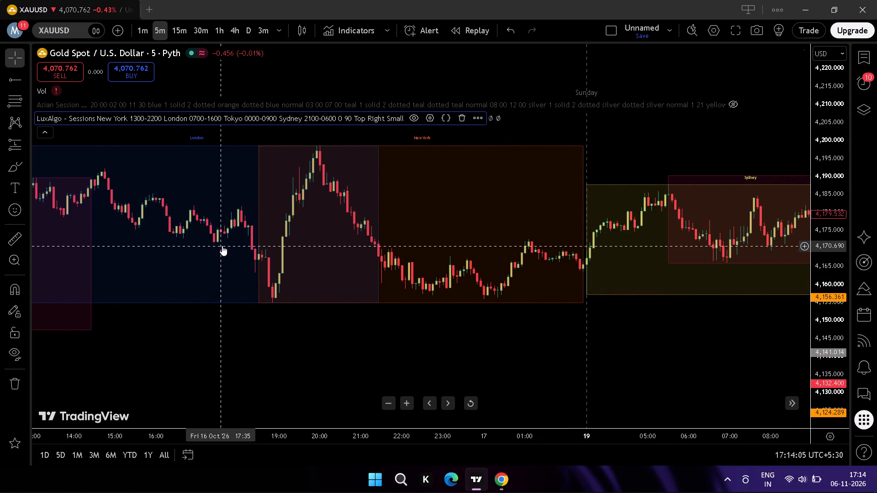
click(220, 240)
click(227, 260)
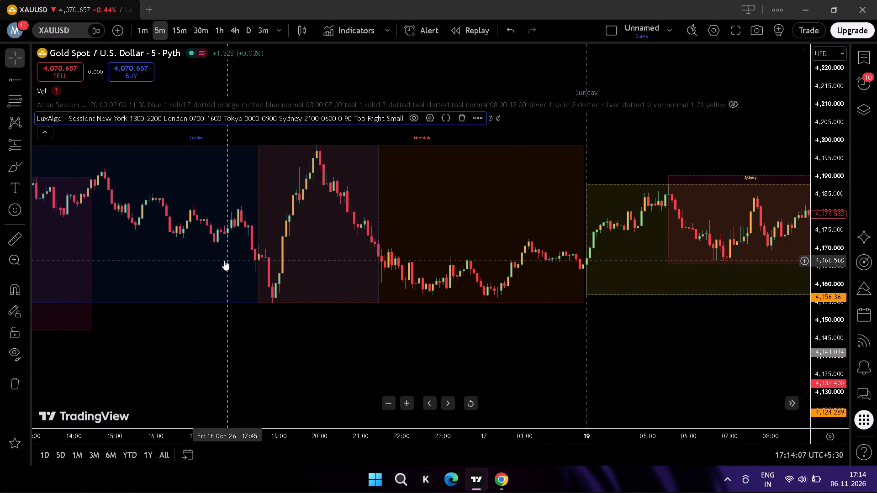
drag(225, 271, 525, 320)
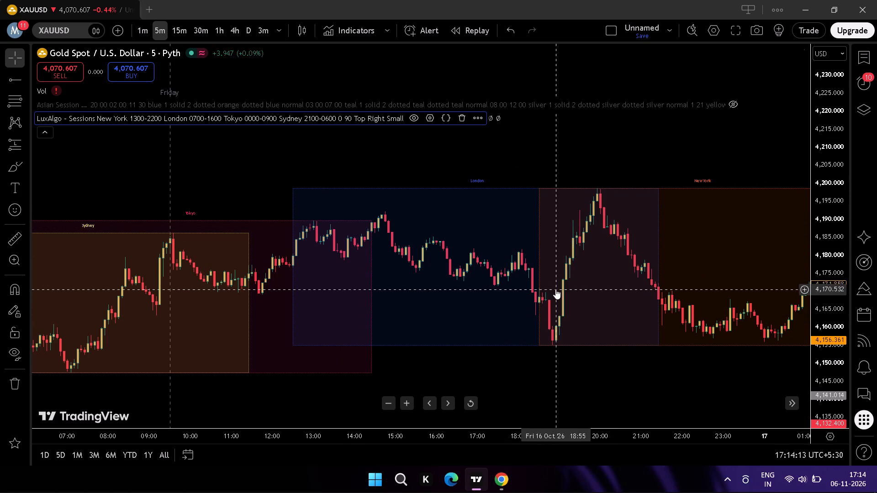
click(558, 304)
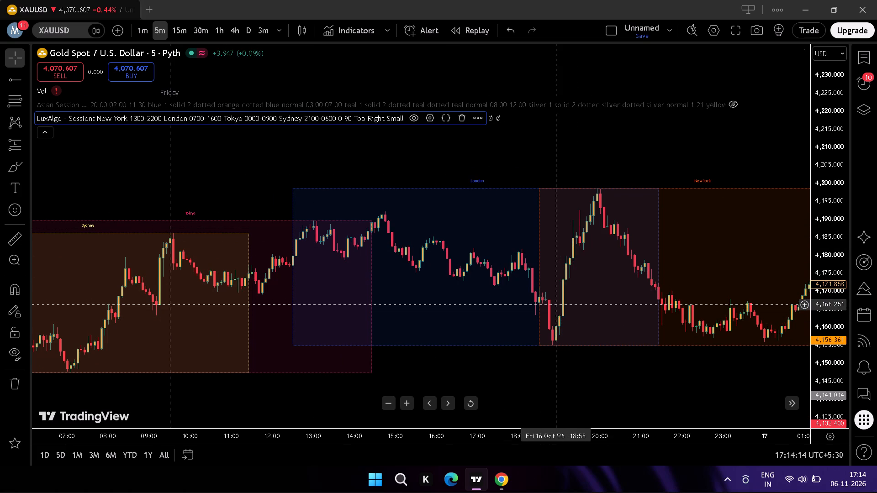
drag(333, 327, 447, 329)
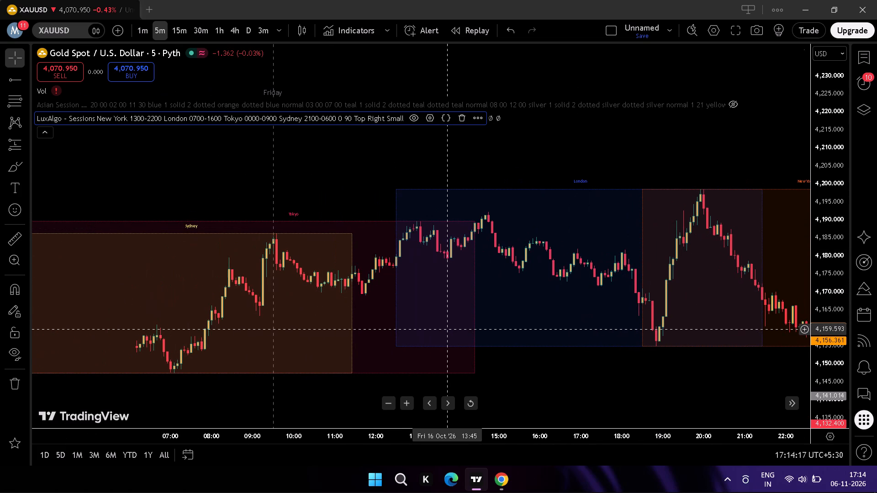
drag(447, 329, 438, 326)
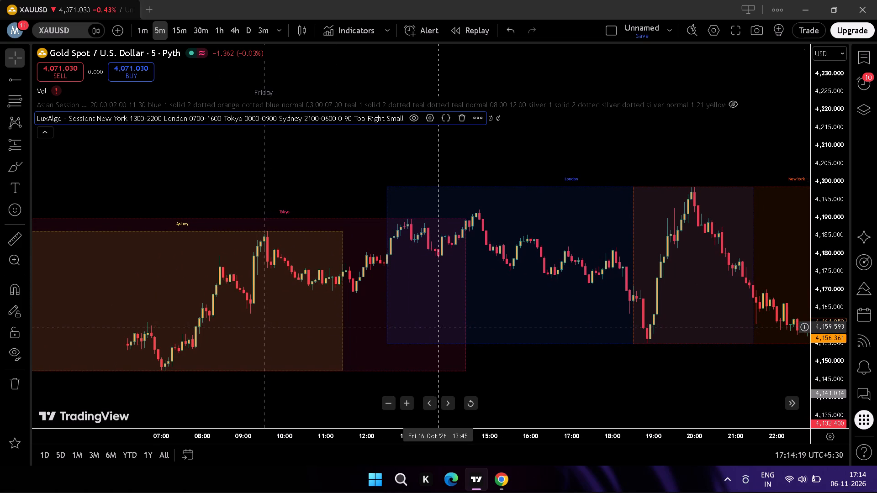
Go back to 15 October and examine the London session's swings and the candles around 18:15 to 18:45.
drag(438, 326, 542, 277)
drag(201, 319, 544, 318)
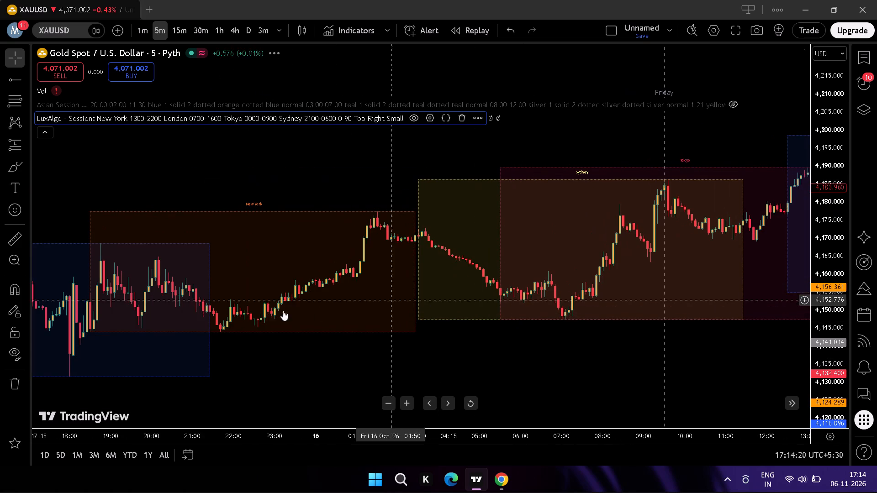
drag(274, 313, 484, 282)
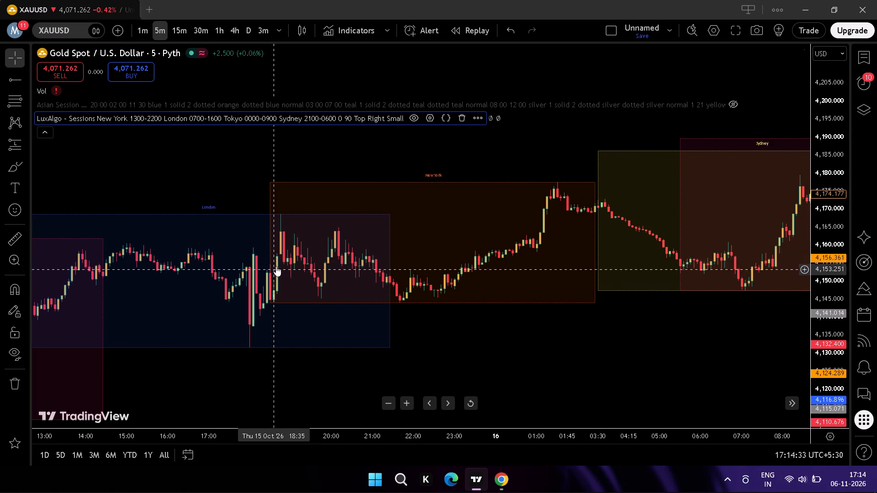
click(280, 298)
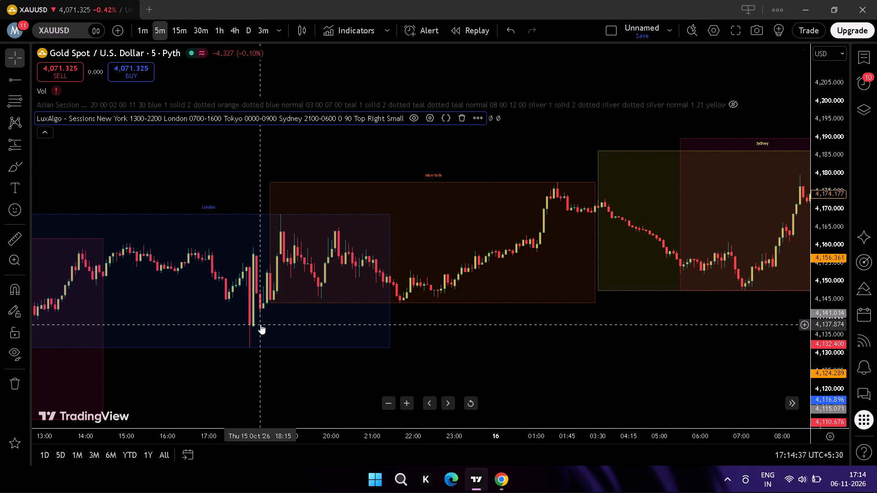
Go back to 14 October and examine the full London range, the drop near 18:00 and the New York session's candles.
drag(318, 319, 738, 320)
drag(435, 325, 601, 309)
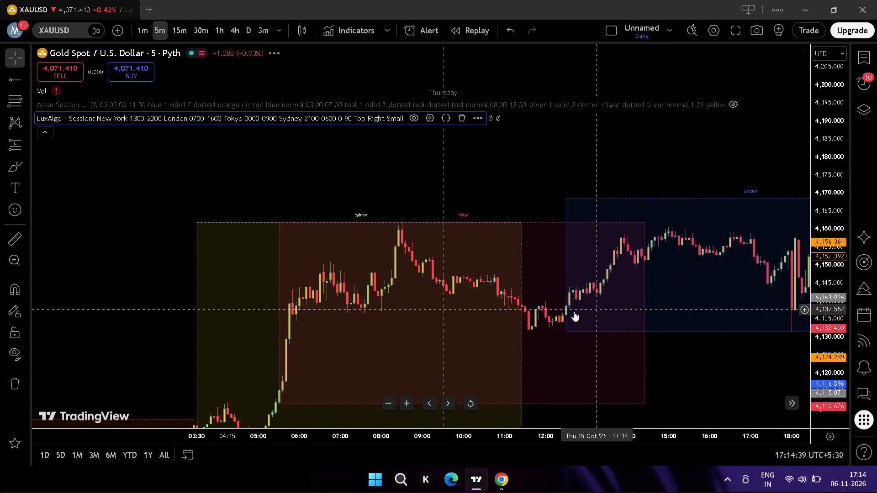
drag(322, 347, 534, 225)
drag(376, 313, 527, 279)
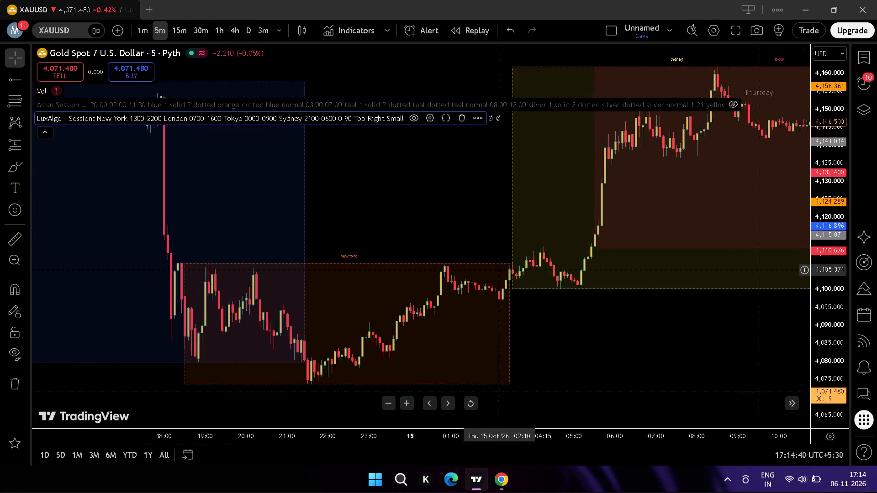
drag(527, 279, 658, 296)
scroll(312, 336, up, 2)
drag(320, 294, 334, 295)
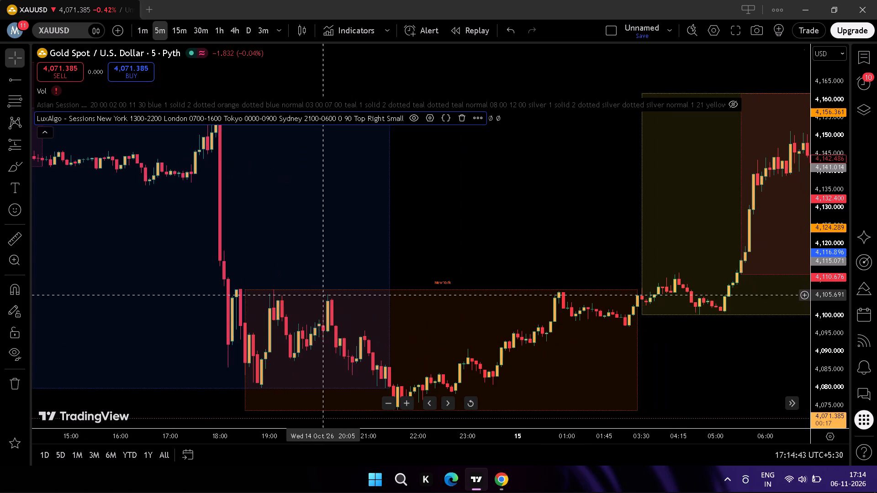
drag(334, 295, 507, 257)
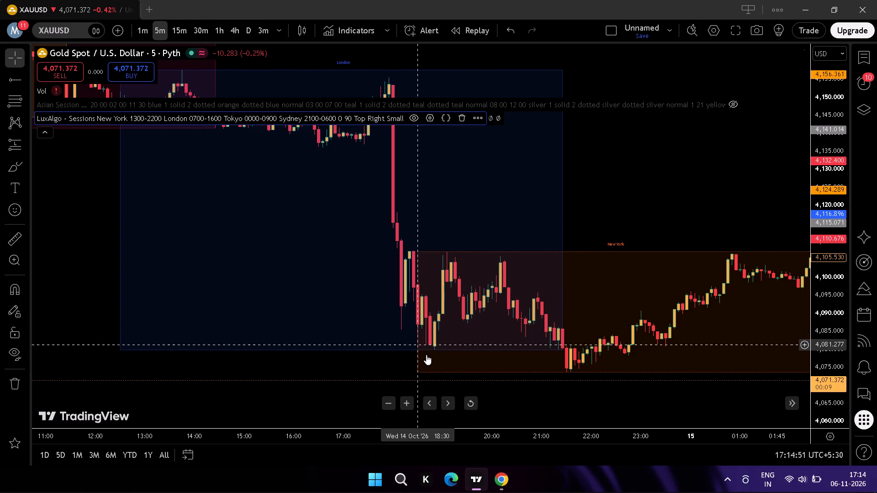
scroll(430, 349, down, 5)
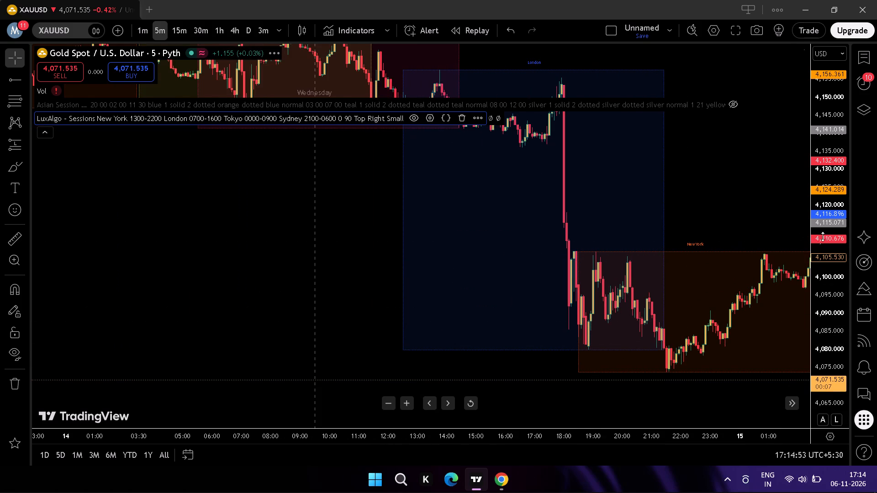
scroll(824, 237, down, 3)
scroll(525, 314, down, 3)
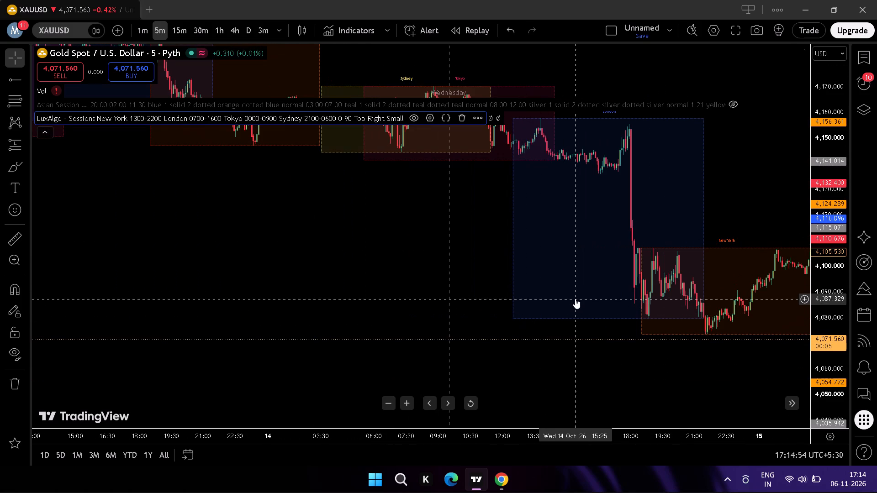
drag(619, 306, 522, 307)
scroll(789, 327, up, 2)
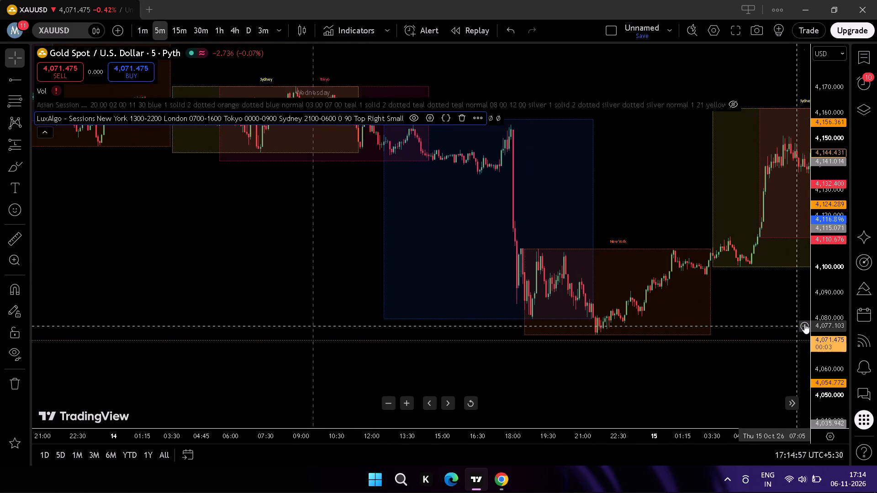
scroll(804, 324, up, 4)
scroll(259, 293, down, 2)
drag(342, 215, 355, 227)
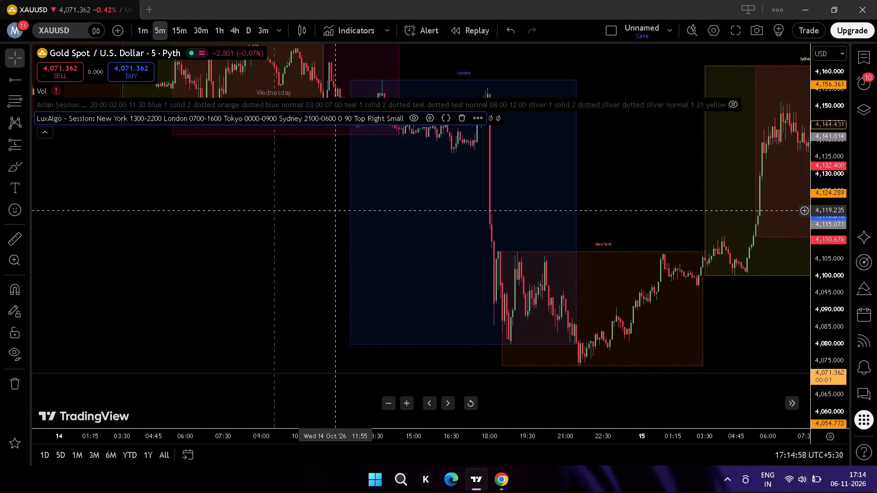
drag(355, 227, 428, 278)
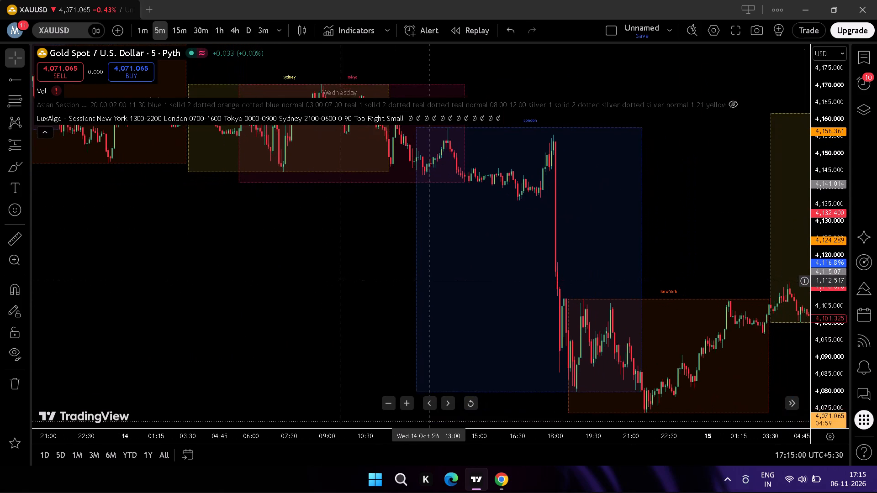
drag(428, 278, 428, 277)
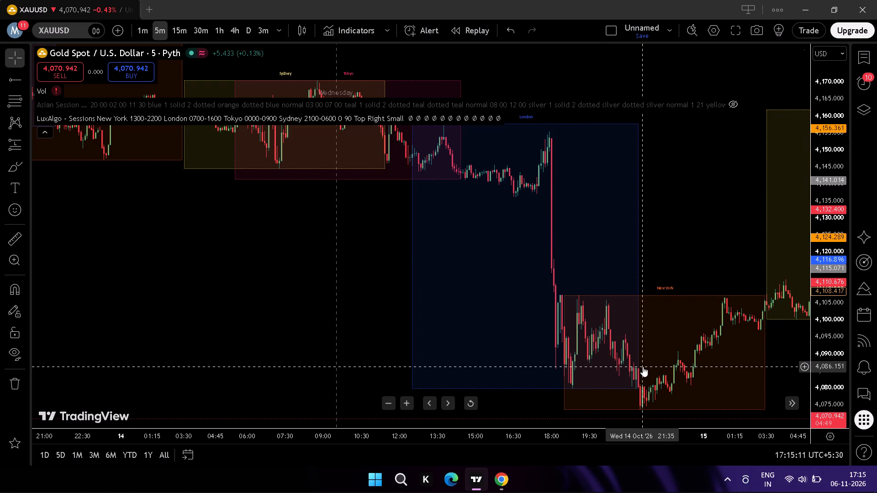
Go back to 13 October and examine how New York trades against the London session's range.
drag(333, 296, 545, 339)
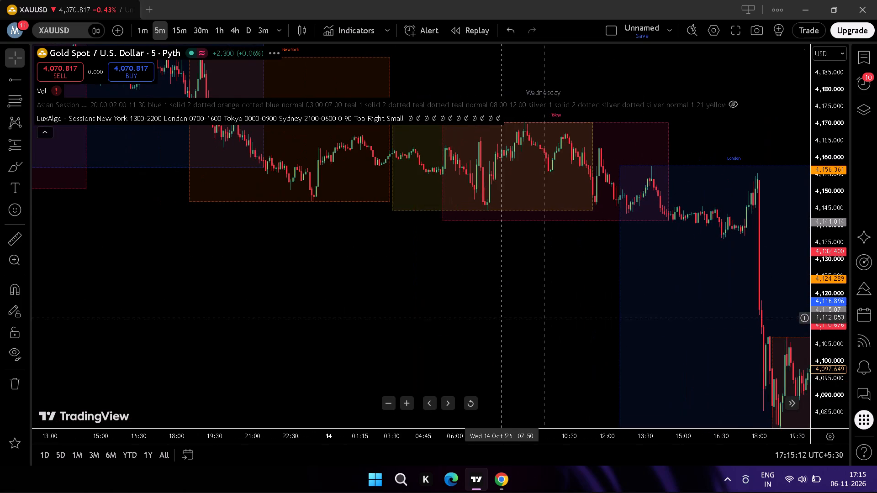
drag(422, 260, 538, 343)
drag(343, 307, 497, 370)
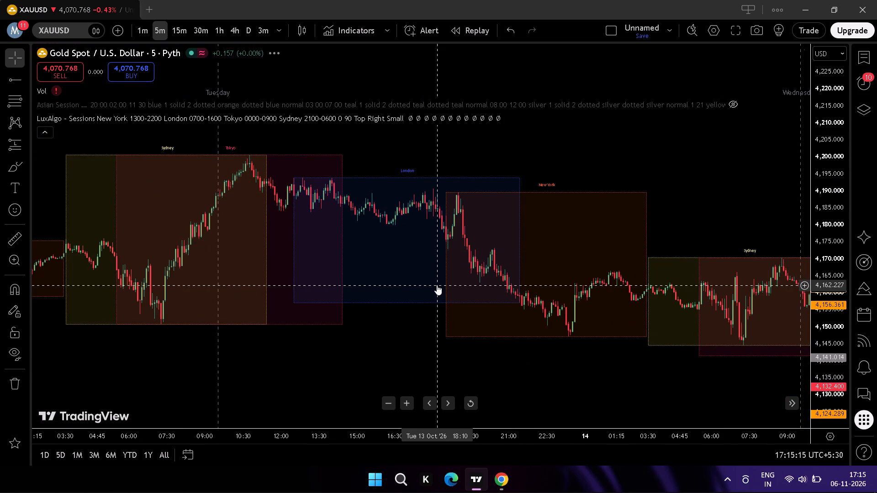
scroll(438, 284, up, 2)
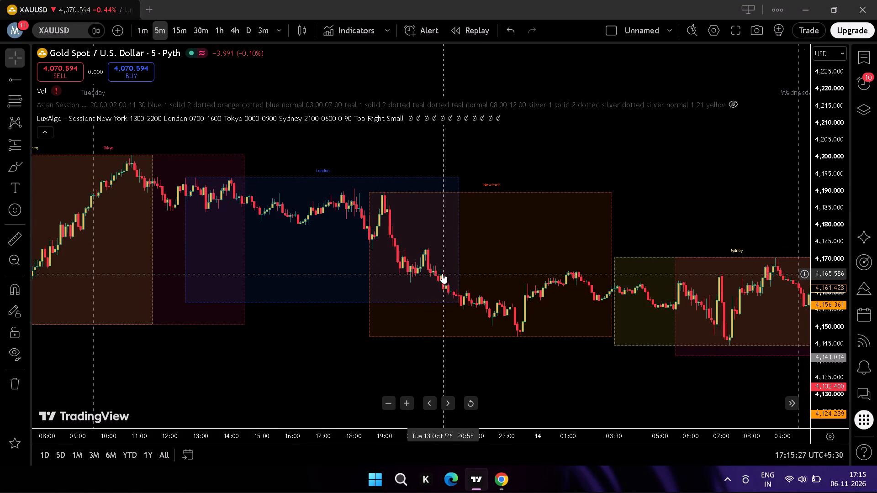
Go back to 12 October and examine the London session's swings and the candles around the New York open.
drag(312, 295, 590, 342)
drag(327, 338, 521, 271)
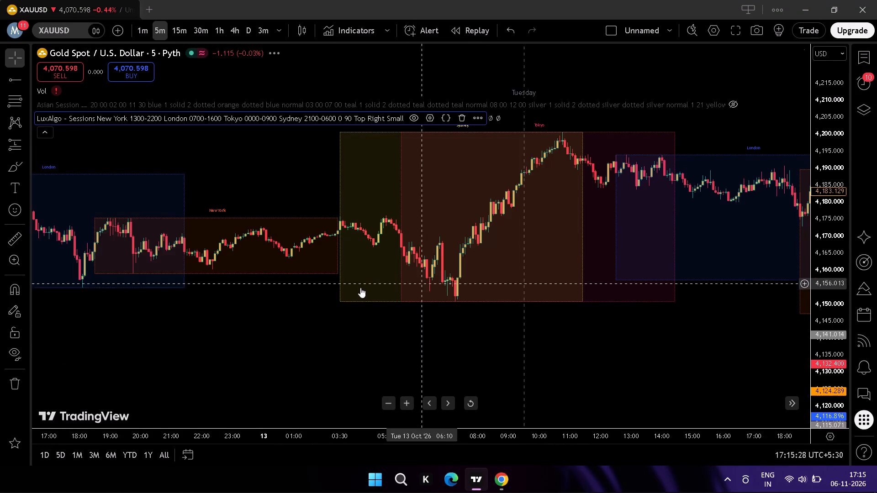
drag(360, 288, 475, 269)
scroll(91, 280, up, 1)
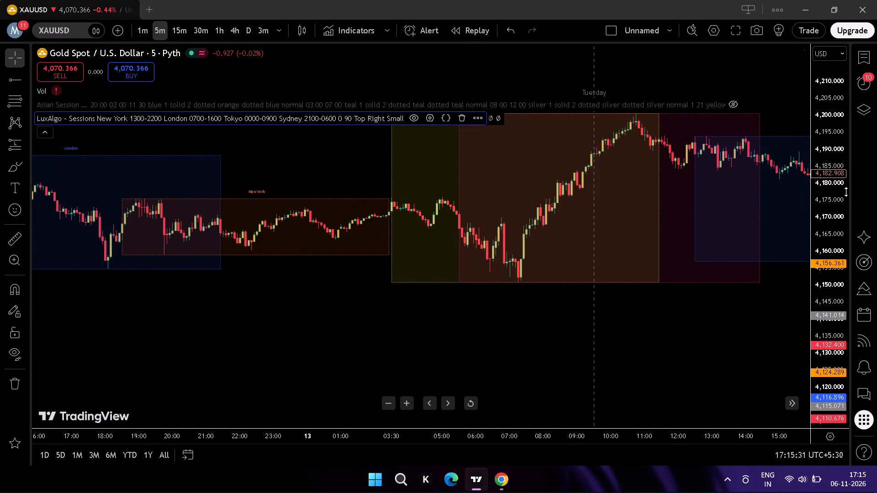
scroll(818, 224, up, 5)
drag(232, 235, 646, 330)
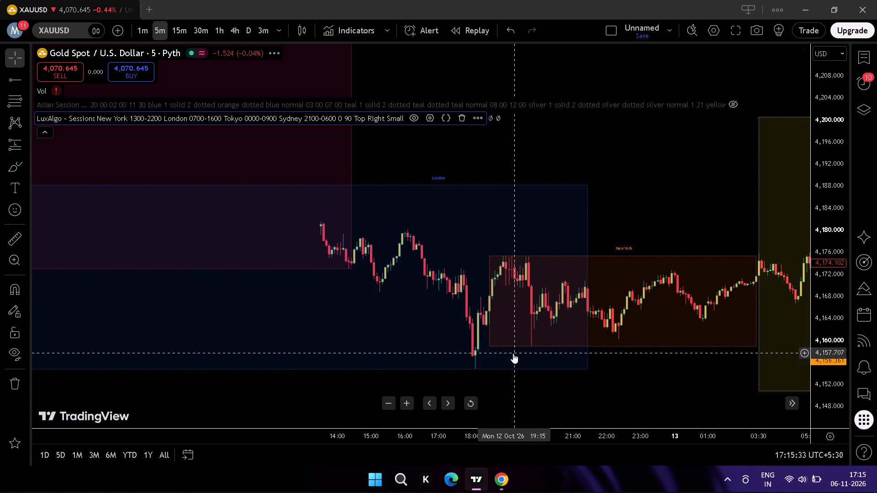
drag(500, 351, 467, 357)
scroll(463, 355, up, 1)
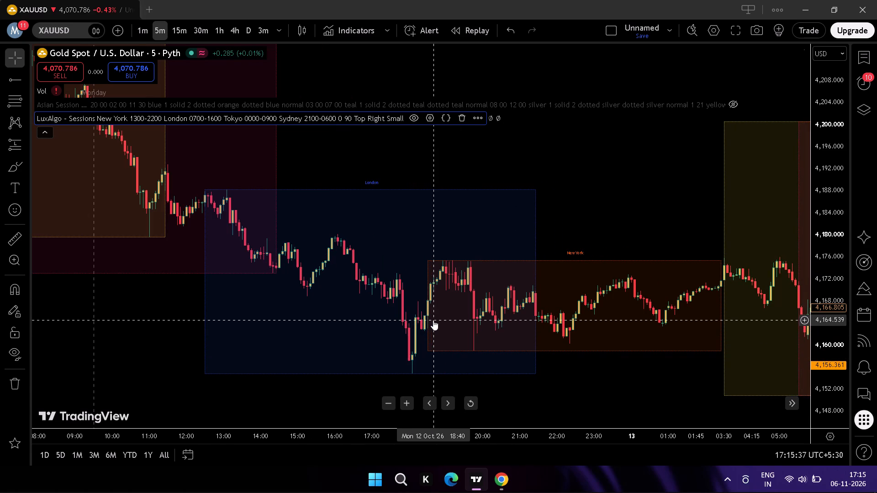
click(434, 286)
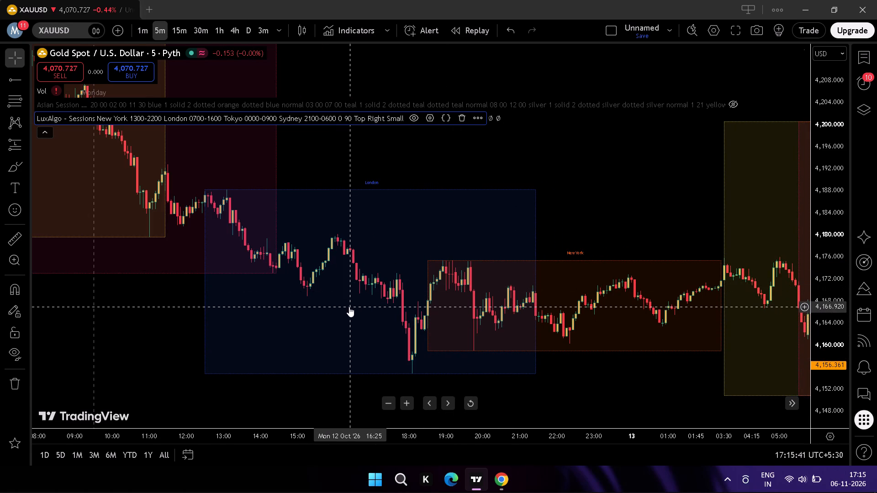
Look for sessions before 12 October at the start of the chart's history, then return to 12 October's London and New York sessions.
drag(459, 297, 634, 276)
drag(510, 270, 513, 273)
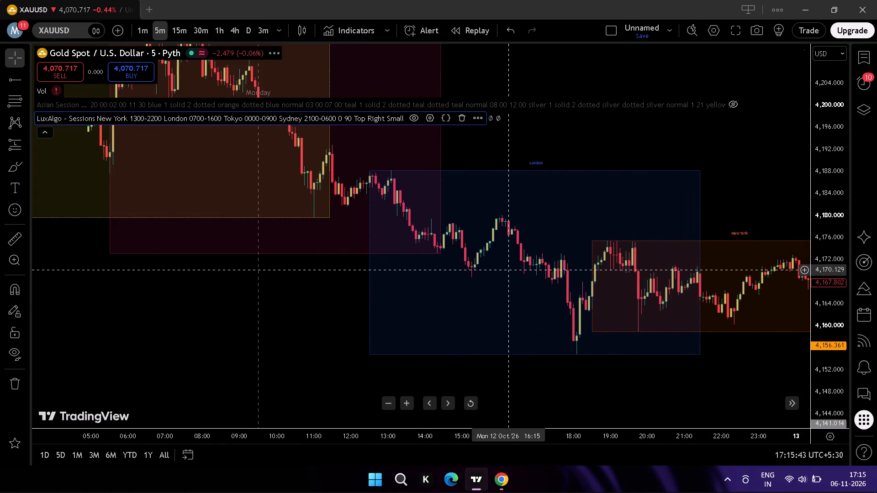
drag(513, 273, 570, 308)
drag(542, 308, 565, 318)
drag(347, 302, 437, 343)
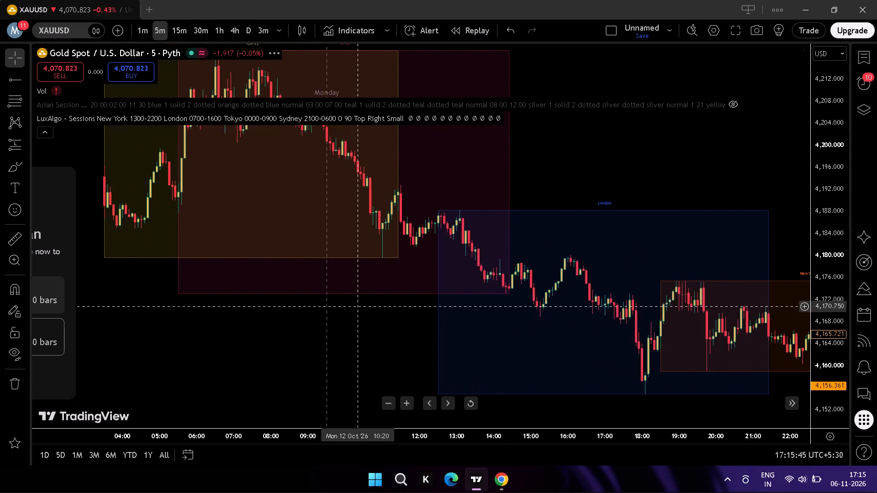
drag(437, 343, 519, 367)
drag(328, 321, 571, 344)
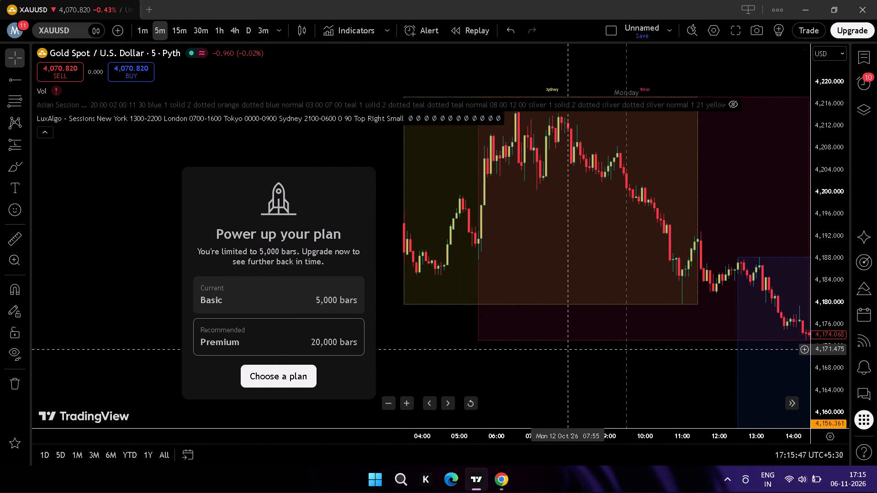
drag(571, 344, 226, 325)
drag(662, 216, 301, 215)
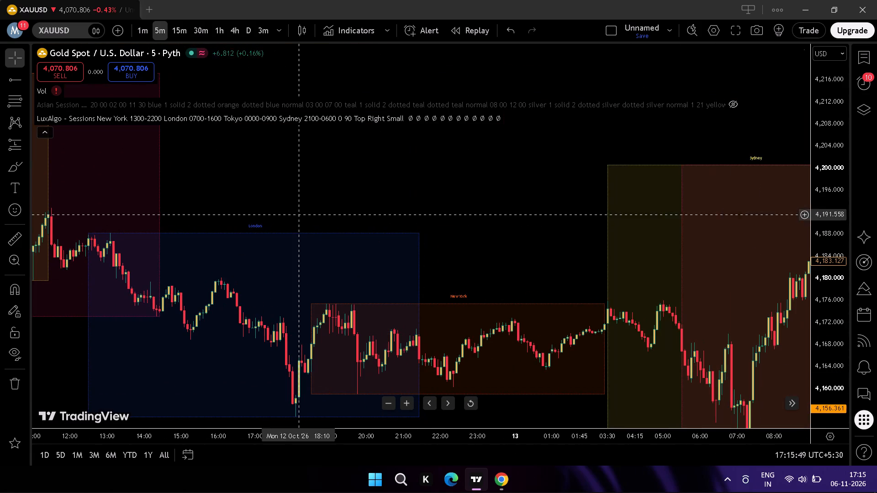
drag(637, 172, 618, 177)
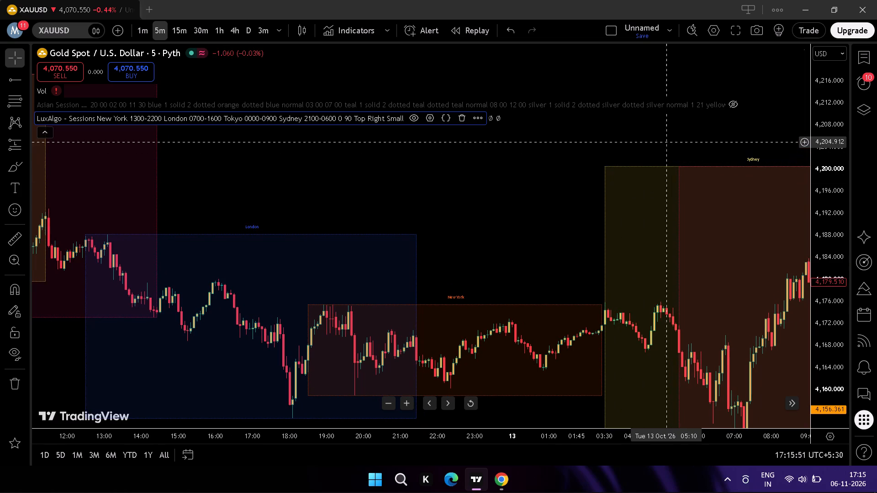
drag(432, 205, 577, 178)
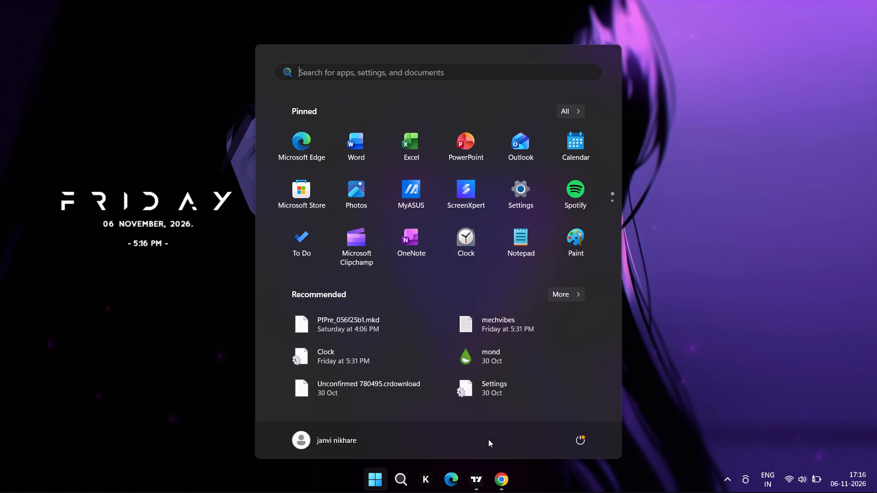
Search the computer for Word and launch it.
text(wor)
key(d)
key(Return)
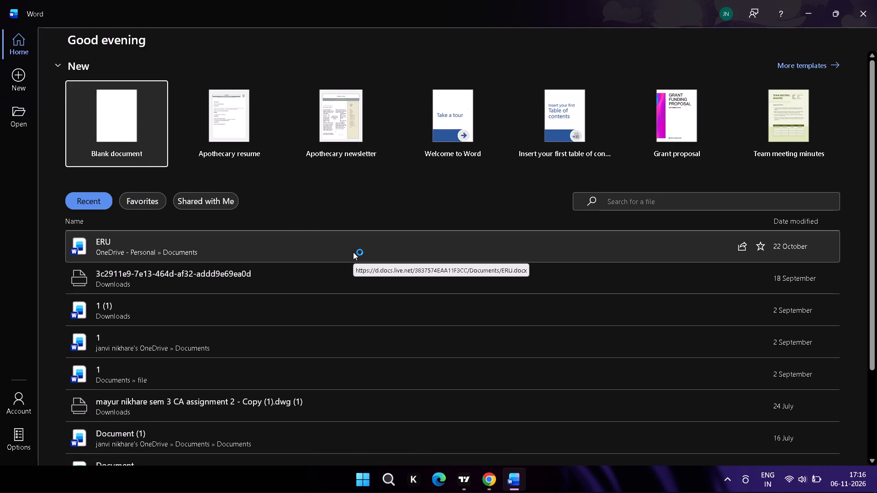
Create a new blank document.
click(124, 147)
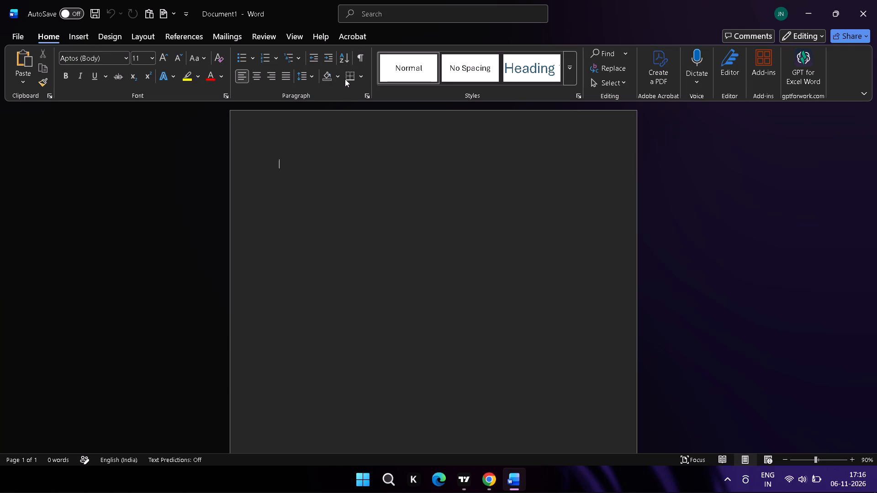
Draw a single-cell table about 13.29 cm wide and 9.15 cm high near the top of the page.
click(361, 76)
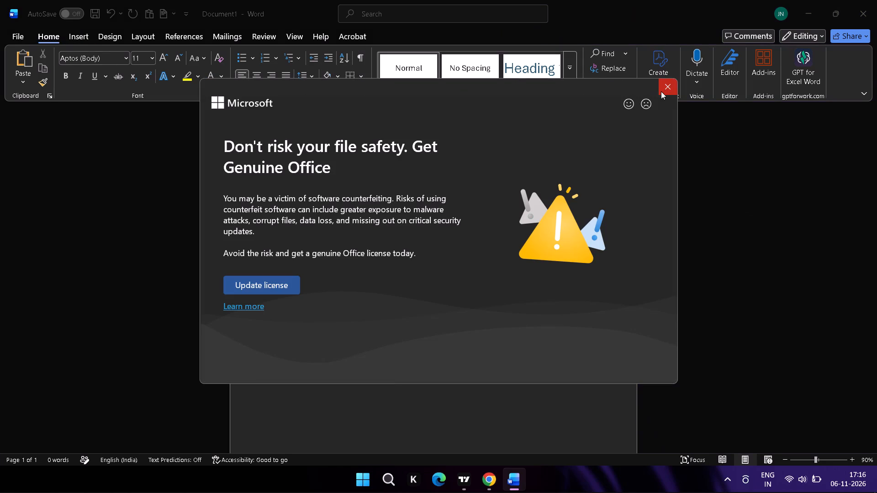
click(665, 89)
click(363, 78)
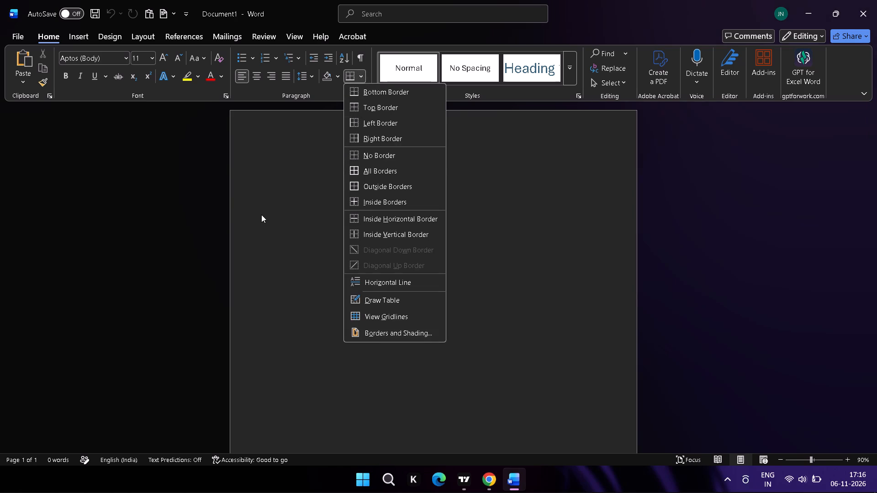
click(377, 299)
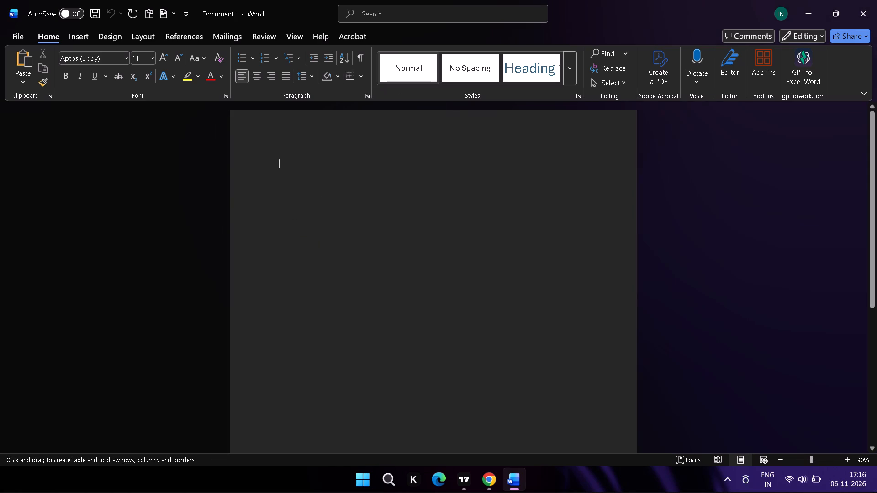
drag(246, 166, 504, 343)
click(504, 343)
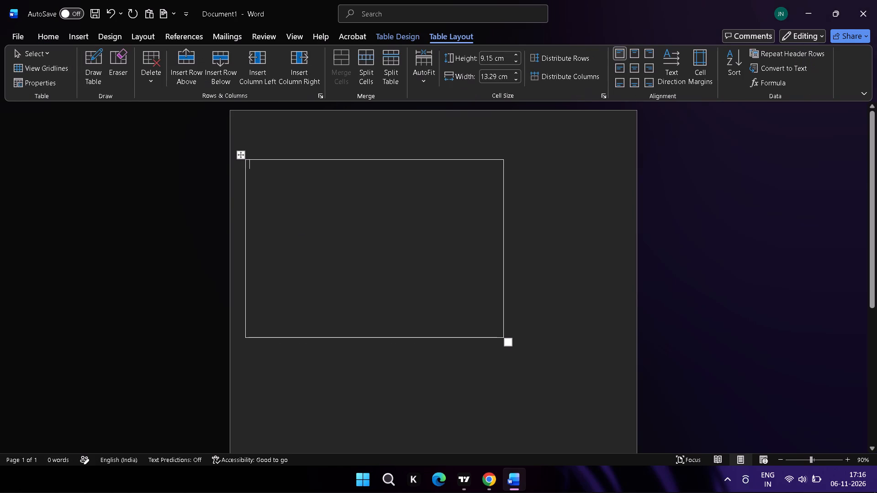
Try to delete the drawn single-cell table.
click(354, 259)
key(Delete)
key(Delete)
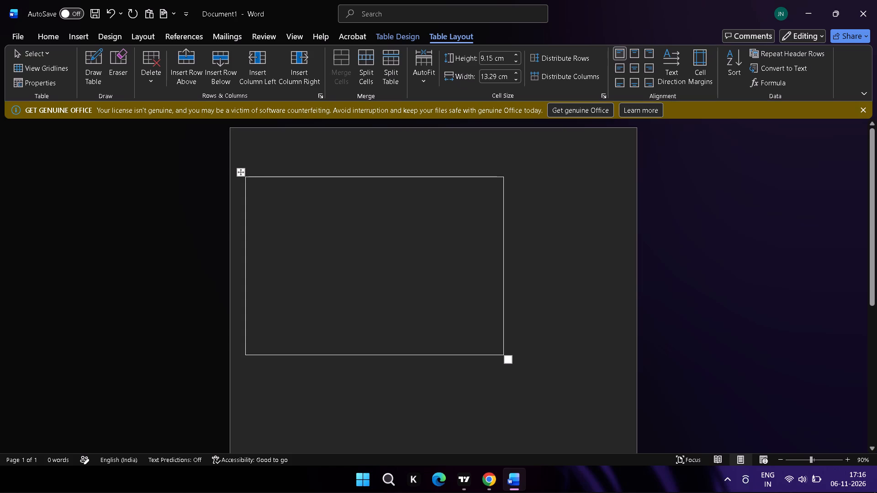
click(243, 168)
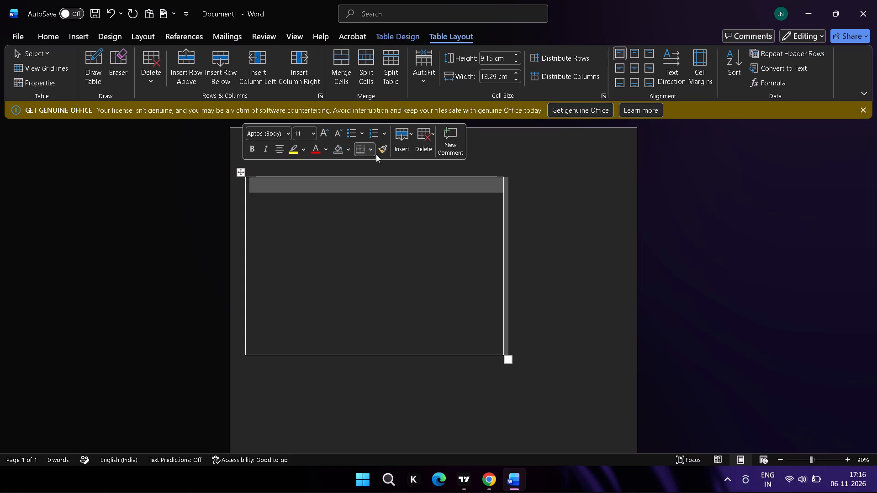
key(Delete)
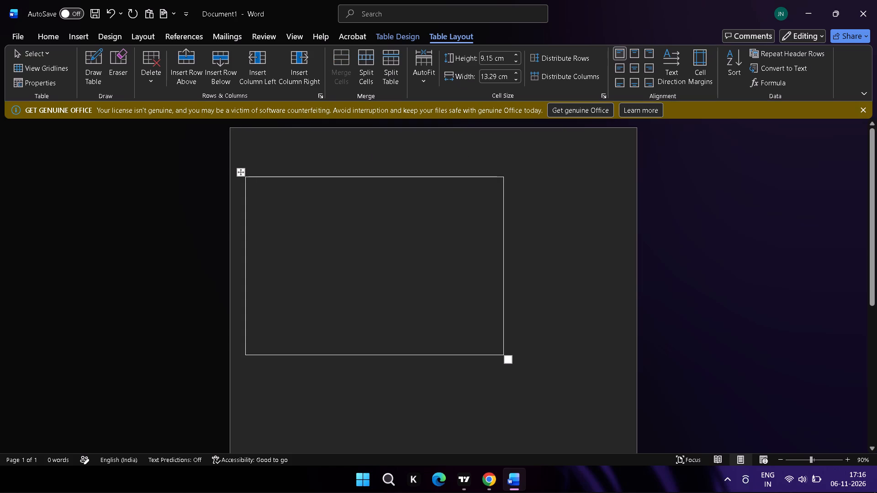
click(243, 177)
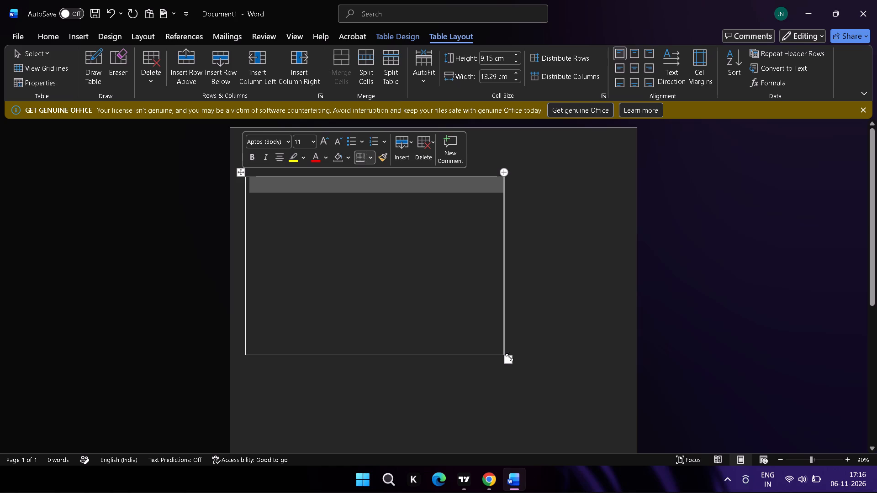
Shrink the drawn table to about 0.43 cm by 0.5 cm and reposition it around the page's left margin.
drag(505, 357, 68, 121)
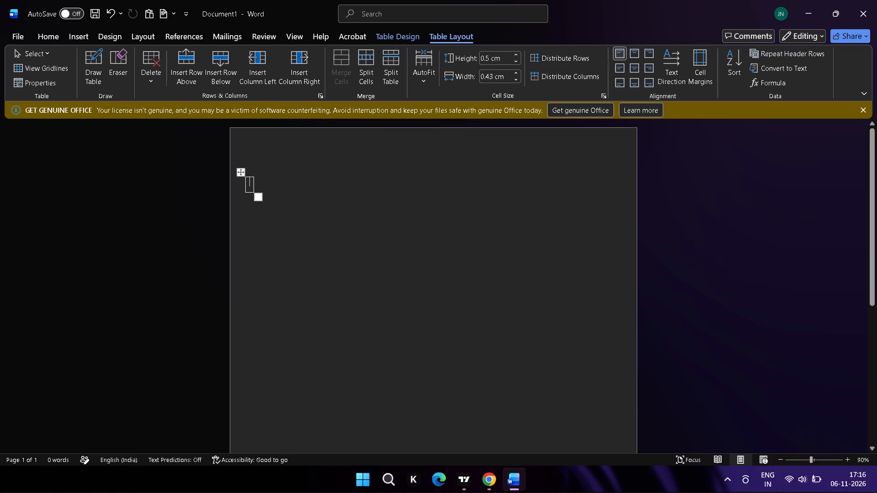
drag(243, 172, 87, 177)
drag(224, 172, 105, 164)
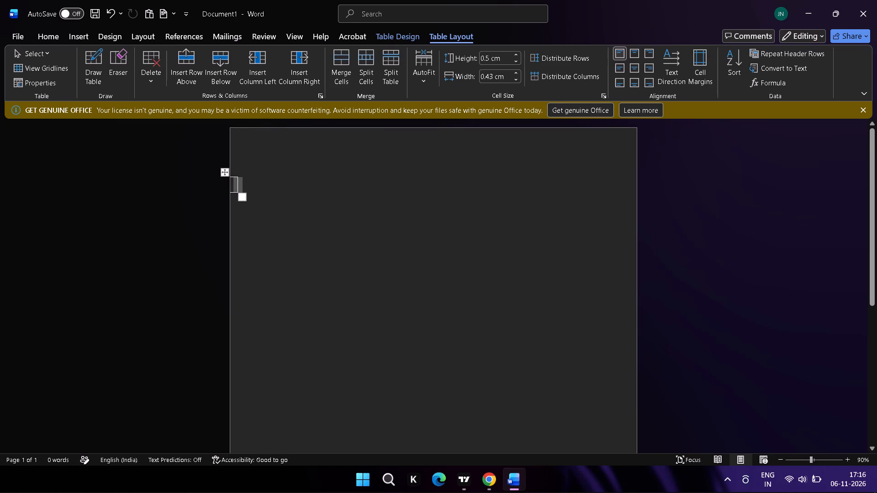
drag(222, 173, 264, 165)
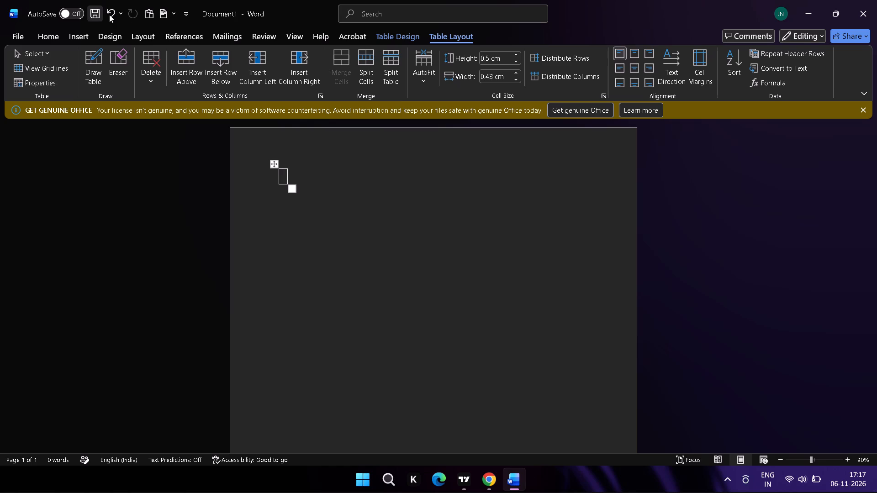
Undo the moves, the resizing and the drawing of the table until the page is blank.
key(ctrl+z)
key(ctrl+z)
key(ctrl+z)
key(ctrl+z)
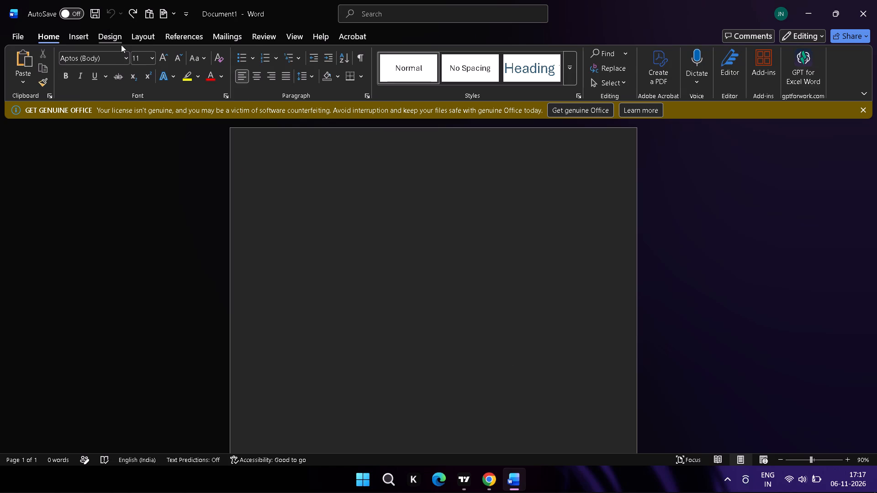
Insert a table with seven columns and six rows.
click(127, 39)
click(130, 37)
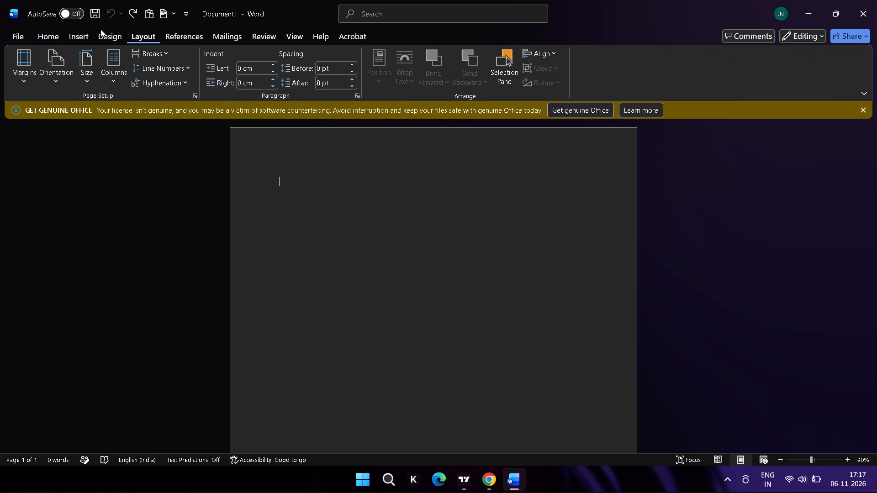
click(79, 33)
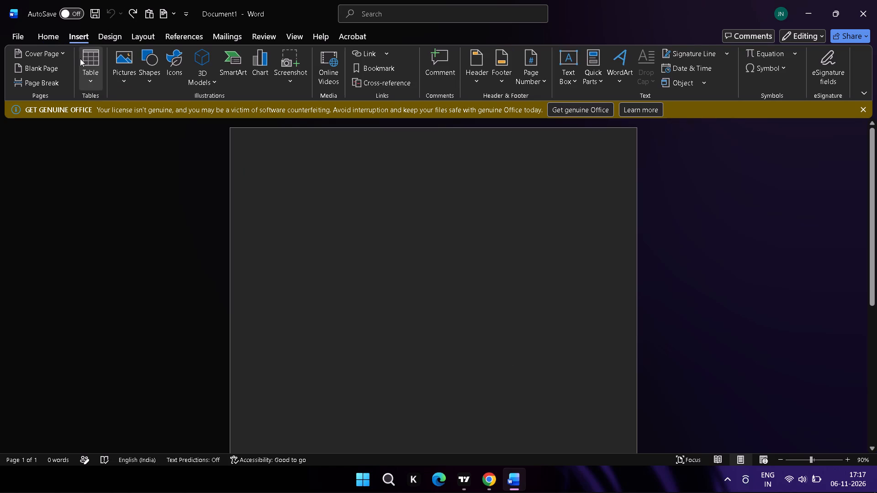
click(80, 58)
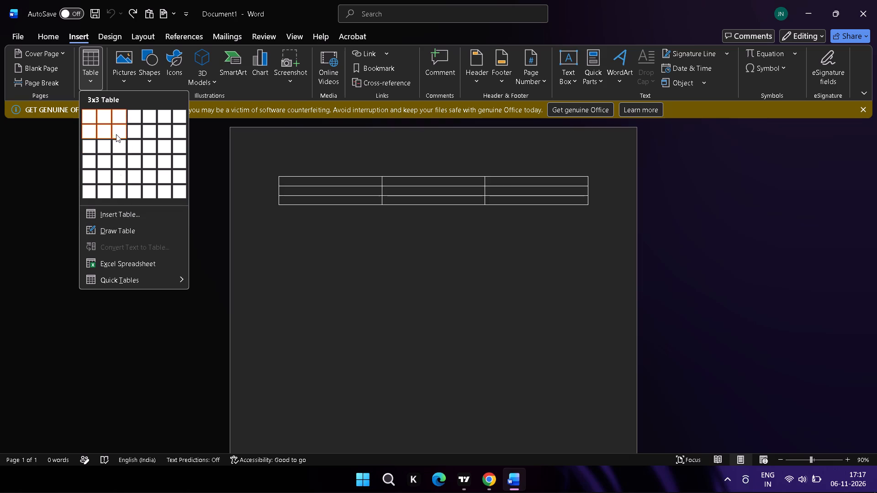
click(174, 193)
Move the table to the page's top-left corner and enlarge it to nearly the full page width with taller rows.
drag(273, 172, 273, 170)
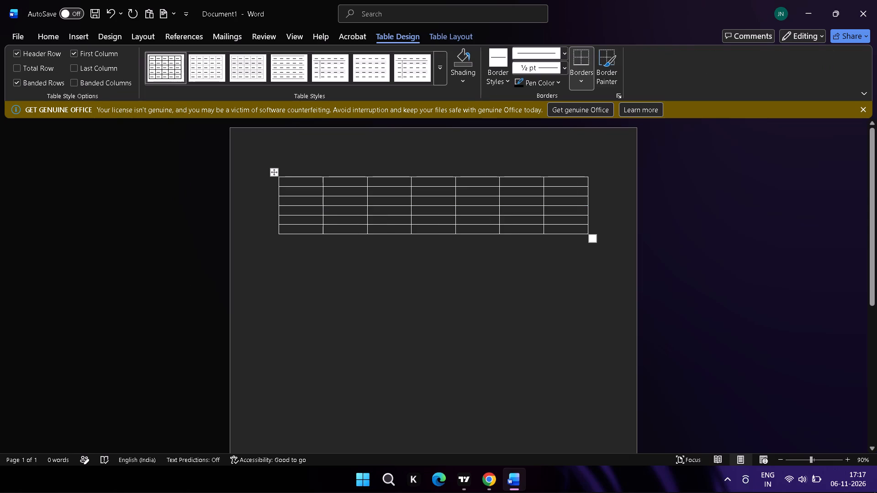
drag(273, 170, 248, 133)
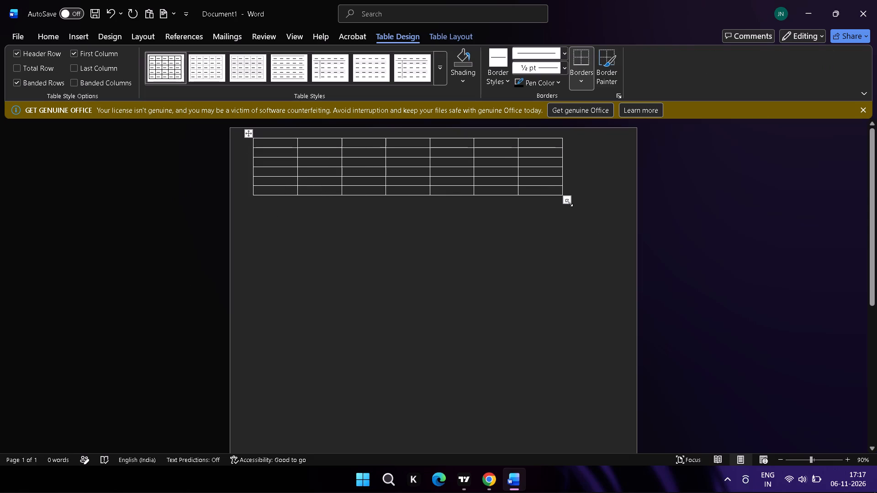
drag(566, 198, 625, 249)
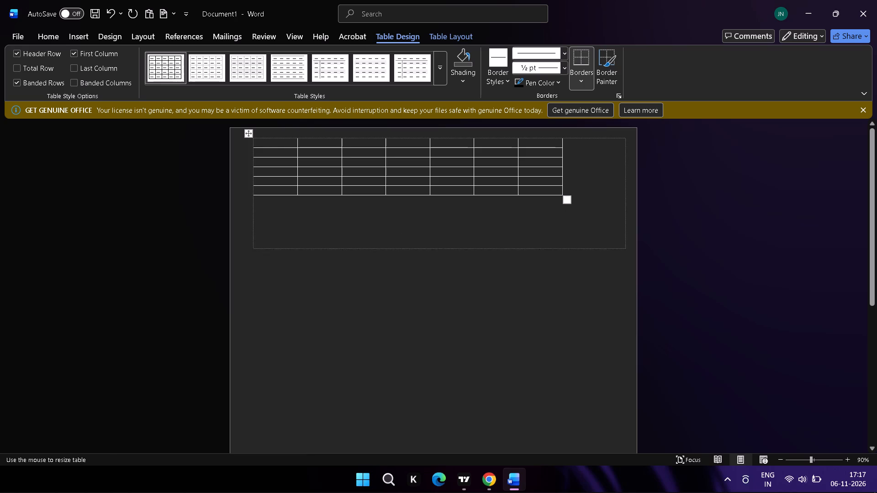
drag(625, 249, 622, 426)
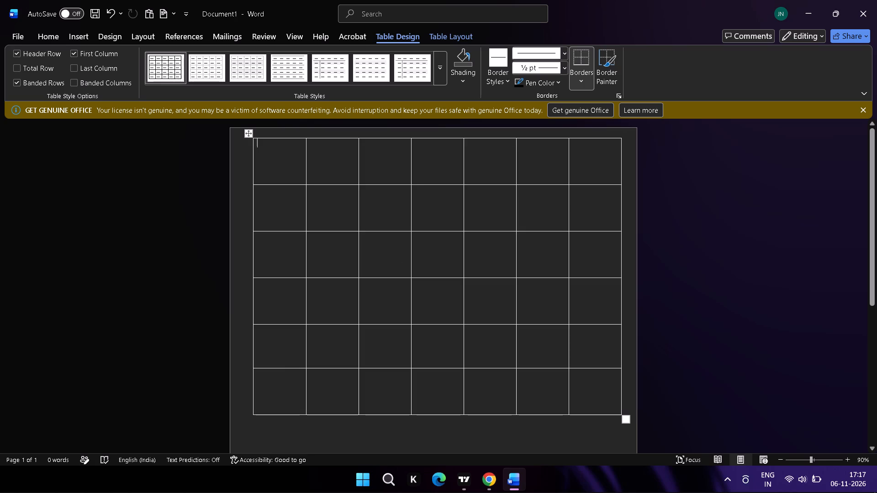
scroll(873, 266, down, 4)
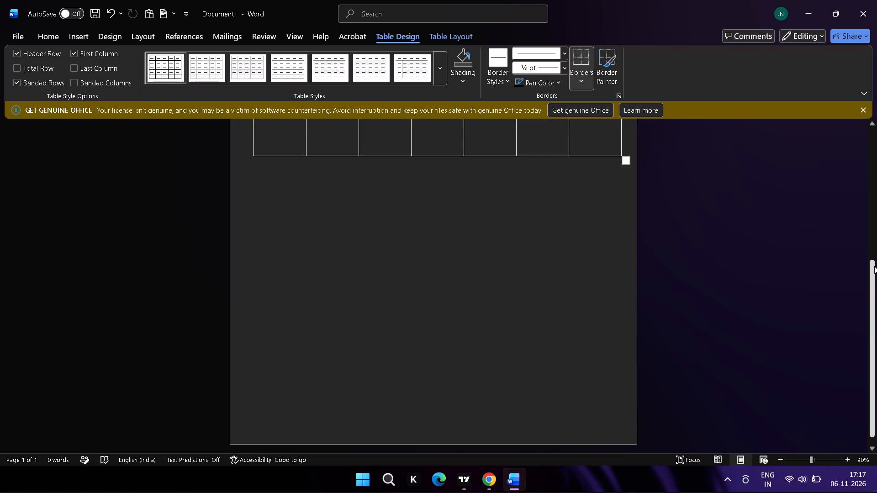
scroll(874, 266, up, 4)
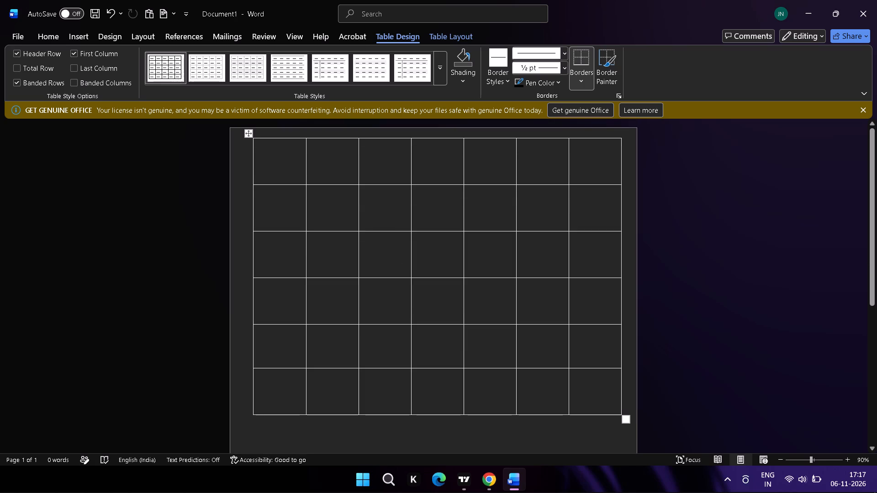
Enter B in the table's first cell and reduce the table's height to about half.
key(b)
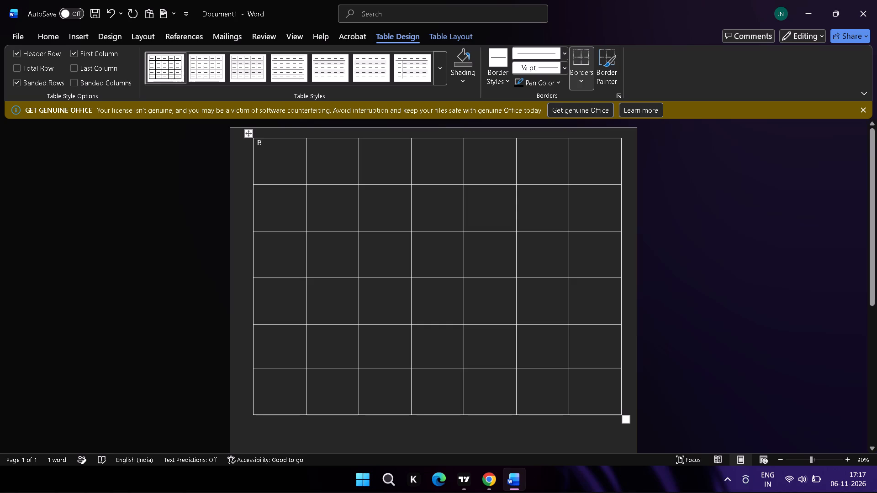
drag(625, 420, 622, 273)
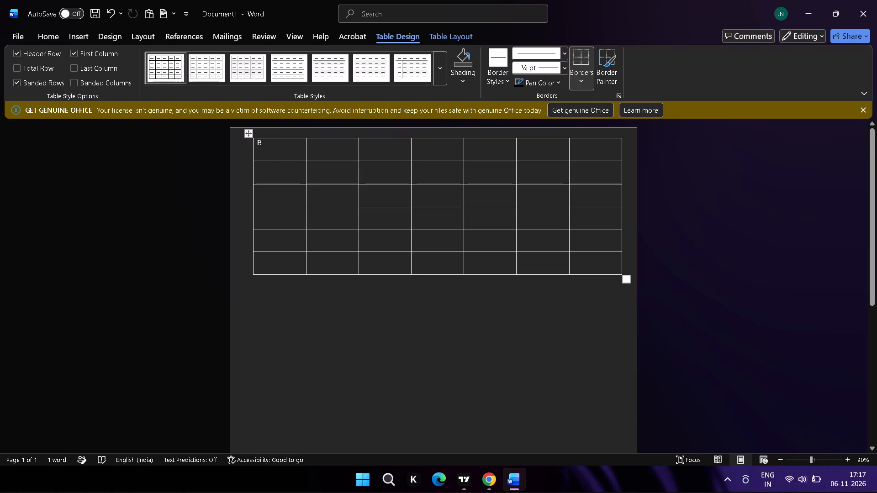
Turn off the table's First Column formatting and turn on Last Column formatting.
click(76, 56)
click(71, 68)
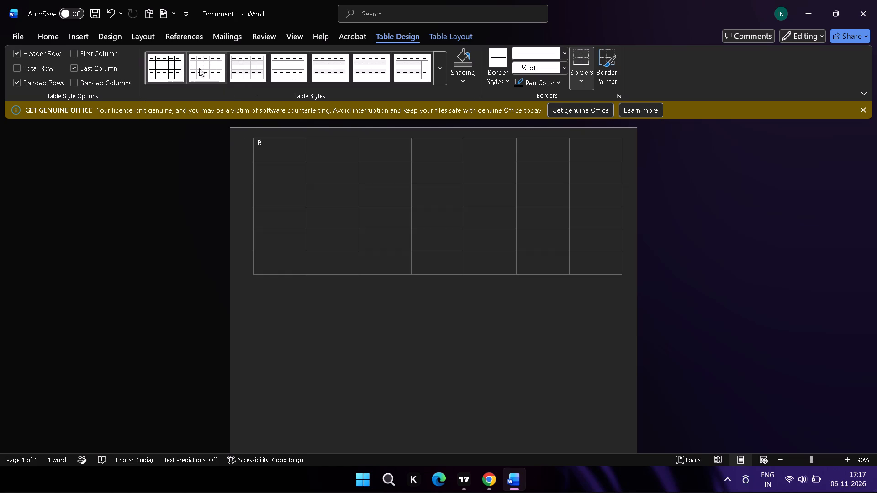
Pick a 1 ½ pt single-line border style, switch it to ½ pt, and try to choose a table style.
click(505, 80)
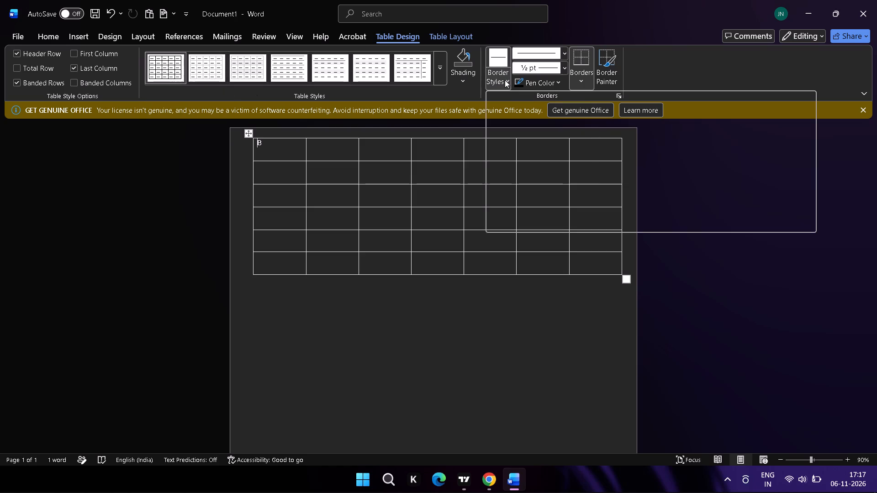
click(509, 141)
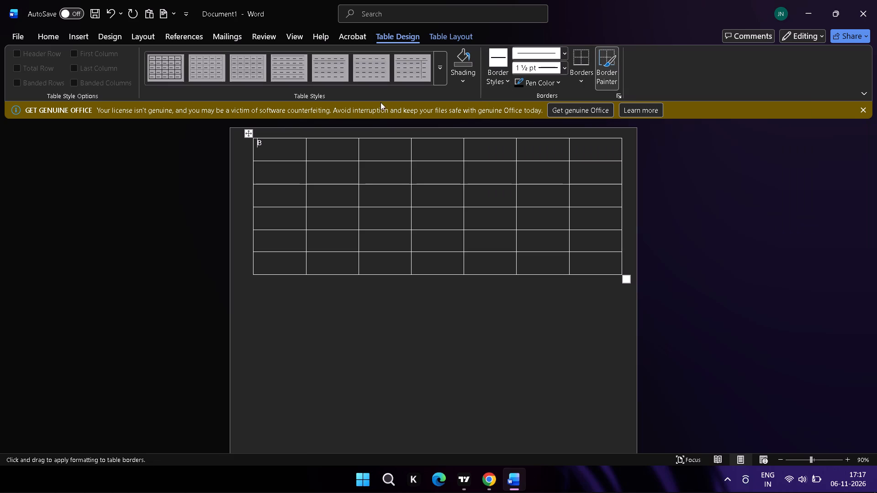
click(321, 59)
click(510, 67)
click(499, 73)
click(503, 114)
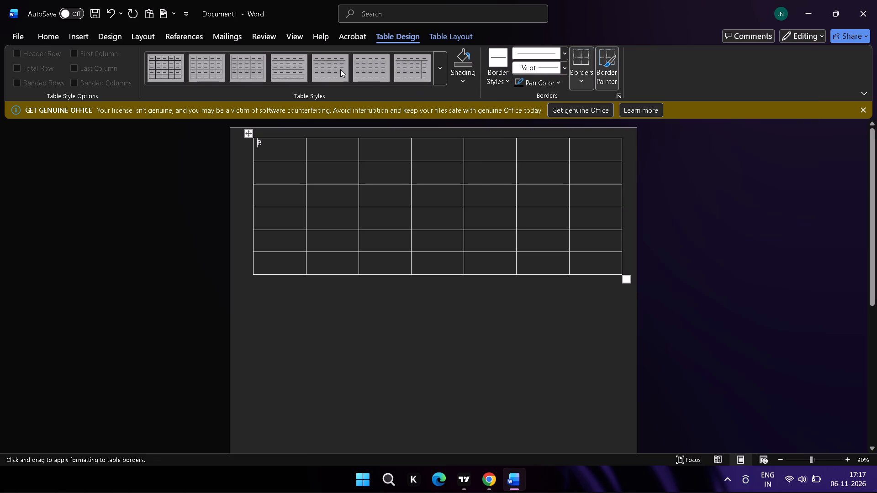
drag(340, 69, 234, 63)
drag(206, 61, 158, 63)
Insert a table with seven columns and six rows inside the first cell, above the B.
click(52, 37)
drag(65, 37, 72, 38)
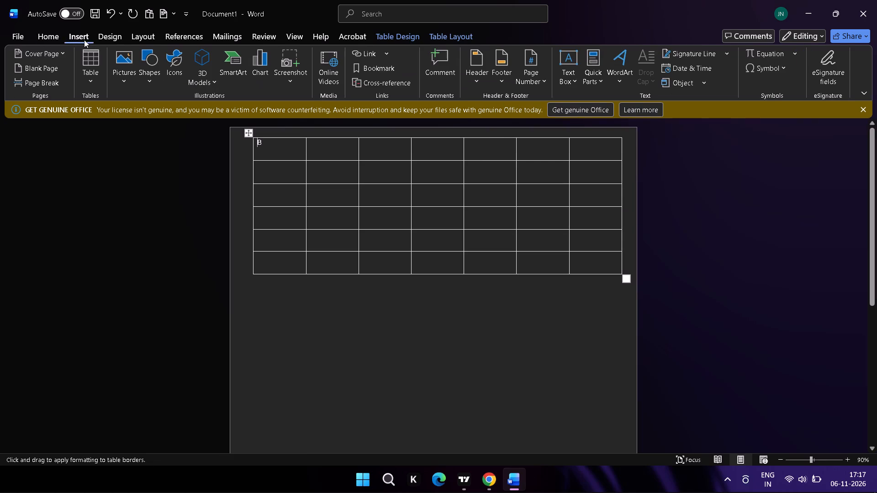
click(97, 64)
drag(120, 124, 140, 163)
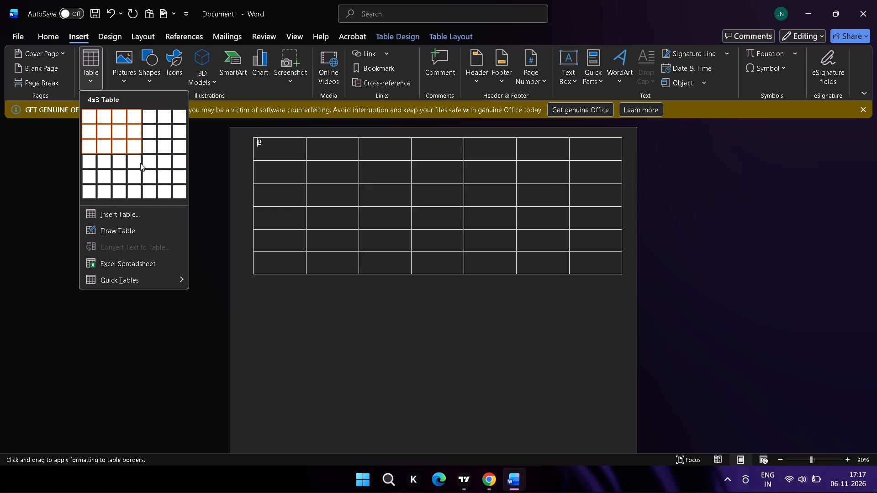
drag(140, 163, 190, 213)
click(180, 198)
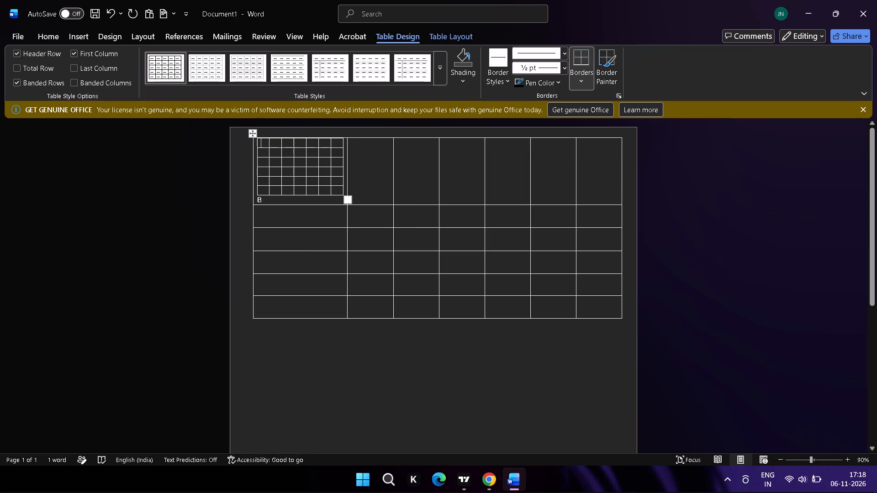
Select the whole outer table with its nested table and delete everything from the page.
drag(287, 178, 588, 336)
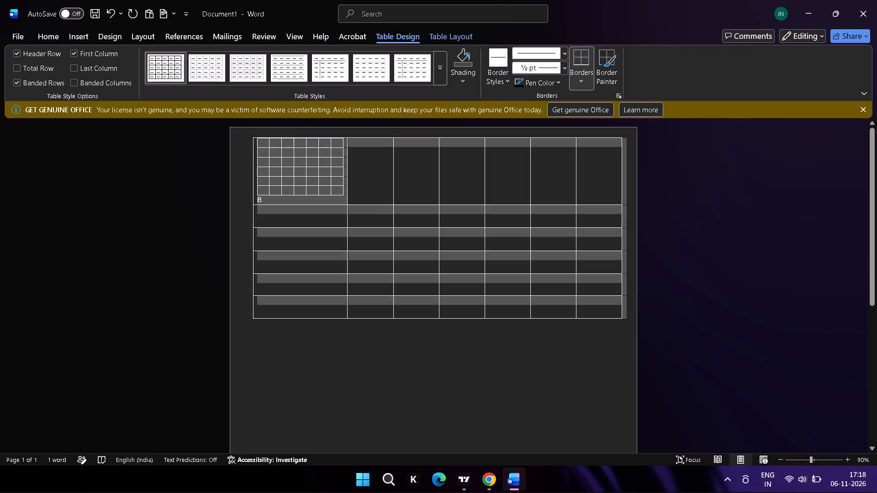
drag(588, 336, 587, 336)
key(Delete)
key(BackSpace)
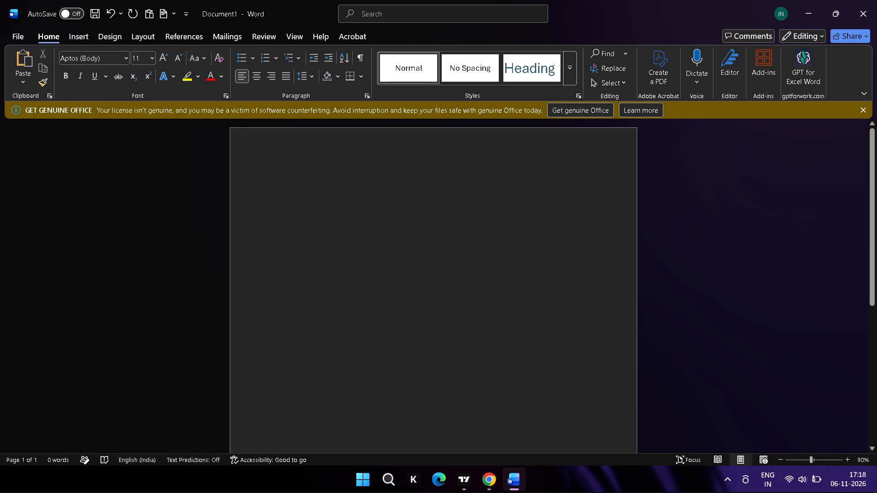
Insert a table with seven columns and six rows on the empty page.
click(82, 42)
click(82, 55)
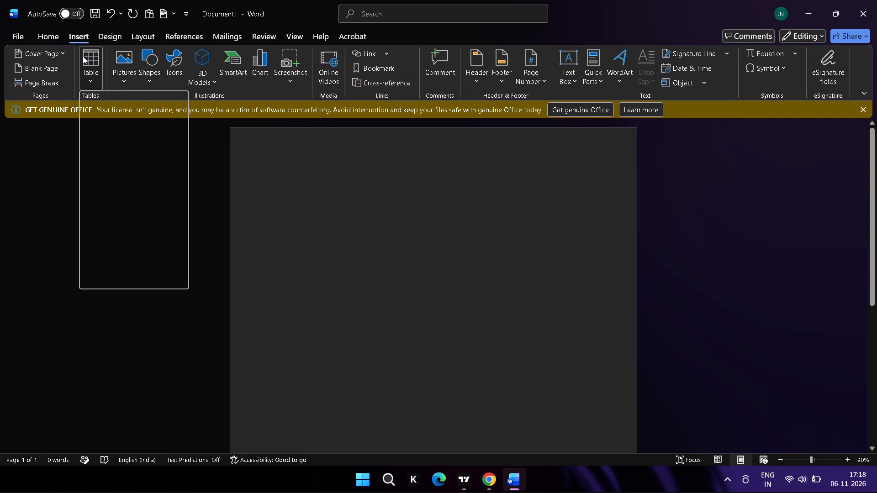
click(180, 189)
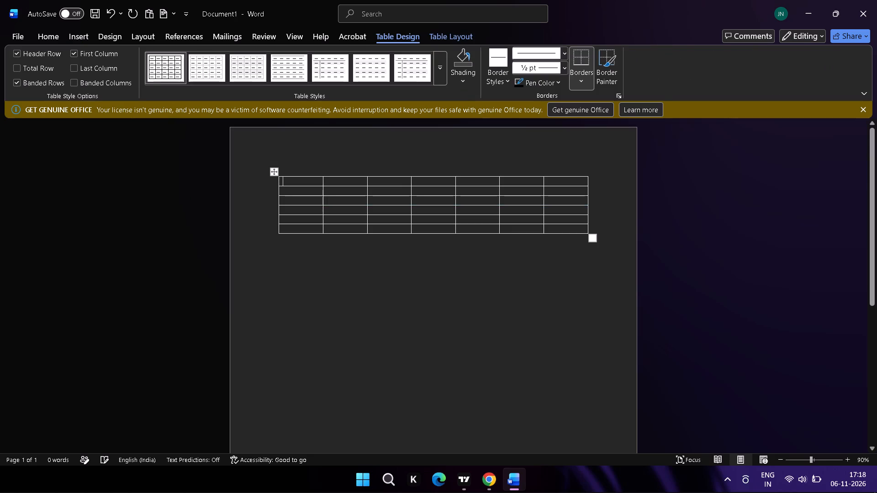
Move the table up into the top-left corner of the page.
drag(439, 233, 388, 190)
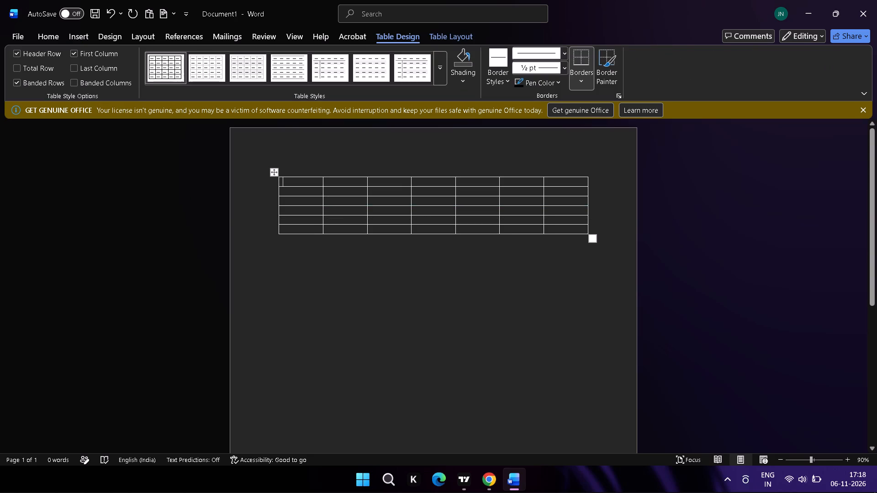
drag(272, 173, 232, 133)
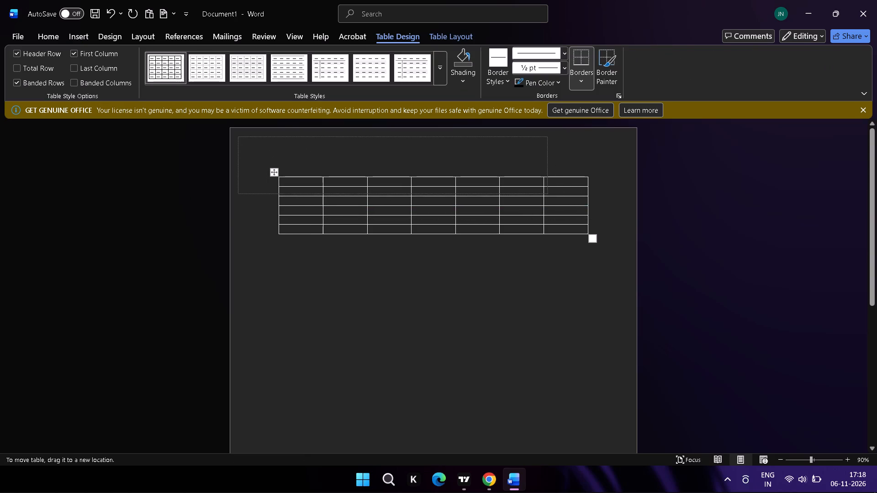
drag(232, 133, 234, 140)
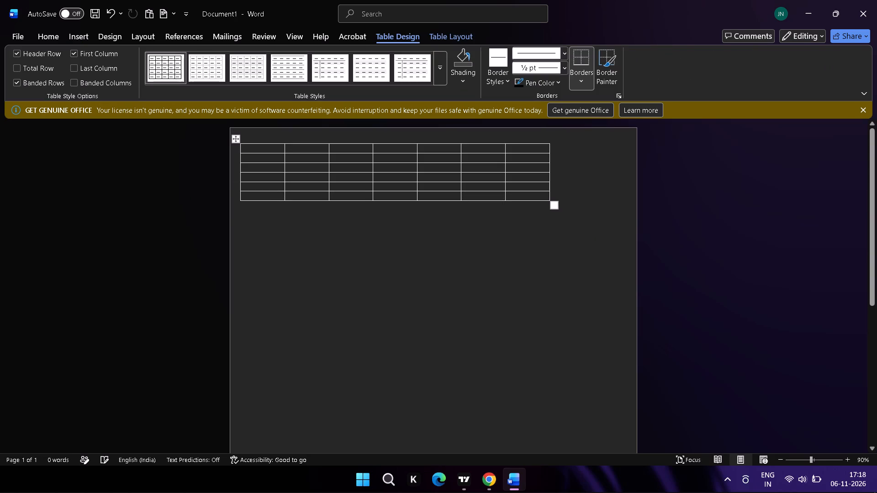
Enlarge the table from its bottom-right corner until it spans nearly the full page width, with taller rows.
drag(556, 204, 608, 241)
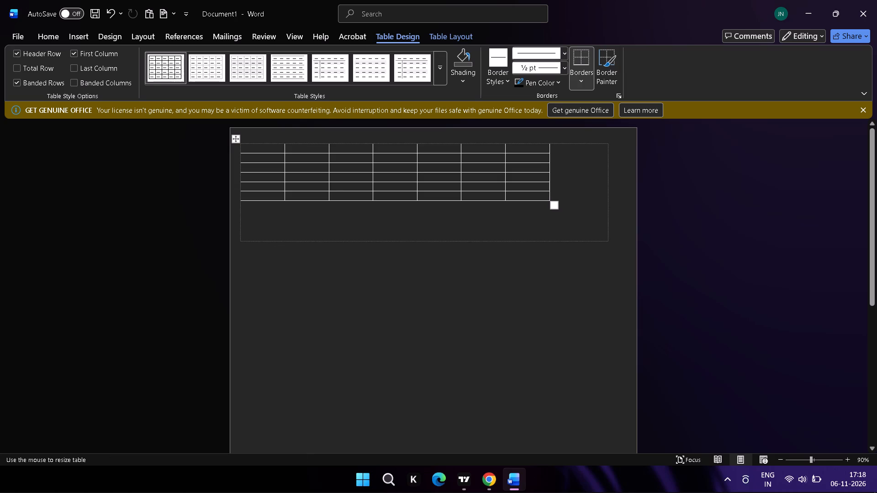
drag(608, 241, 621, 238)
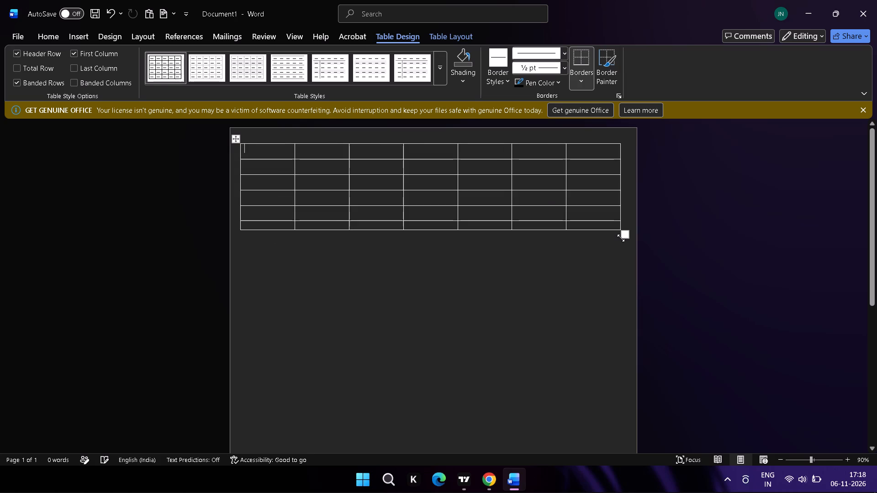
drag(626, 234, 626, 244)
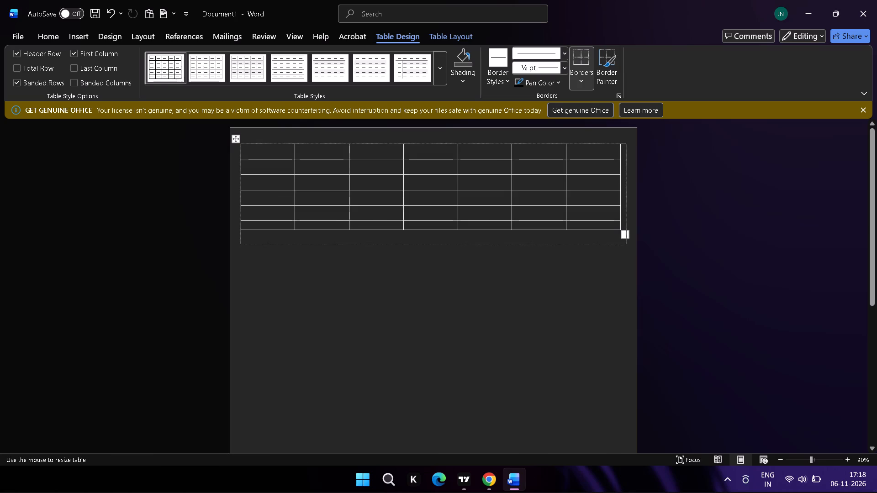
drag(626, 244, 626, 246)
drag(626, 246, 626, 253)
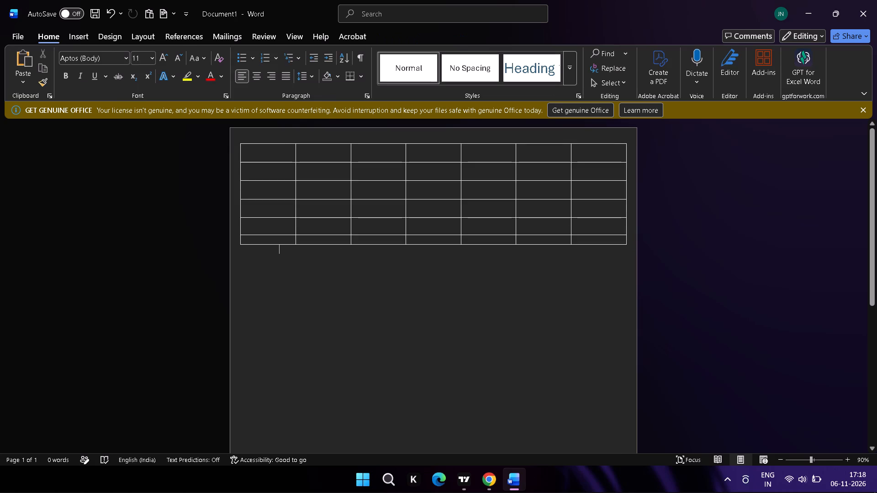
drag(627, 255, 628, 262)
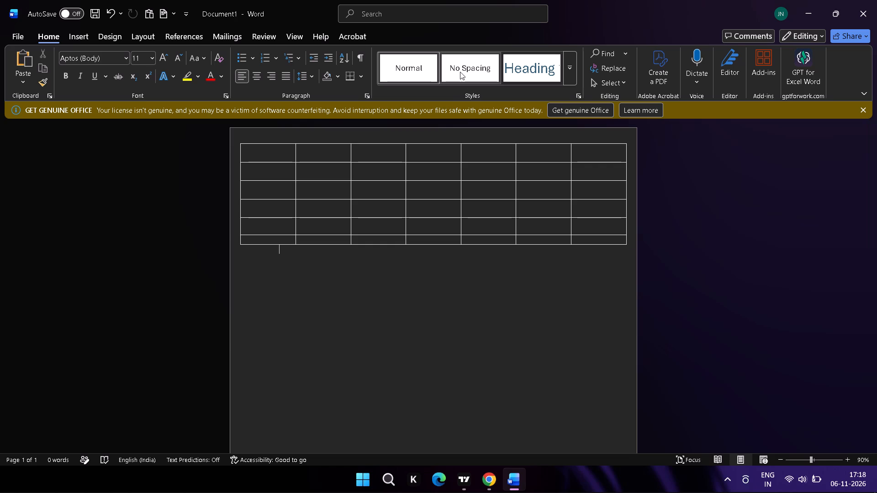
Set the font size of the empty paragraph below the table to 20.
double_click(153, 57)
click(153, 57)
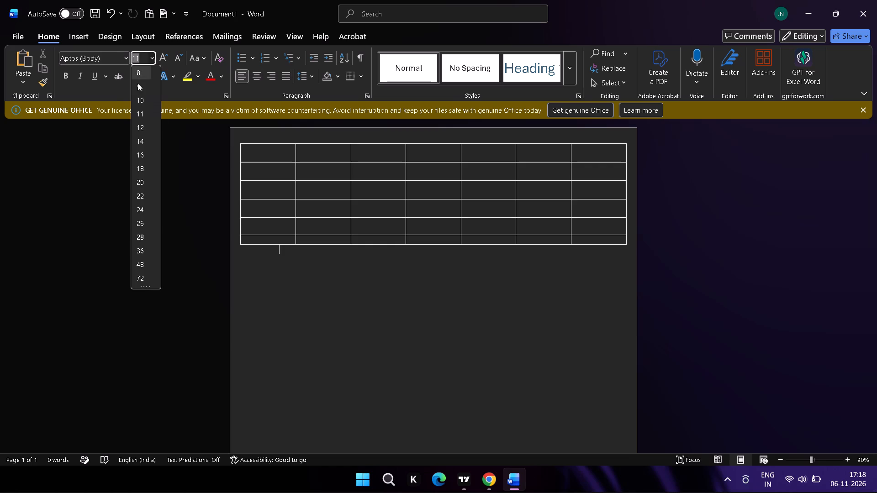
click(144, 179)
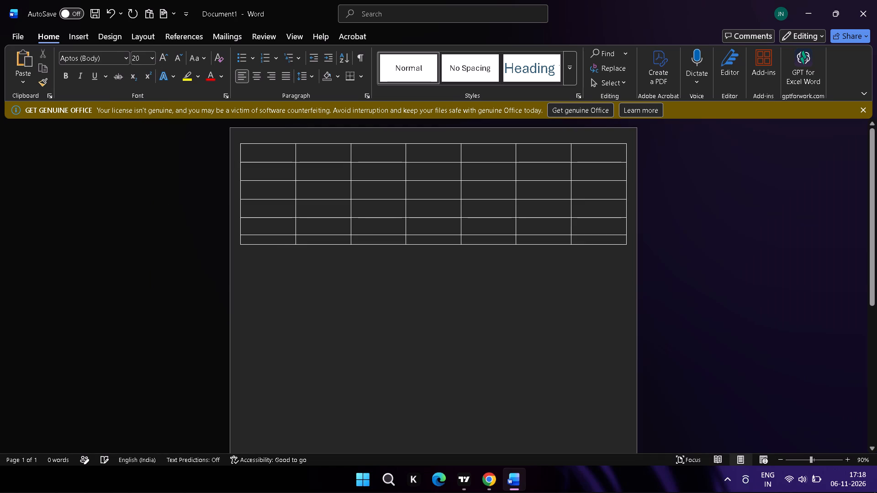
Set the font size in the table's first cell to 22, trying it out with a test letter A and clearing it.
click(258, 151)
key(a)
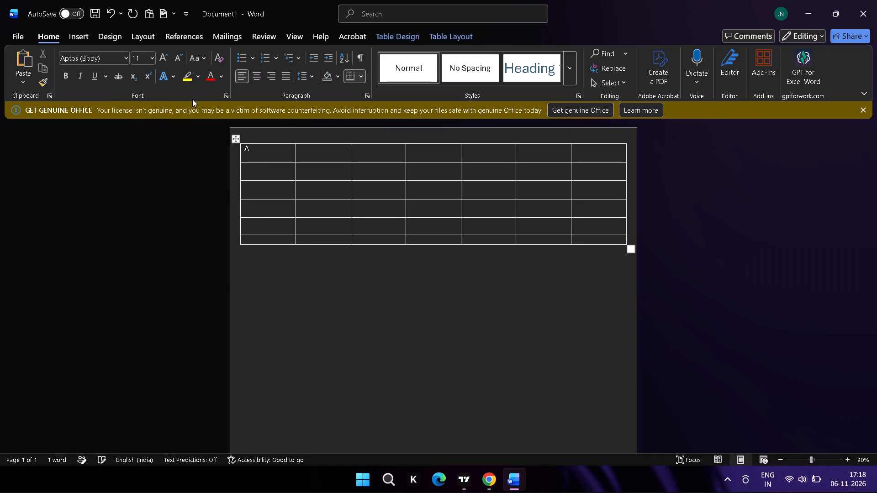
click(150, 60)
click(149, 193)
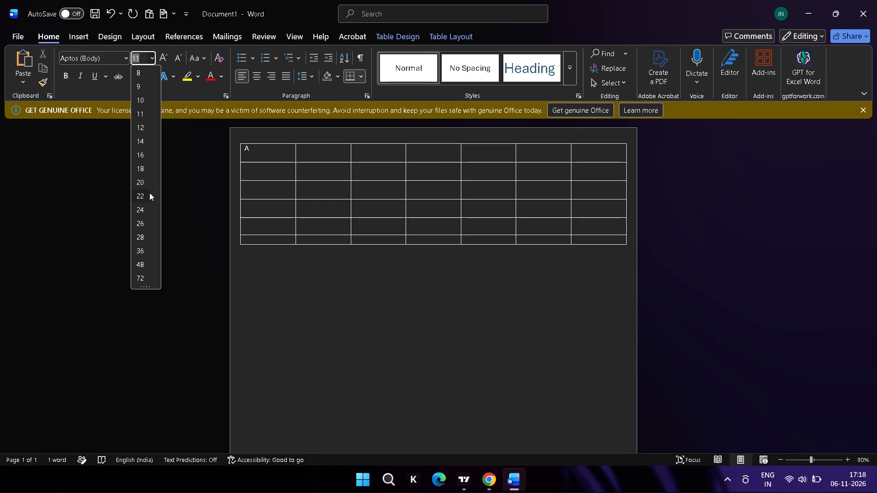
key(a)
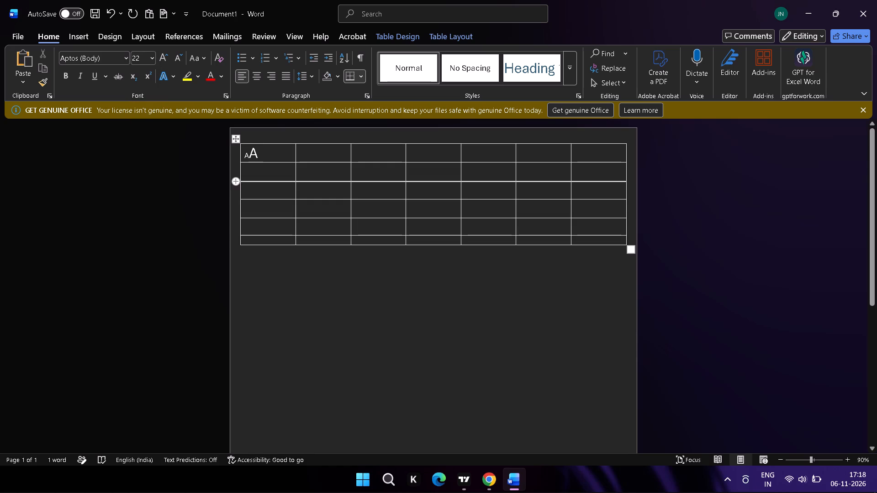
key(BackSpace)
key(BackSpace)
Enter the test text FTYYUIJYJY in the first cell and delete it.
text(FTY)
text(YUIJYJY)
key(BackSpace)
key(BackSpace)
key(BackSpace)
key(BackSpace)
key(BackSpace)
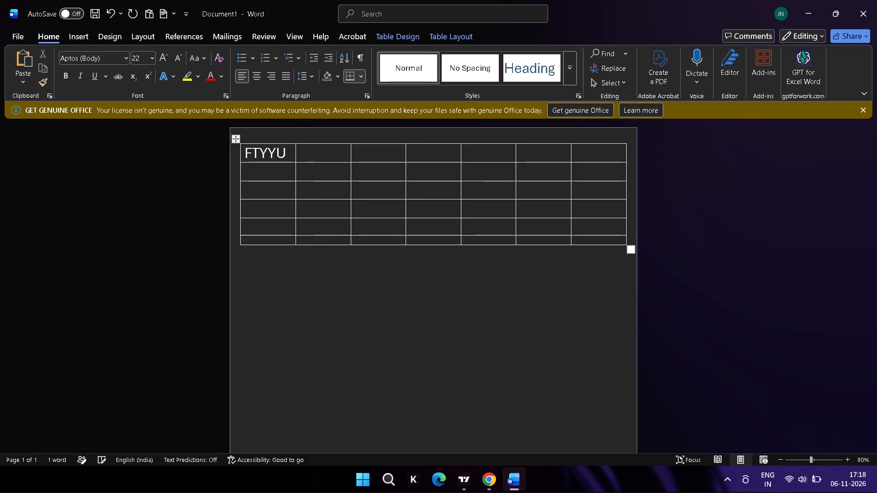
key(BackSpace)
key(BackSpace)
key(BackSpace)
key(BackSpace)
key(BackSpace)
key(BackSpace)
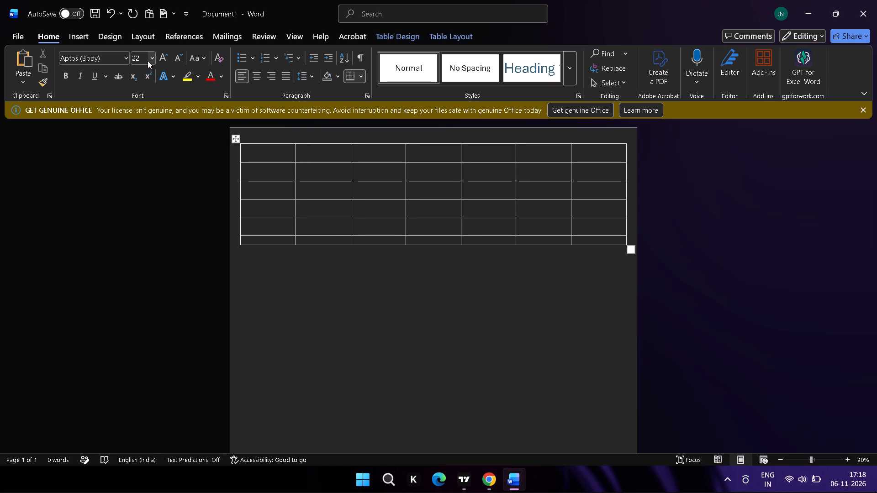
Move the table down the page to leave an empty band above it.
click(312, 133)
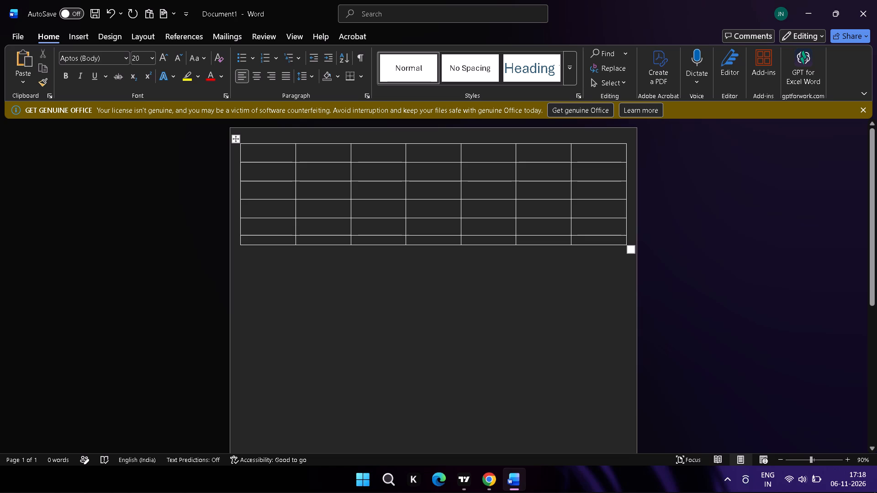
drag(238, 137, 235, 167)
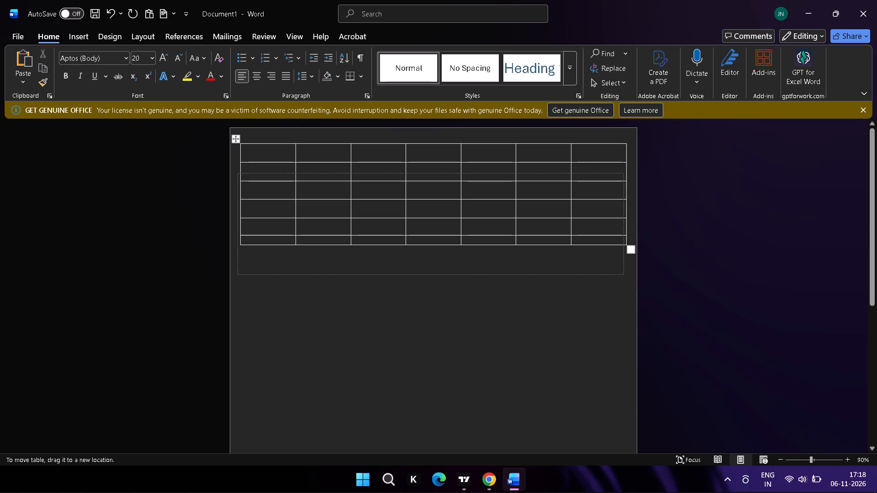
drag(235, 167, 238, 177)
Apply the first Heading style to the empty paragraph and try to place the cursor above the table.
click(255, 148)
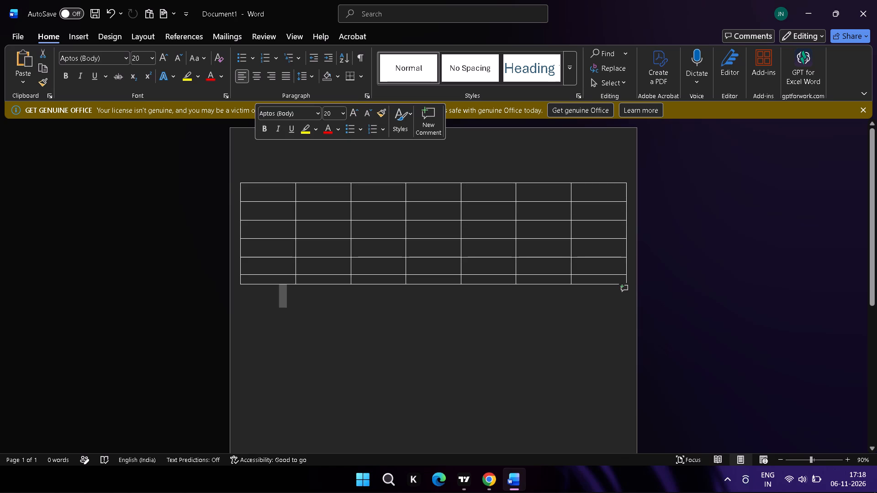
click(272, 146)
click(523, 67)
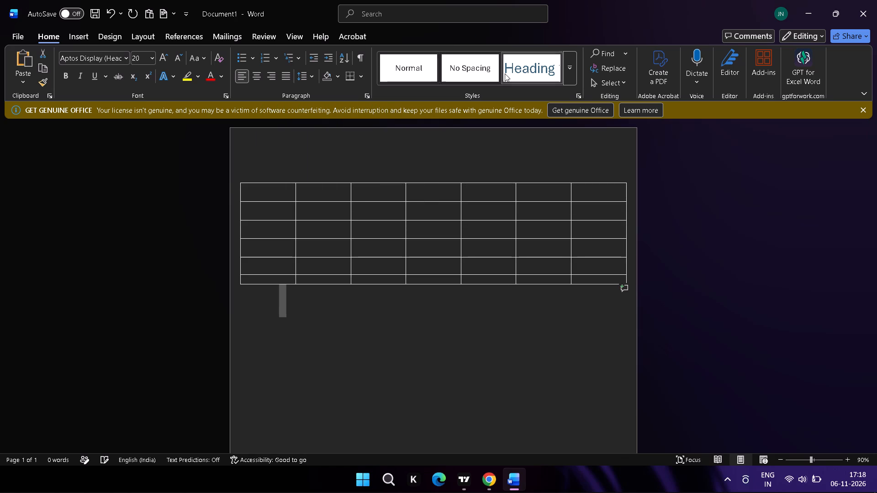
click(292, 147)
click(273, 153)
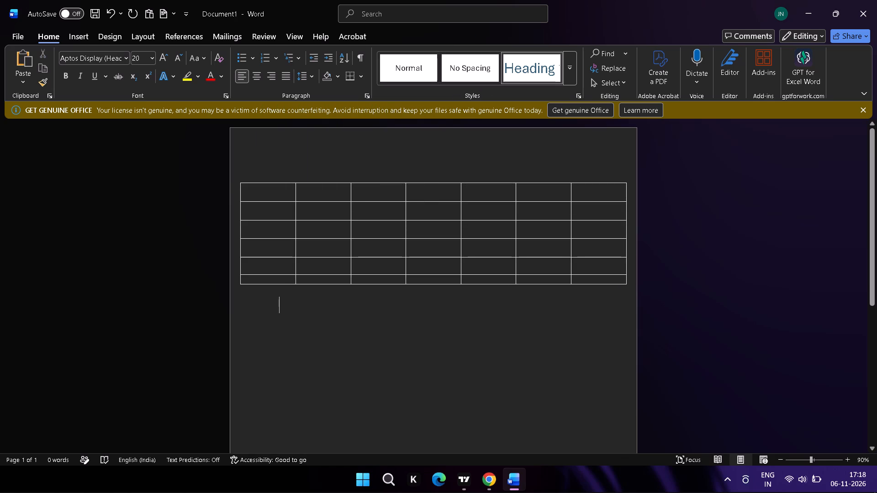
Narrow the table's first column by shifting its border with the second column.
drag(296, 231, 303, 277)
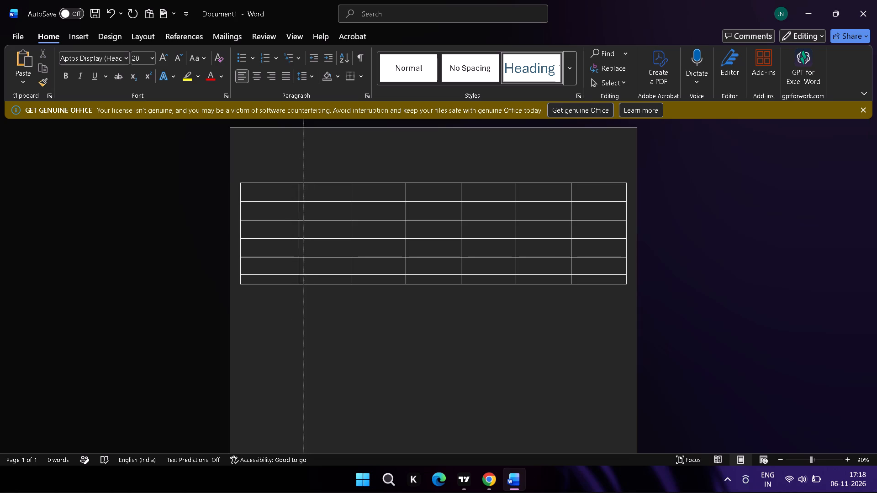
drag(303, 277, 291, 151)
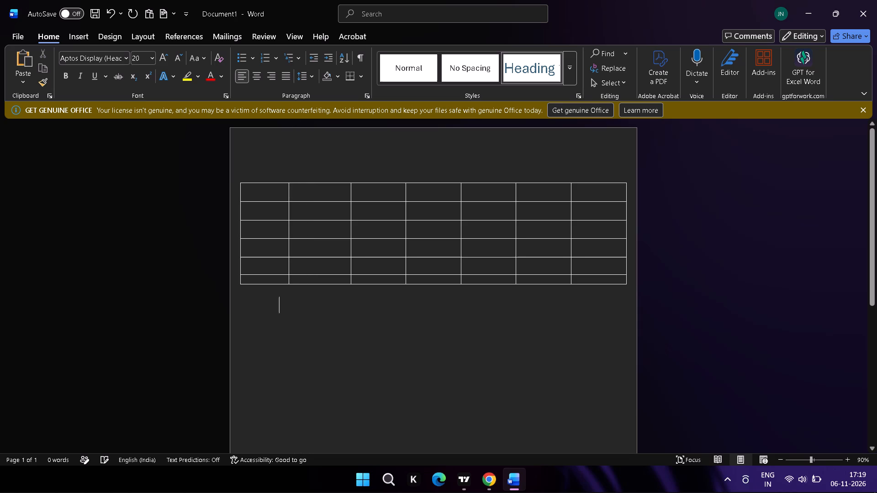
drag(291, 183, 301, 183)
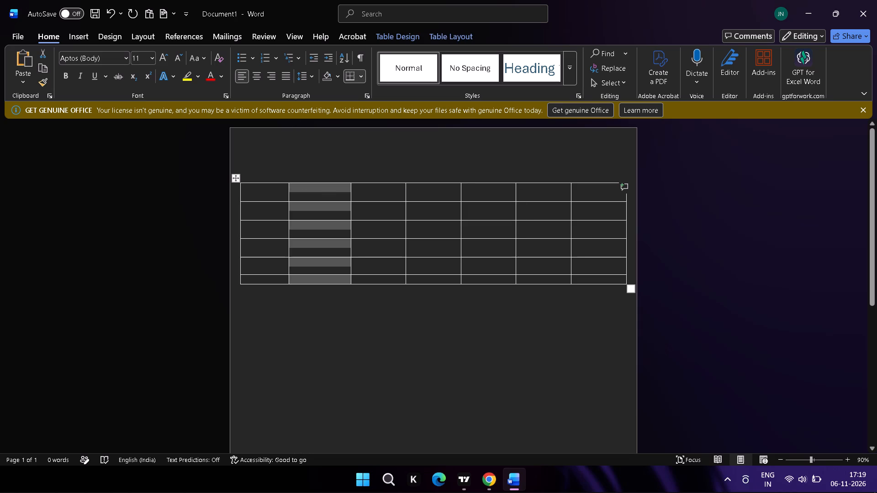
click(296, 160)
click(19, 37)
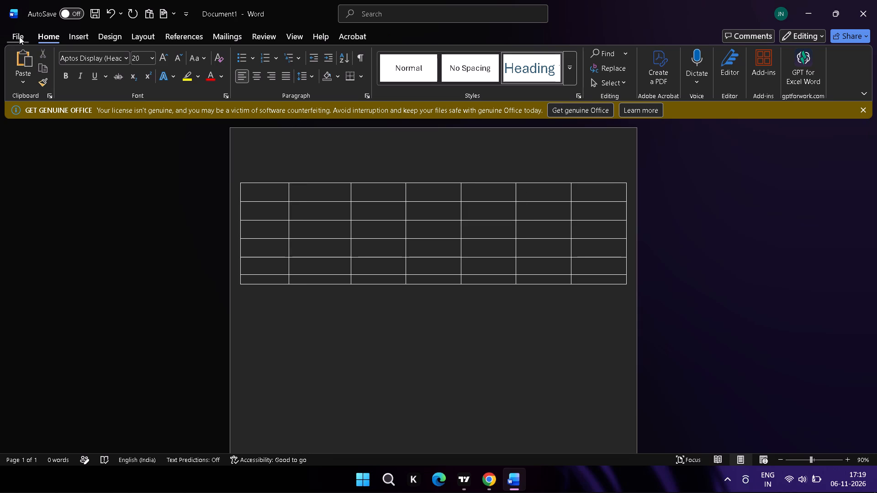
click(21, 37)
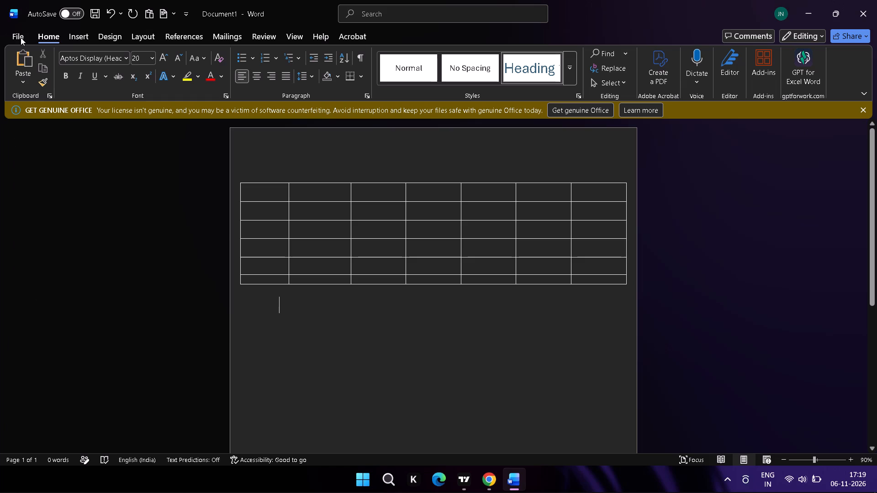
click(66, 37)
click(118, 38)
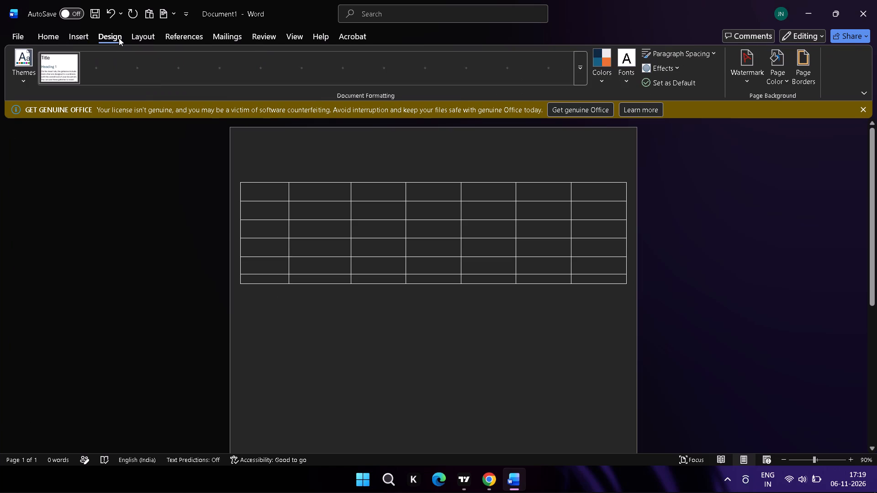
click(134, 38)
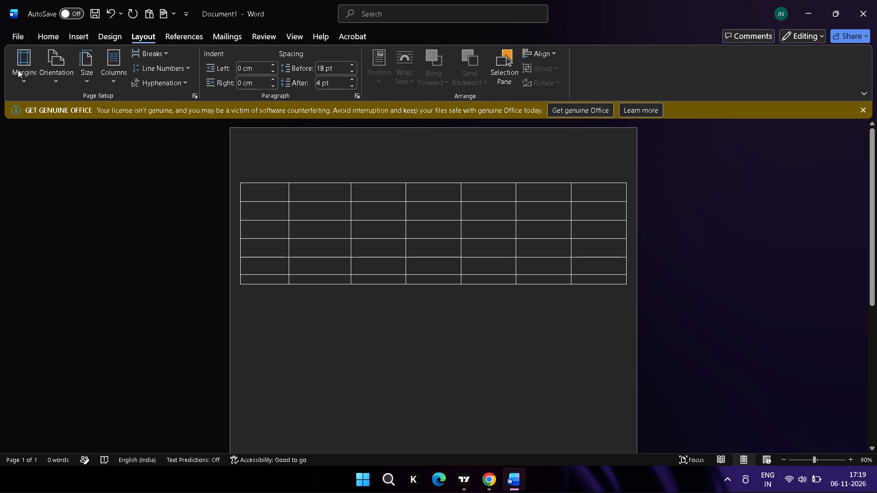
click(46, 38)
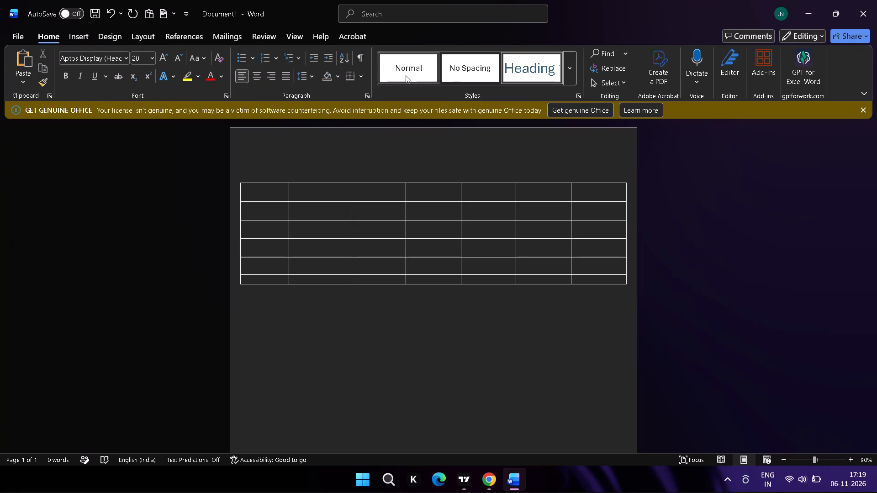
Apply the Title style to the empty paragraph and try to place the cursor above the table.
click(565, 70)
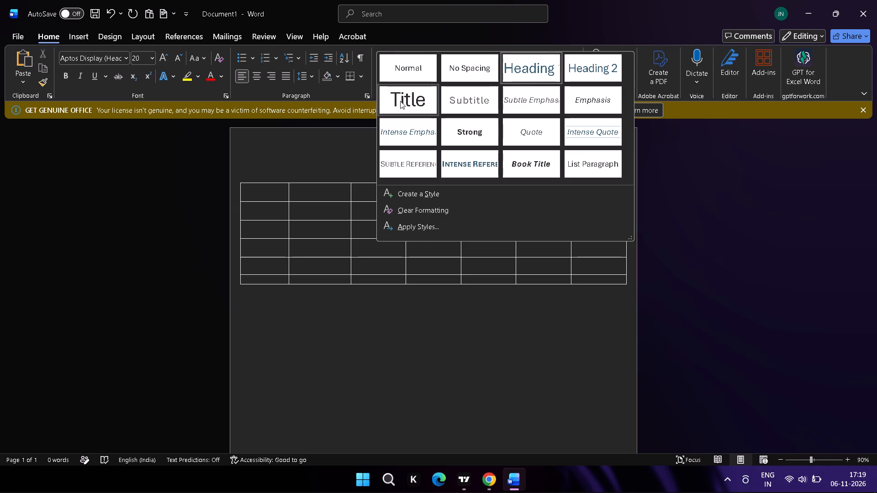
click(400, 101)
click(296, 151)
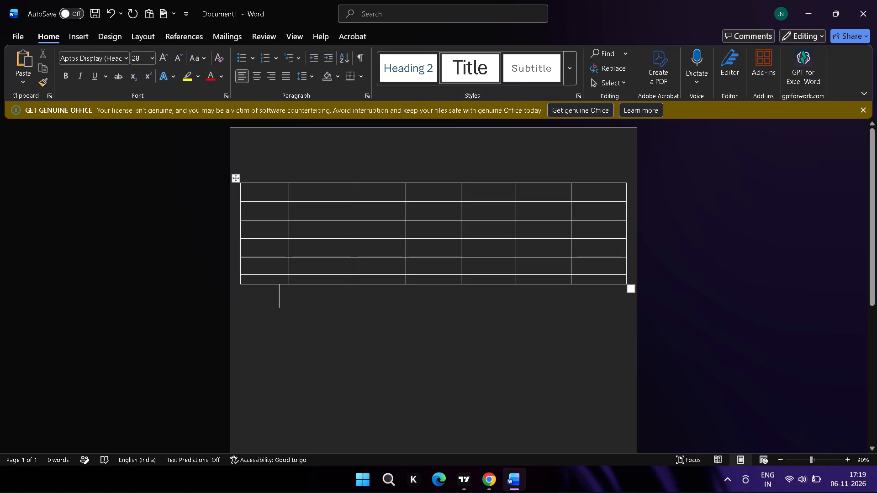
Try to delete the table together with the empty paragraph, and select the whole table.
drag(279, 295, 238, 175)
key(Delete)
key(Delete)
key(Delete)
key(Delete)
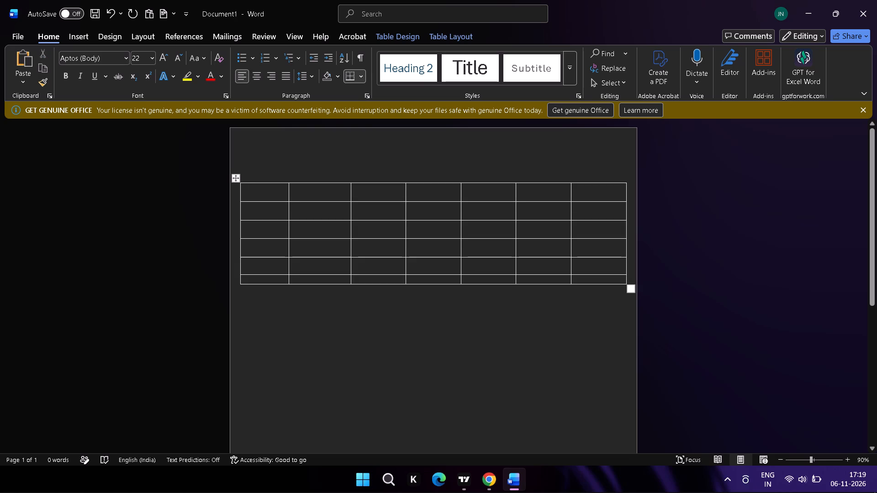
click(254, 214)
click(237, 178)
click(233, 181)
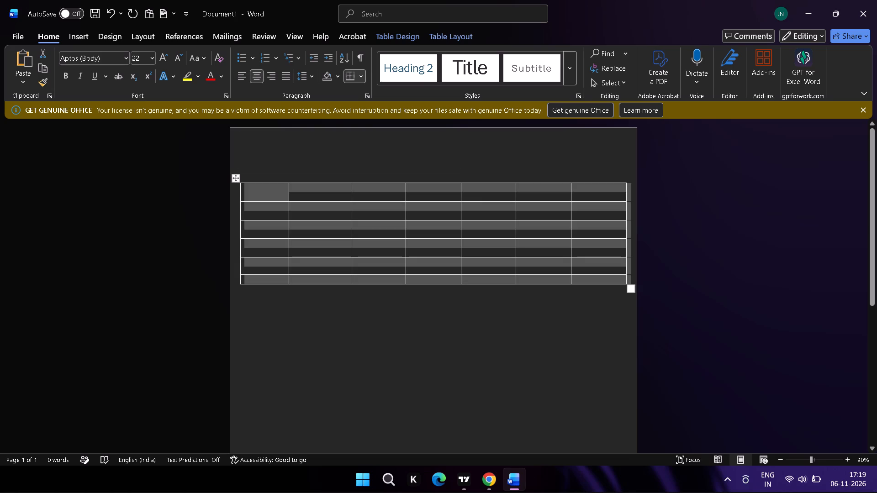
Undo all the table, text and style edits until the document is an empty page.
key(ctrl+z)
key(ctrl+z)
key(ctrl+z)
key(ctrl+z)
key(ctrl+z)
key(ctrl+z)
key(ctrl+z)
key(ctrl+z)
key(ctrl+z)
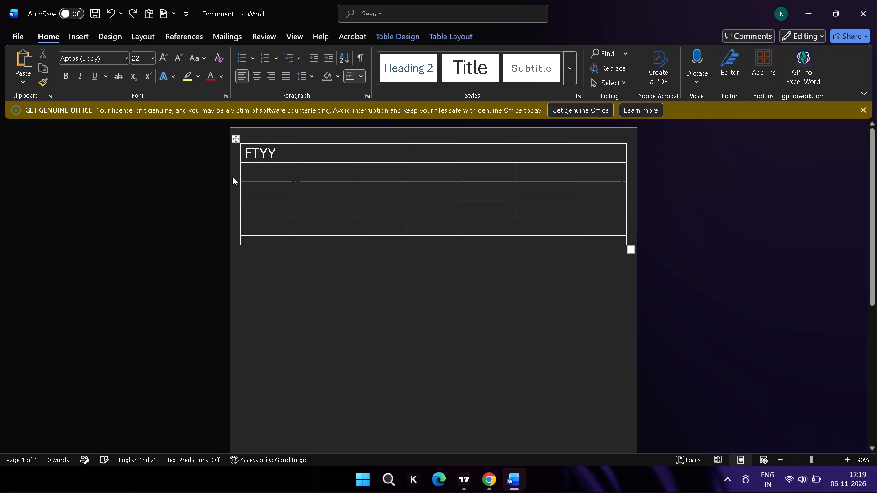
key(ctrl+z)
key(ctrl+z)
key(ctrl+z)
key(ctrl+z)
key(ctrl+z)
key(ctrl+z)
key(ctrl+z)
key(ctrl+z)
key(ctrl+z)
key(ctrl+z)
key(ctrl+z)
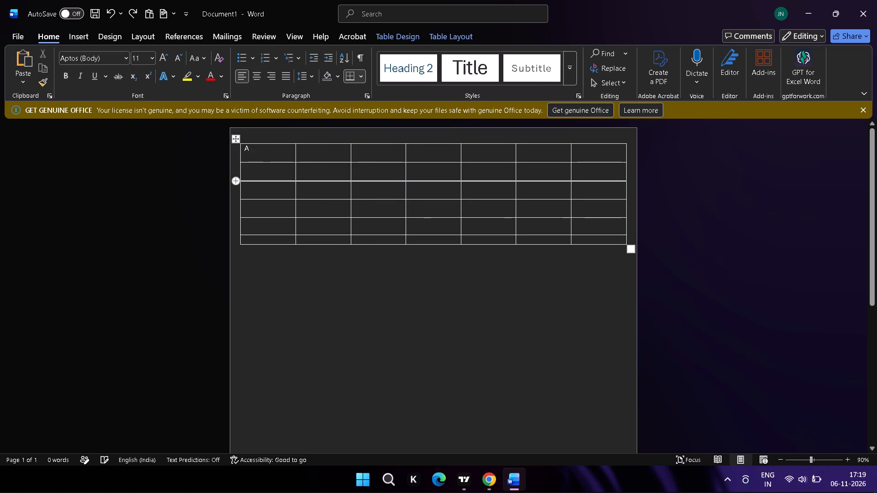
key(ctrl+z)
key(ctrl+z)
key(ctrl+z)
key(ctrl+z)
key(ctrl+z)
key(ctrl+z)
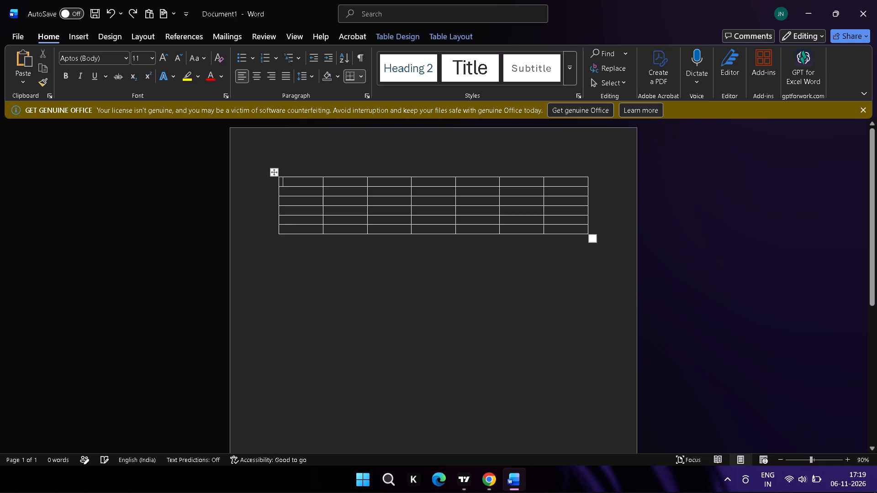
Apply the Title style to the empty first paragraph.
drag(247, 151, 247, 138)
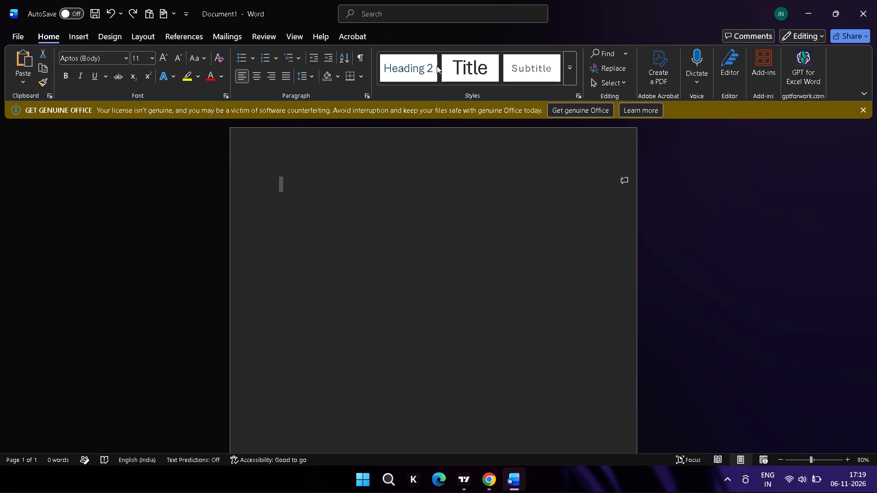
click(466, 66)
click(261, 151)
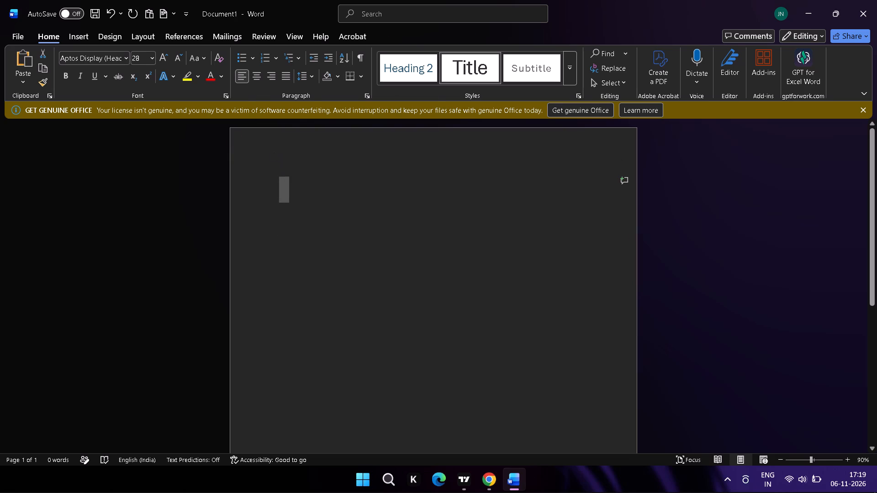
Apply the Heading 2 style to the empty paragraph and enter the heading "XAU/USD : BACKTESTING".
drag(281, 184, 264, 148)
click(424, 69)
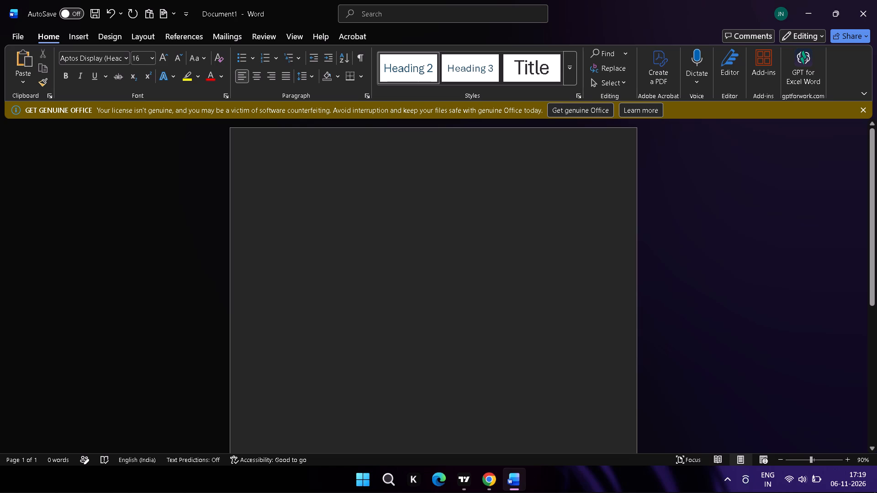
text(XAU)
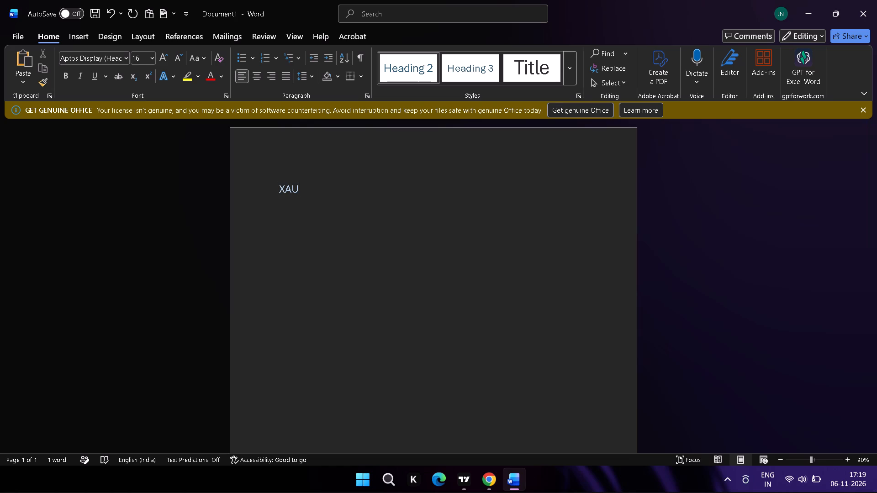
key(space)
key(BackSpace)
key(shift+question)
key(BackSpace)
key(slash)
key(BackSpace)
key(space)
key(space)
key(space)
key(BackSpace)
key(BackSpace)
text(:)
key(space)
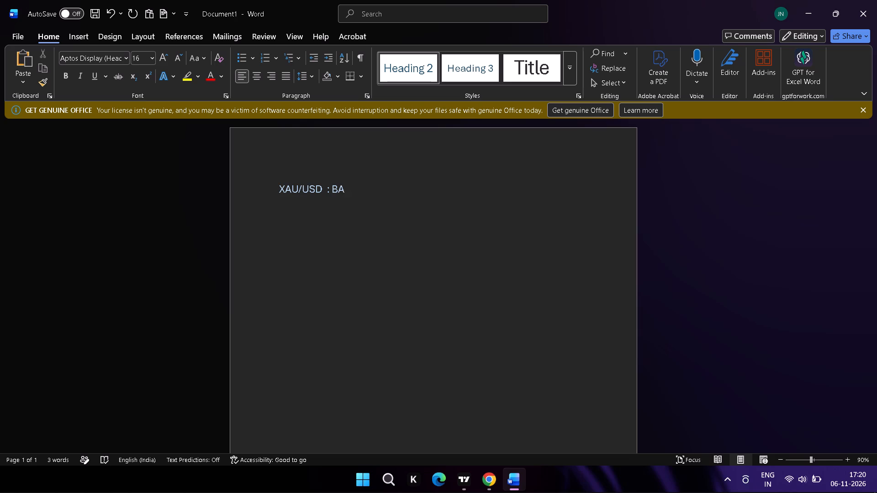
text(CKTESTING)
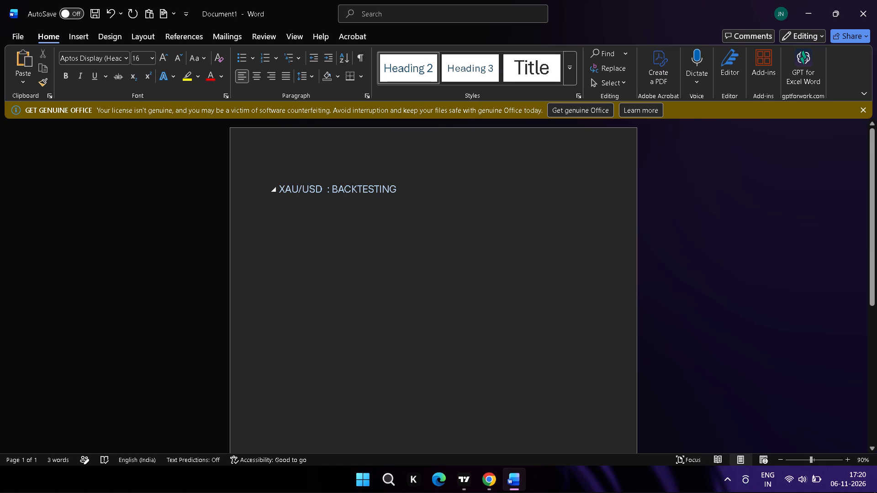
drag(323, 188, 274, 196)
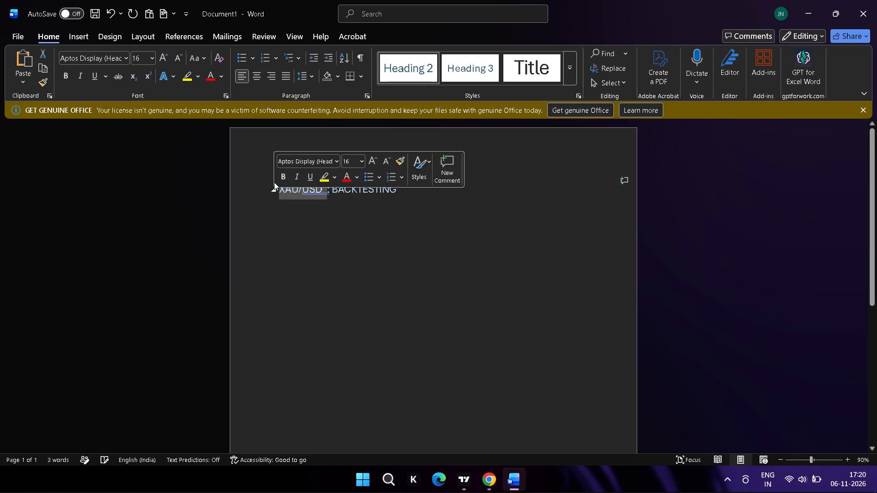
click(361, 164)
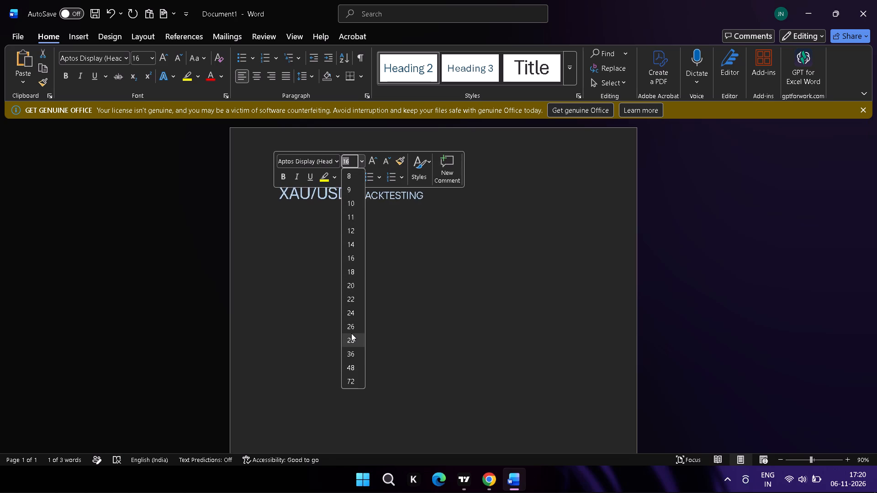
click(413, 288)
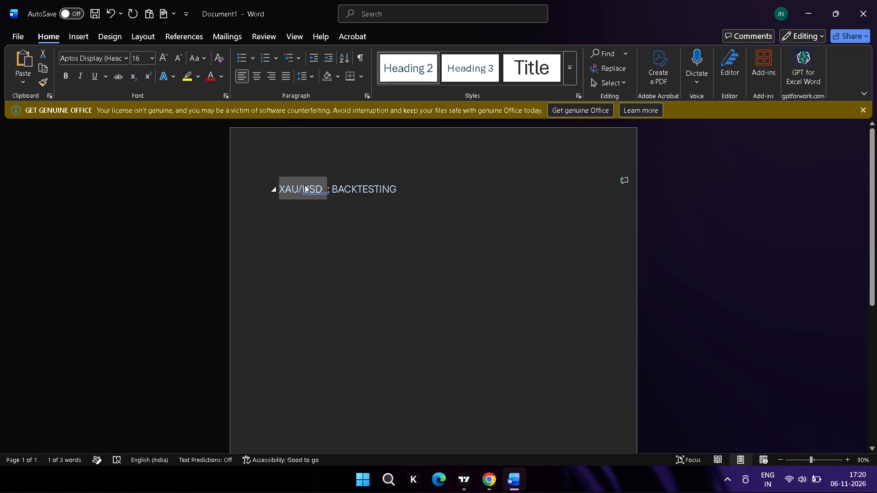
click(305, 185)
Set the font size of "XAU/USD" in the heading to 26.
drag(322, 187, 288, 189)
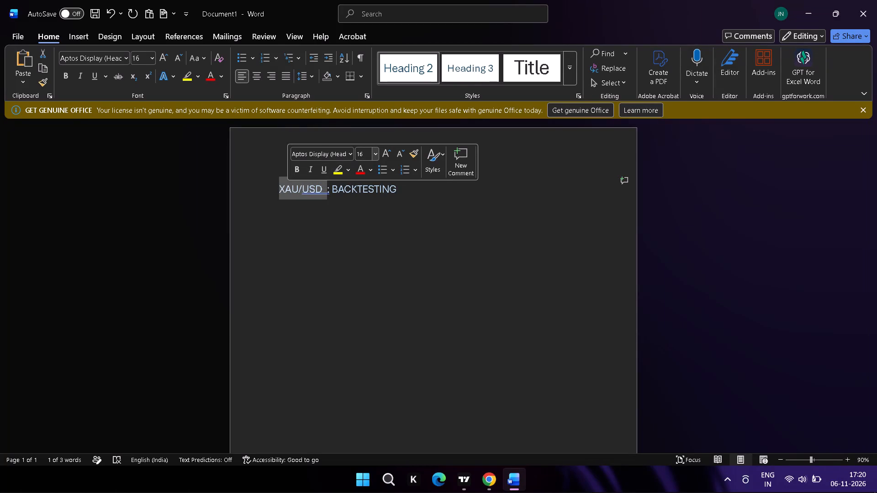
click(363, 155)
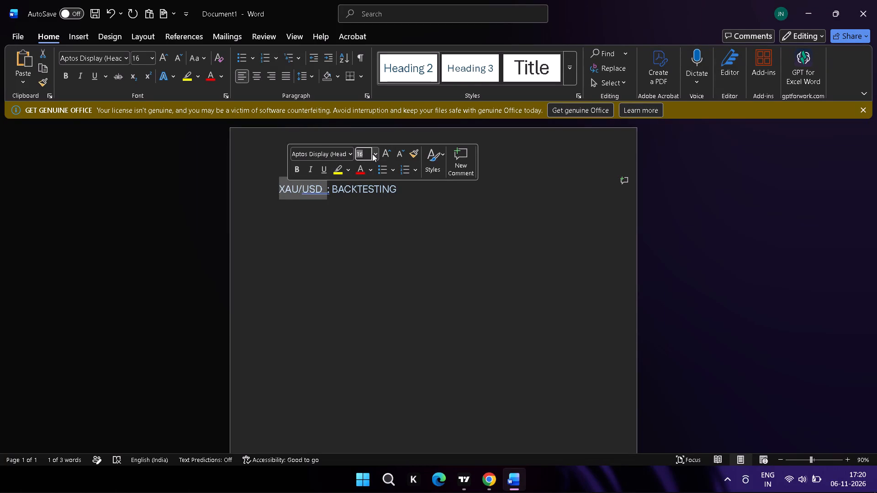
click(374, 154)
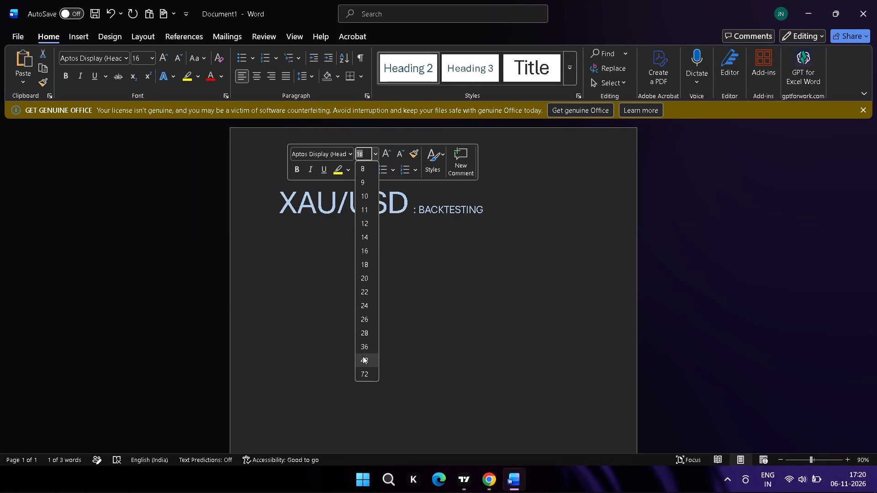
click(370, 316)
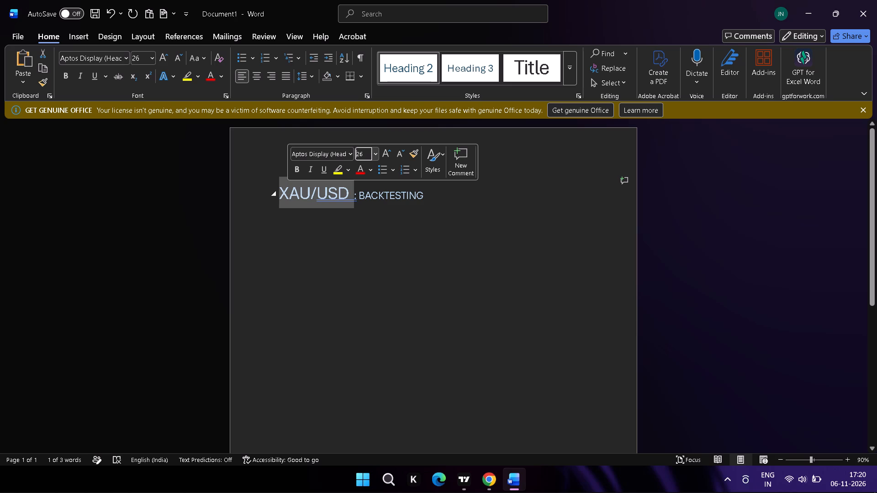
Set the font size of "BACKTESTING" in the heading to 22, and enlarge it one more increment to 24.
drag(428, 191, 357, 191)
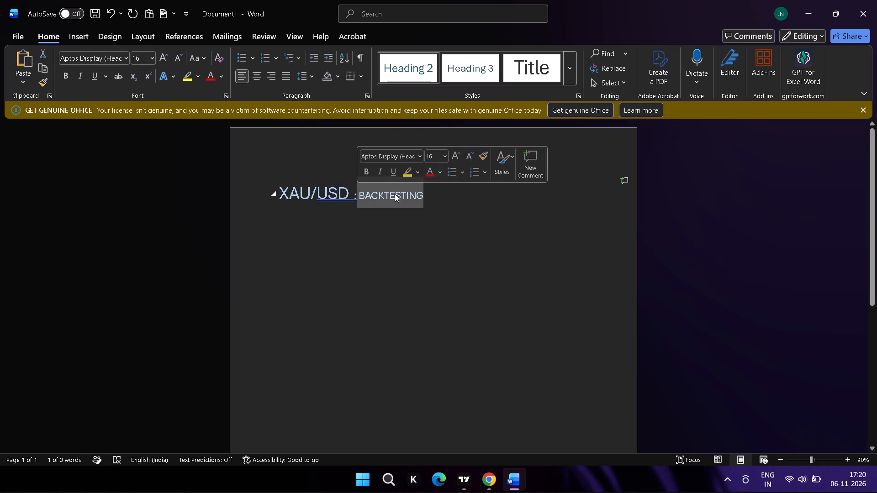
click(441, 155)
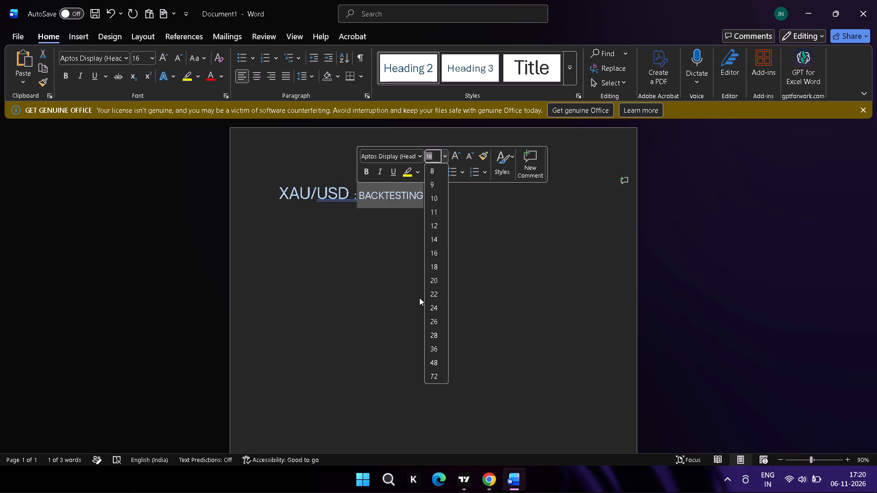
click(436, 298)
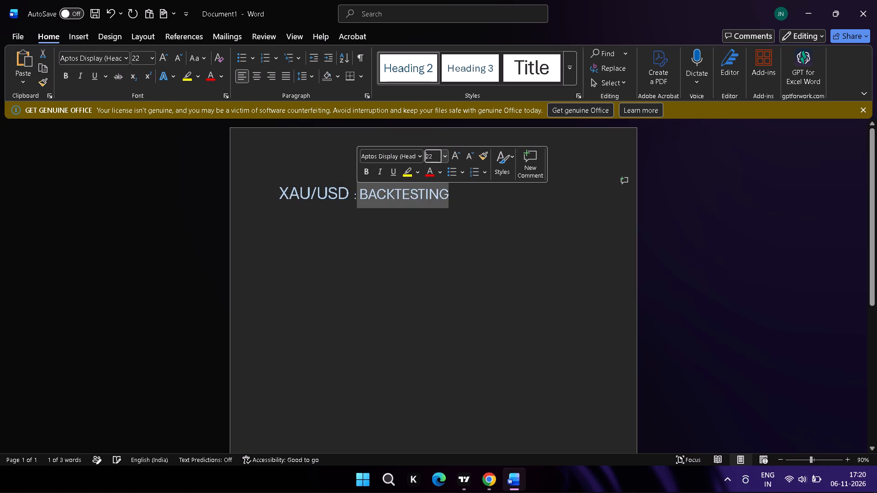
click(460, 156)
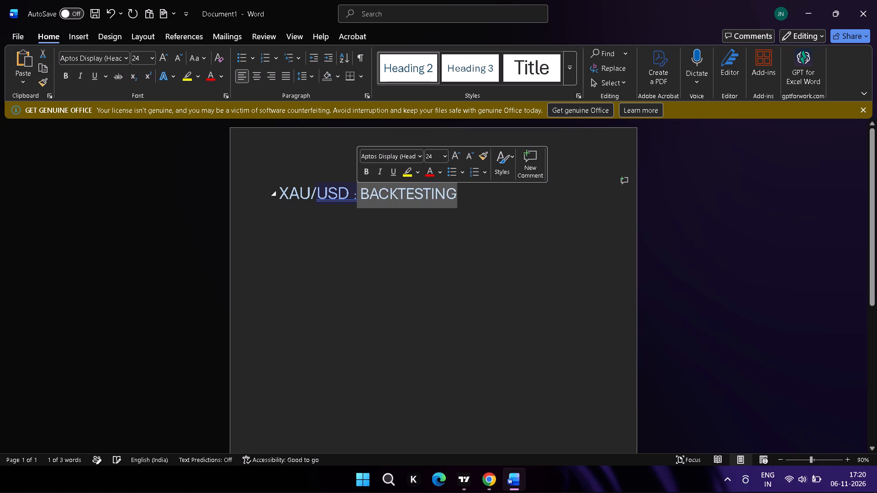
Enlarge "XAU/USD" in the heading to font size 28 and make it underlined and bold.
drag(328, 194, 287, 200)
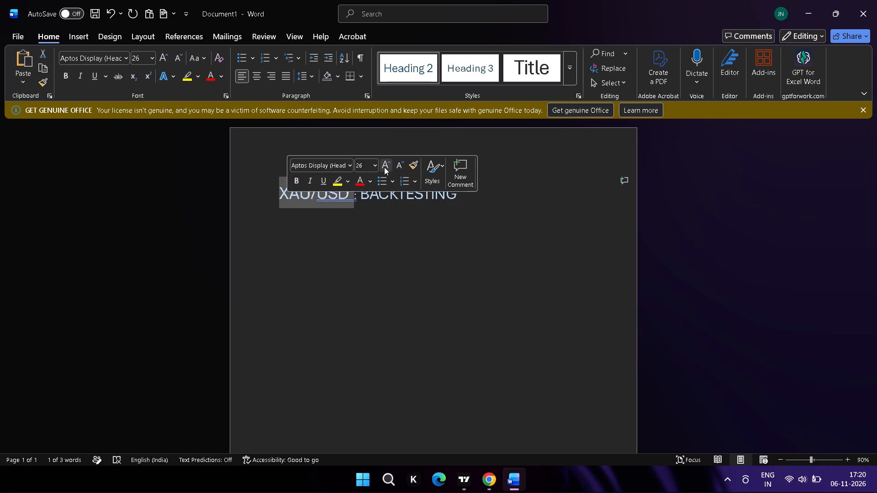
click(384, 167)
click(322, 183)
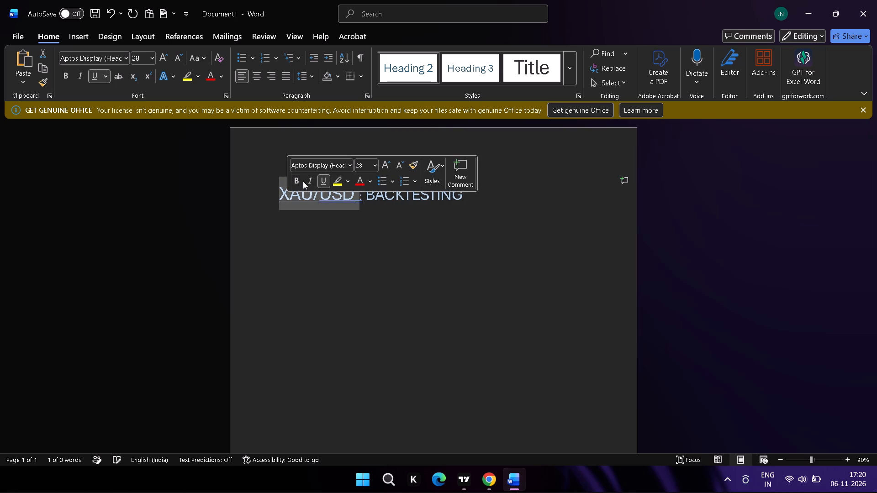
click(299, 181)
click(323, 230)
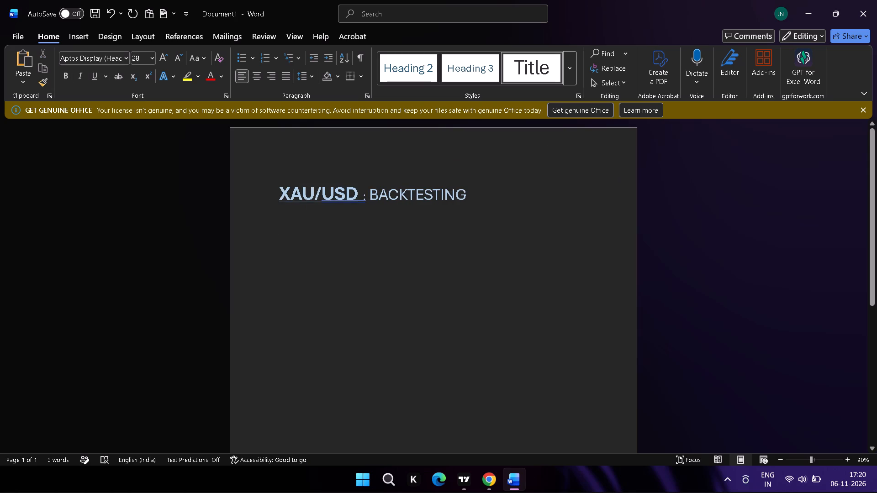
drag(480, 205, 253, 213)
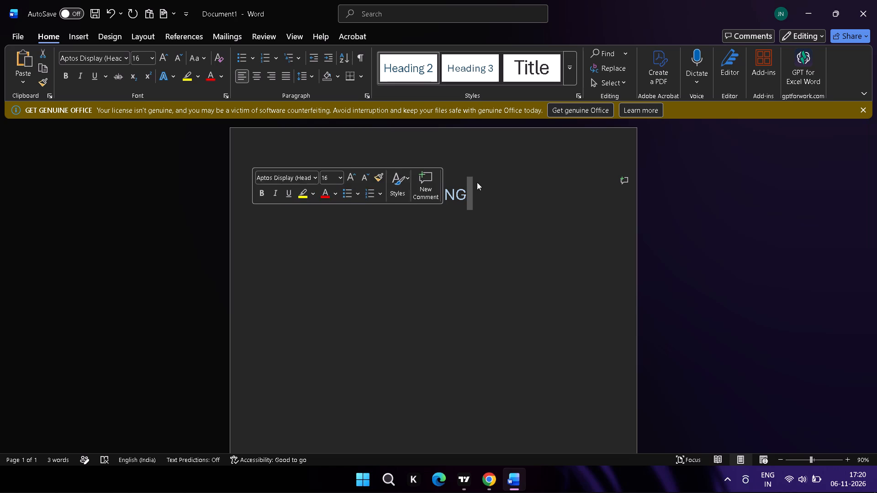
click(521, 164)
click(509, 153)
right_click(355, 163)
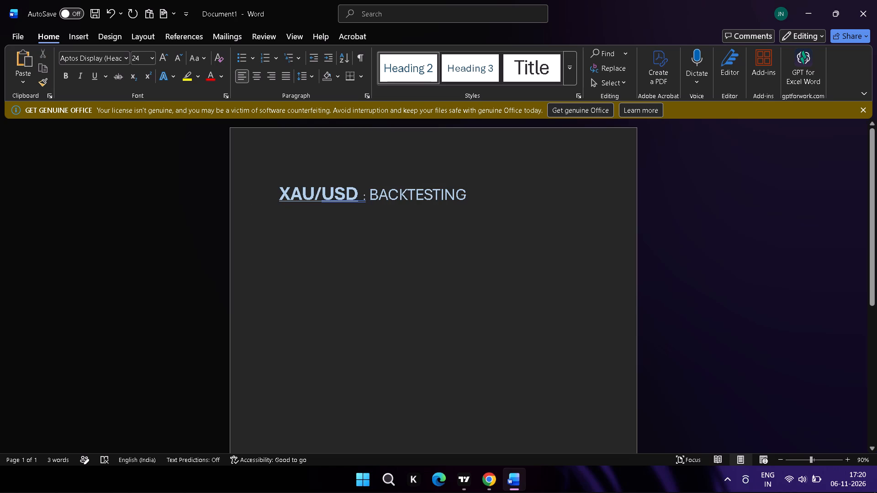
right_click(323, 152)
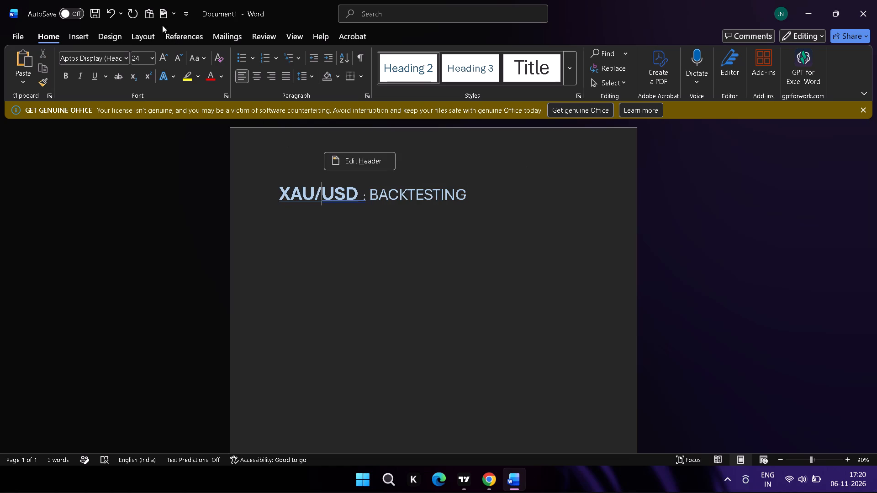
Select the whole heading line and copy it.
drag(569, 192, 332, 197)
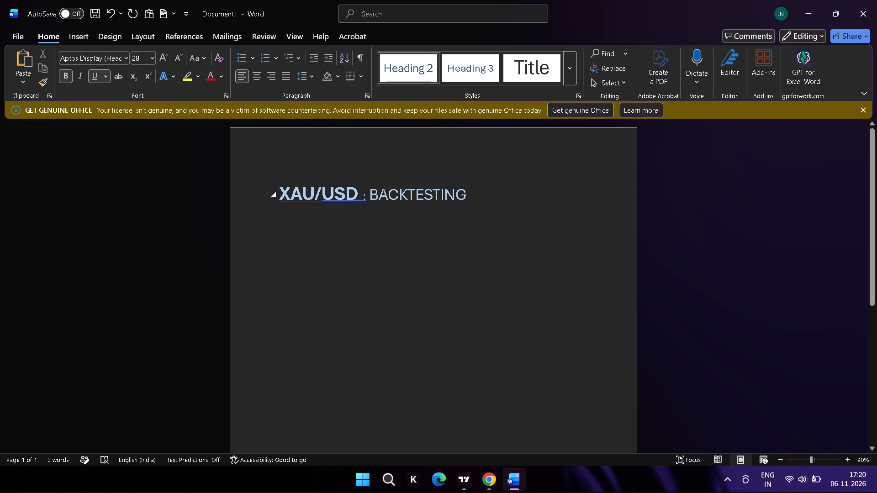
drag(505, 194, 277, 198)
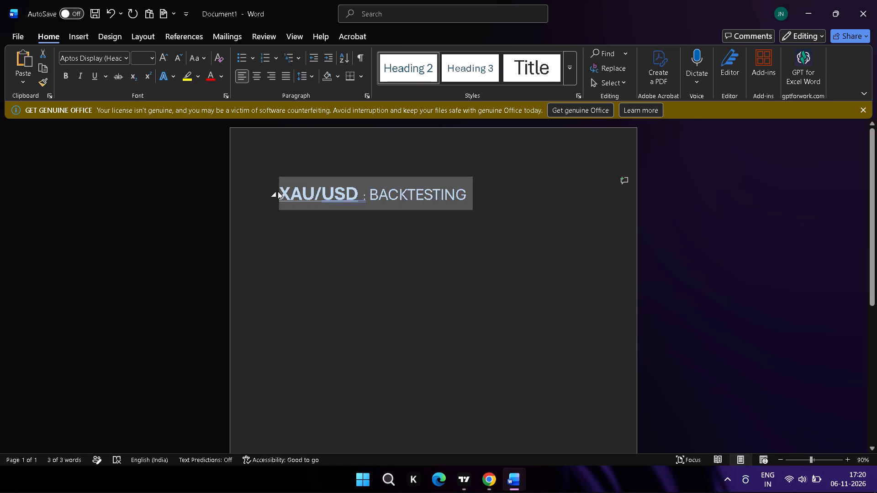
key(ctrl+c)
Set the page margins to the Narrow preset of 1.27 cm.
click(131, 36)
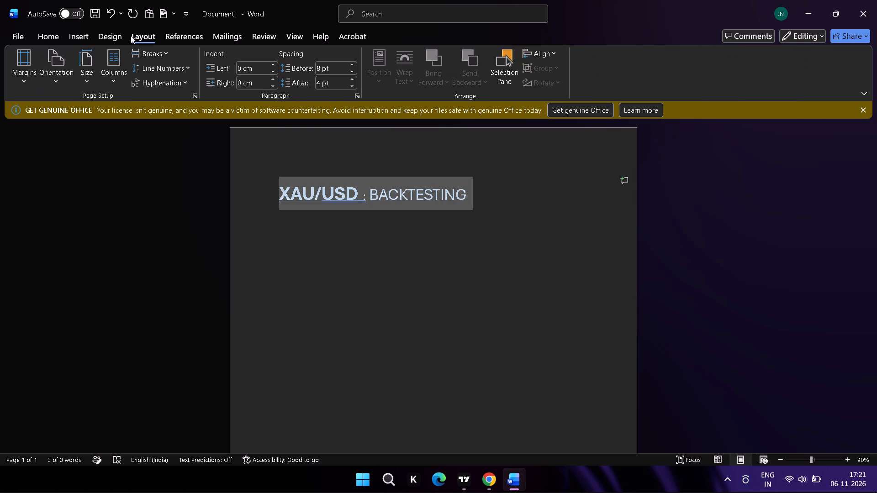
click(32, 69)
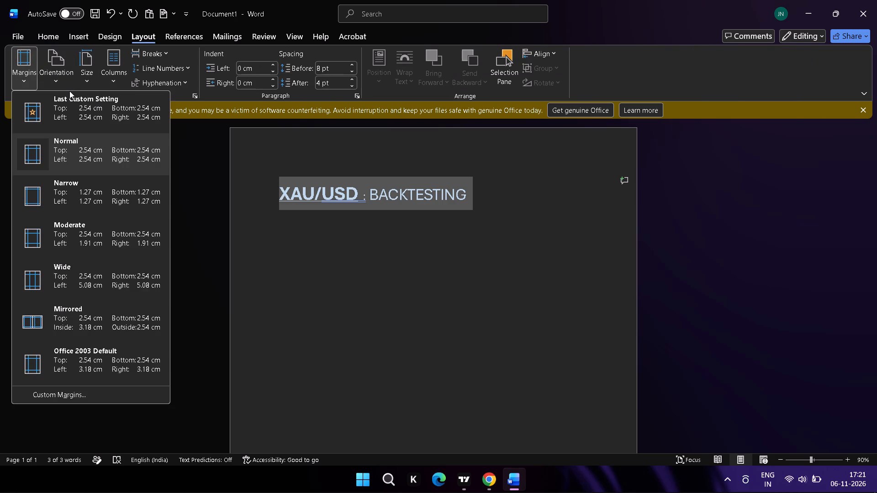
click(86, 197)
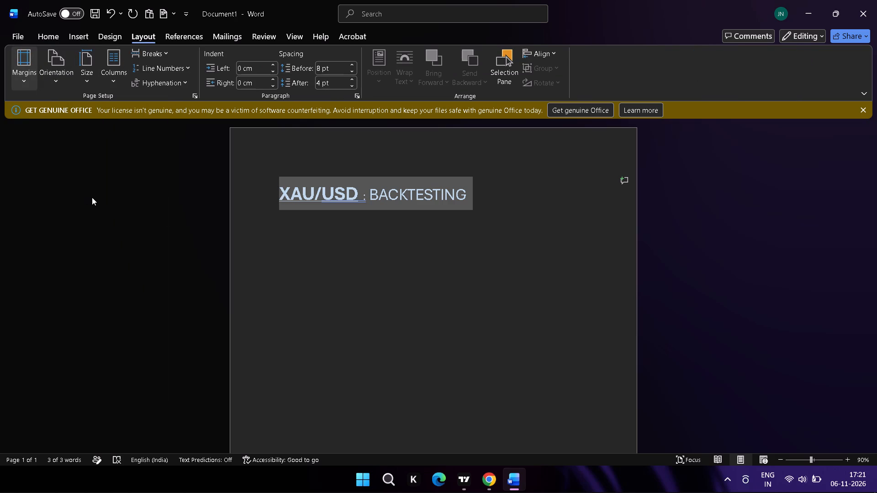
Insert a table with seven columns and six rows below the XAU/USD heading.
click(401, 244)
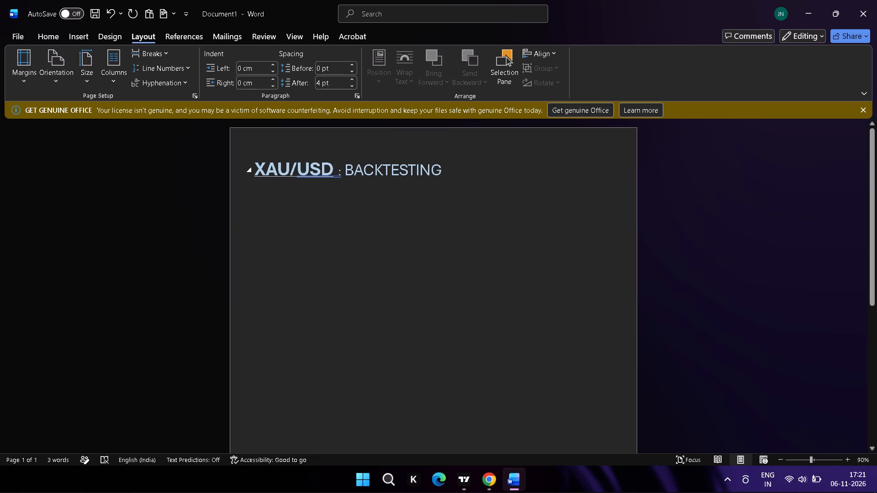
click(69, 41)
click(94, 62)
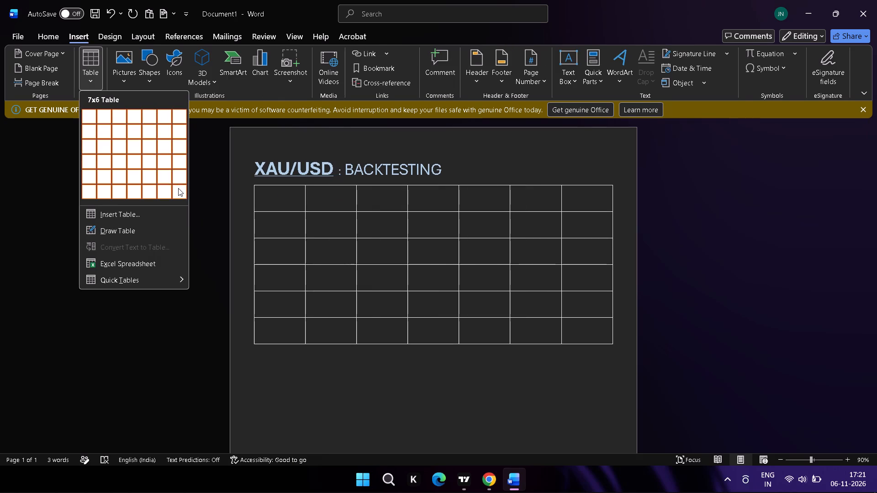
click(178, 189)
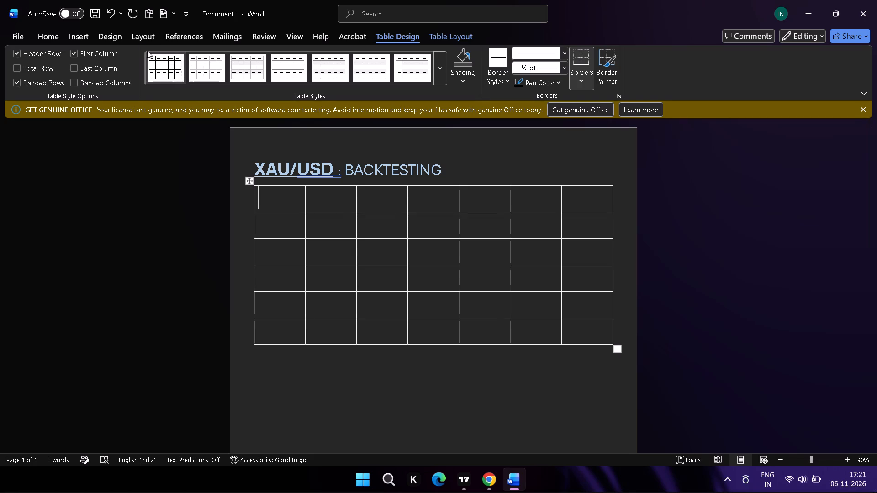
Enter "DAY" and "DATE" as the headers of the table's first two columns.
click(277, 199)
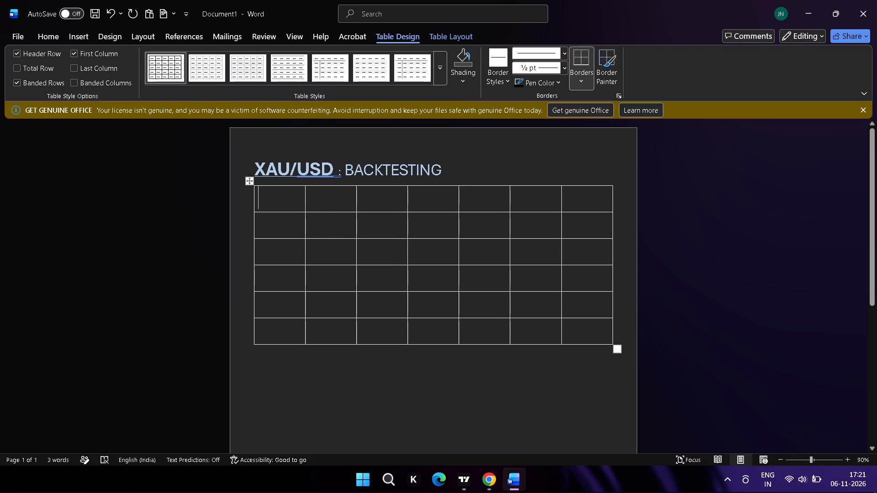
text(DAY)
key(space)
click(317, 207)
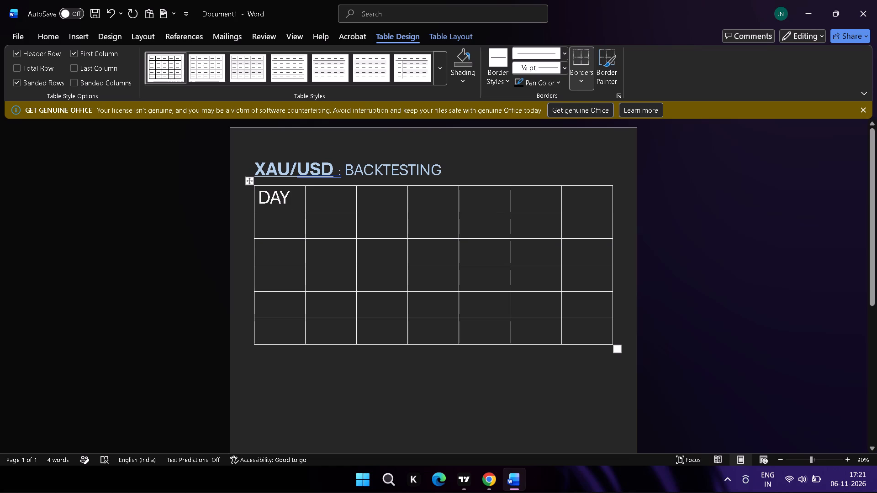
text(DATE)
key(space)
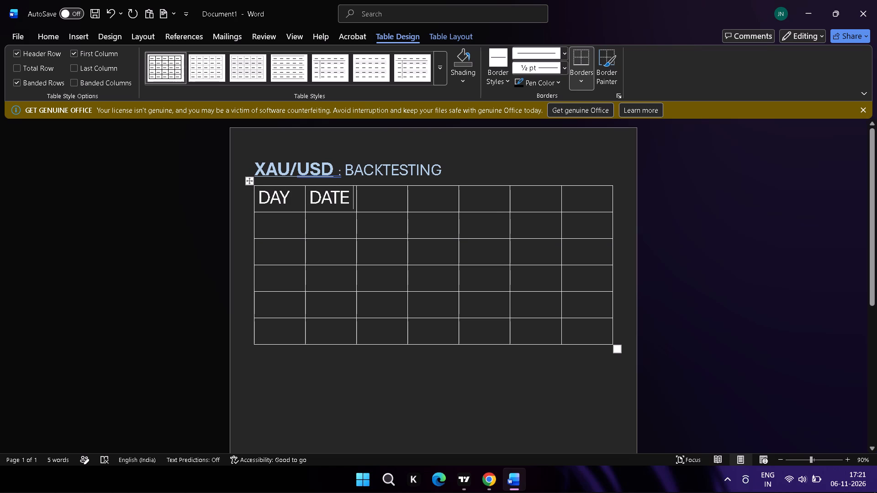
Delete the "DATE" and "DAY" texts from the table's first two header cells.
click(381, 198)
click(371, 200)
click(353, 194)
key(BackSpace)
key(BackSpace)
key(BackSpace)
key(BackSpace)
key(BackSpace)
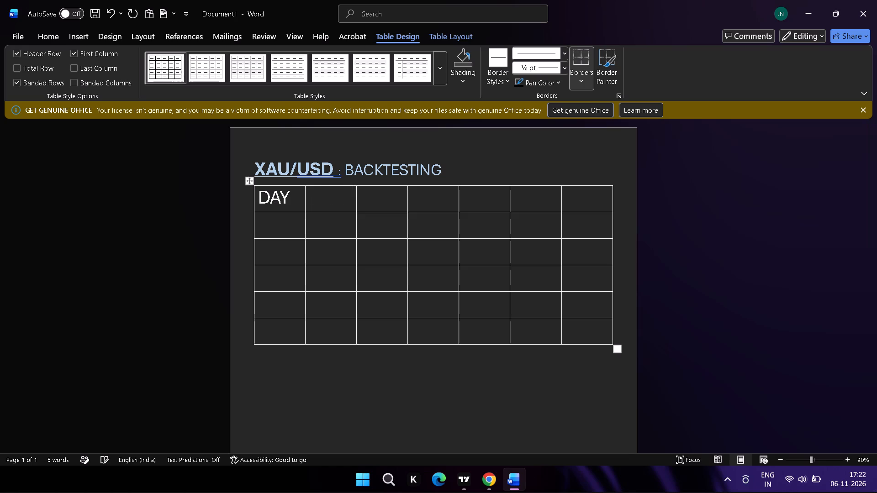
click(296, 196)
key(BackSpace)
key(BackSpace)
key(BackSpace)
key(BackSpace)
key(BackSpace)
Enter "DAY" in the table's first header cell at font size 16.
click(86, 34)
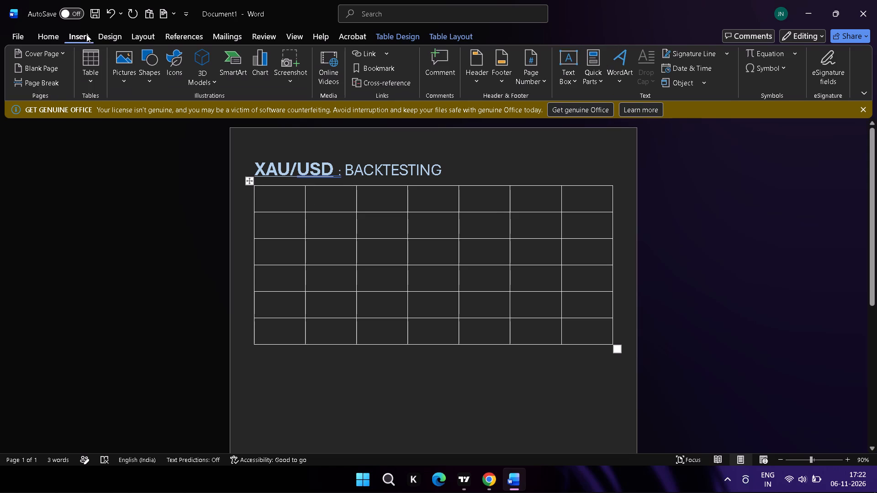
click(46, 38)
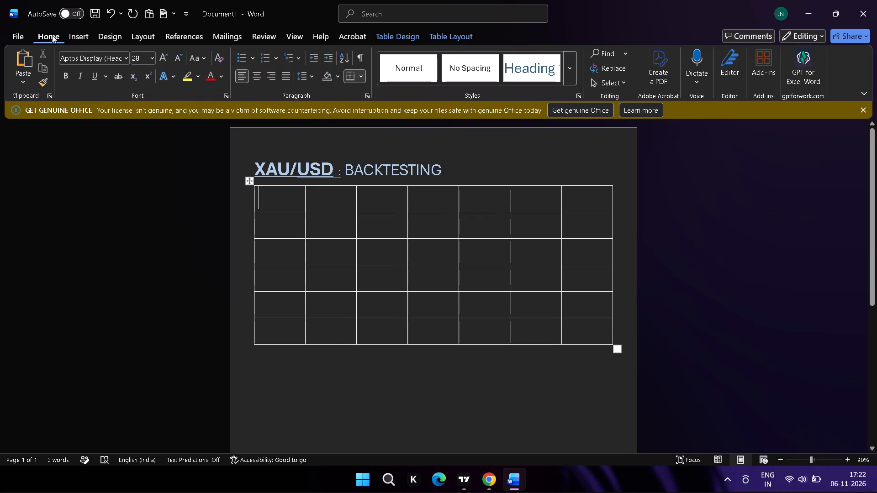
click(153, 57)
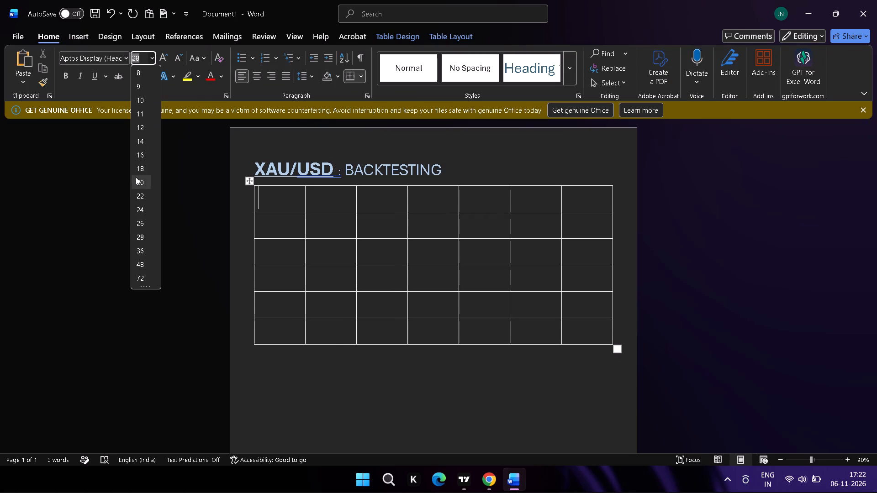
click(136, 178)
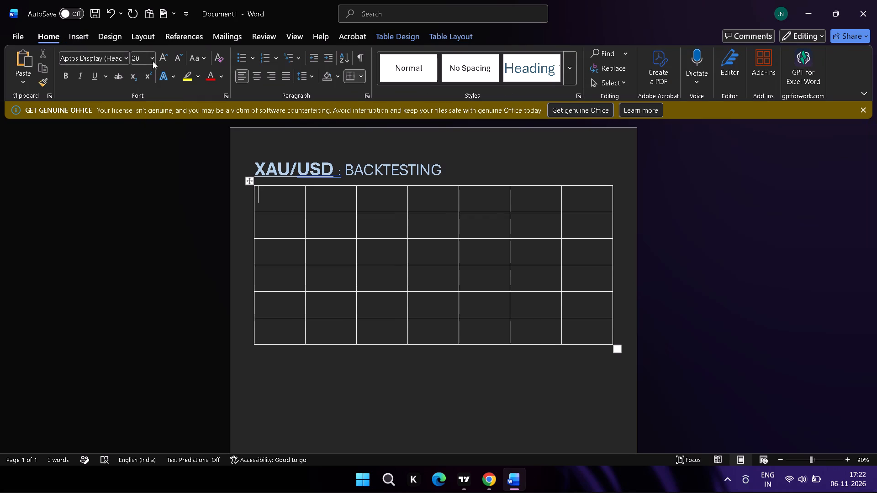
click(153, 62)
click(143, 167)
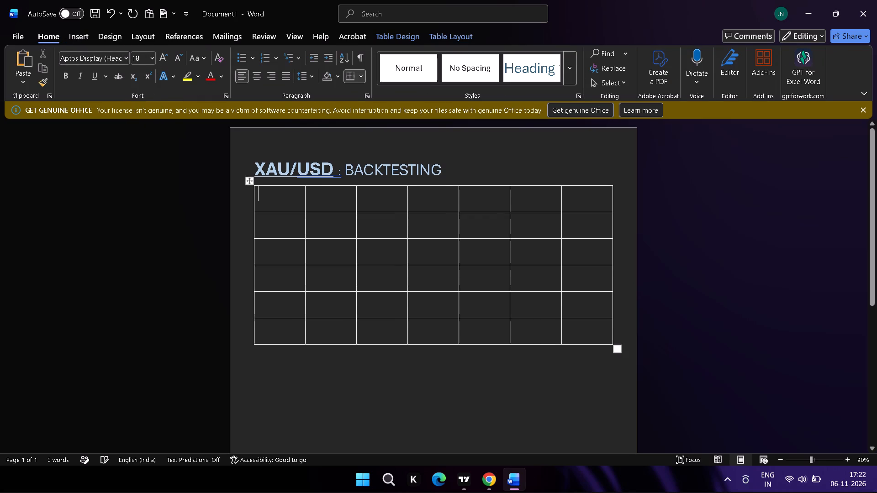
click(150, 57)
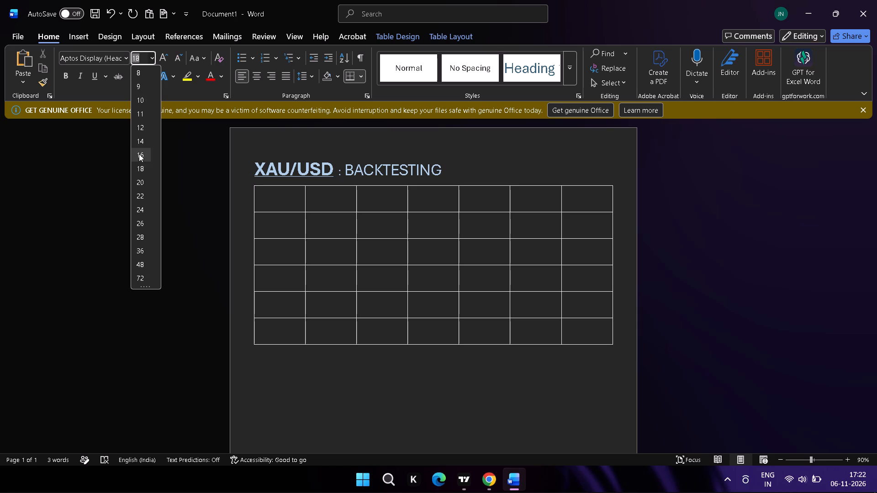
click(139, 154)
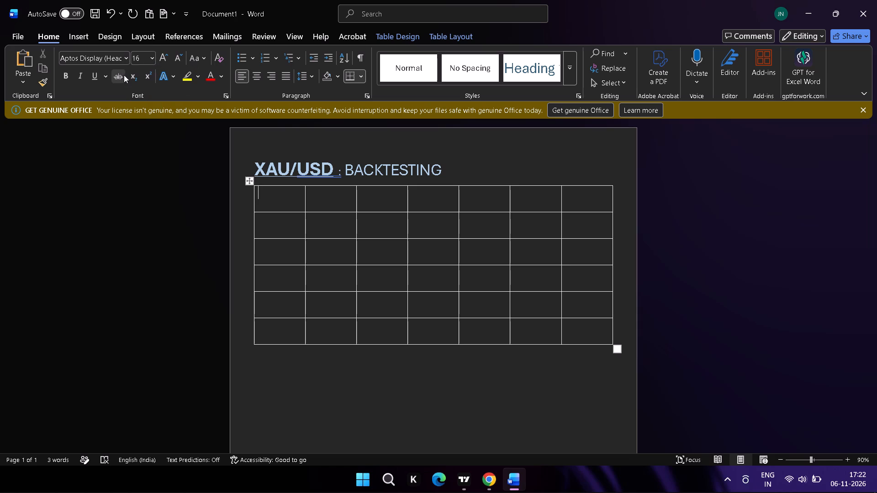
text(DATY)
key(space)
key(BackSpace)
key(BackSpace)
key(BackSpace)
text(Y)
key(space)
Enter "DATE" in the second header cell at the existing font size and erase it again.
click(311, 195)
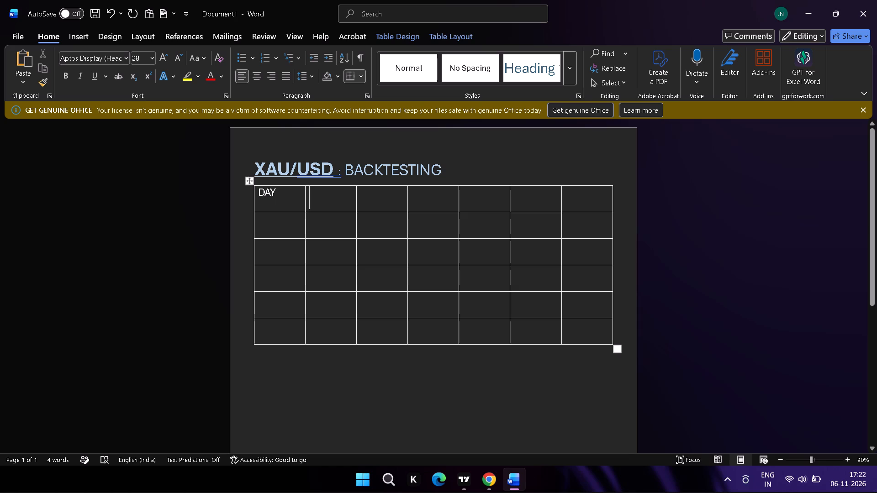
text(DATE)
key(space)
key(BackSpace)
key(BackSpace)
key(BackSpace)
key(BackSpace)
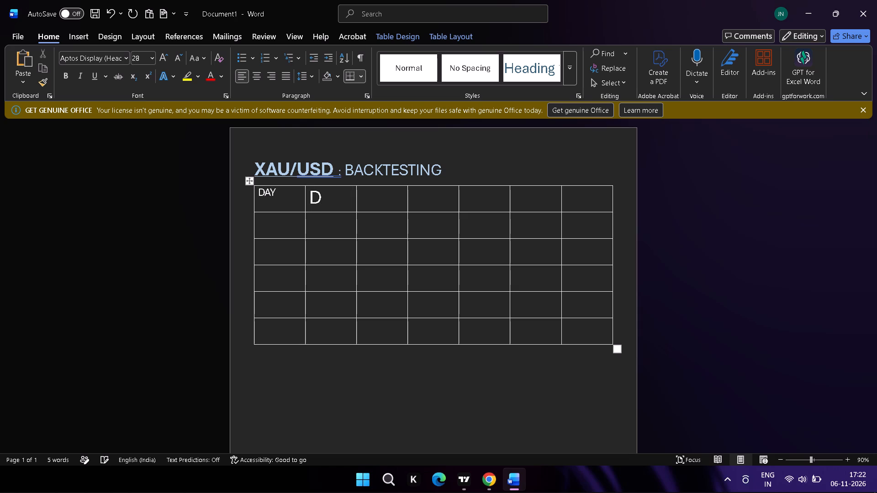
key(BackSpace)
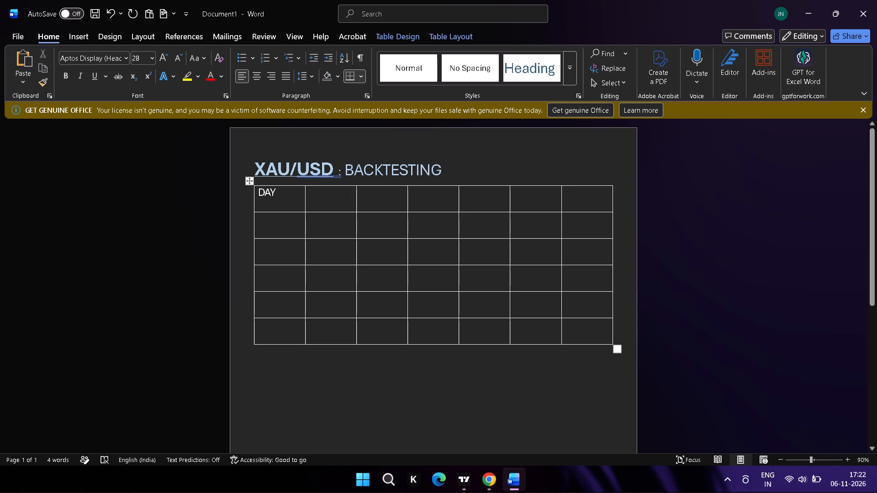
Set the second header cell's font size to 16 and enter "DATE" in it.
click(335, 196)
click(143, 59)
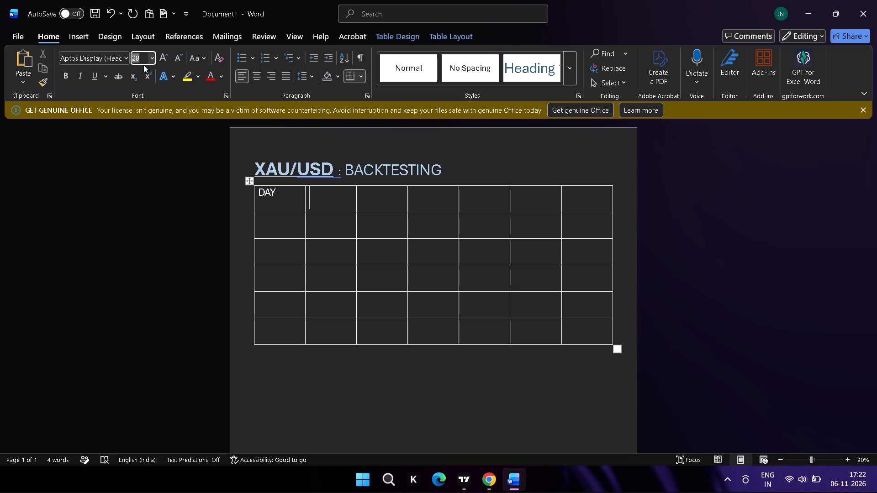
key(1)
key(6)
key(Return)
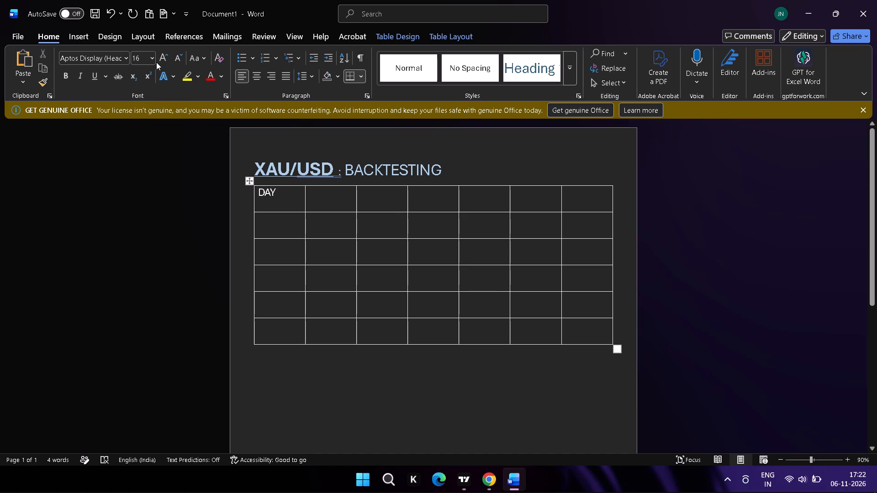
text(DATE)
key(space)
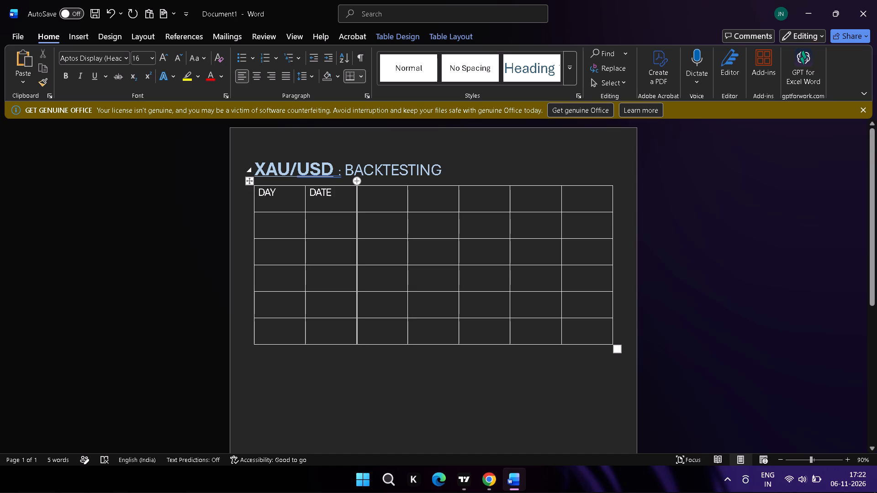
Set the font size of the table's empty third header cell to 16.
click(366, 194)
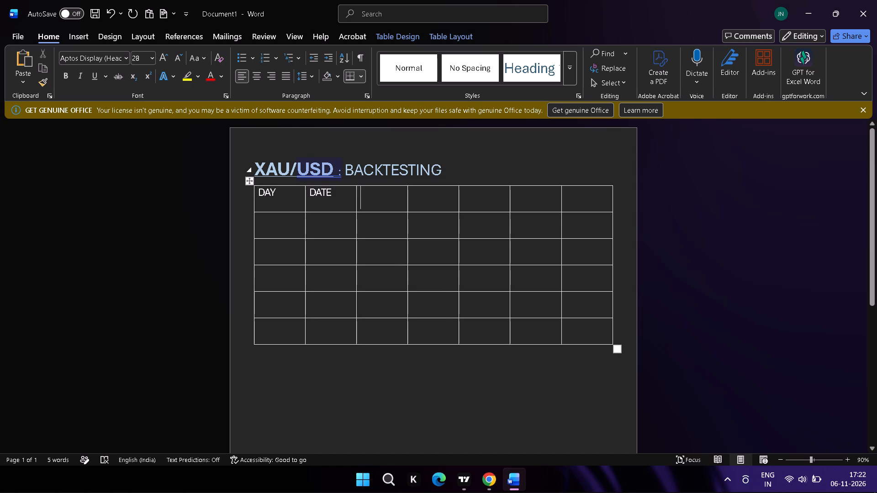
click(153, 61)
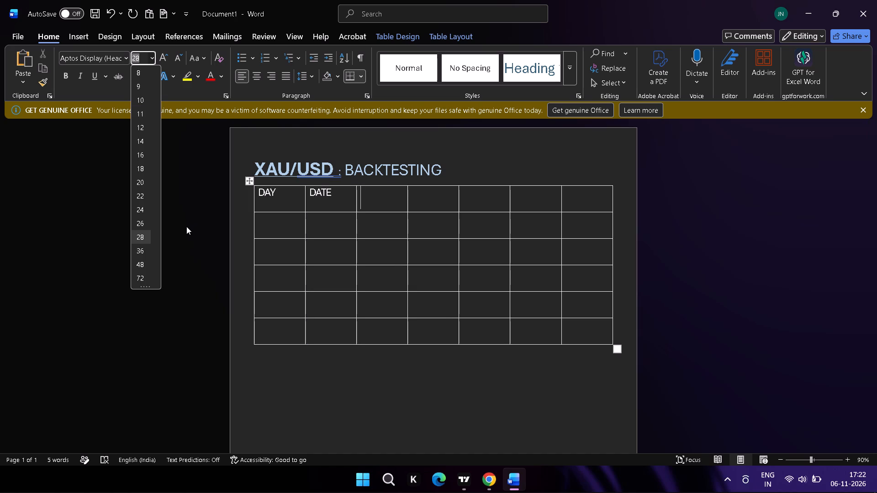
click(143, 222)
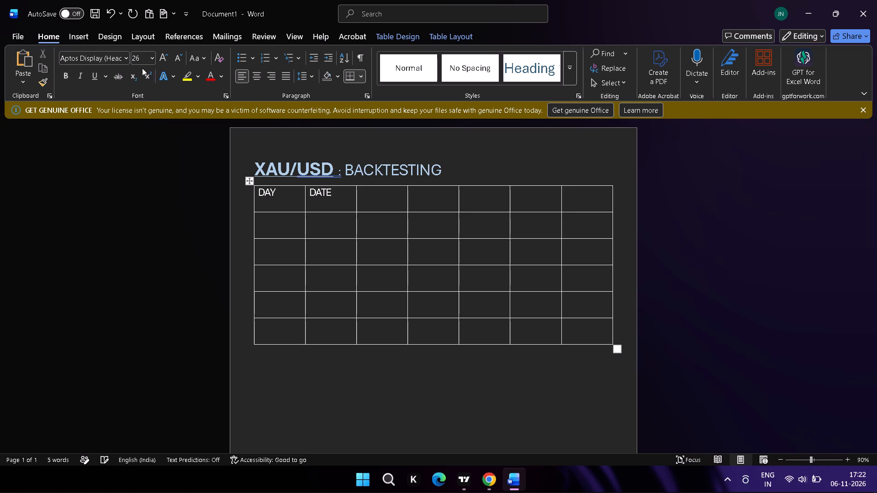
click(147, 63)
click(148, 63)
click(151, 60)
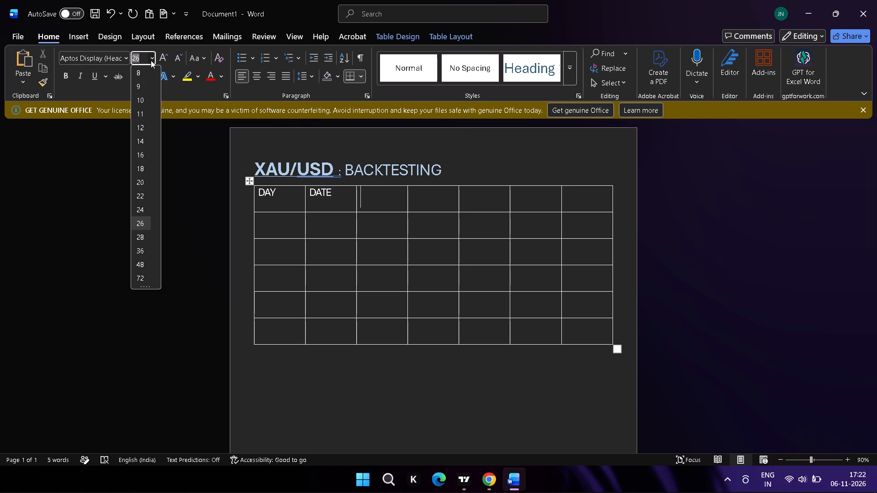
click(142, 157)
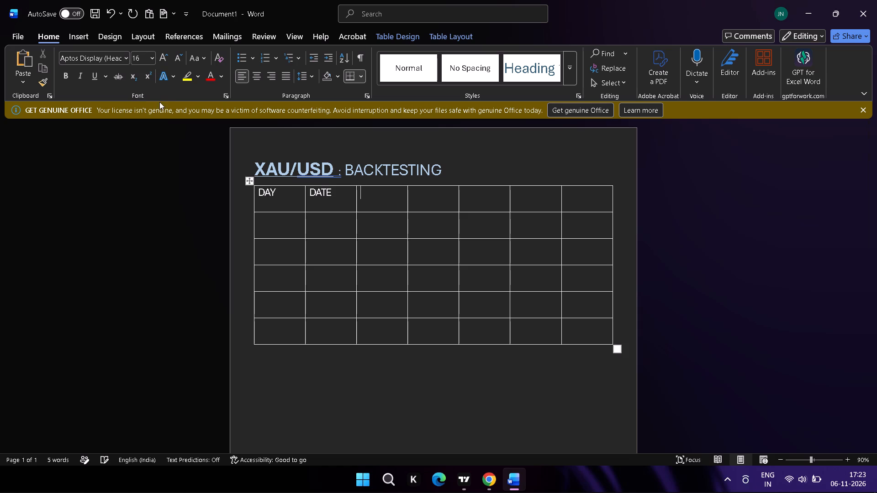
click(149, 57)
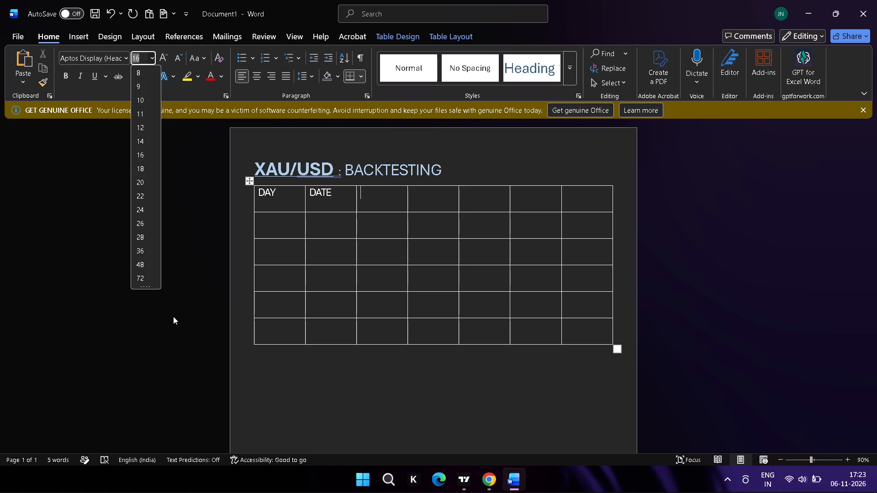
scroll(147, 280, down, 4)
scroll(147, 280, up, 4)
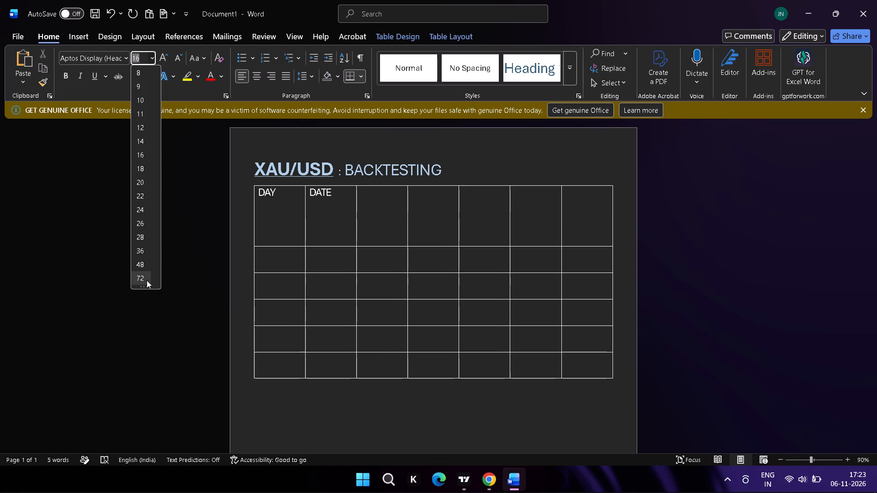
click(467, 159)
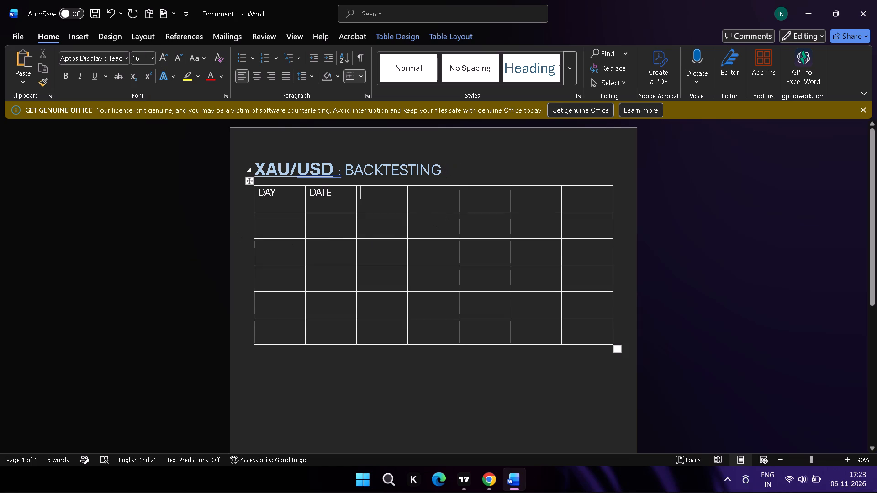
click(372, 193)
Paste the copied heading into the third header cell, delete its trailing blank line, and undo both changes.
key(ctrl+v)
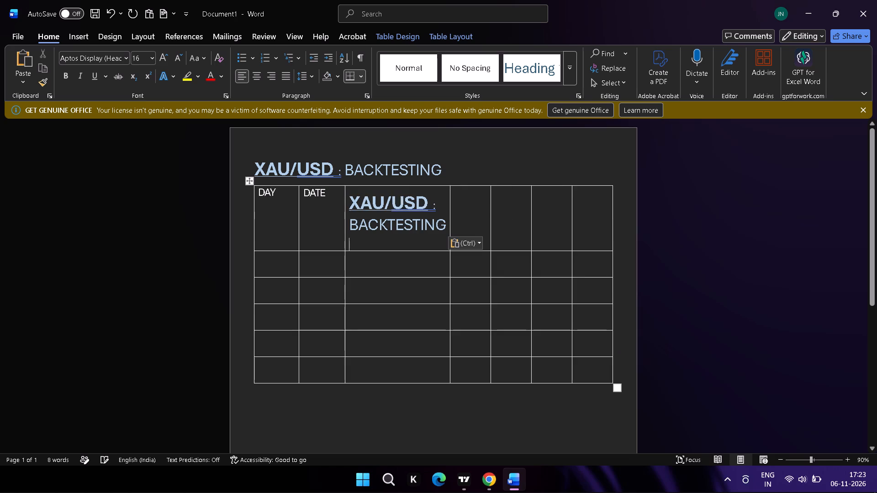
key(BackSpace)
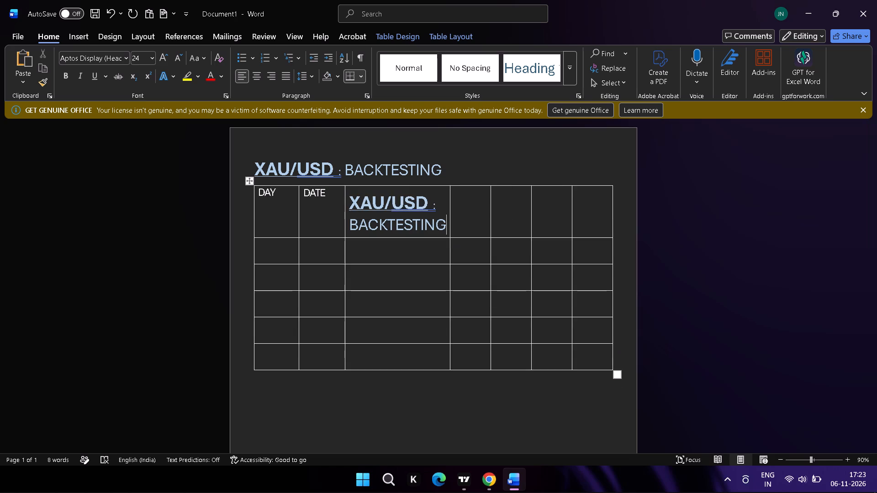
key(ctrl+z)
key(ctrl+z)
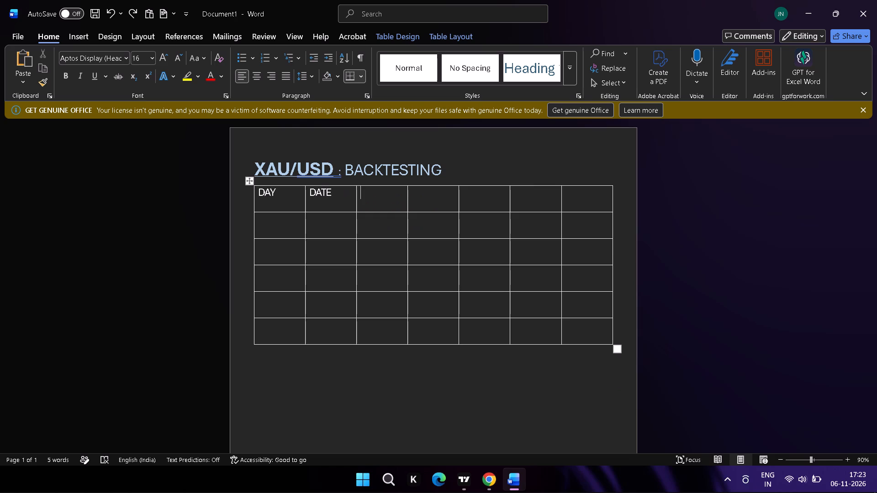
Enter "MONTH" in the table's third header cell.
text(MOM)
key(BackSpace)
text(NTH)
key(space)
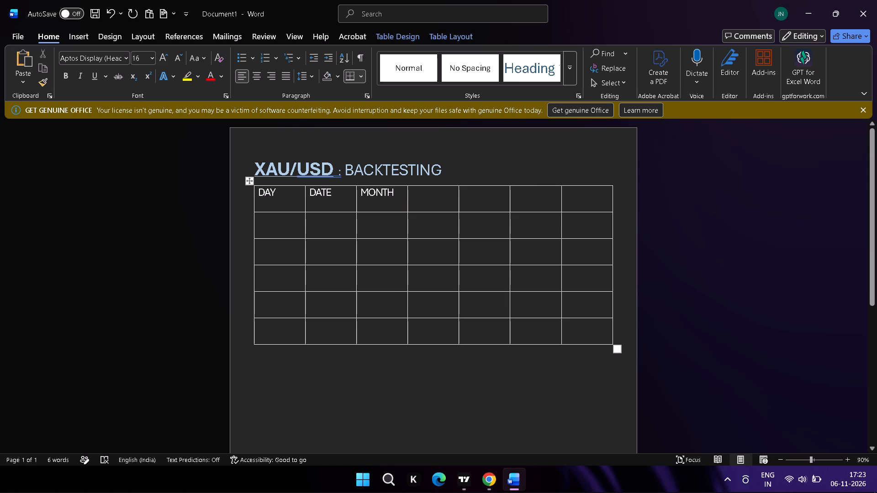
Set the font size of the table's fourth header cell to 16.
click(433, 199)
click(421, 194)
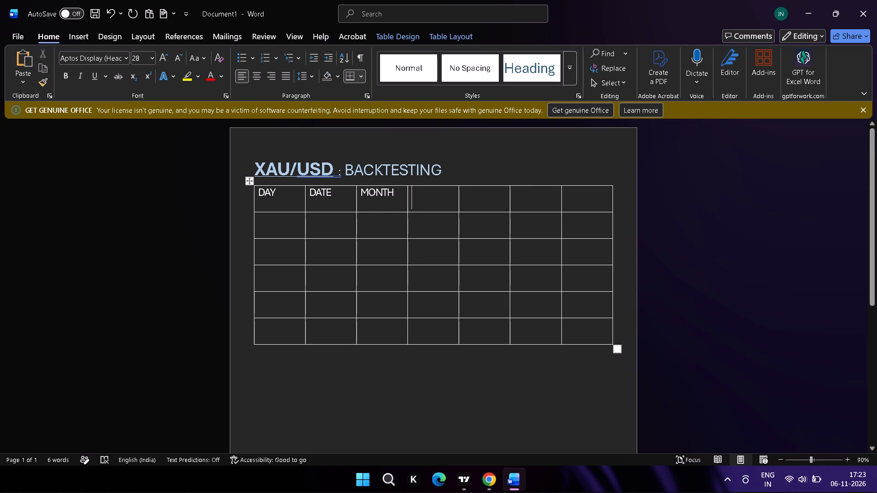
right_click(419, 191)
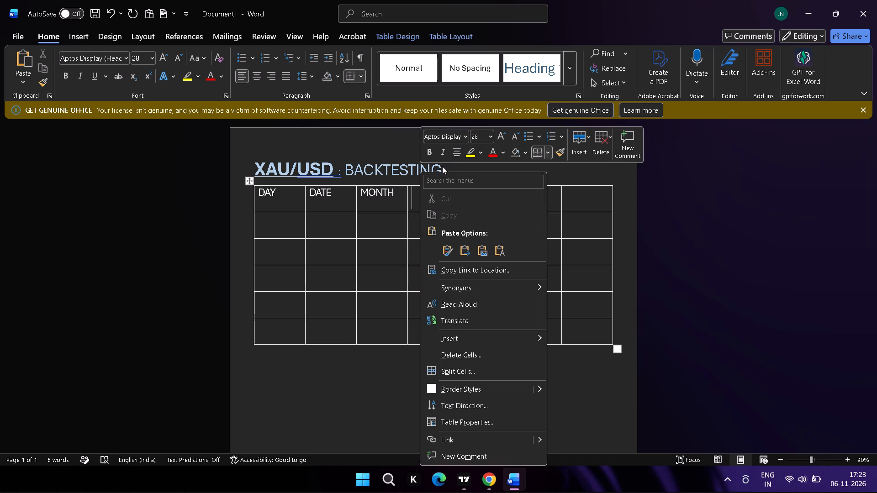
click(489, 137)
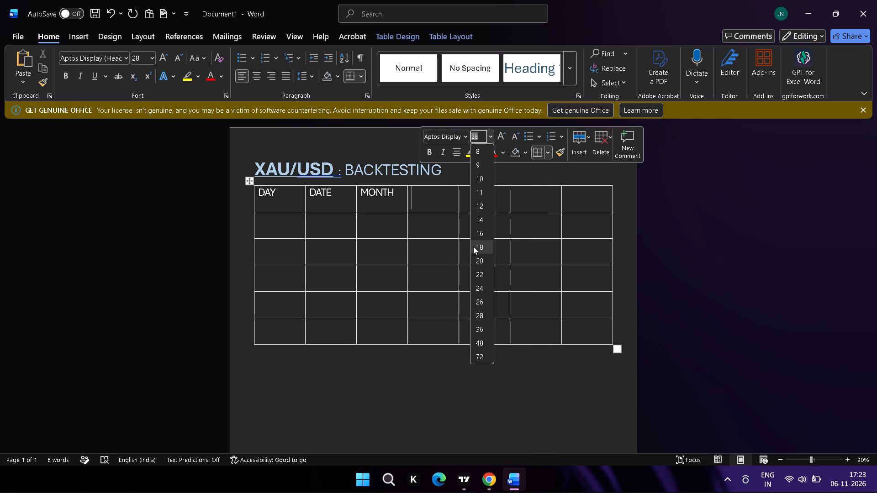
click(476, 235)
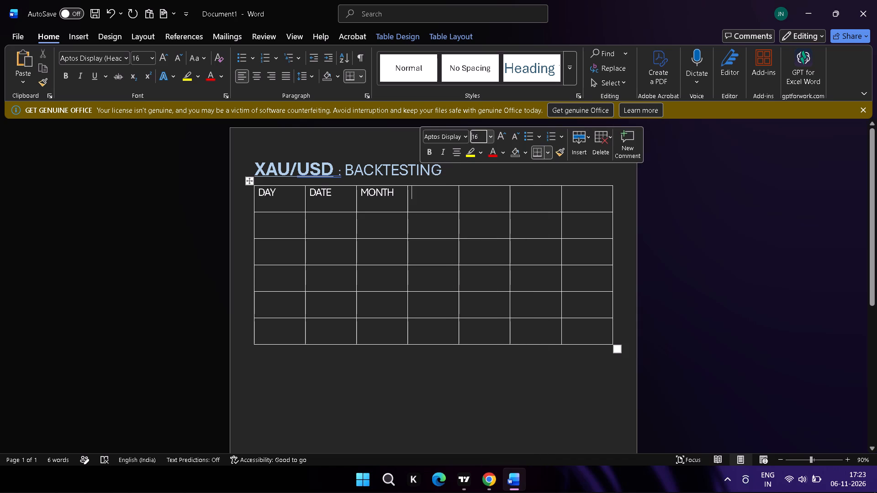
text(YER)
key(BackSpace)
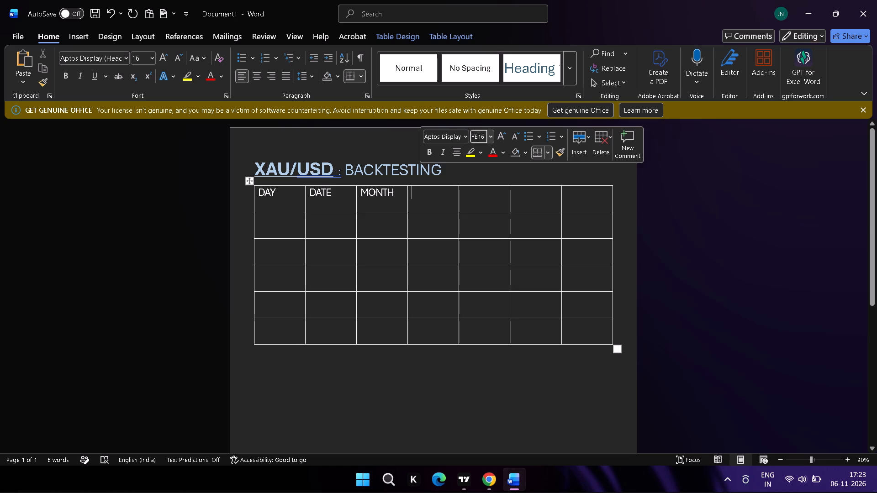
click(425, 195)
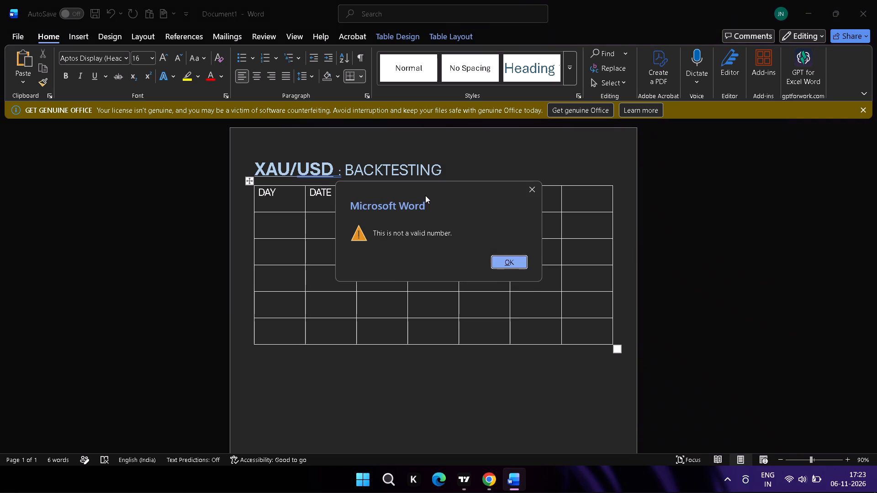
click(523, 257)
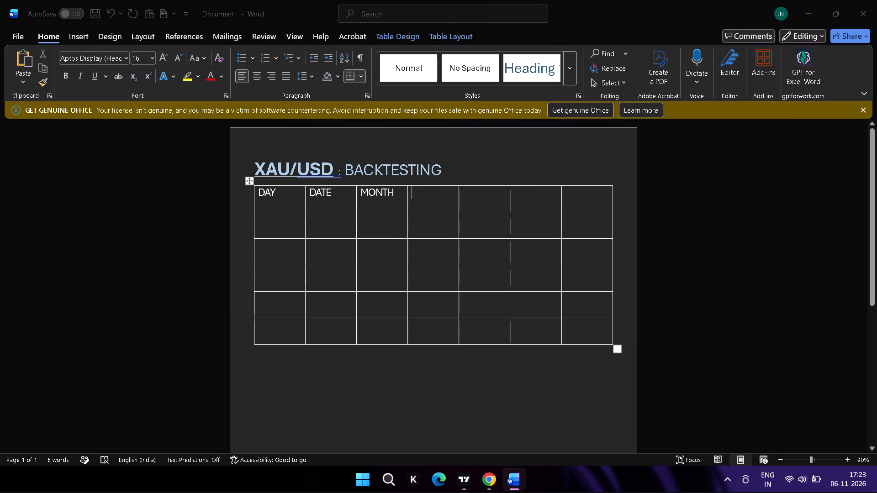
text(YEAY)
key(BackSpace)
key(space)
Enter "YEAR" in the table's fourth header cell.
click(426, 190)
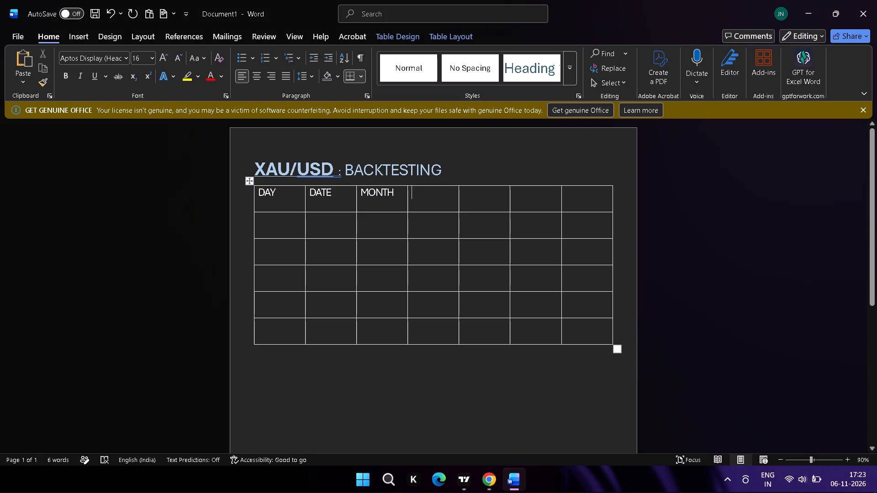
click(419, 213)
text(YEARS)
key(BackSpace)
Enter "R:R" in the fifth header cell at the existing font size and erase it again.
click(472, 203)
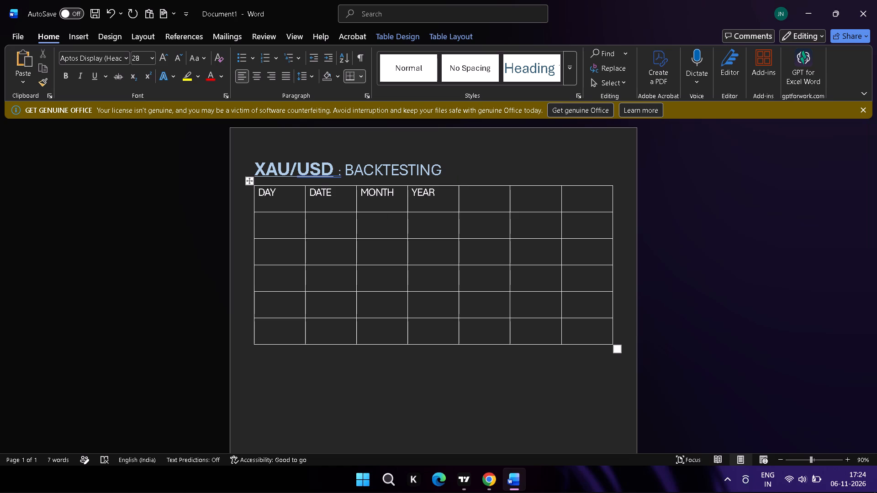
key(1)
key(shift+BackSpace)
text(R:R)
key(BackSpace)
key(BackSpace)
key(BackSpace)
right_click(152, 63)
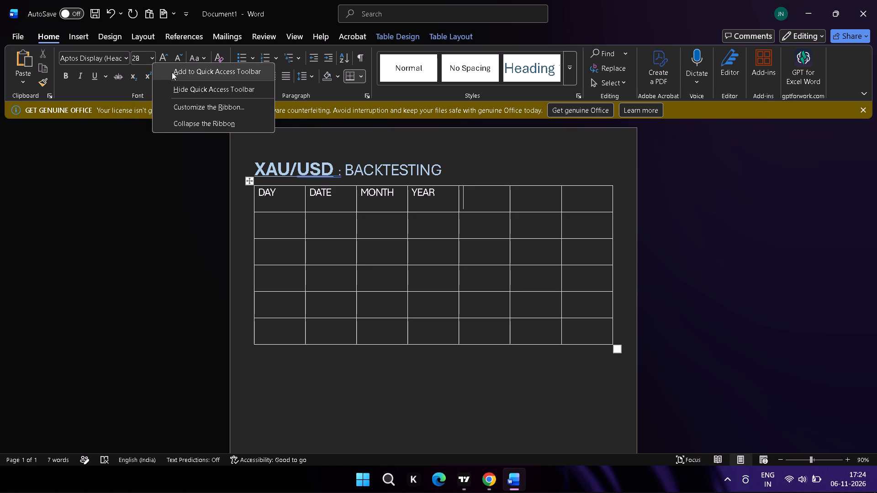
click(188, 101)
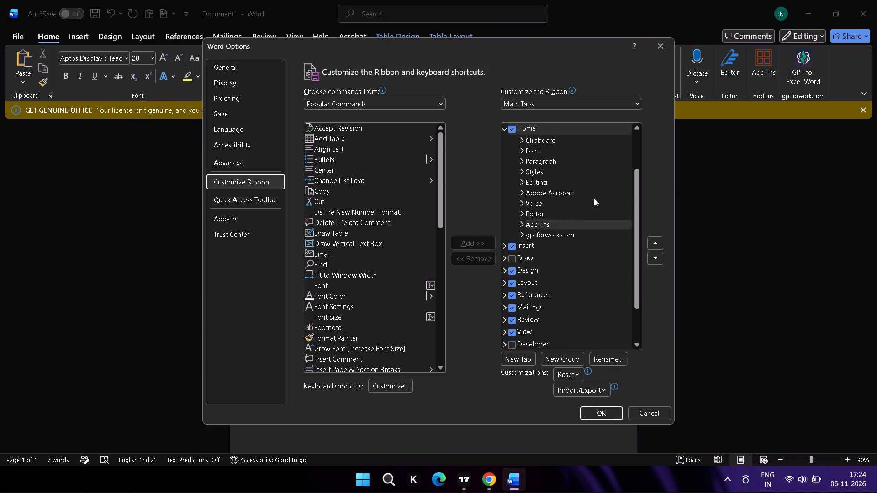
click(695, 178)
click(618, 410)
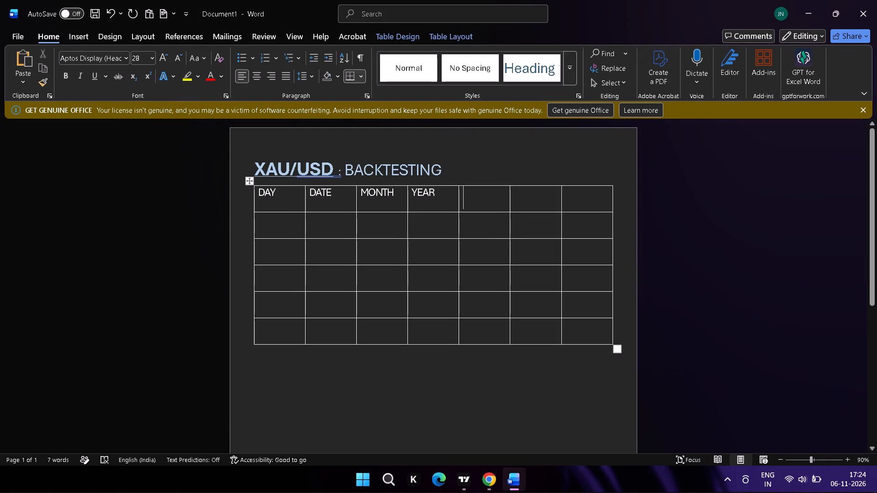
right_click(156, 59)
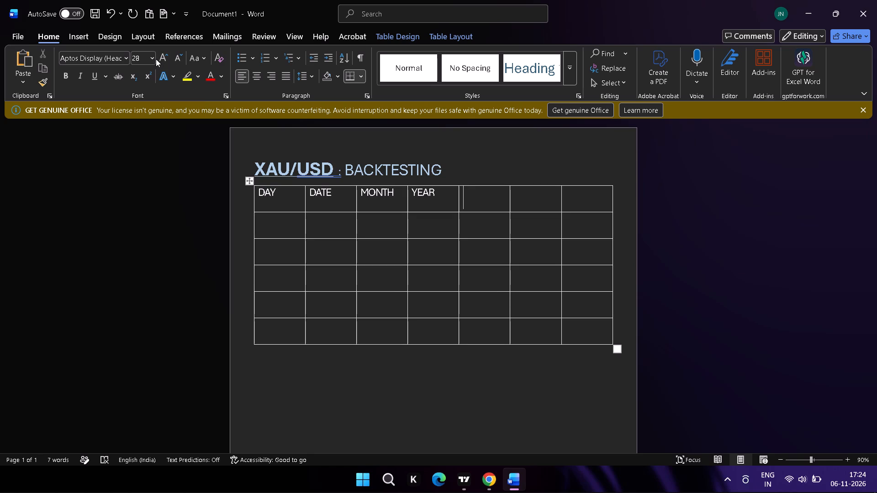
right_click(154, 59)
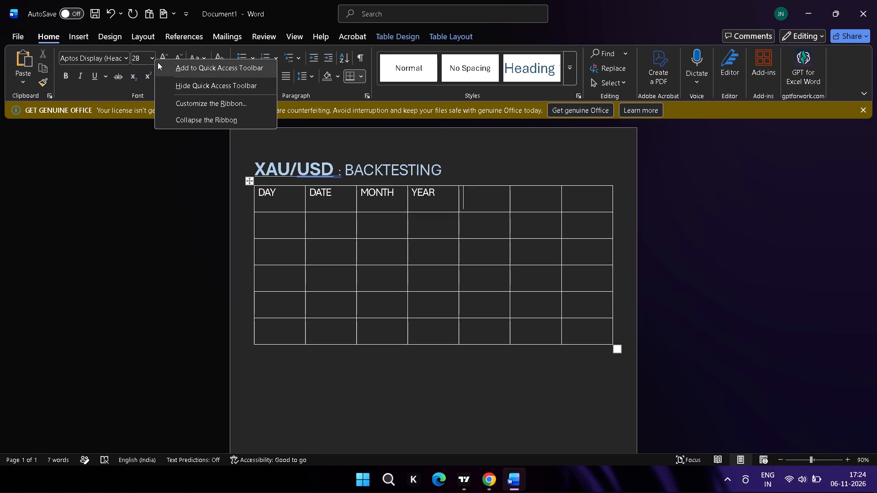
Set the font size of the table's empty fifth header cell to 16.
click(153, 59)
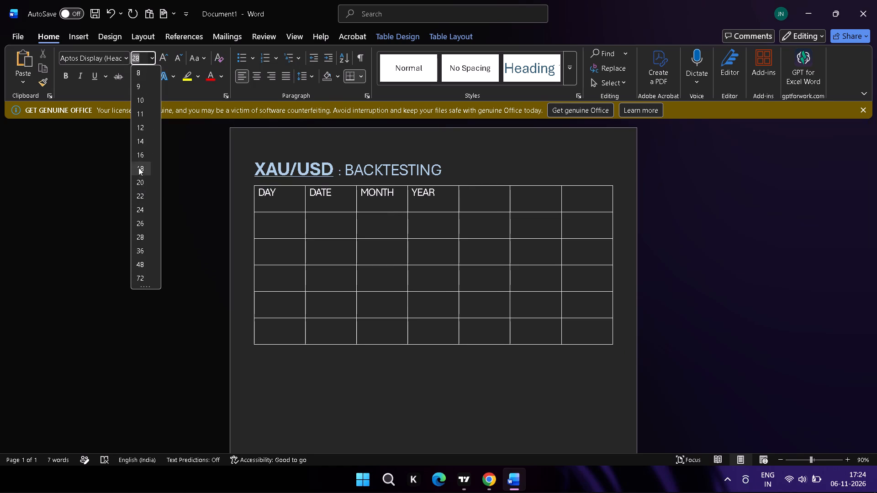
click(139, 155)
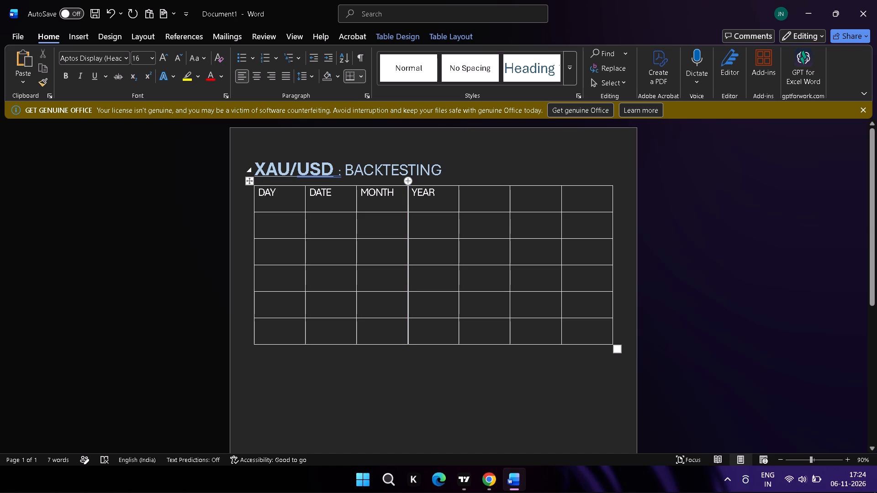
Enter "R:R" in the table's fifth header cell.
key(r)
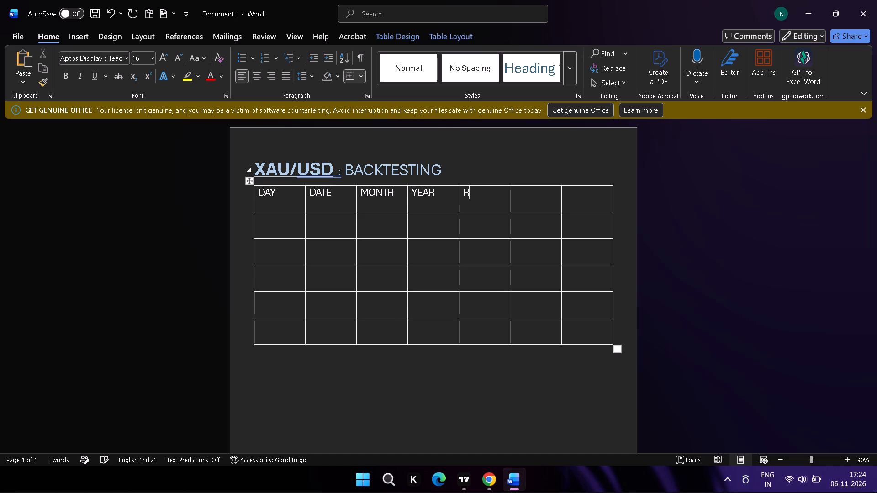
text(:R)
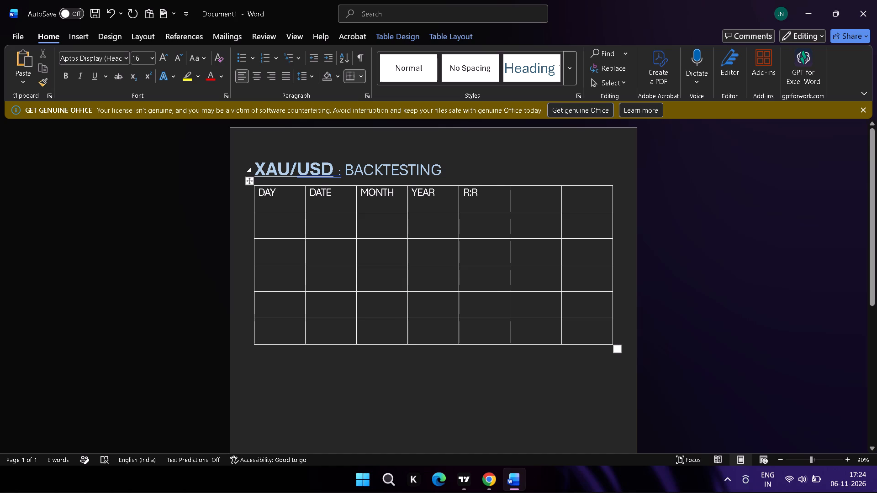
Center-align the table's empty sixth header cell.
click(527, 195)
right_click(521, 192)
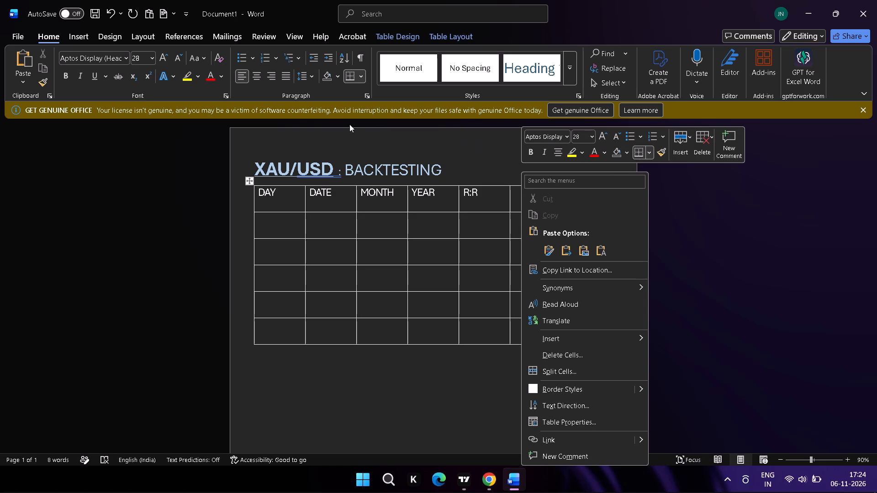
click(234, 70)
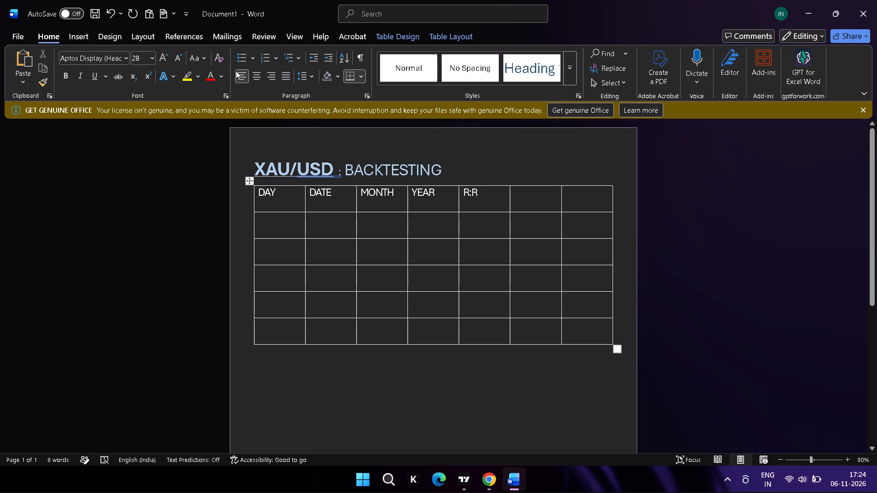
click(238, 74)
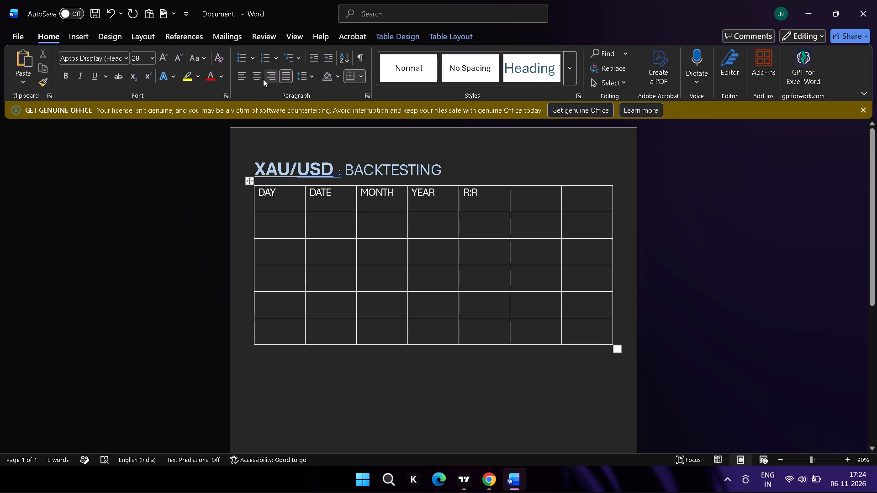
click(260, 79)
Center-align the five filled header cells from DAY to R:R.
drag(485, 194, 436, 193)
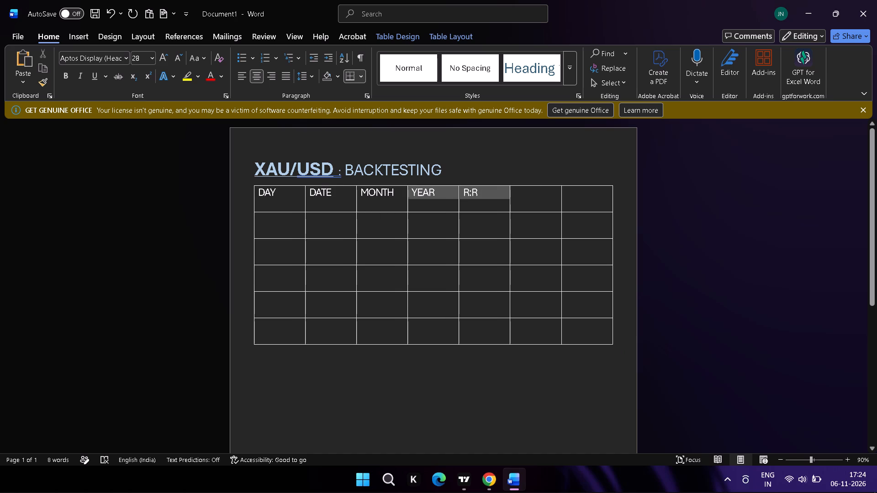
drag(436, 193, 275, 199)
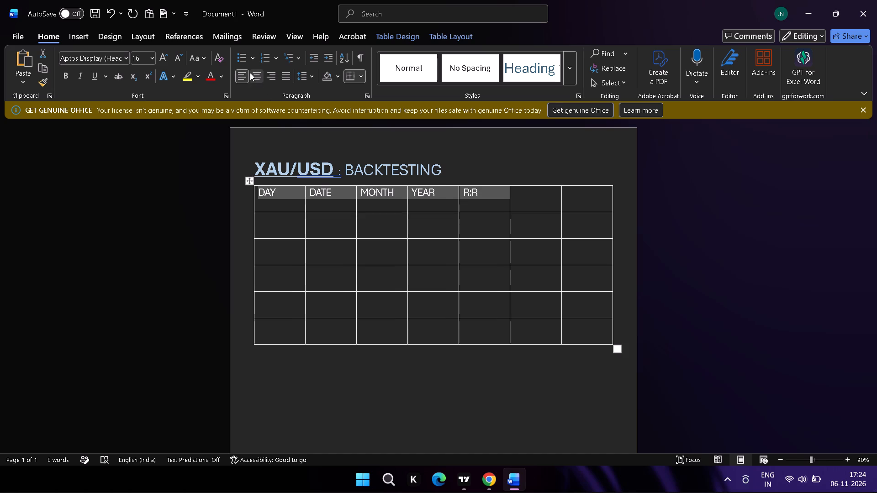
click(250, 73)
click(589, 158)
click(517, 196)
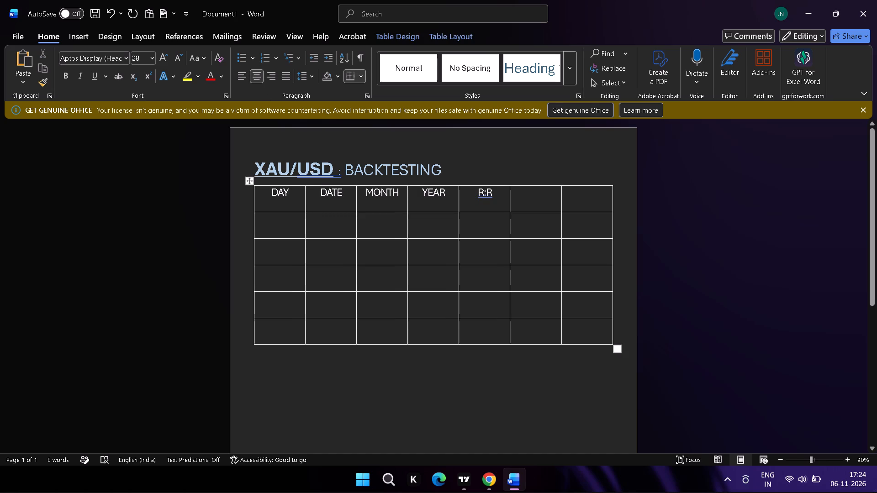
Narrow the table's seventh column to a thin strip by moving its outer border inward.
click(611, 189)
drag(611, 189, 555, 205)
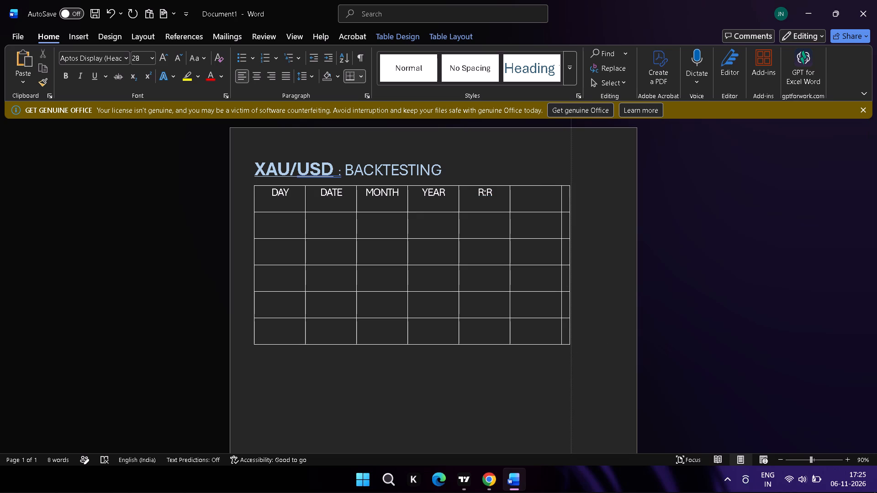
drag(555, 205, 559, 198)
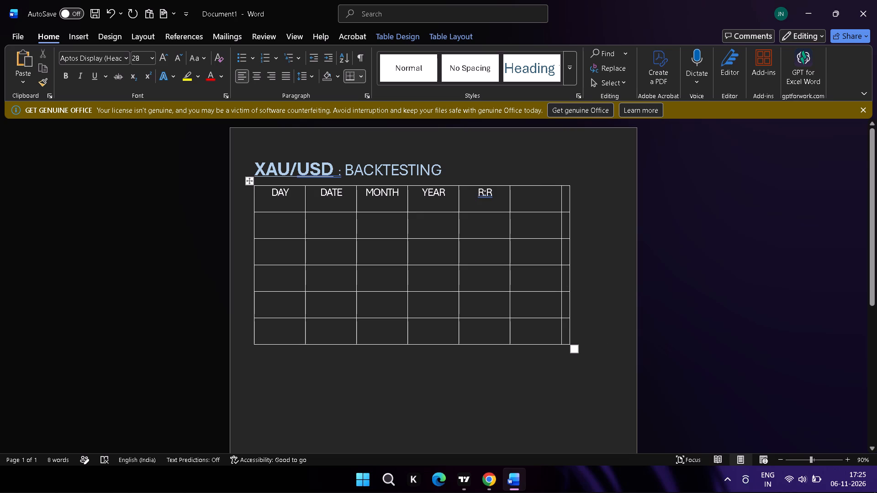
Widen the whole table until its outer edge lies slightly beyond the original table width, near the page edge.
drag(571, 209, 623, 202)
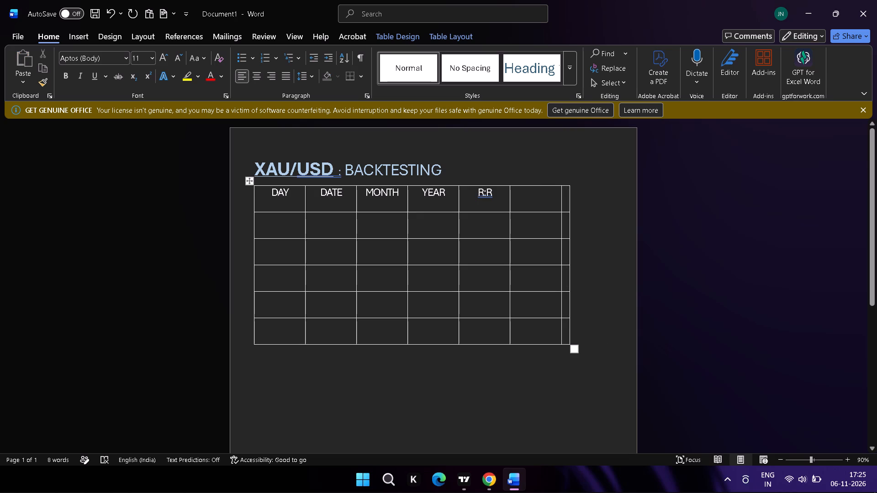
drag(572, 348, 626, 339)
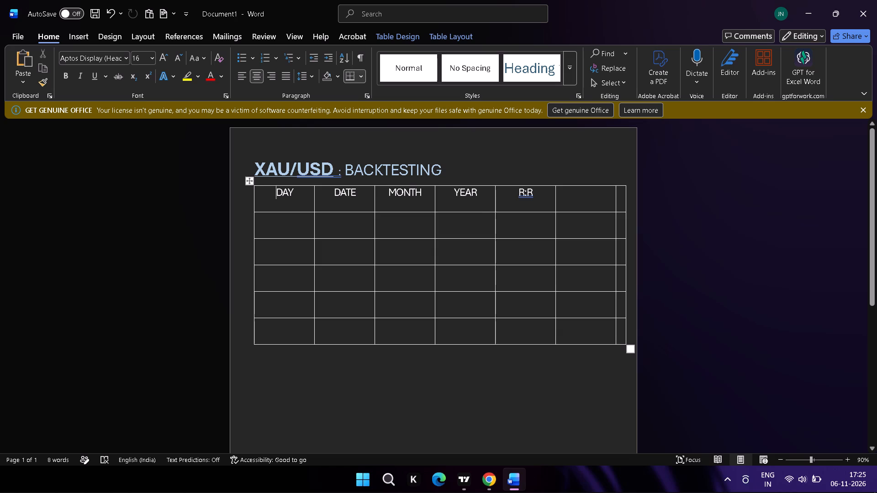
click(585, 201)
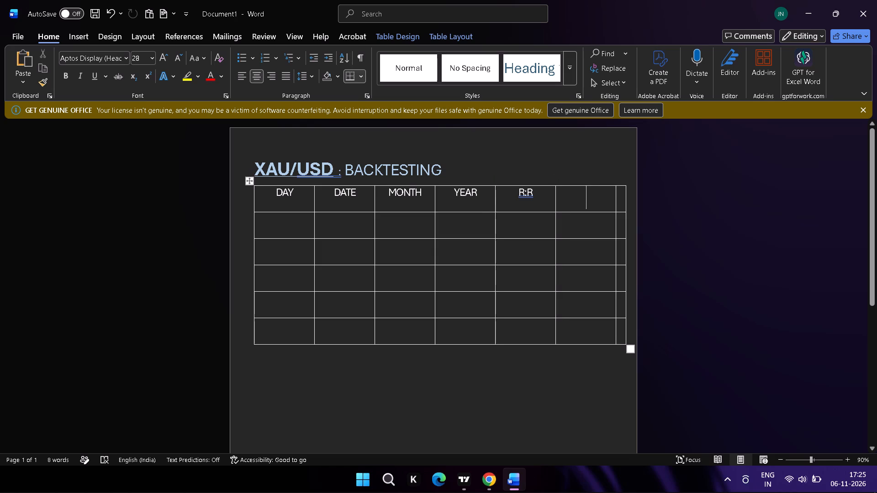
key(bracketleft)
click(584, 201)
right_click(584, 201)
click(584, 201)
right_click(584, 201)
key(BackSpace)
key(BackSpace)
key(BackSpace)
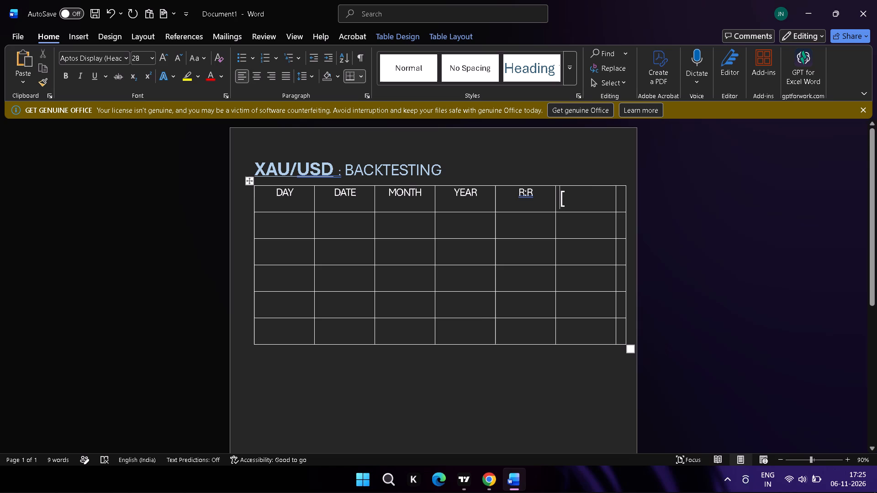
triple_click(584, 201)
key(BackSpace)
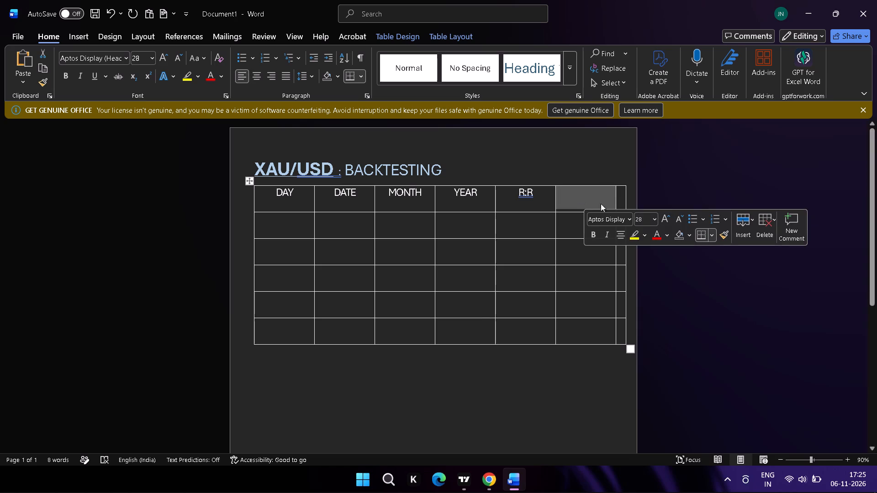
Set the font size of the table's empty sixth header cell to 16.
click(648, 221)
key(BackSpace)
text(16)
key(space)
Enter "PROFIT/ LOSS" in the table's sixth header cell.
click(579, 201)
text(PRO)
text(FIT)
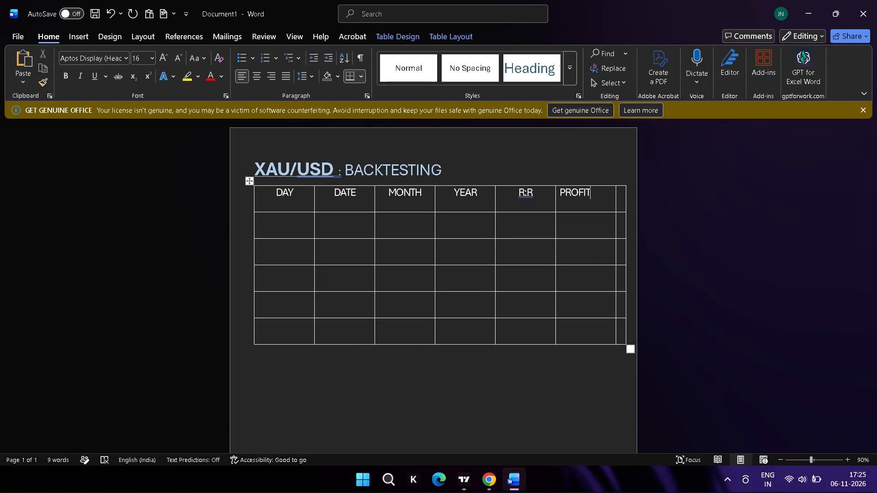
text(/)
key(space)
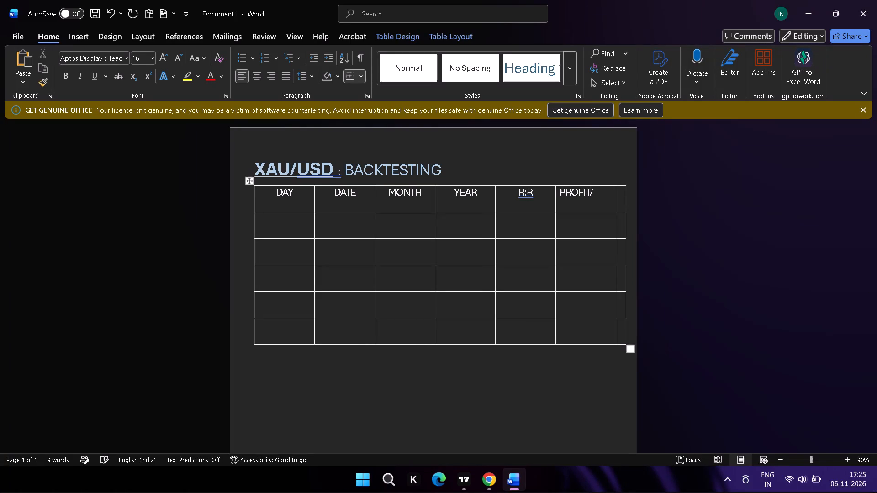
text(LOSS)
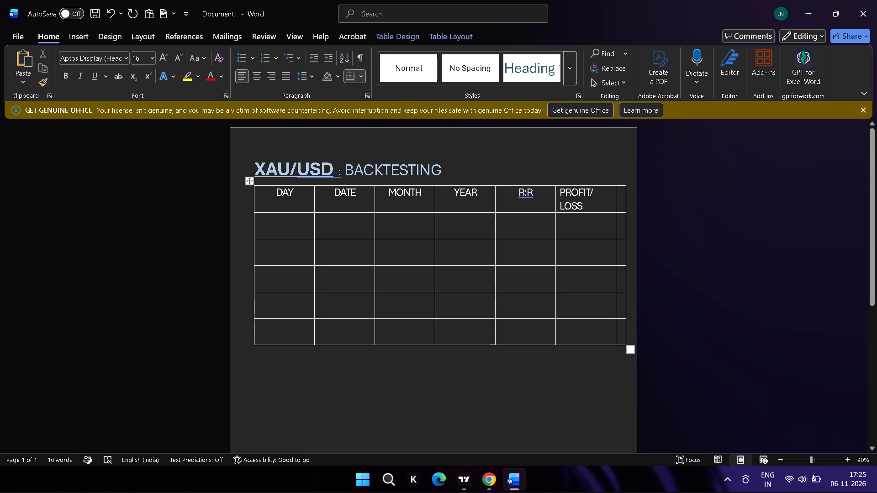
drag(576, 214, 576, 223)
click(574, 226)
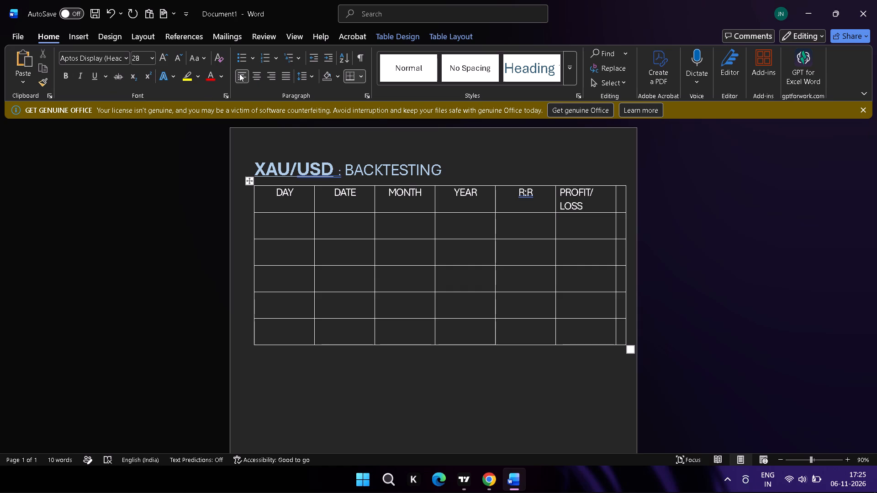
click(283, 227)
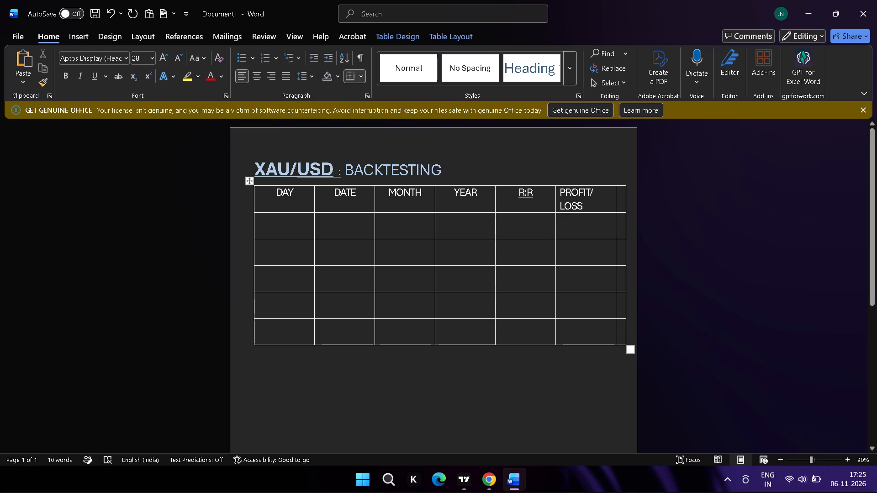
Switch to TradingView and examine the Monday 12 October London and New York sessions on the 5-minute XAUUSD chart.
click(464, 481)
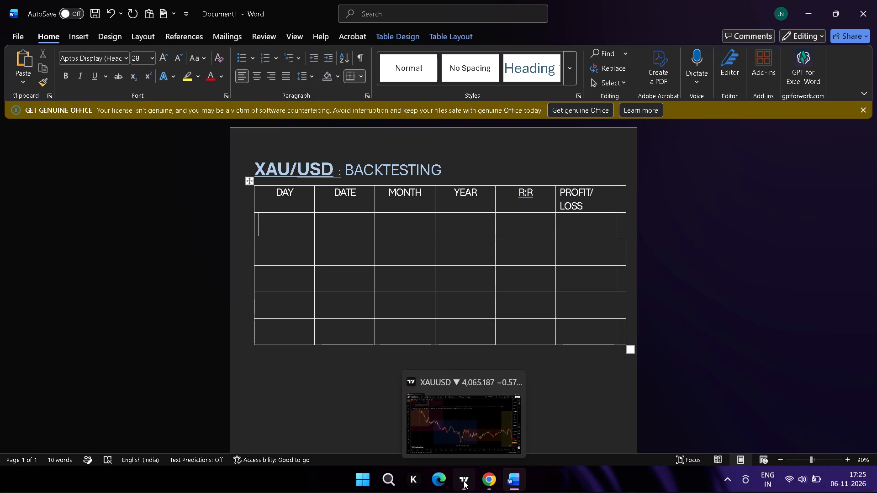
scroll(449, 320, down, 3)
scroll(484, 300, down, 3)
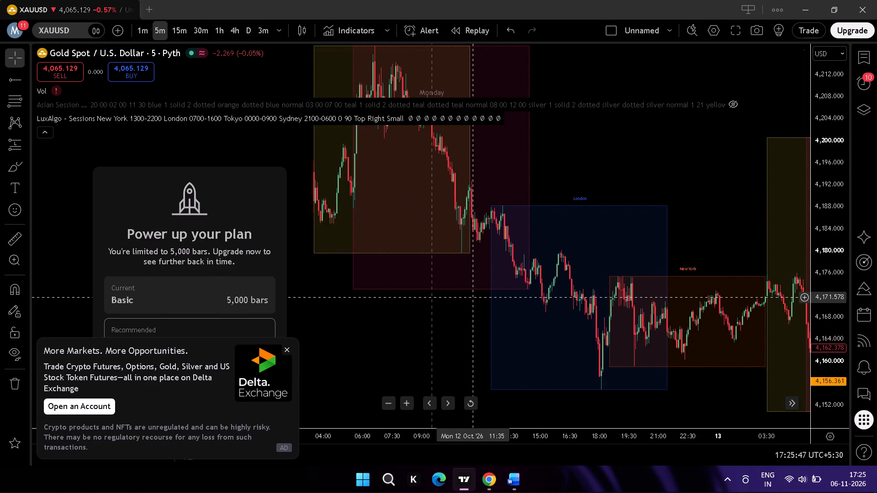
scroll(480, 289, down, 1)
drag(632, 190, 673, 346)
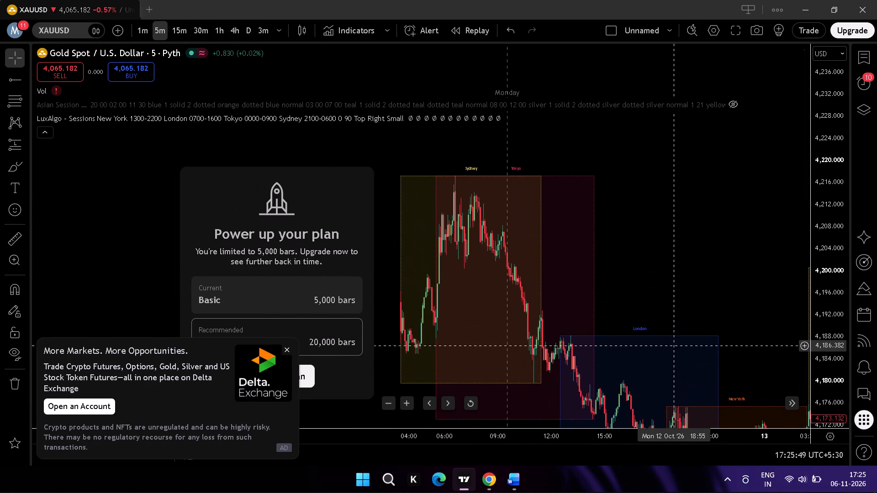
drag(673, 346, 528, 223)
scroll(549, 300, up, 2)
drag(547, 290, 594, 223)
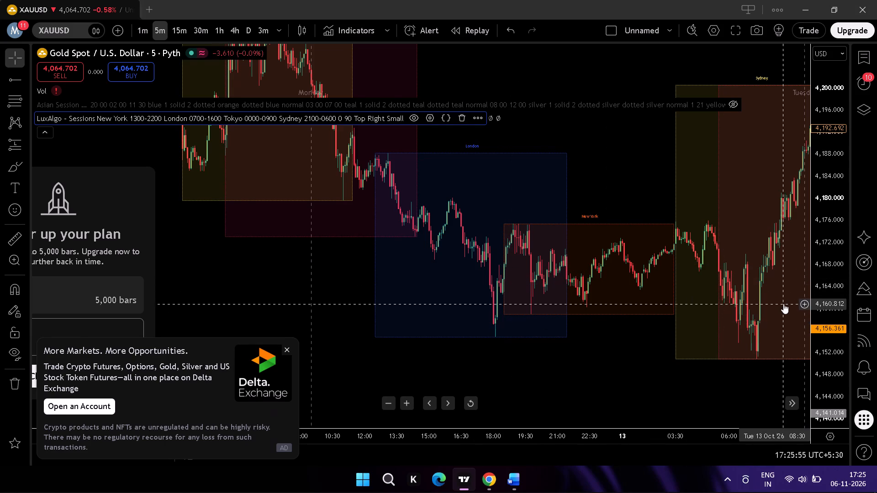
scroll(554, 334, up, 6)
drag(543, 329, 777, 320)
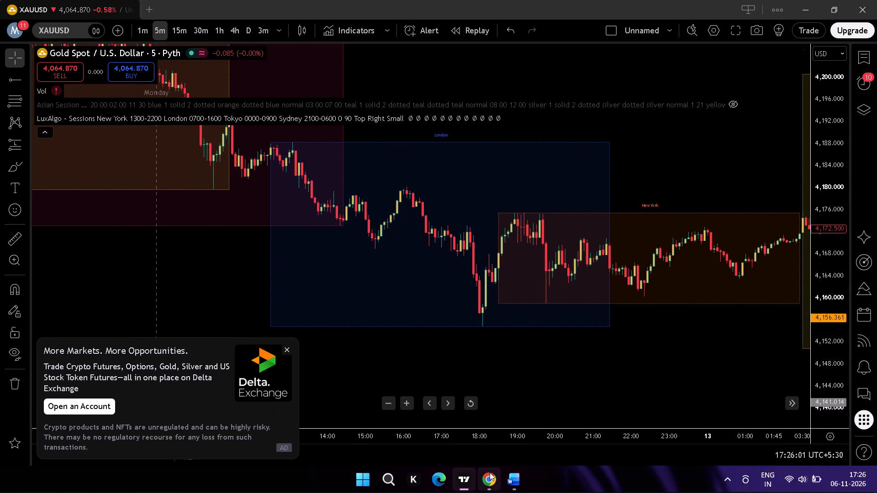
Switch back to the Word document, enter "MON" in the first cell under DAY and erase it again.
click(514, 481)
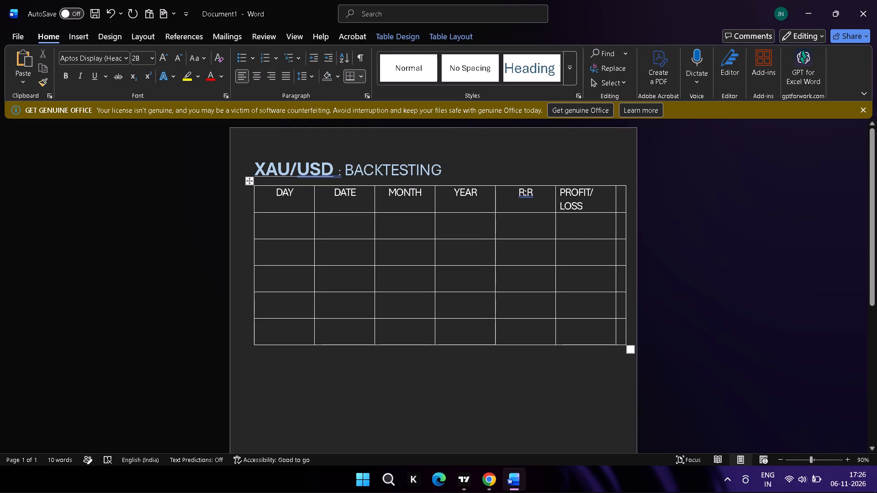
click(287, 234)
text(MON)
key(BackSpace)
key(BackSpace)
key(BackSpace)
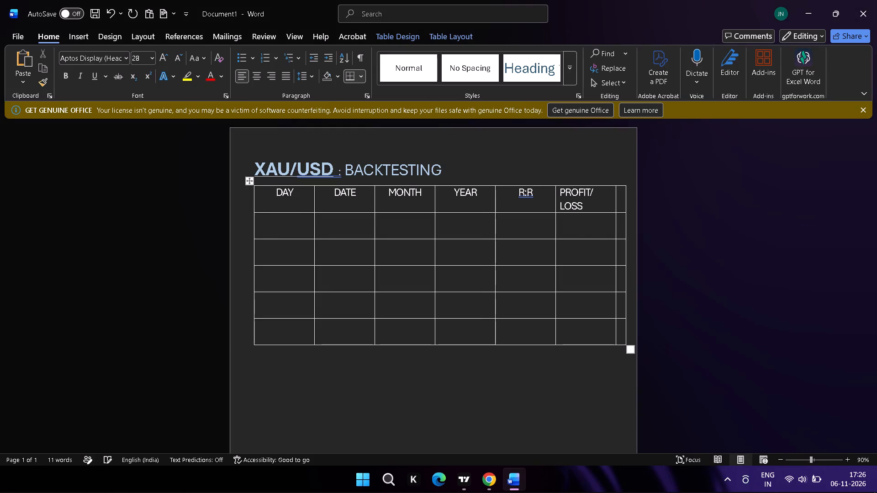
Set the font size of the empty first cell under DAY to 20.
click(151, 62)
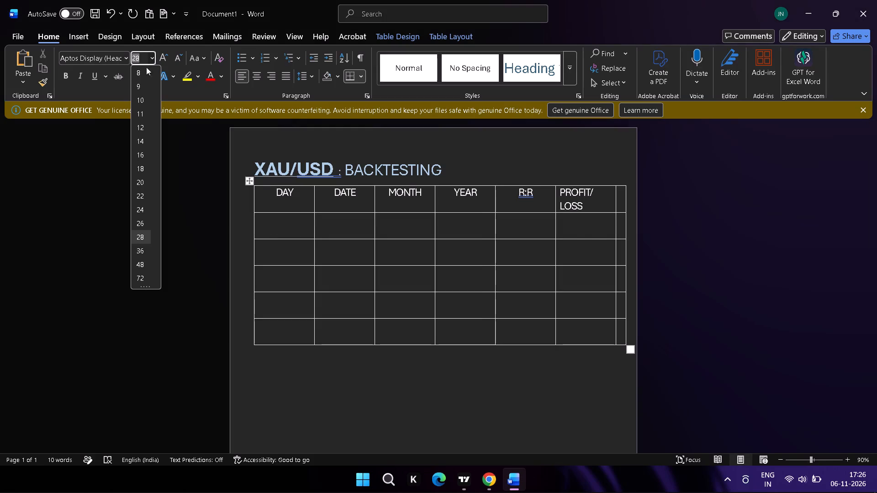
click(141, 88)
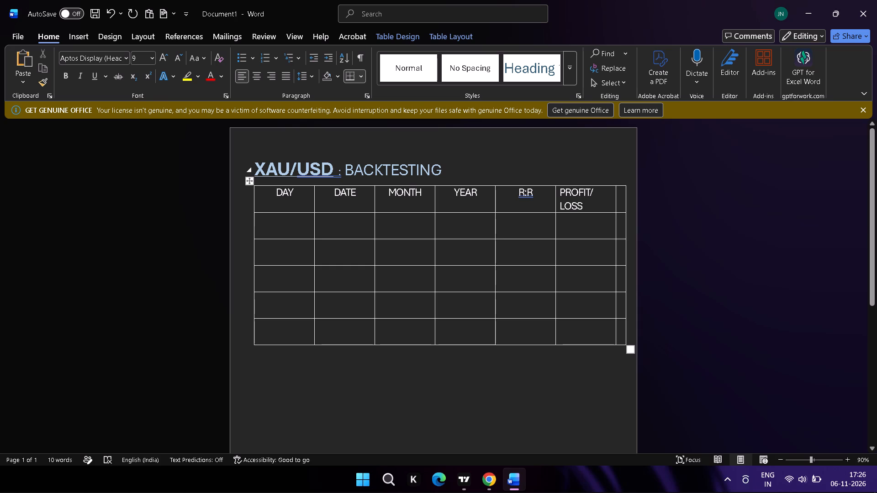
click(153, 57)
click(143, 176)
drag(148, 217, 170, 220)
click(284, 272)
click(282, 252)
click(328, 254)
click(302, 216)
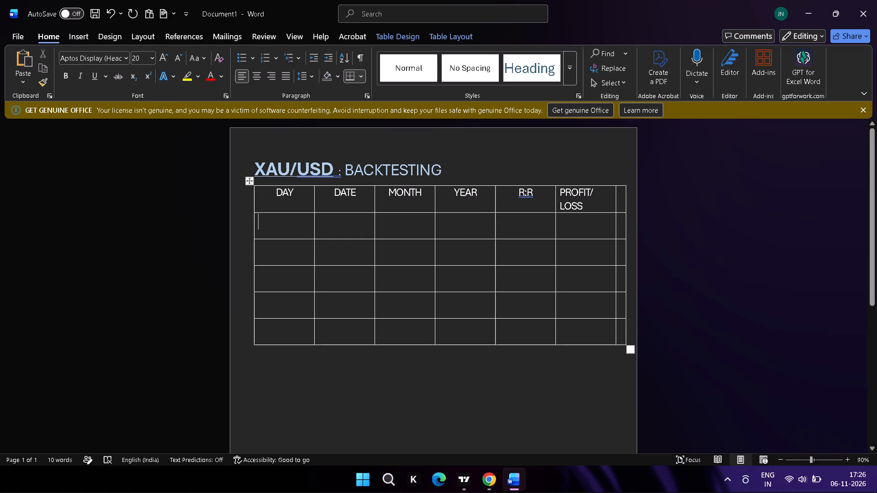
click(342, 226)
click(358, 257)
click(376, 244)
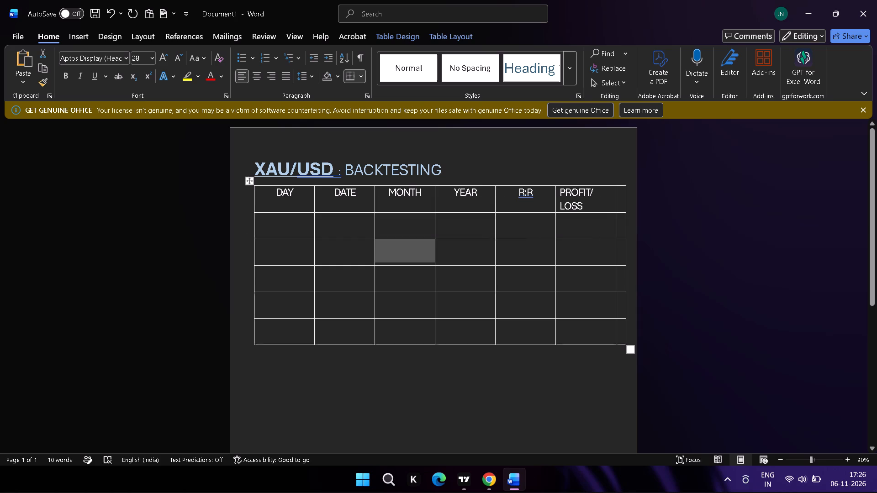
Set the font size of the empty paragraph below the table to 18.
click(370, 392)
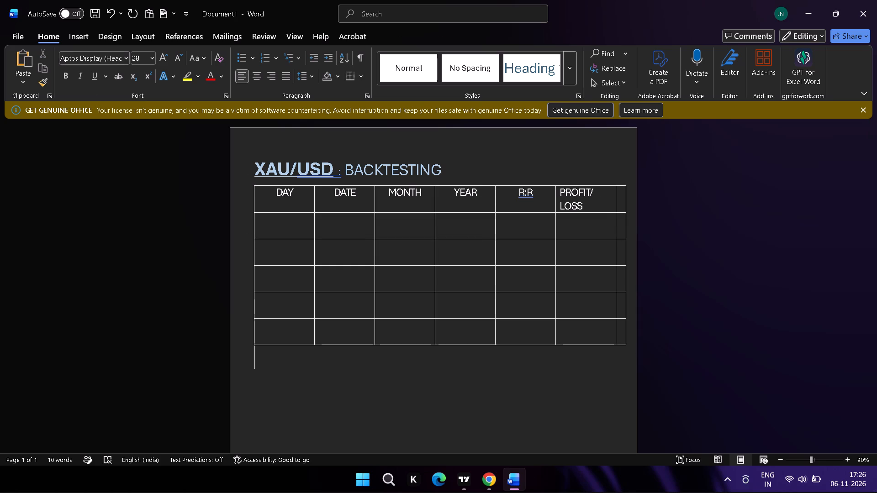
click(152, 59)
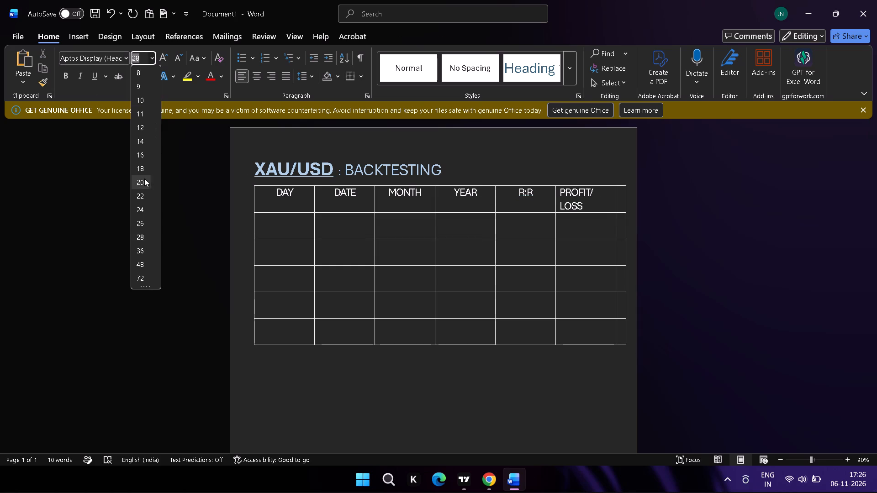
click(143, 169)
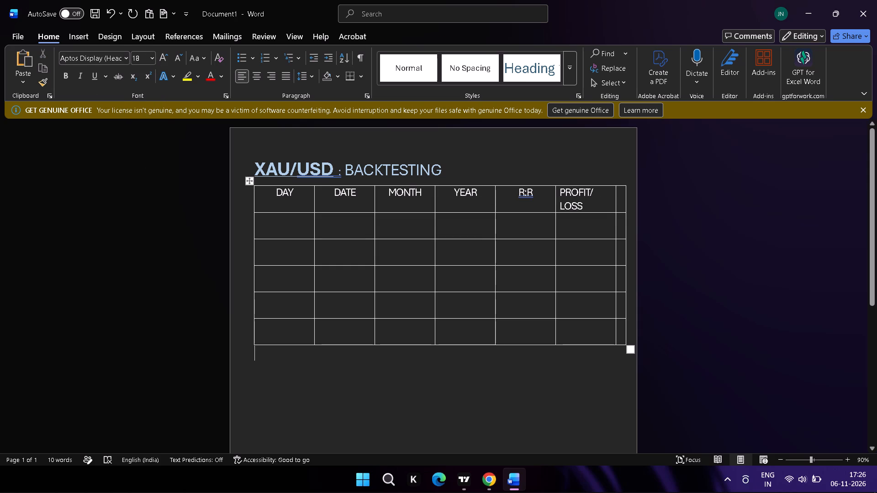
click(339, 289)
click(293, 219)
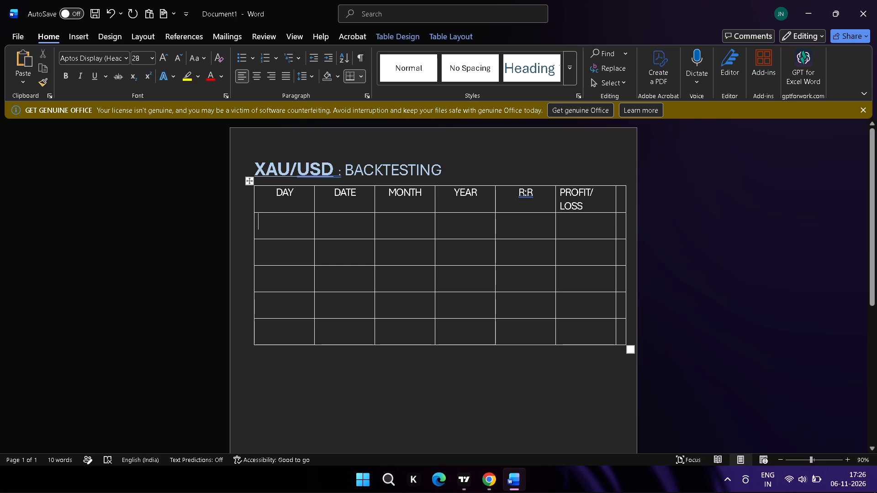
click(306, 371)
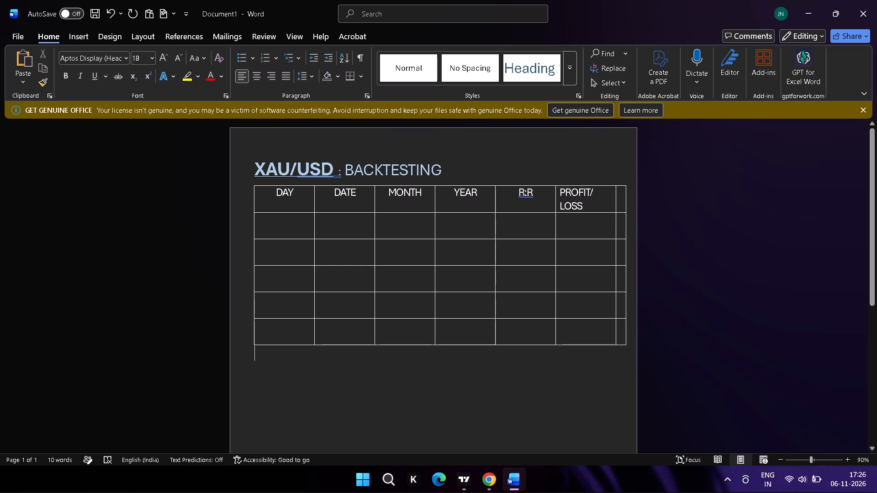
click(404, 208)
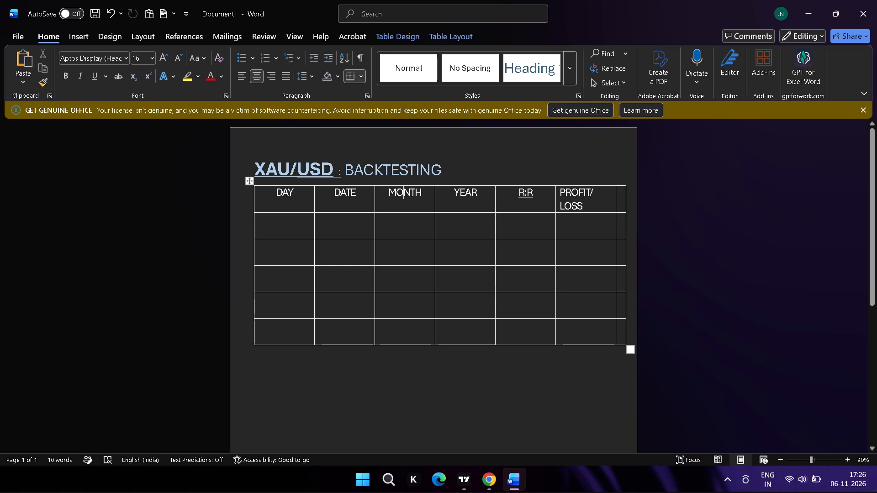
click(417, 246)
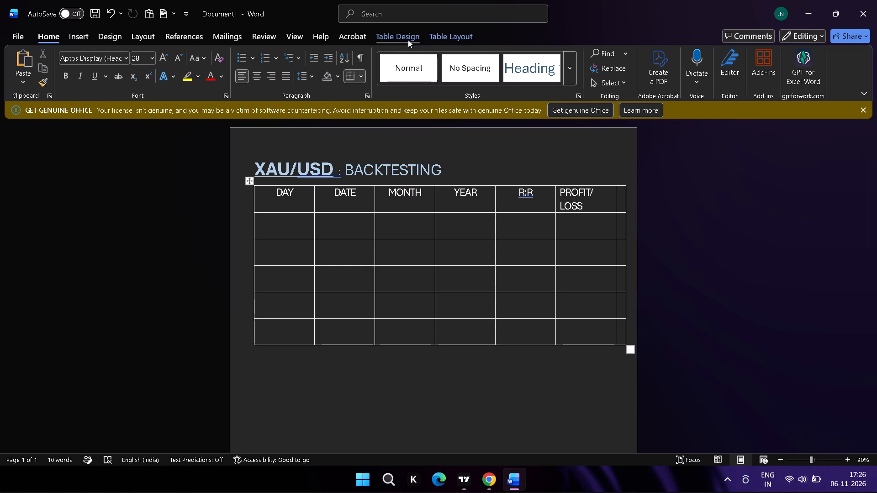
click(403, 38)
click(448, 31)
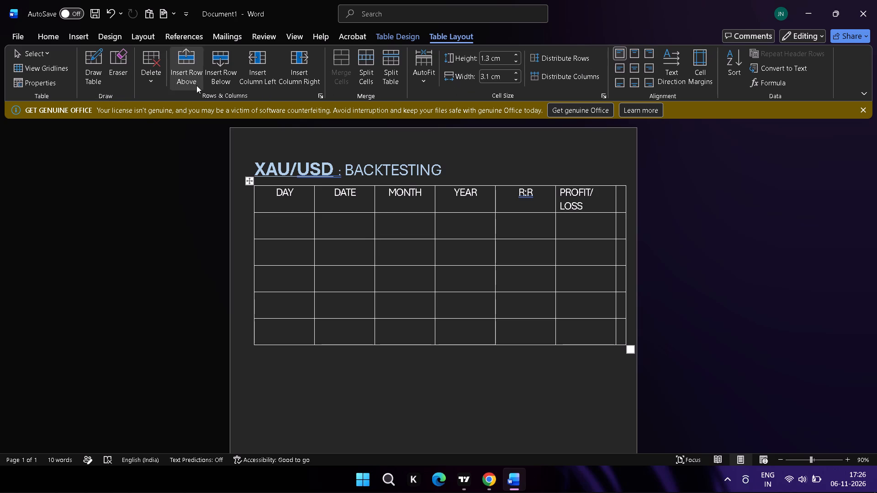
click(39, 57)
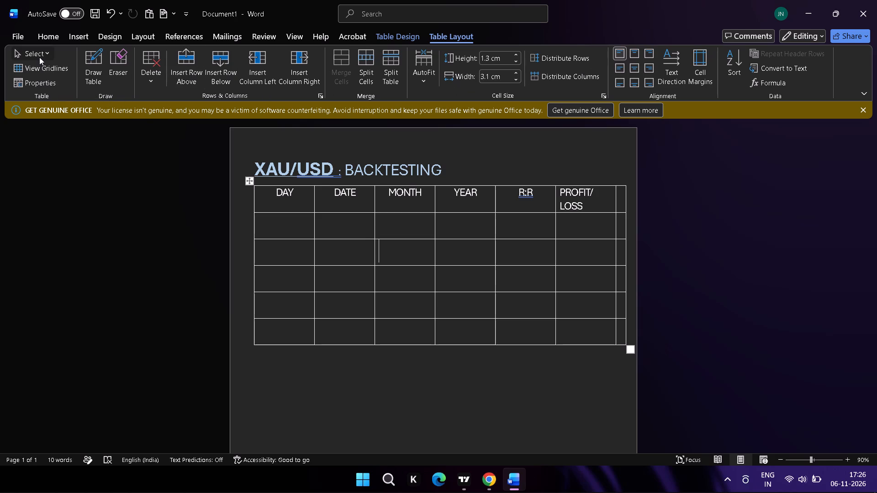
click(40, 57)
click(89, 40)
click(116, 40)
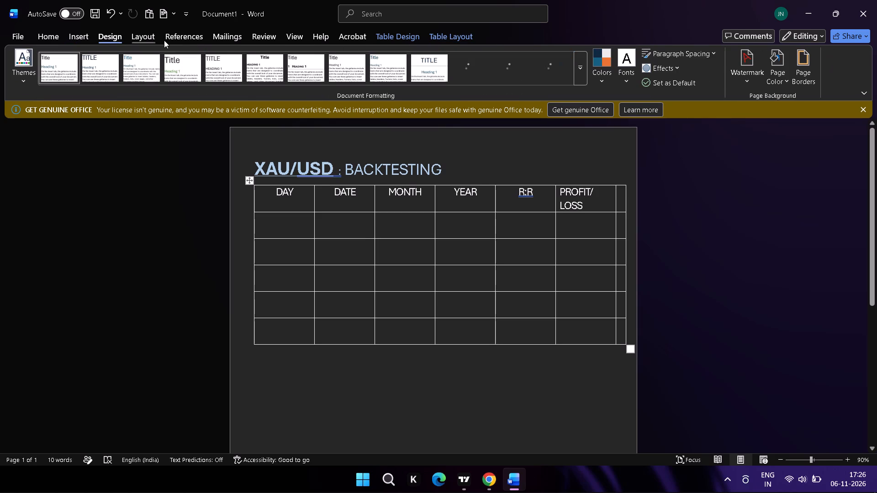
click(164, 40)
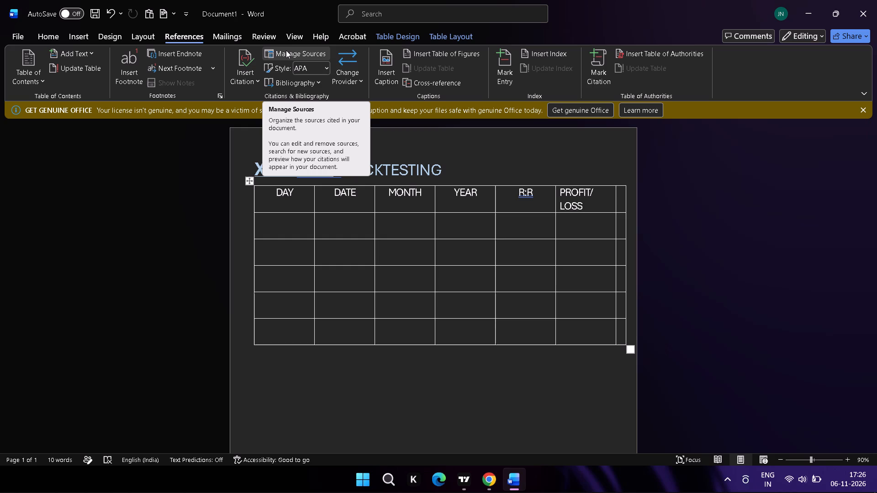
Switch to TradingView and examine the 5-minute XAUUSD sessions from Monday 12 October forward to Monday 26 October.
click(458, 486)
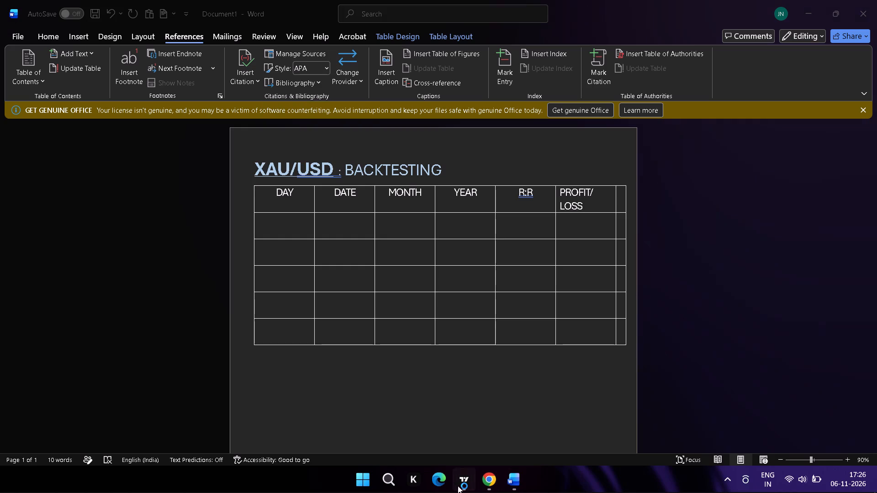
click(470, 487)
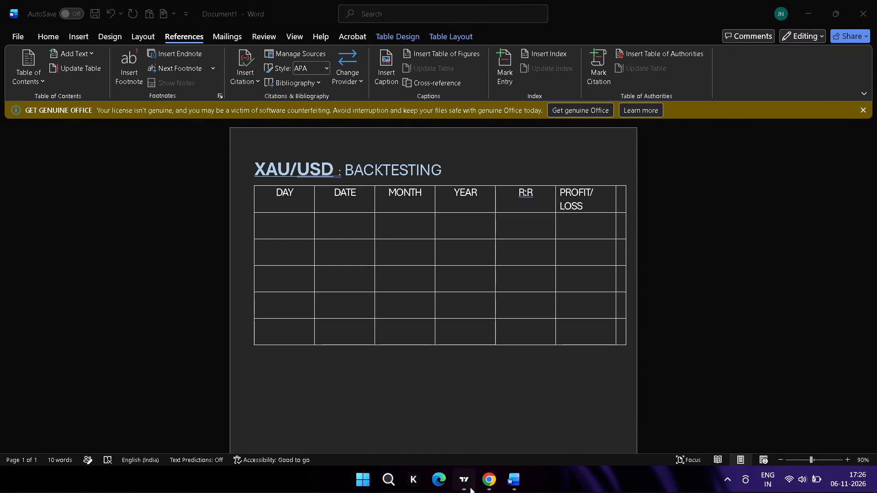
scroll(656, 311, down, 3)
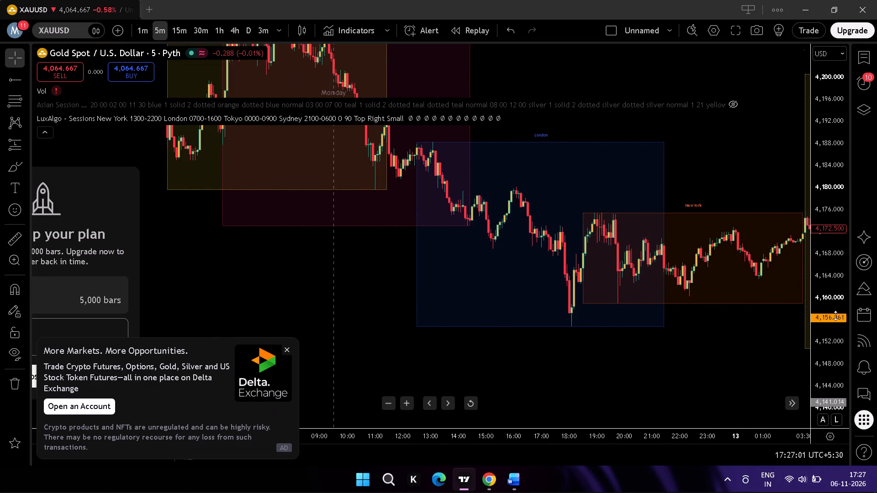
double_click(838, 315)
drag(759, 325, 156, 314)
drag(410, 255, 35, 304)
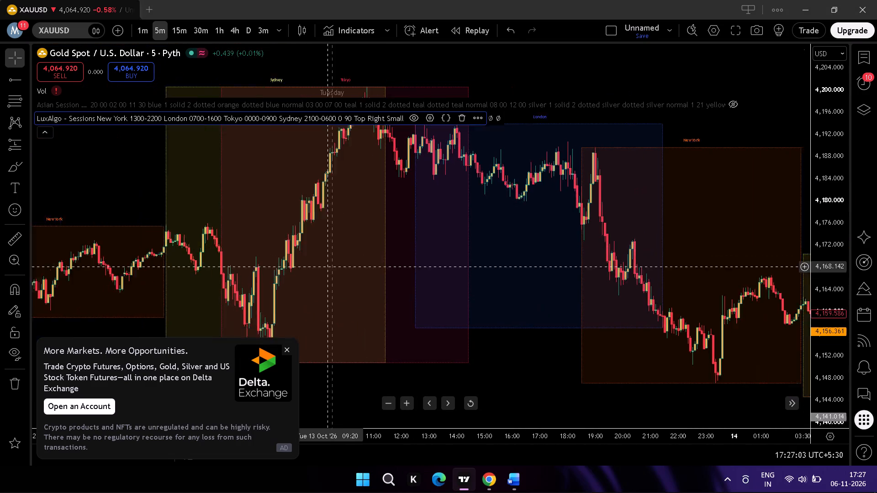
drag(406, 283, 48, 325)
drag(426, 314, 52, 315)
drag(508, 304, 45, 305)
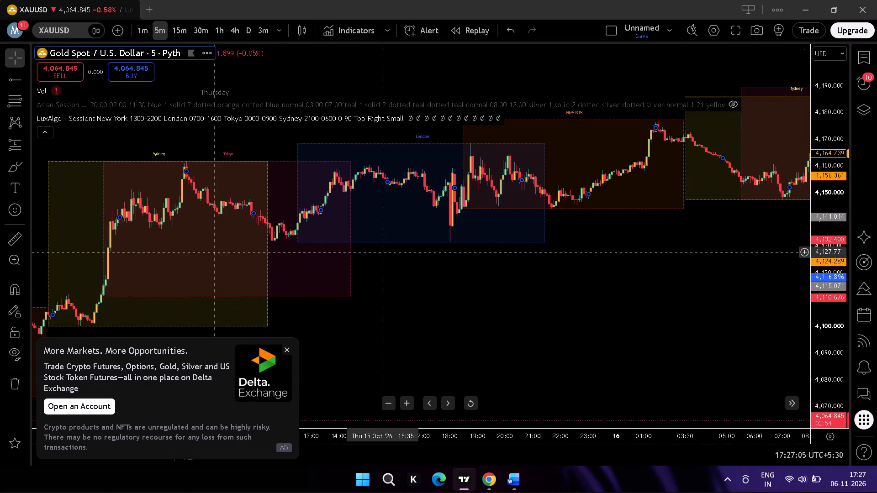
scroll(621, 220, down, 5)
scroll(752, 206, down, 3)
scroll(820, 195, down, 10)
drag(784, 239, 240, 311)
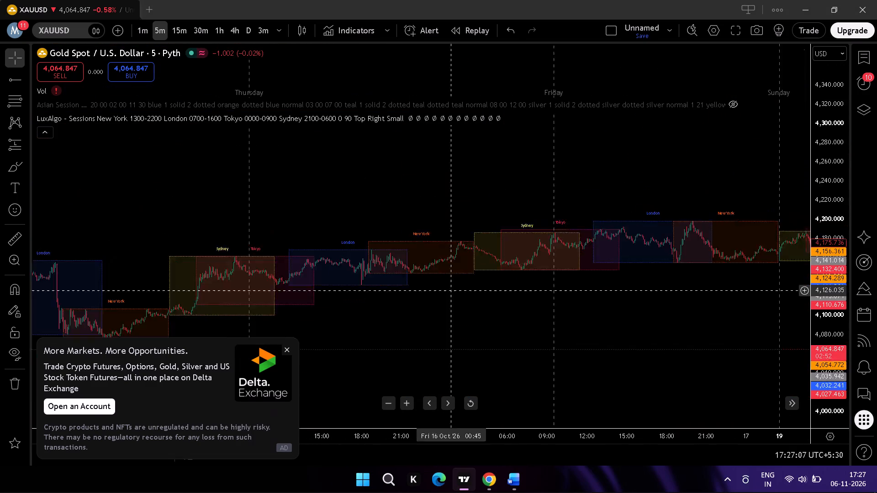
drag(240, 311, 0, 312)
drag(667, 294, 24, 128)
drag(782, 191, 0, 311)
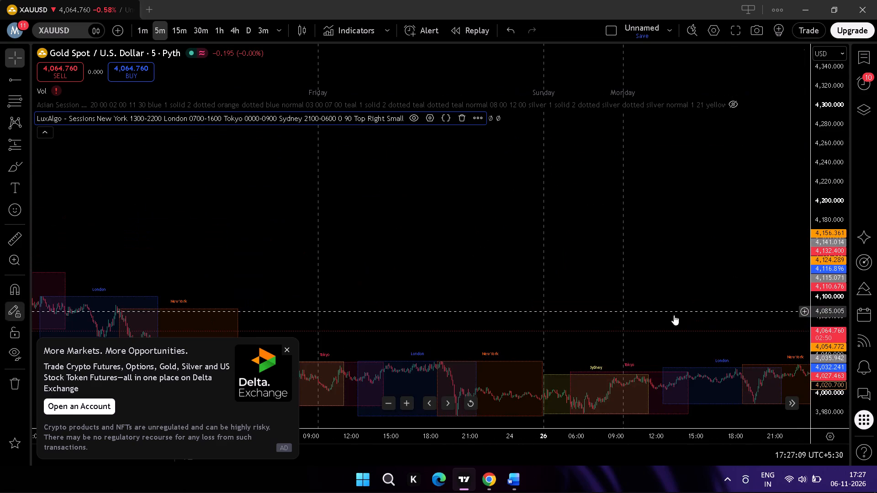
Examine the 5-minute XAUUSD sessions from Tuesday 27 October forward to the latest price on Friday 6 November.
drag(837, 319, 807, 319)
drag(731, 313, 149, 267)
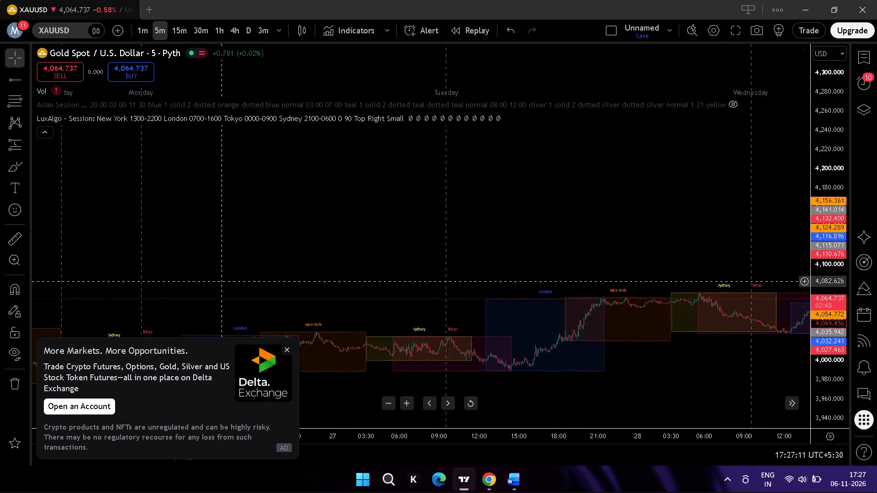
drag(149, 267, 106, 256)
drag(625, 284, 19, 229)
drag(645, 252, 65, 252)
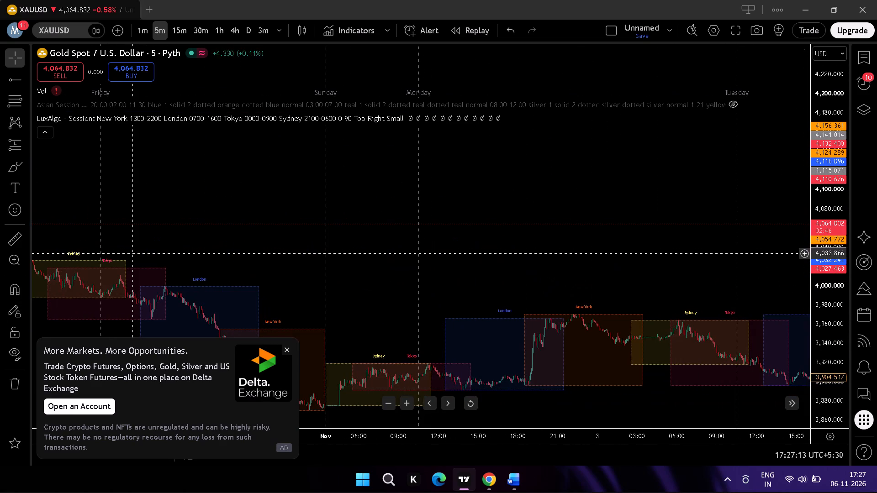
drag(600, 307, 16, 251)
drag(700, 231, 151, 363)
drag(686, 281, 448, 281)
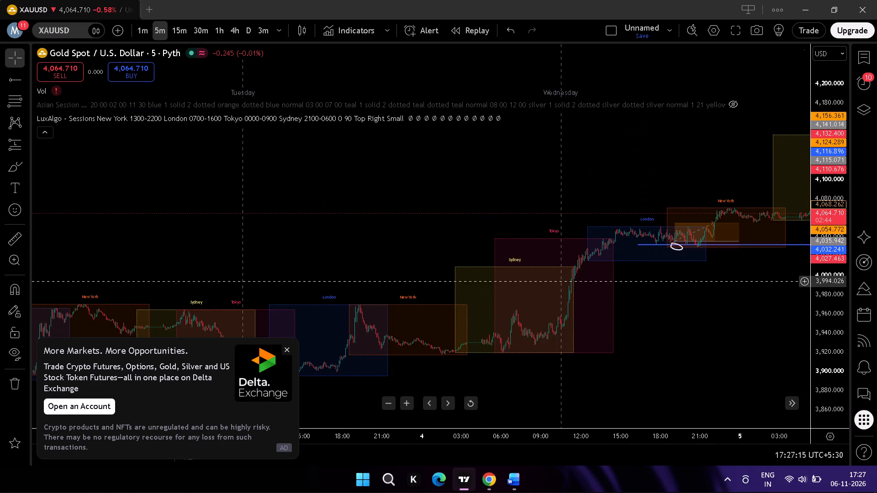
drag(448, 281, 160, 281)
drag(812, 216, 450, 283)
drag(729, 235, 368, 278)
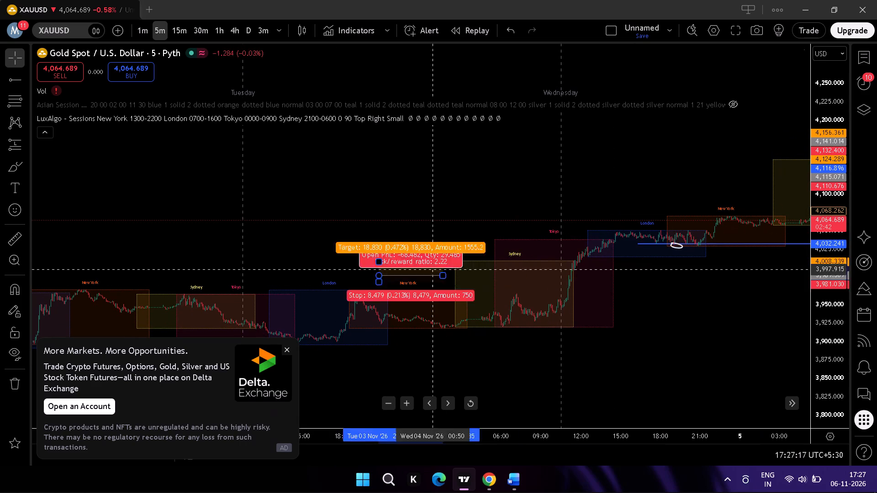
drag(368, 278, 249, 292)
drag(551, 210, 106, 260)
drag(724, 227, 415, 227)
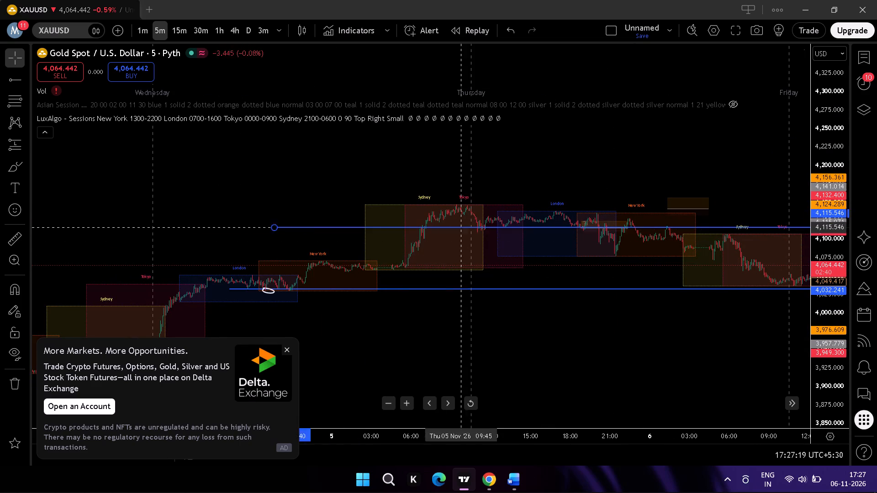
drag(415, 227, 307, 229)
drag(762, 129, 346, 211)
drag(739, 233, 546, 205)
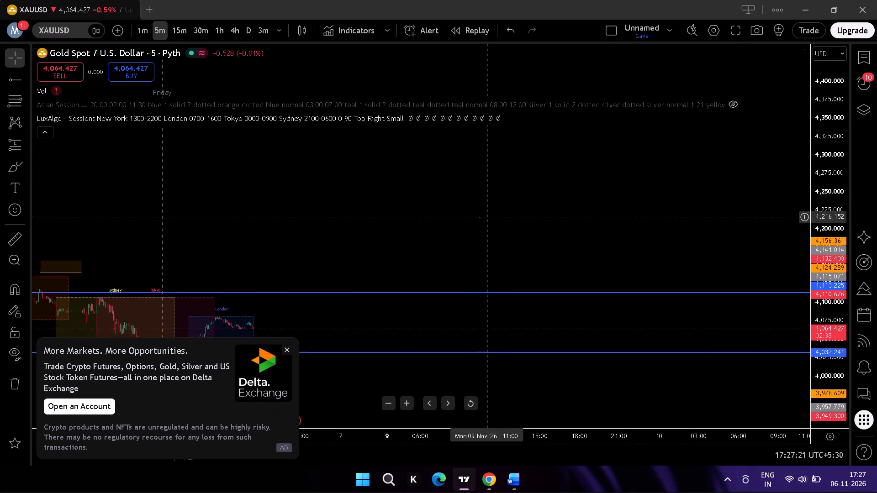
drag(546, 205, 846, 169)
scroll(824, 273, up, 9)
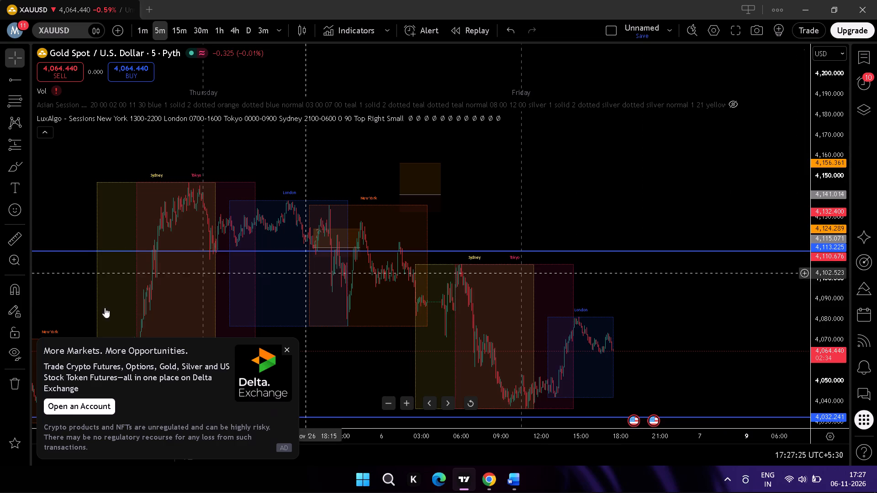
Remove all six drawings from the XAUUSD chart, keeping the indicators.
click(2, 376)
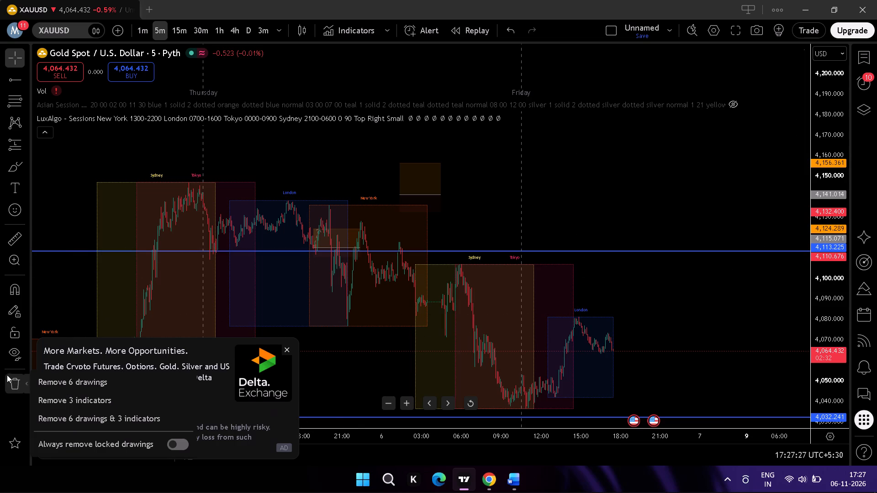
click(53, 387)
Close the Delta Exchange advertisement covering the chart.
drag(288, 360, 321, 296)
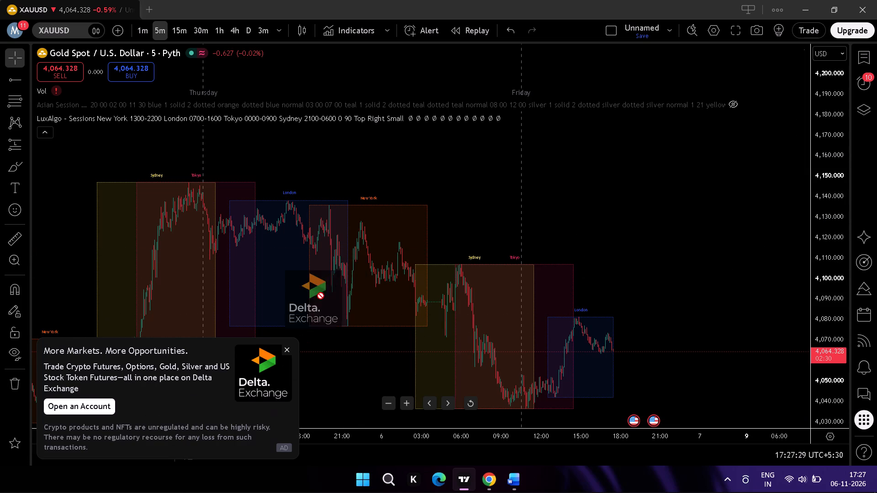
drag(321, 296, 313, 301)
click(283, 351)
Hide the LuxAlgo Sessions indicator and show the hidden Asian Session indicator in its place.
drag(437, 350, 436, 341)
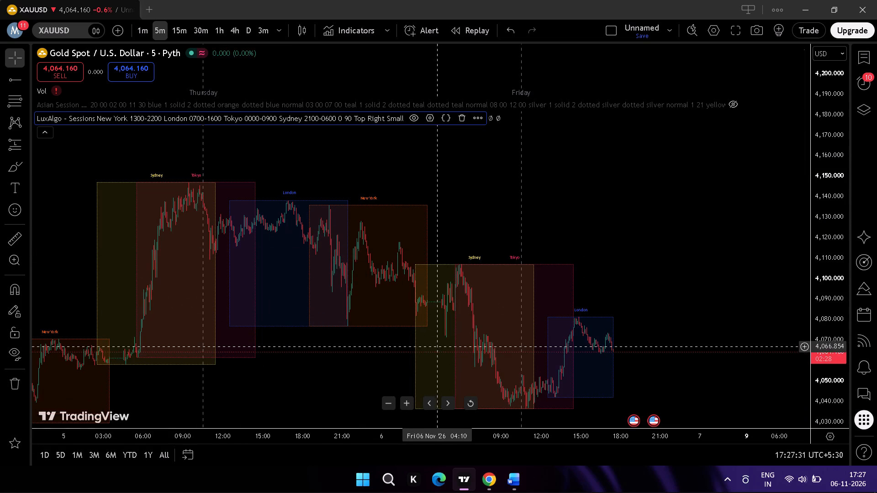
drag(436, 341, 402, 283)
scroll(484, 307, up, 3)
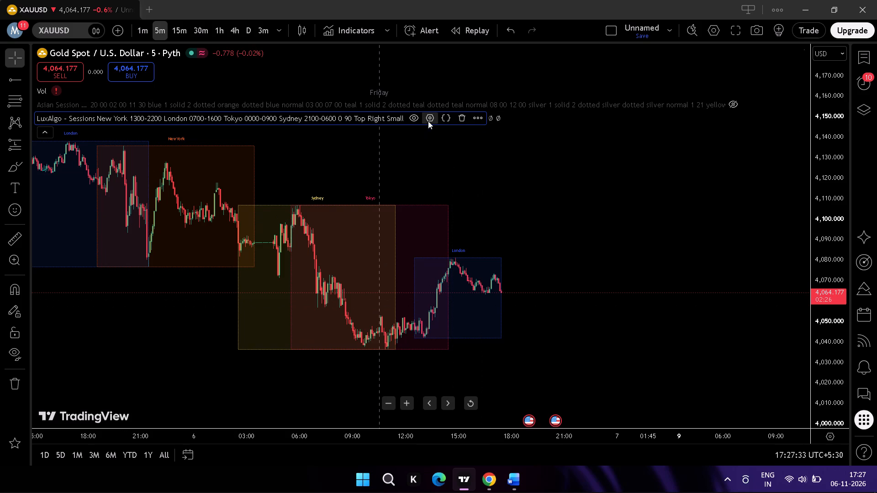
click(409, 119)
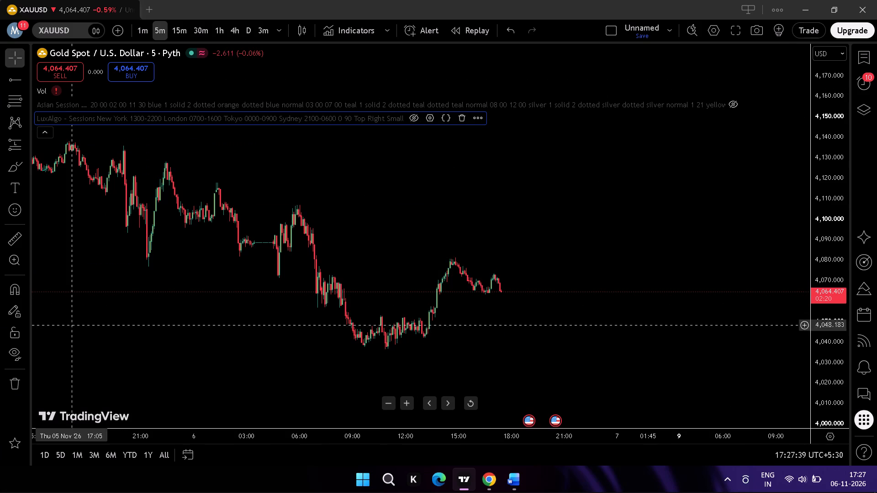
click(740, 107)
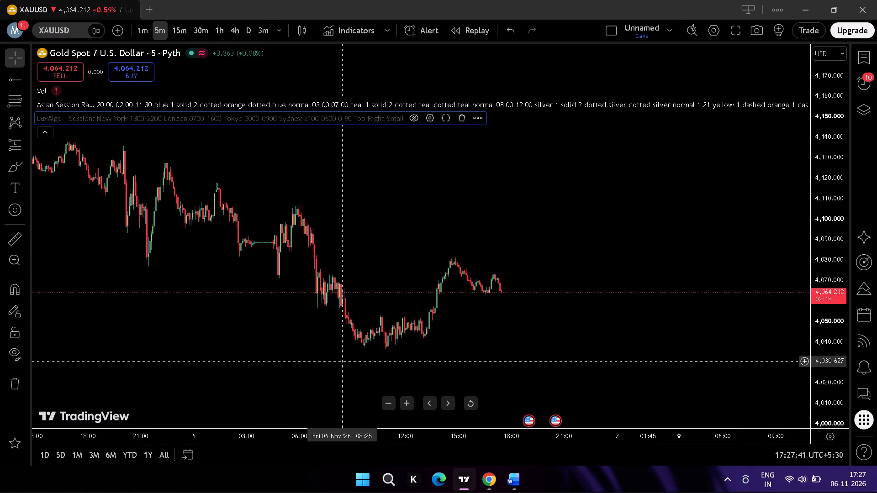
Examine Friday 6 November's session ranges and latest price action on the 5-minute chart with the Asian Session indicator.
scroll(325, 372, up, 1)
scroll(824, 325, up, 1)
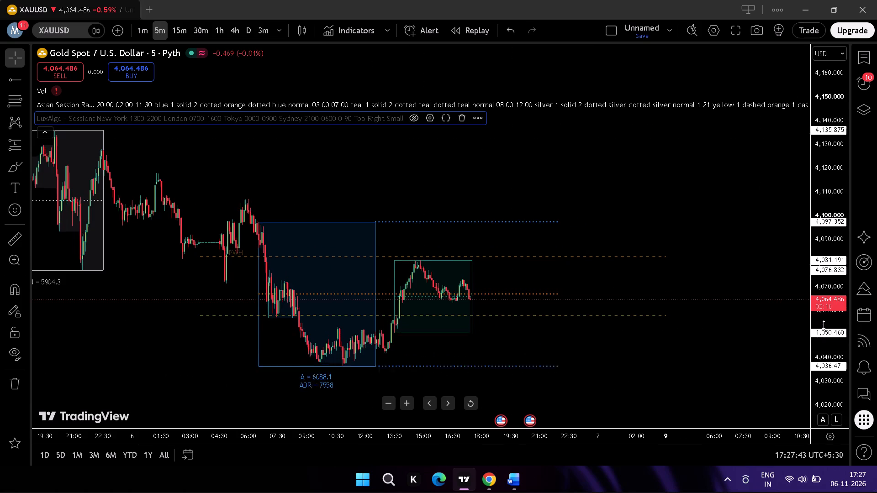
scroll(824, 325, up, 2)
scroll(414, 325, up, 2)
drag(417, 307, 683, 199)
scroll(548, 243, up, 3)
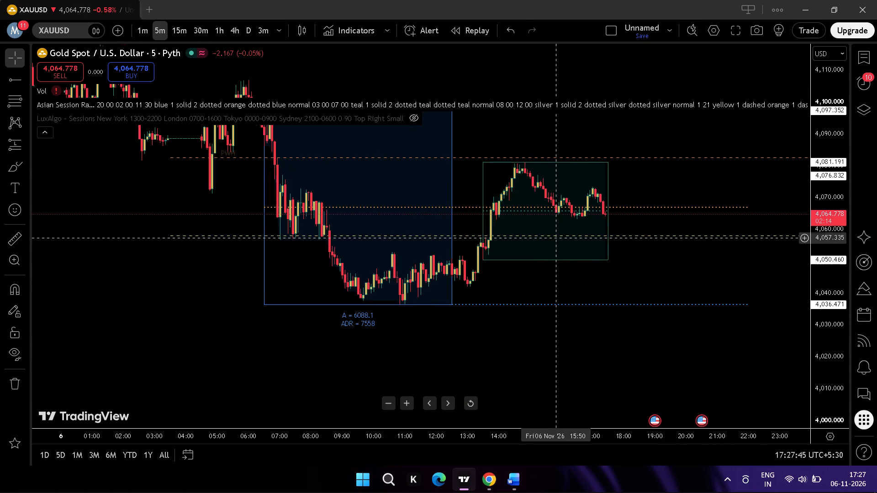
scroll(650, 195, up, 1)
scroll(827, 246, up, 4)
scroll(641, 215, up, 3)
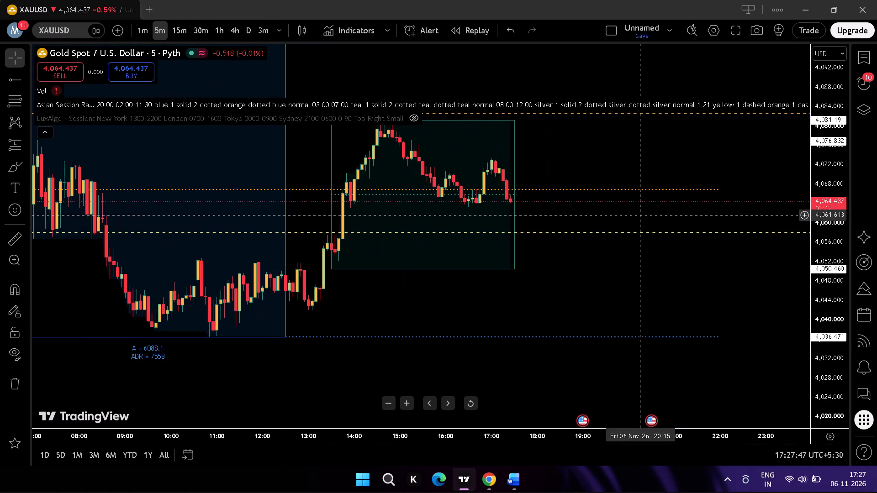
drag(517, 210, 571, 249)
drag(634, 220, 648, 242)
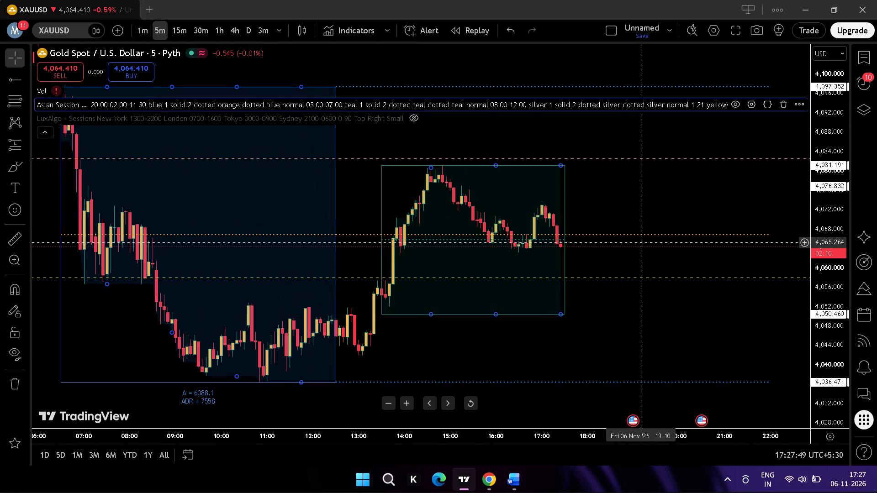
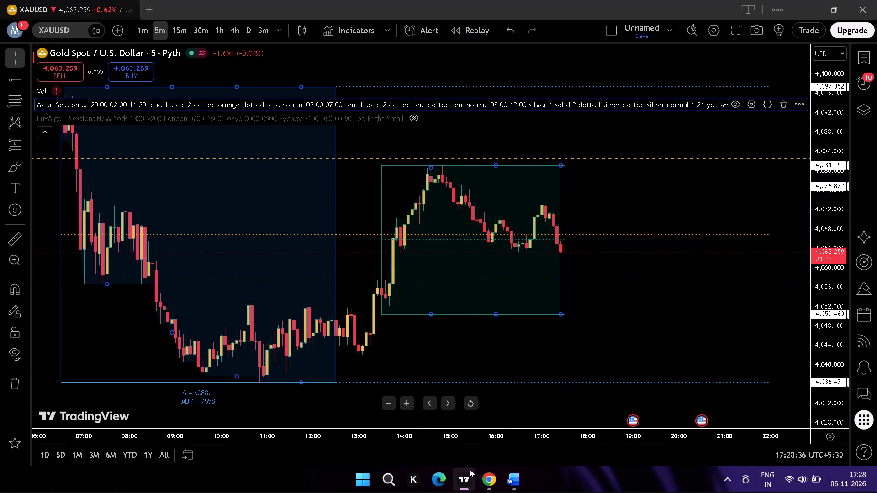
Switch to the Word document that holds the XAU/USD backtesting table.
click(520, 482)
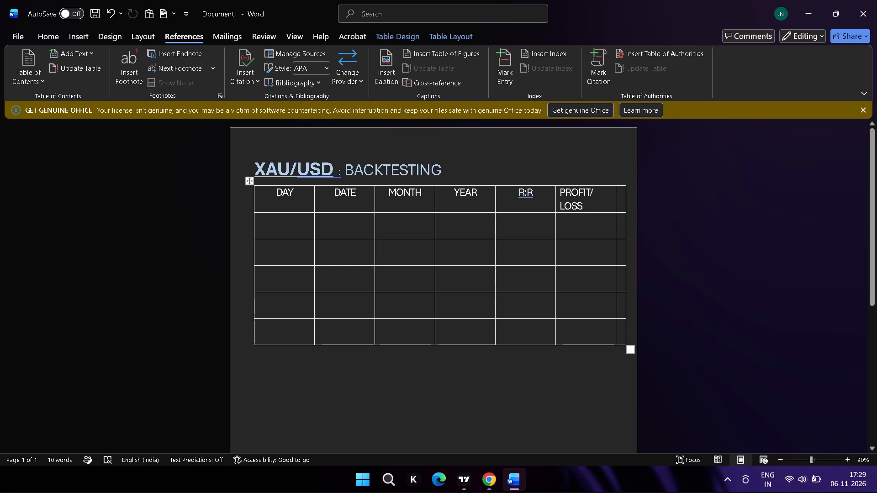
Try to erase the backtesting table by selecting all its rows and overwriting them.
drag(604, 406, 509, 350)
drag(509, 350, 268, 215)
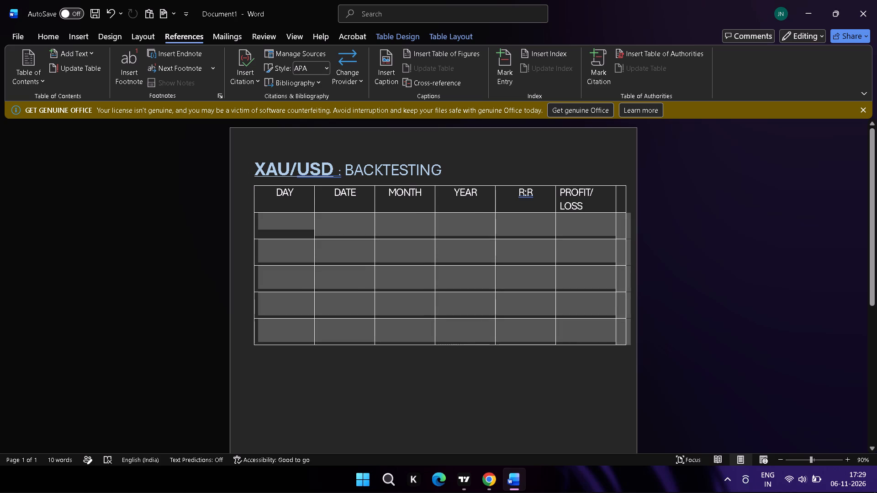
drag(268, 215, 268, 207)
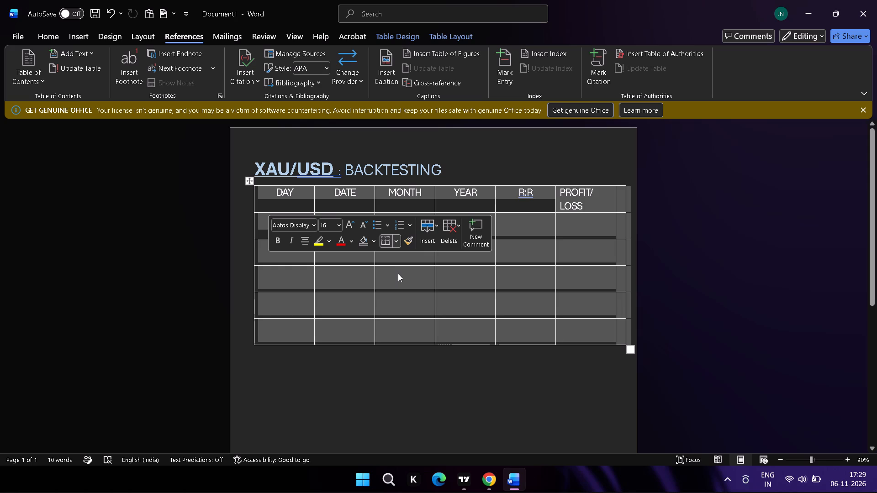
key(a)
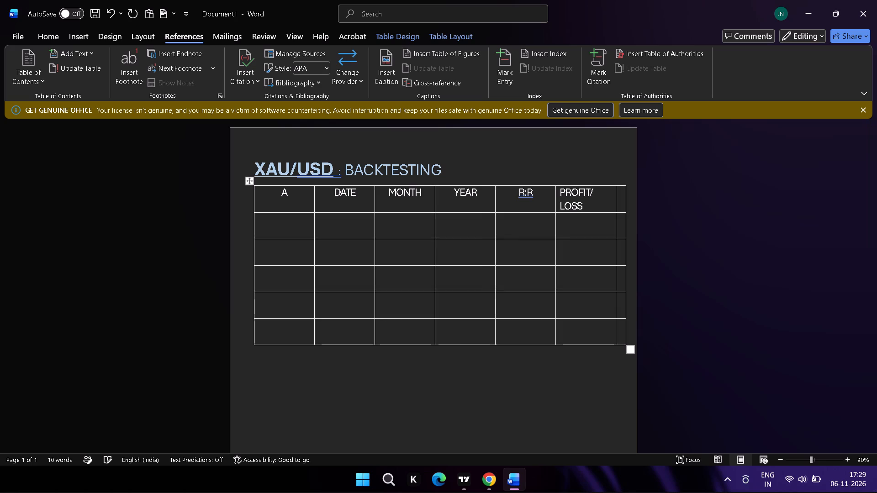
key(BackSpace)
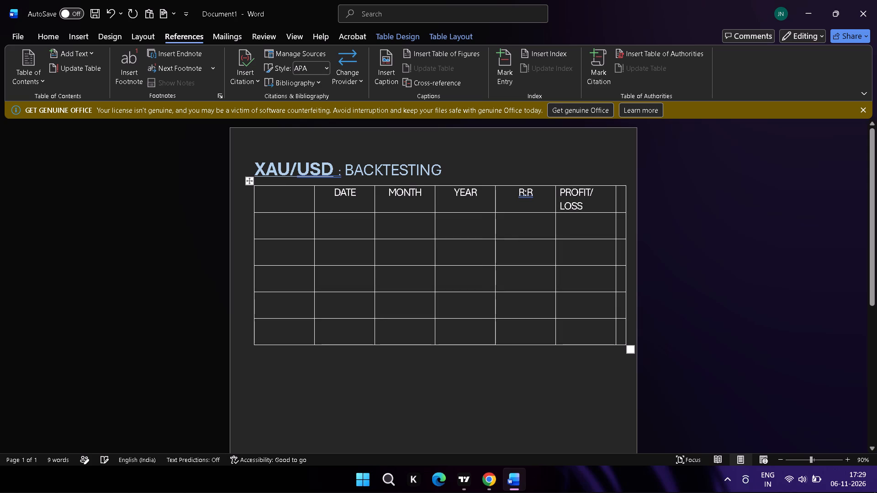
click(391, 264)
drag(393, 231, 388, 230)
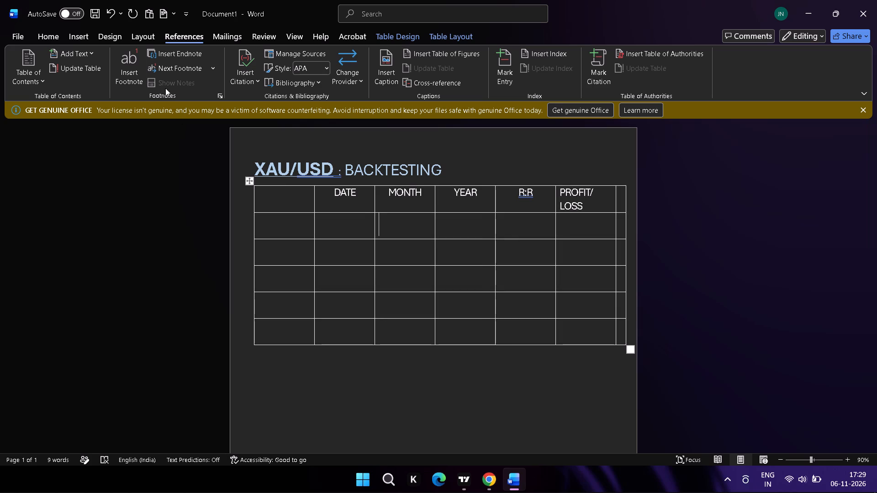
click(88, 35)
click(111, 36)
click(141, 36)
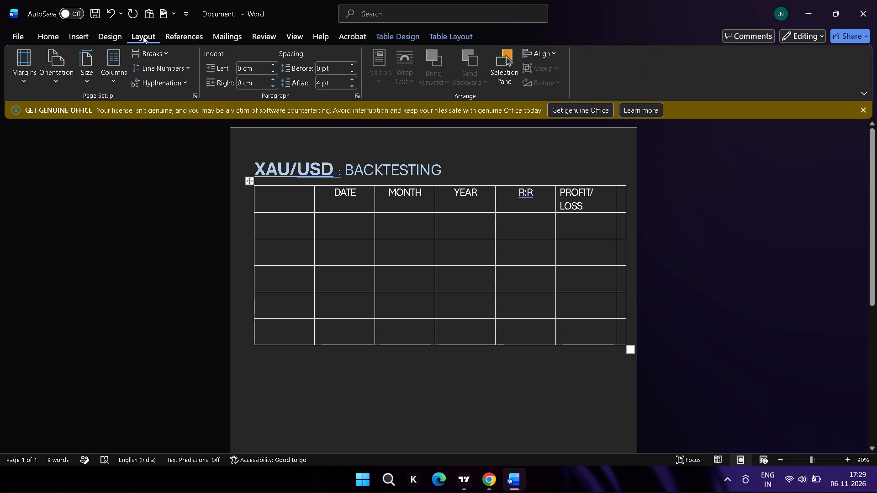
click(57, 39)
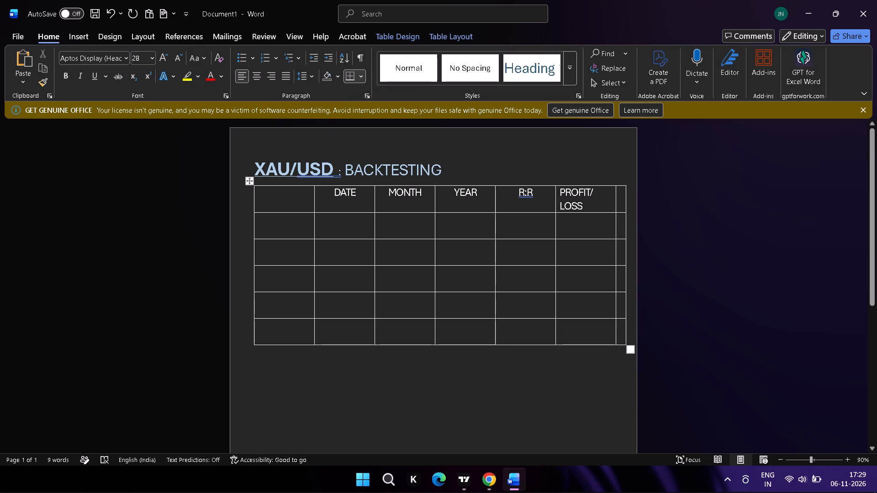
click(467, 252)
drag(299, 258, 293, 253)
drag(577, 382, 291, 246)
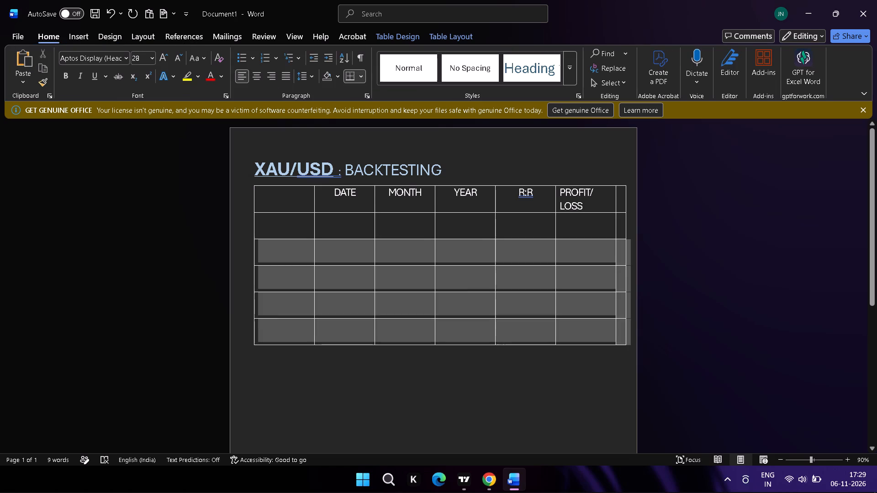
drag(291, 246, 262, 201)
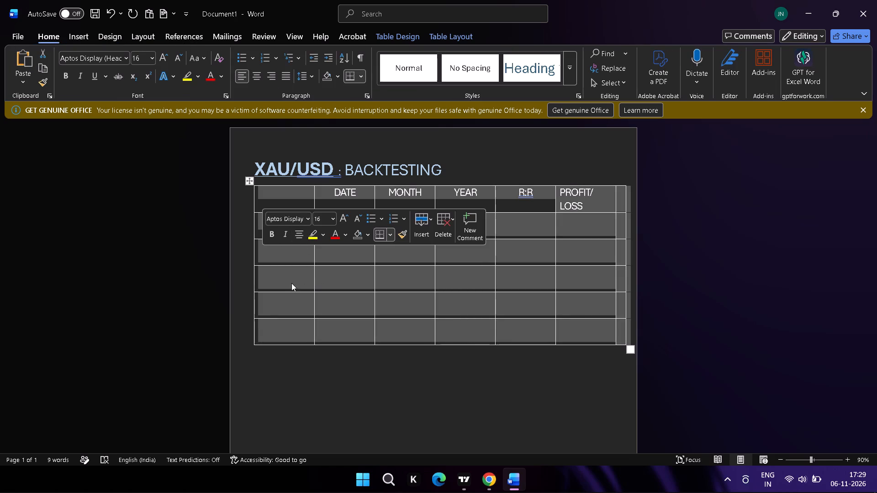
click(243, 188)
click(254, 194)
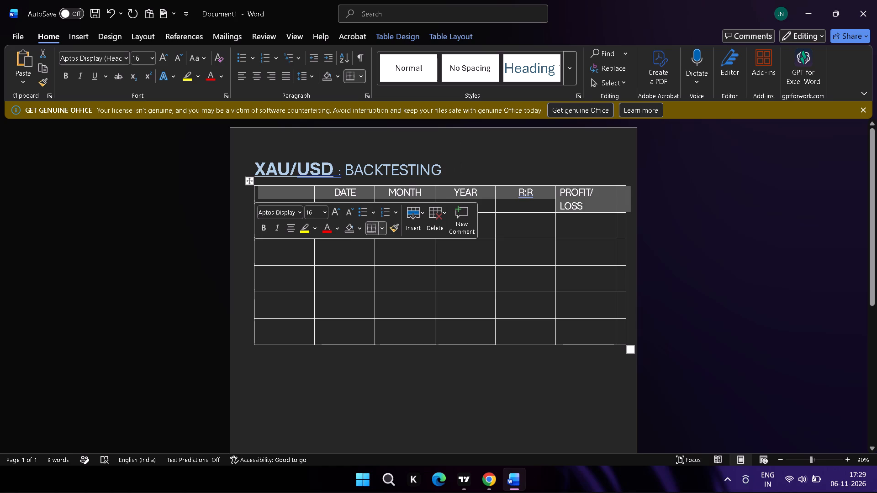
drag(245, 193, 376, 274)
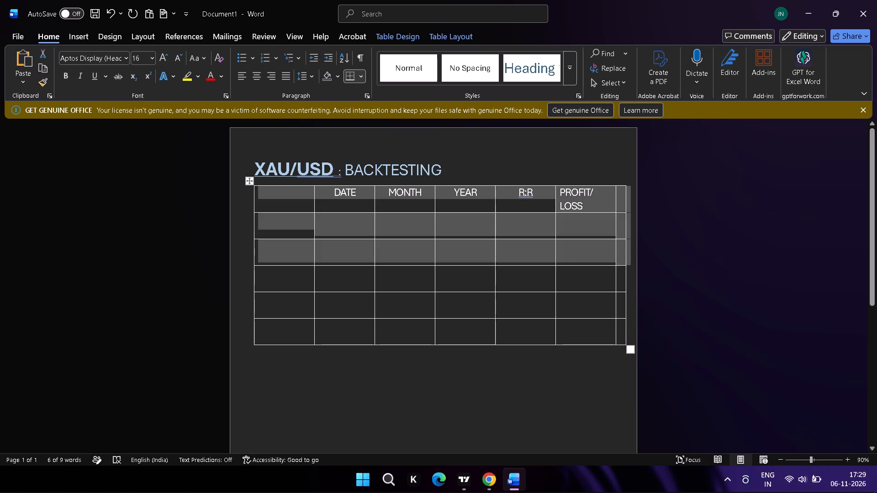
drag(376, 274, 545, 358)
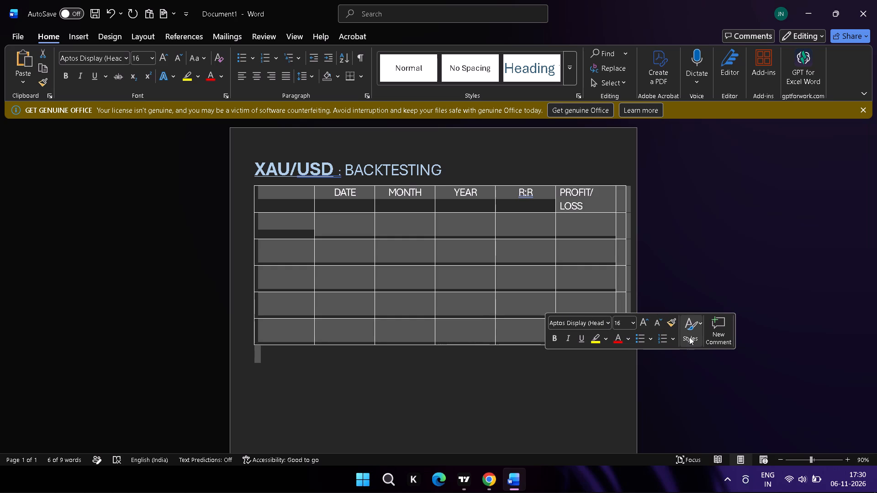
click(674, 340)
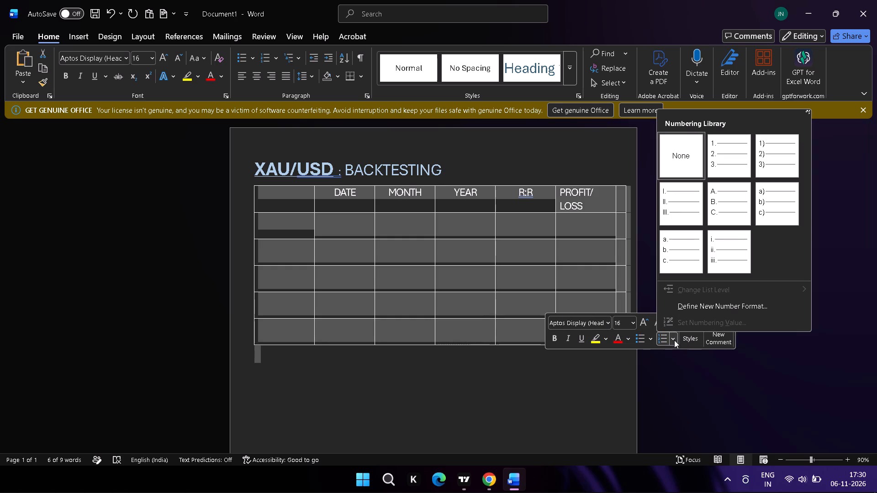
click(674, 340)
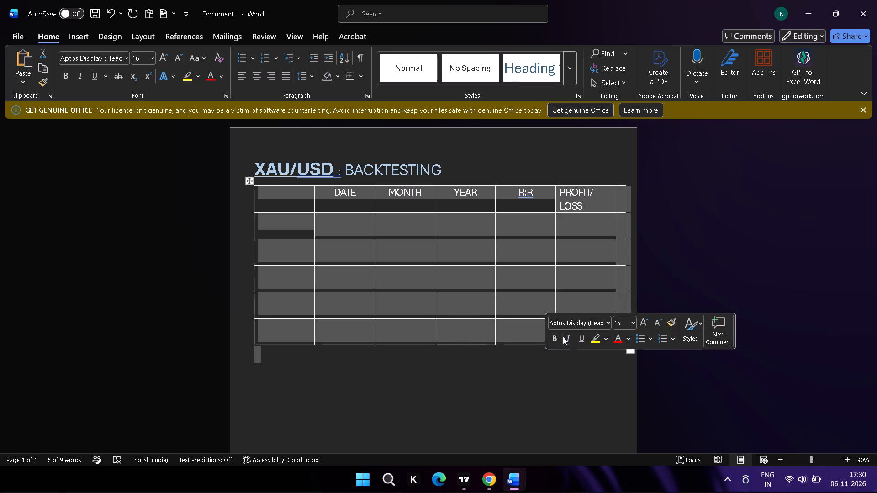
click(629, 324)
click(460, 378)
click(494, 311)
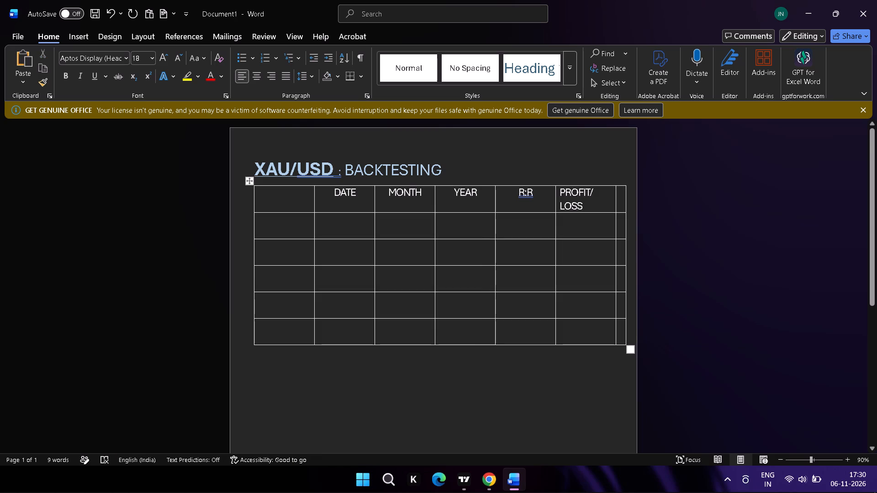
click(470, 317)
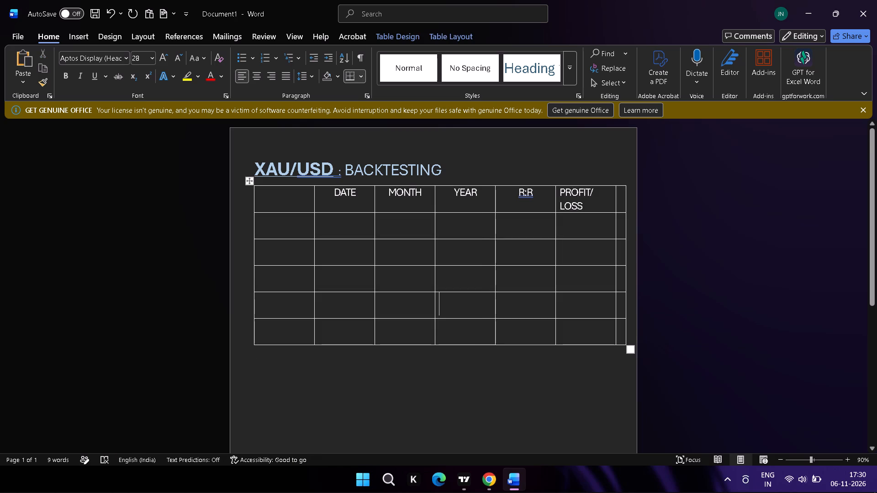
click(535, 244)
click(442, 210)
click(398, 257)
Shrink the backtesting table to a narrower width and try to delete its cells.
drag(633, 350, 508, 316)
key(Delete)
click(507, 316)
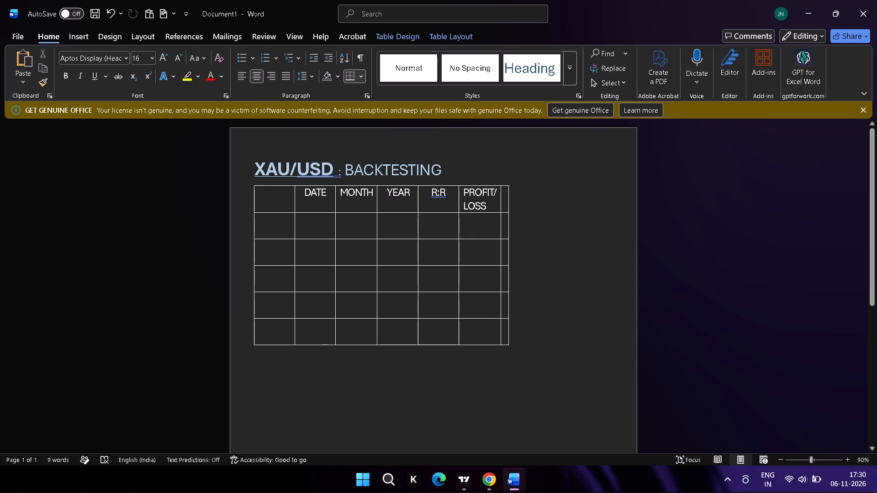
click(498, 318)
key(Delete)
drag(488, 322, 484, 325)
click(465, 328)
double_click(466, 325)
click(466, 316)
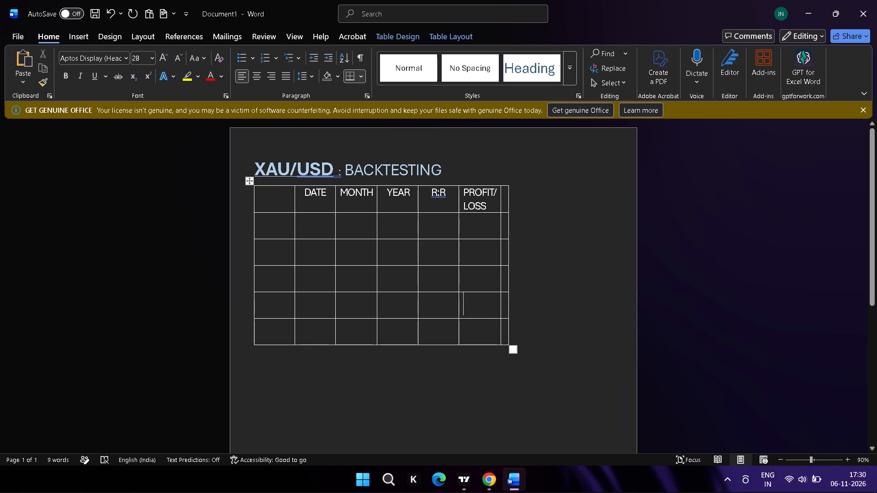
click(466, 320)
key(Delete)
Undo the document edits back past the column headers, the seven-column table's insertion and the bold formatting of XAU/USD in the title.
key(ctrl+z)
key(ctrl+z)
key(ctrl+z)
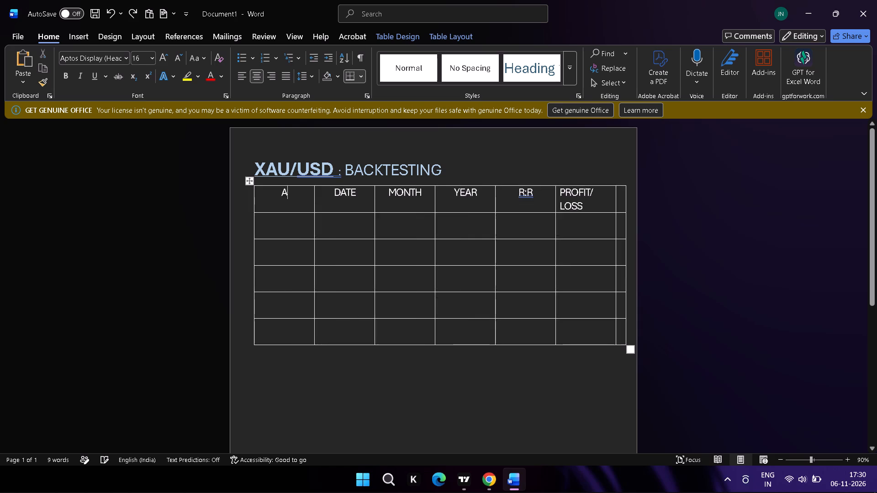
key(ctrl+z)
key(ctrl+z)
key(ctrl+z)
key(ctrl+z)
key(ctrl+z)
key(ctrl+z)
key(ctrl+z)
key(ctrl+z)
key(ctrl+z)
key(ctrl+z)
key(ctrl+z)
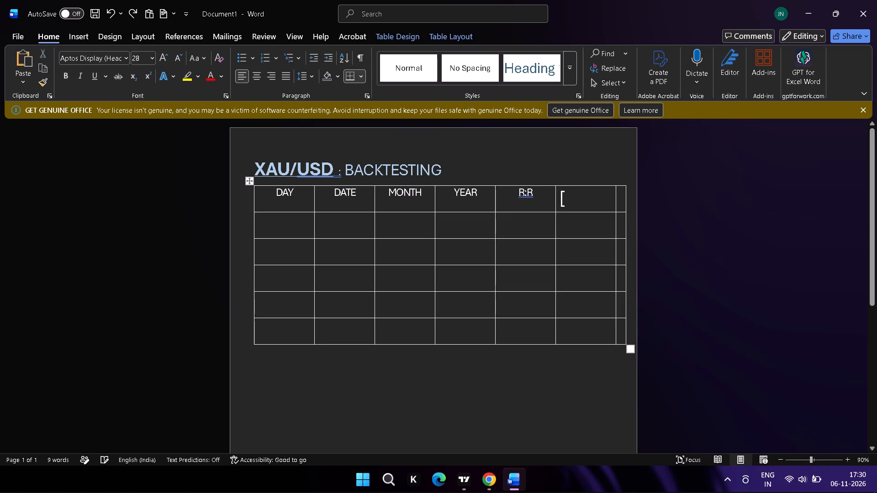
key(ctrl+z)
key(ctrl+z)
key(ctrl+z)
key(ctrl+z)
key(ctrl+z)
key(ctrl+z)
key(ctrl+z)
key(z)
key(ctrl+z)
key(ctrl+z)
key(ctrl+z)
key(ctrl+z)
key(ctrl+z)
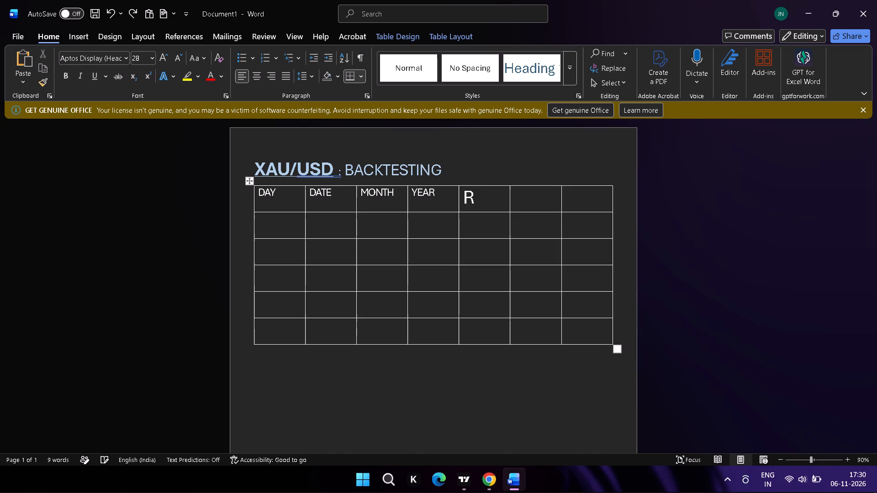
key(ctrl+z)
key(ctrl+z)
key(ctrl+z)
key(ctrl+z)
key(ctrl+z)
key(ctrl+z)
key(ctrl+z)
key(ctrl+z)
key(ctrl+z)
key(ctrl+z)
key(ctrl+z)
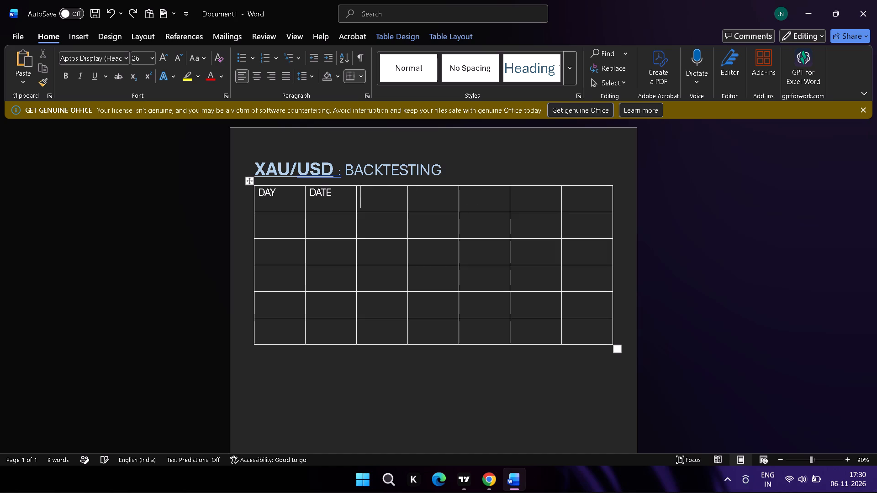
key(ctrl+z)
key(ctrl+z)
key(ctrl+z)
key(ctrl+z)
key(ctrl+z)
key(ctrl+z)
key(ctrl+z)
key(ctrl+z)
key(z)
key(ctrl+z)
key(z)
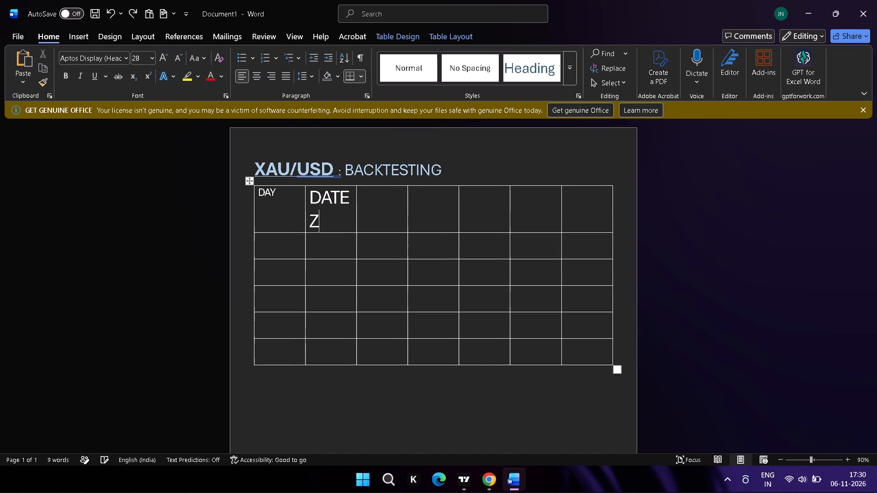
key(ctrl+z)
key(ctrl+z)
key(ctrl+z)
key(ctrl+z)
key(ctrl+z)
key(ctrl+z)
key(ctrl+z)
key(z)
key(ctrl+z)
key(ctrl+z)
key(ctrl+z)
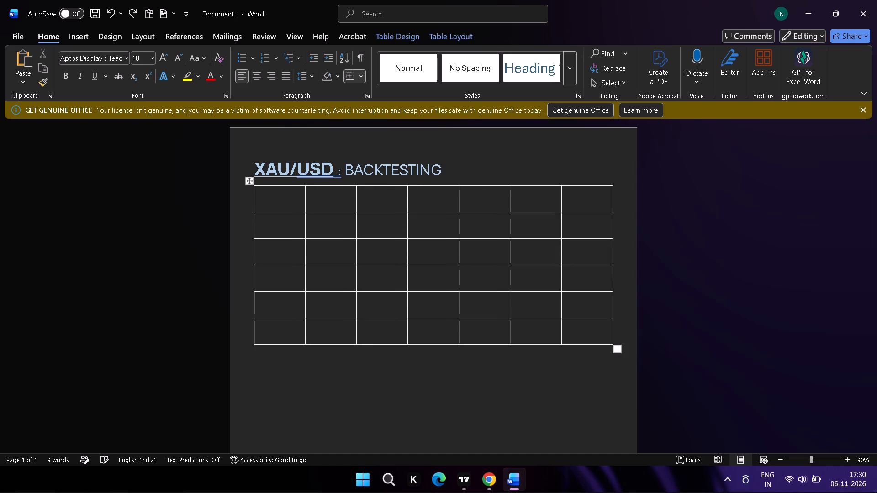
key(ctrl+z)
key(ctrl+z)
key(ctrl+z)
key(ctrl+z)
key(ctrl+z)
key(ctrl+z)
key(ctrl+z)
key(ctrl+z)
key(ctrl+z)
key(ctrl+z)
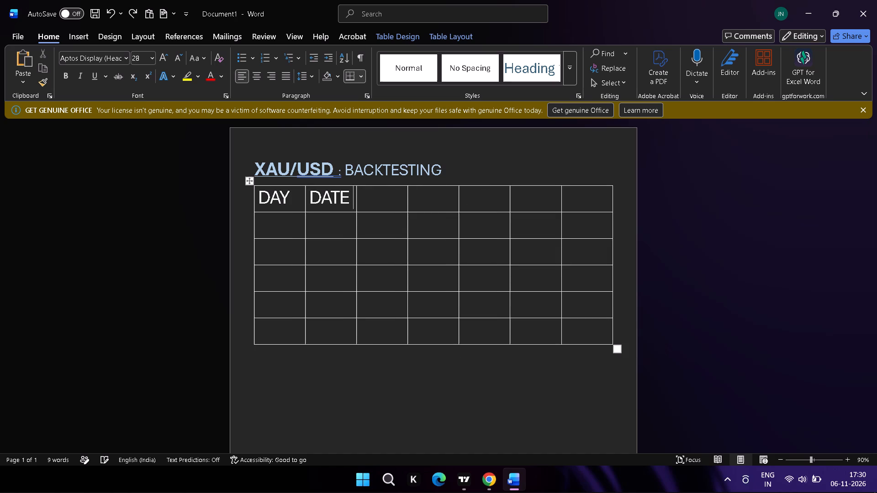
key(ctrl+z)
key(ctrl+z)
key(ctrl+z)
key(ctrl+z)
key(ctrl+z)
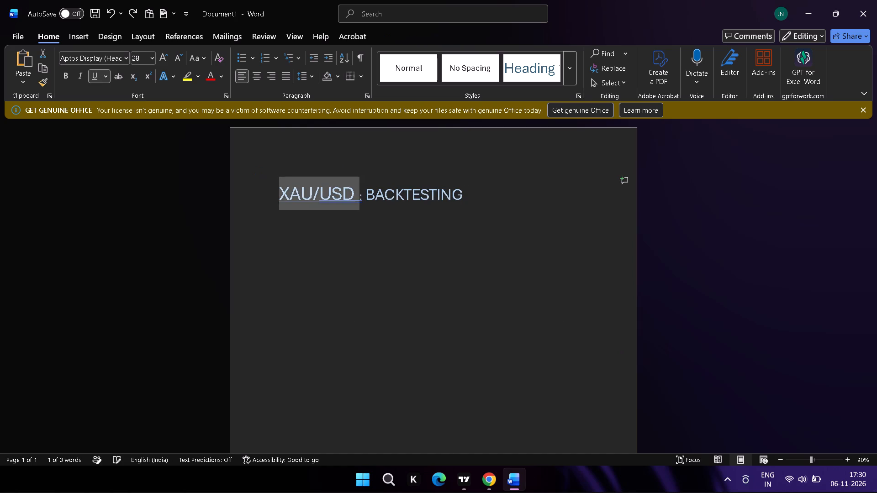
Insert a table with six columns and five rows below the XAU/USD : BACKTESTING title.
click(347, 303)
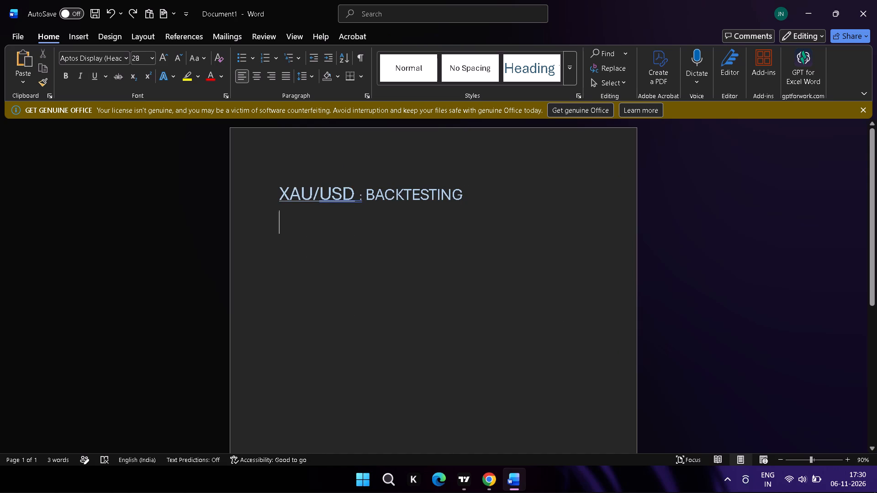
drag(527, 232, 458, 221)
click(89, 37)
click(92, 57)
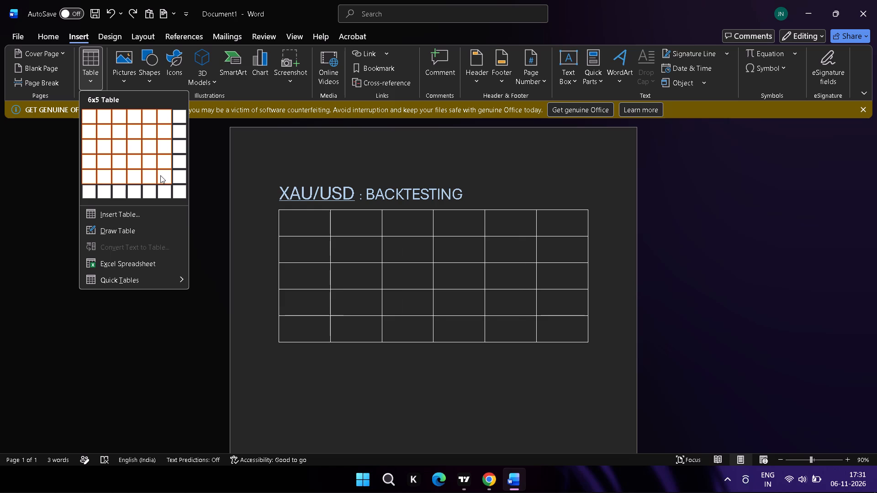
click(160, 175)
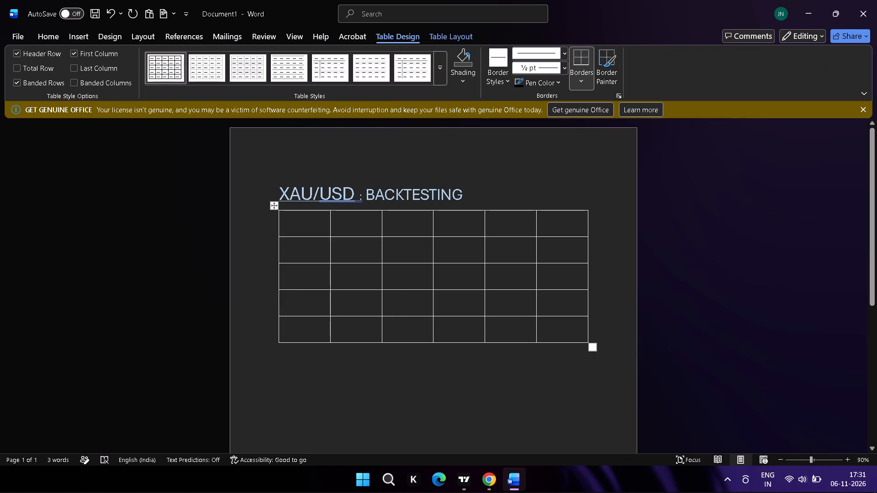
click(74, 43)
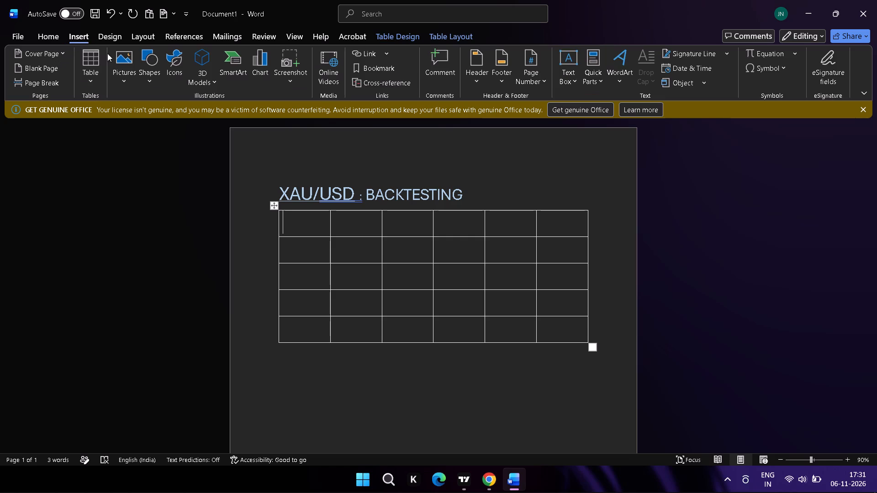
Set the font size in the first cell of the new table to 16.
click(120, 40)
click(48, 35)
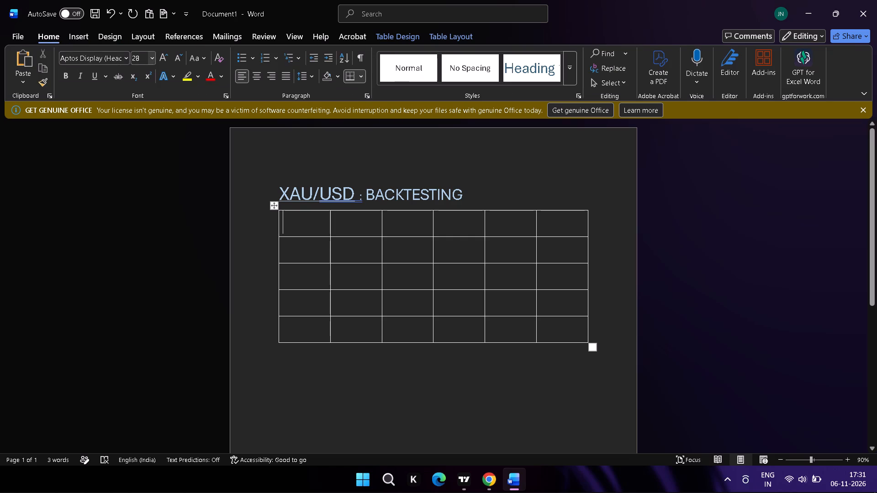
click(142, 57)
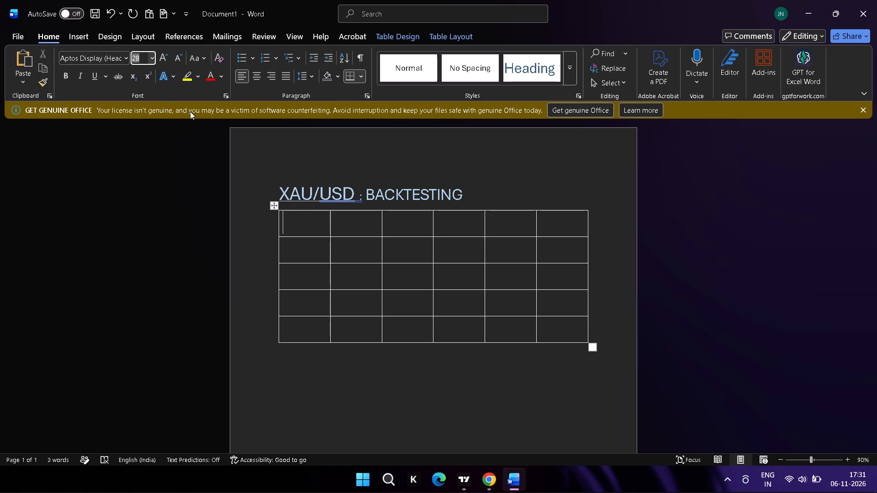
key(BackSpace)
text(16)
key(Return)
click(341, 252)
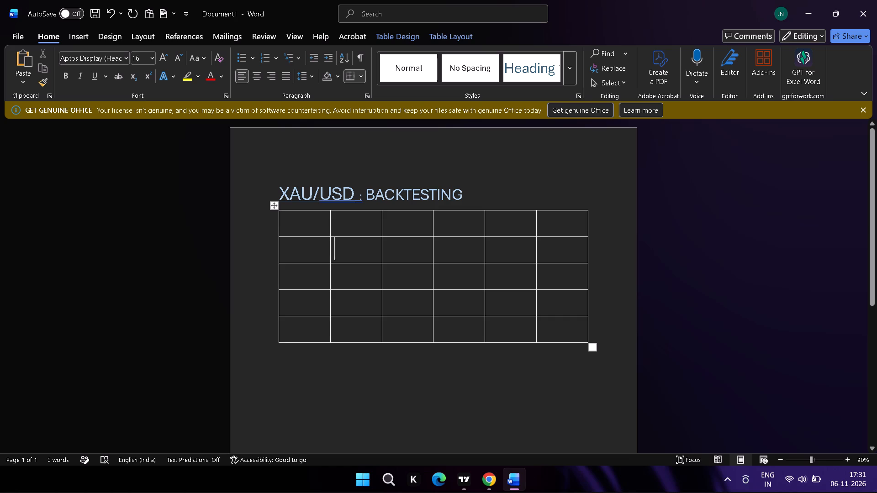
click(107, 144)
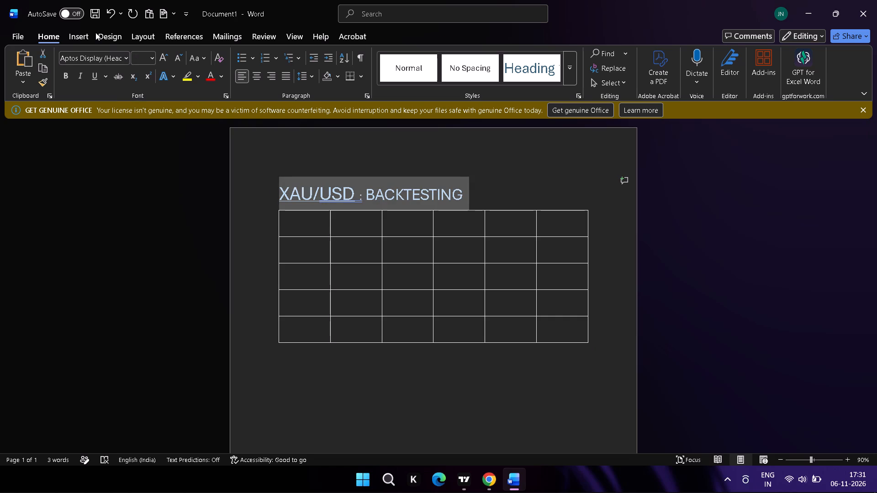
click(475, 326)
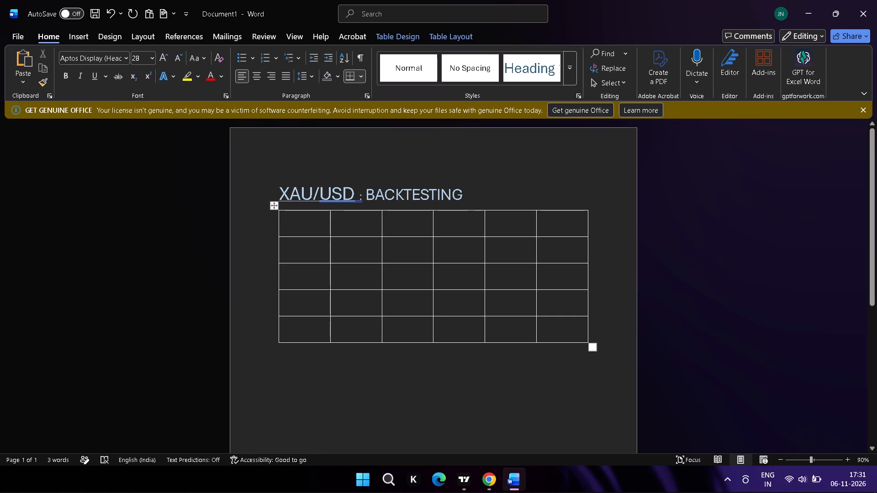
Undo the font size change and the insertion of the six-column table.
key(ctrl+z)
key(ctrl+z)
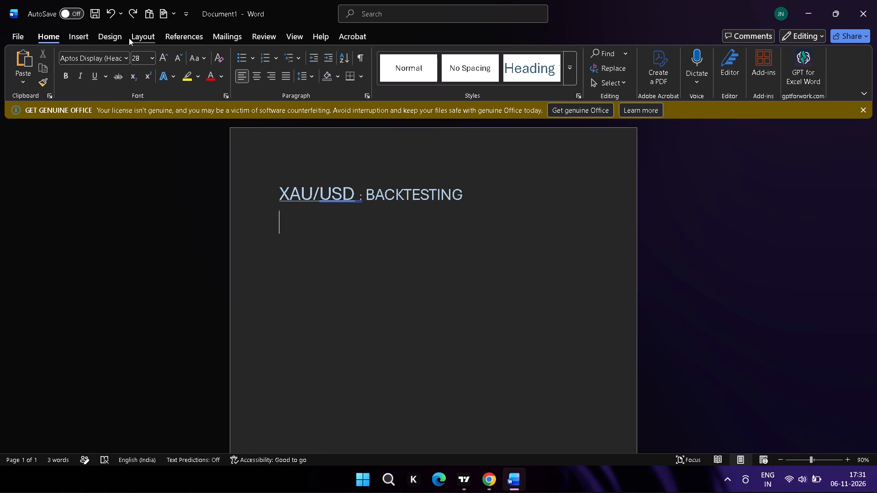
Set the font size of the empty line below the XAU/USD : BACKTESTING title to 16.
click(138, 59)
key(BackSpace)
key(BackSpace)
text(16)
key(space)
click(385, 316)
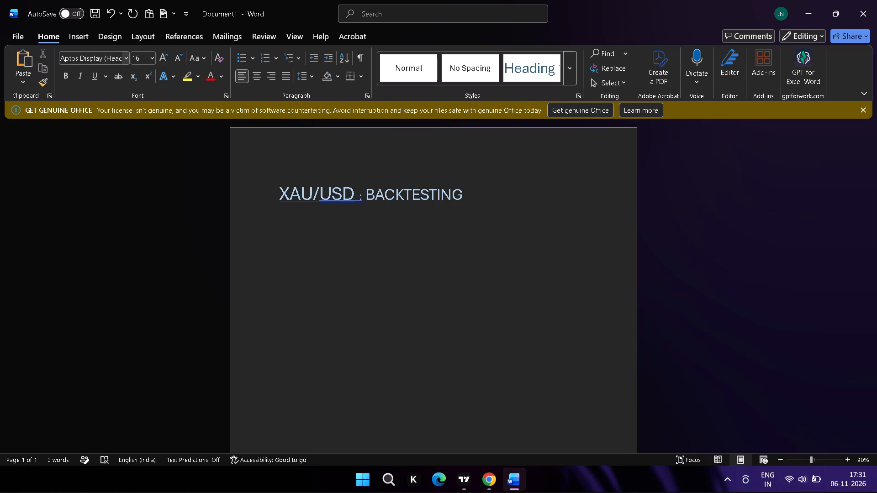
Insert a table with six columns and five rows below the title.
click(79, 34)
click(90, 61)
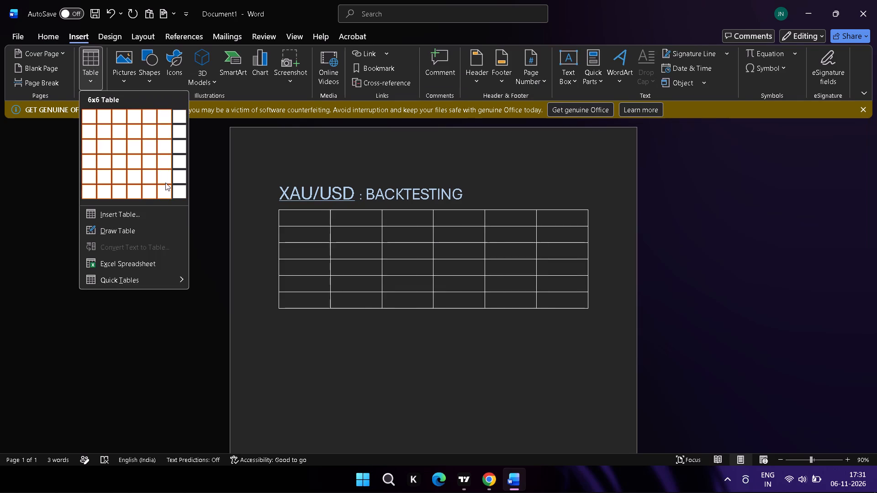
click(164, 178)
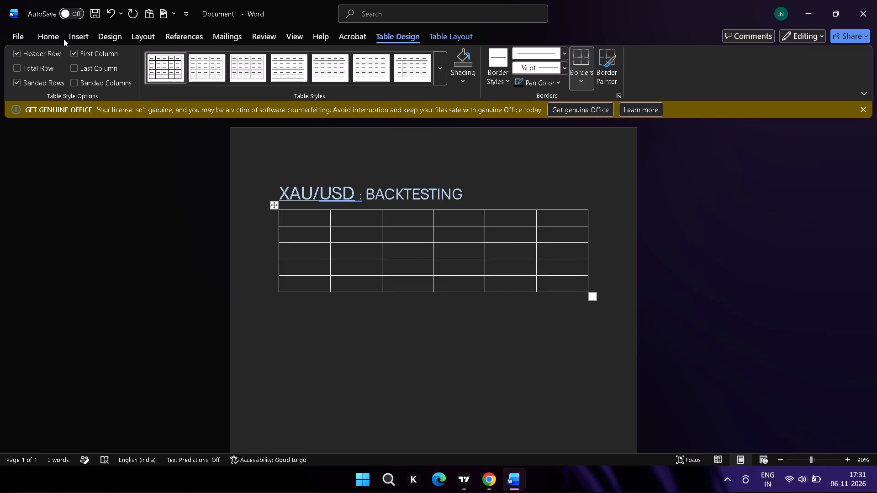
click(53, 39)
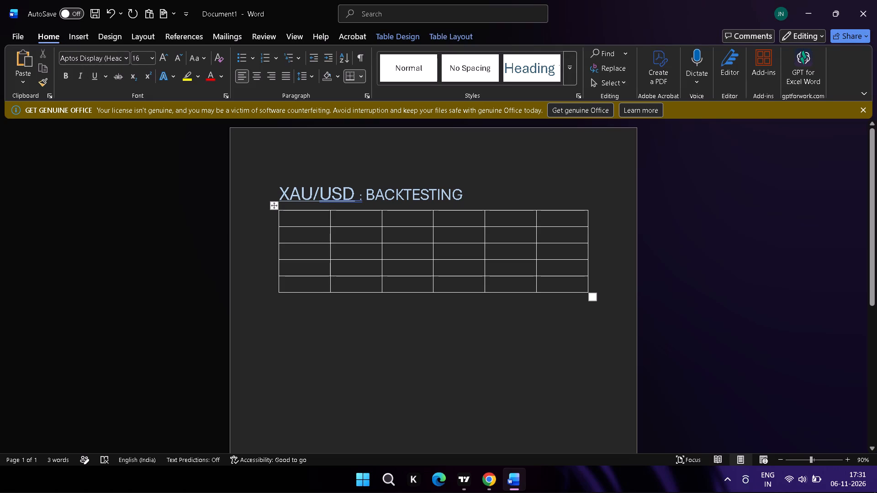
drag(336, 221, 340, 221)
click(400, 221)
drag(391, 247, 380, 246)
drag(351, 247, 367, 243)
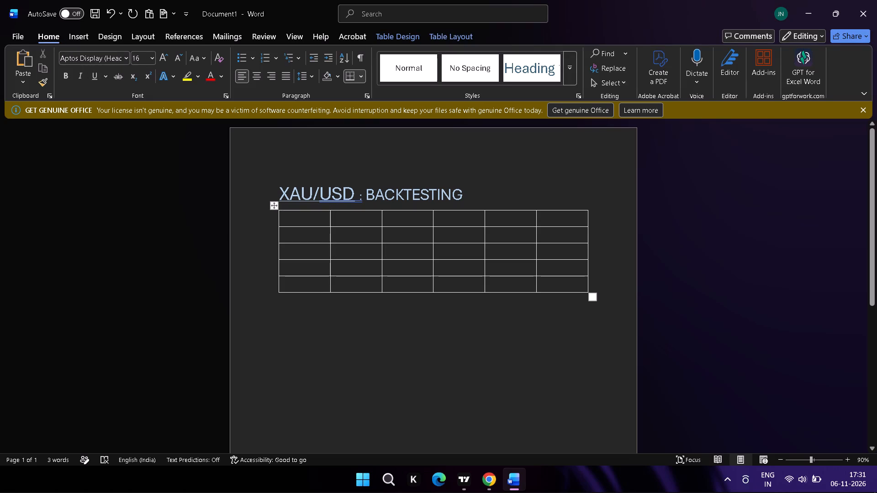
Enter the headings DAY, DATE and MONTH in the first three cells of the table's top row.
click(295, 216)
text(DAY)
key(space)
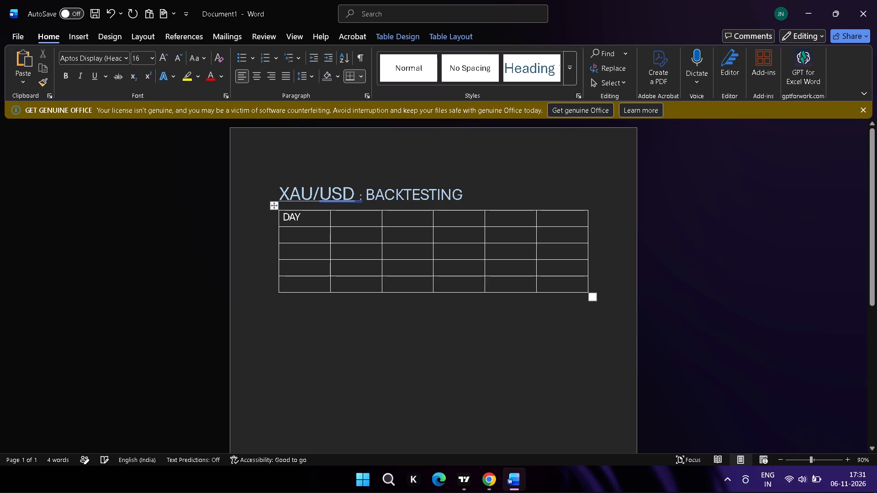
click(352, 225)
text(DATE)
key(space)
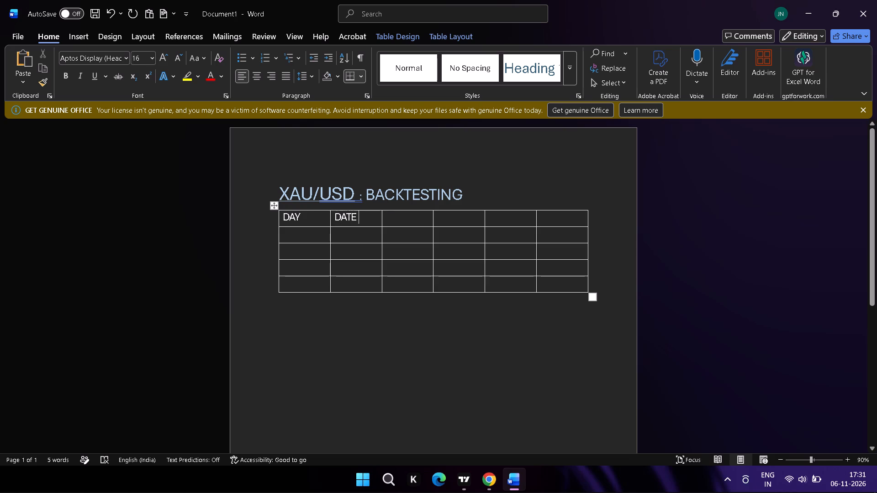
click(392, 225)
text(MONTE)
key(BackSpace)
key(h)
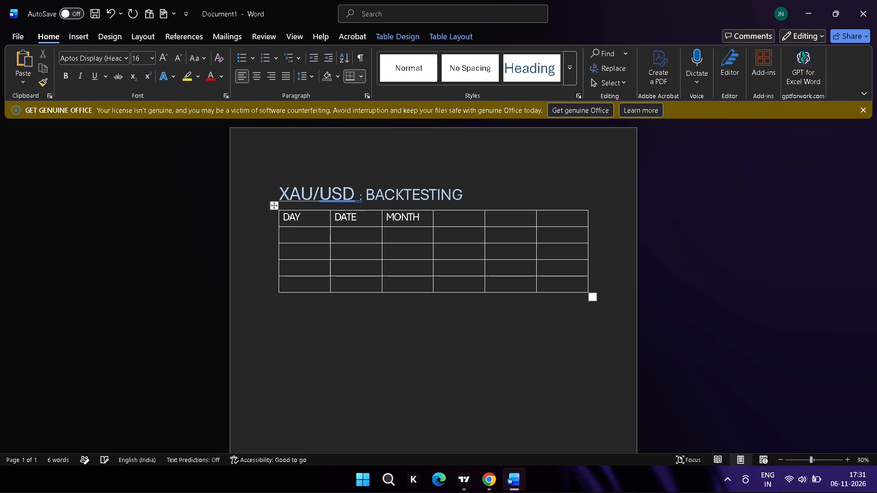
Enter the headings YEAR, R:R and PROFIT / LOSS in the last three cells of the table's top row.
click(448, 223)
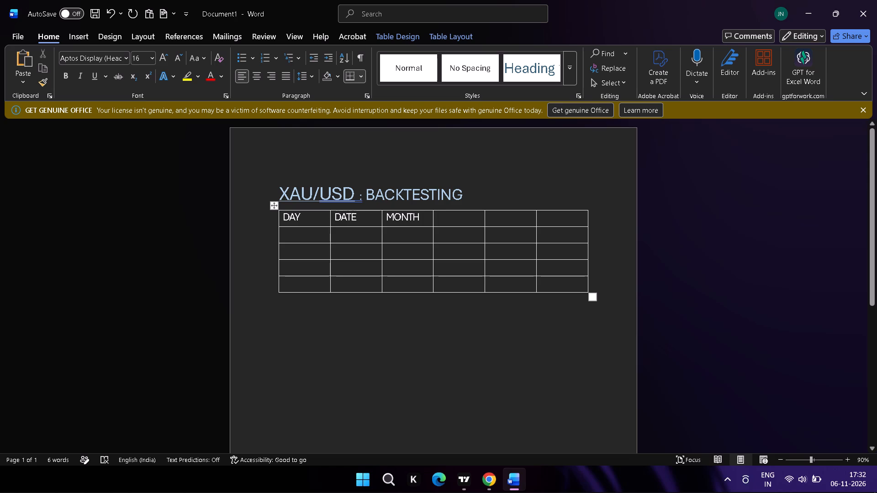
click(443, 220)
text(YEAR)
click(491, 221)
text(R:R)
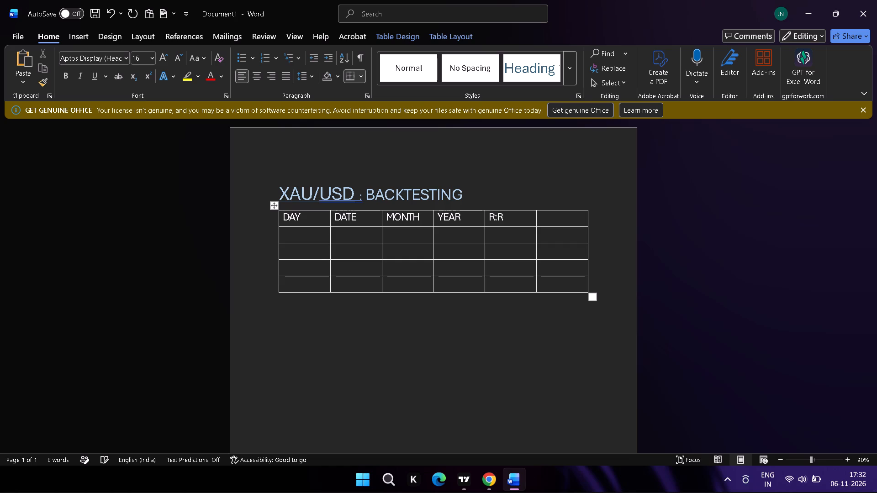
click(546, 220)
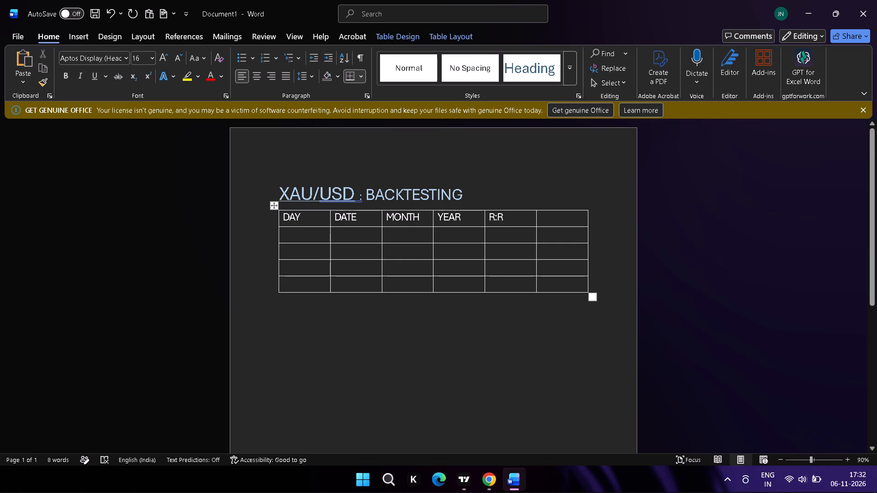
text(PROFIR)
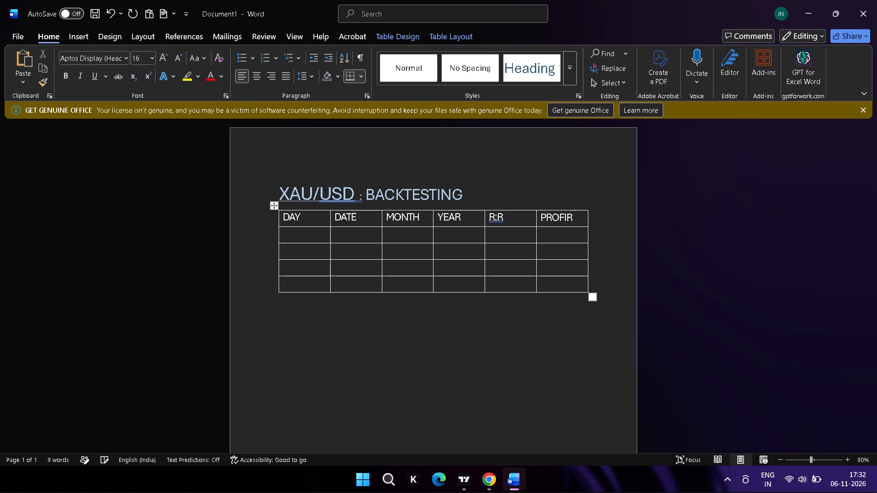
key(BackSpace)
key(t)
text(/ LOSS)
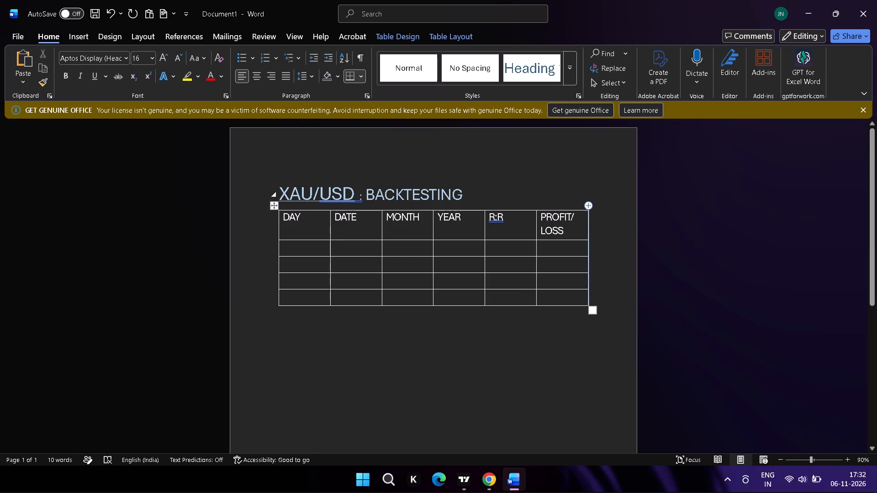
click(569, 214)
key(space)
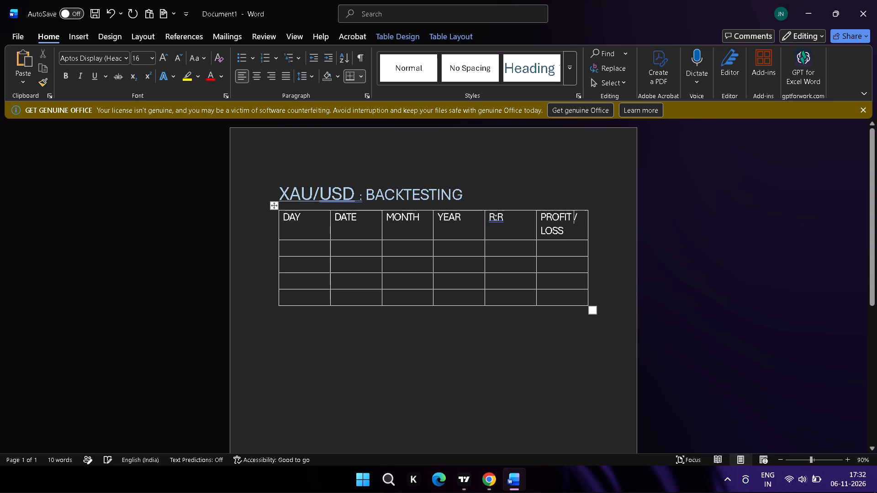
Centre the text of all six headings in the table's top row.
drag(582, 232, 571, 232)
drag(571, 232, 303, 229)
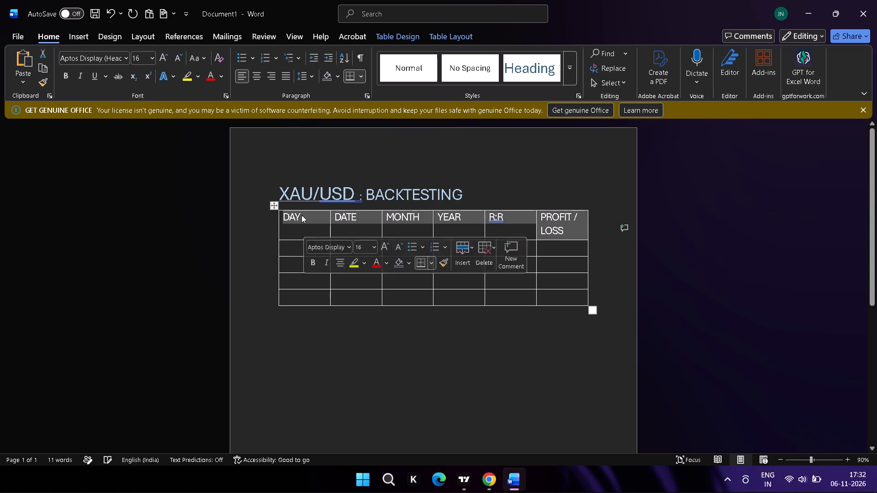
click(254, 80)
Centre the XAU/USD : BACKTESTING title above the table.
click(538, 145)
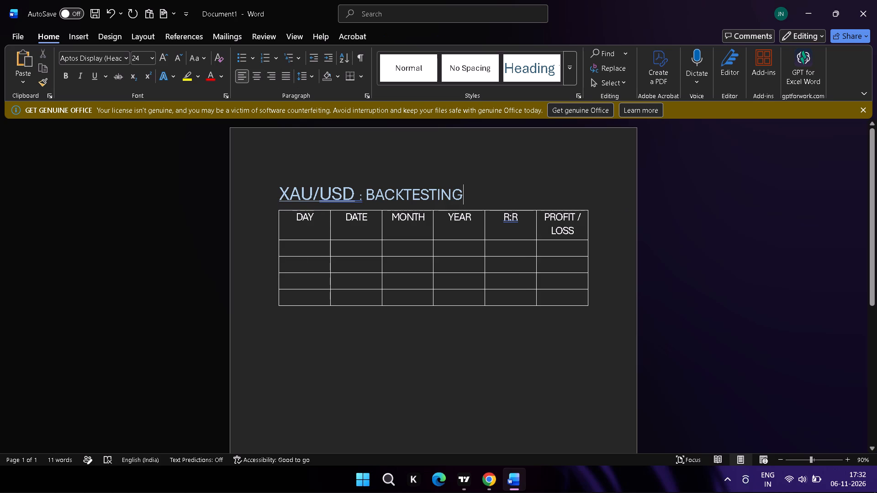
click(256, 72)
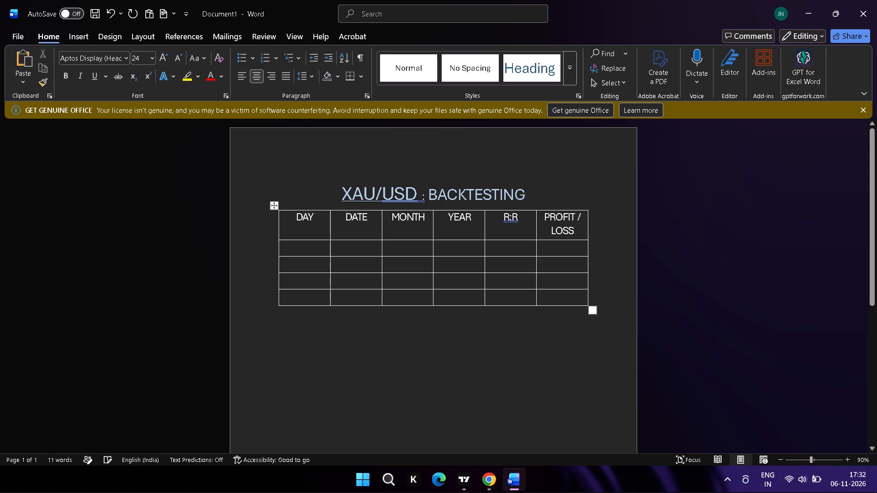
Centre the paragraph alignment of the cells under DAY and MONTH in the table's second row.
click(306, 251)
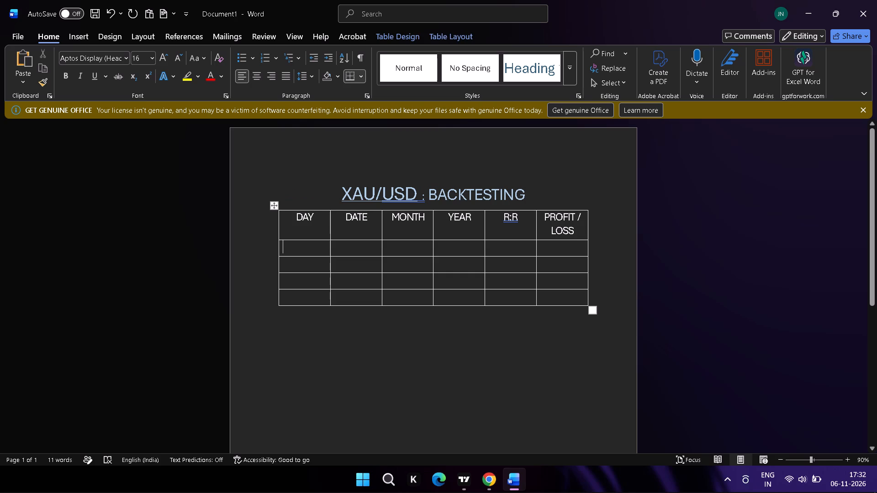
click(259, 82)
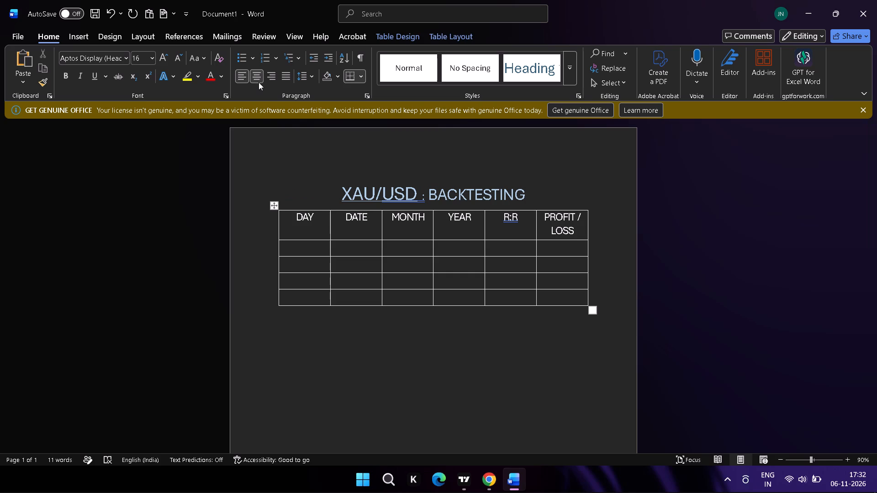
click(259, 82)
click(254, 74)
click(339, 248)
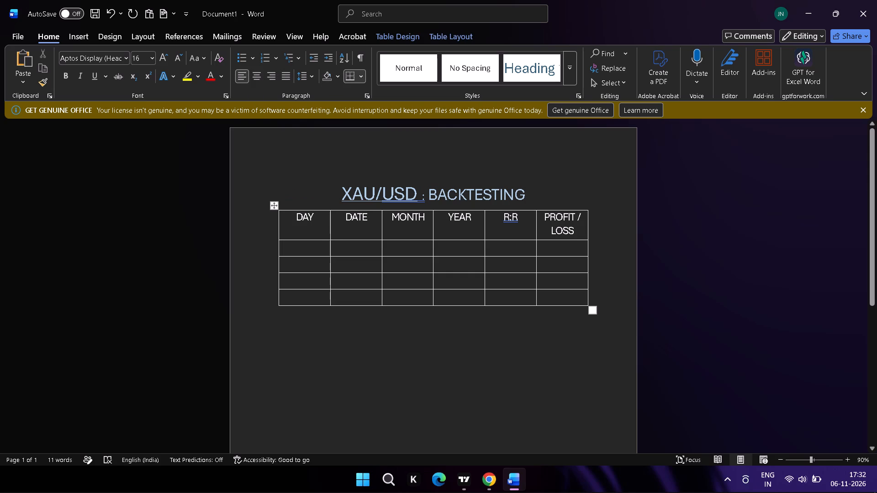
drag(382, 251, 375, 245)
click(259, 78)
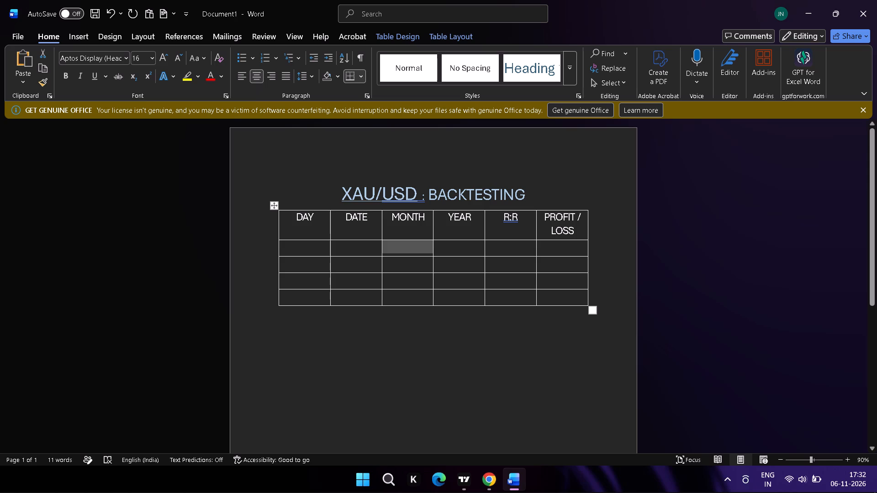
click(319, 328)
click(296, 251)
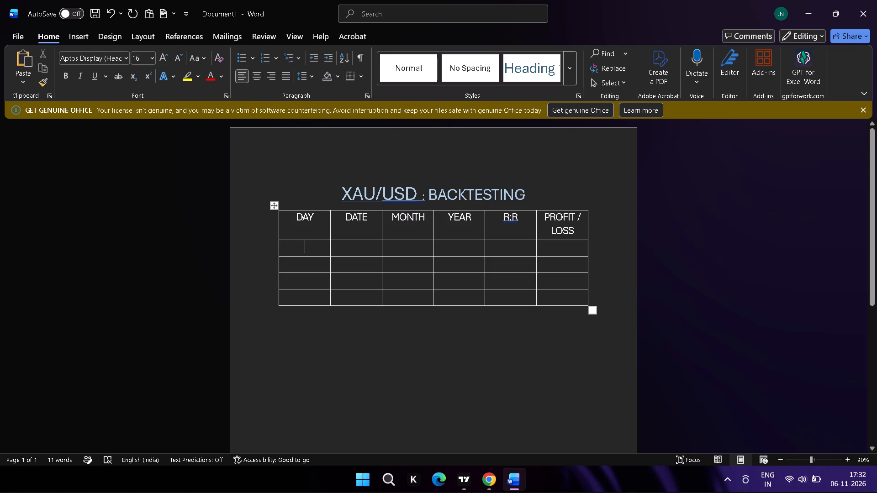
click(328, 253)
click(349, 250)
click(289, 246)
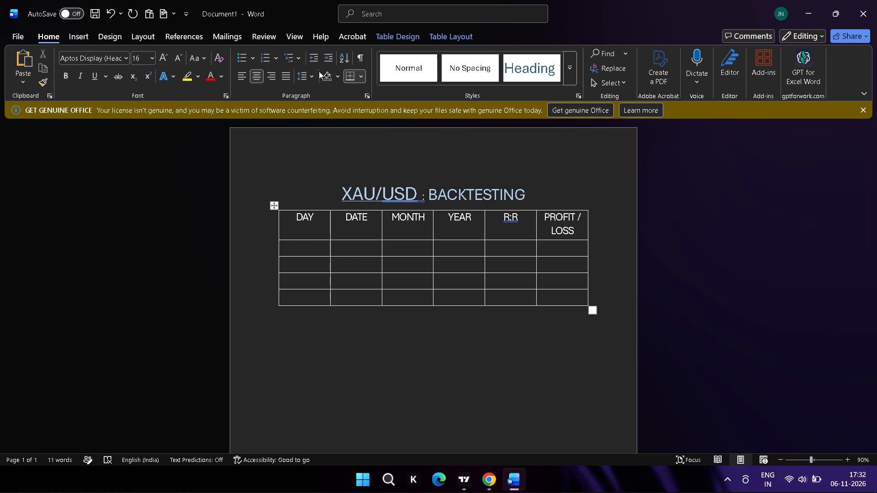
Switch to TradingView and set the XAUUSD chart to the 1-minute timeframe.
click(469, 489)
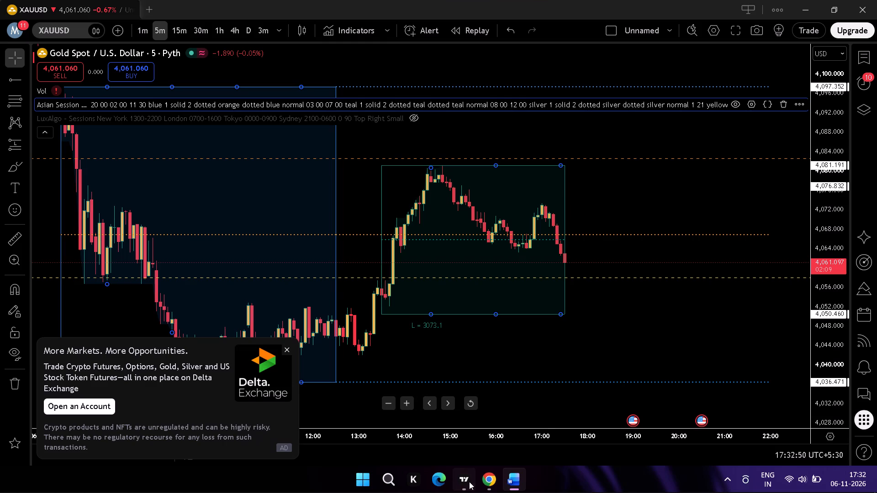
scroll(742, 312, down, 1)
scroll(836, 281, down, 1)
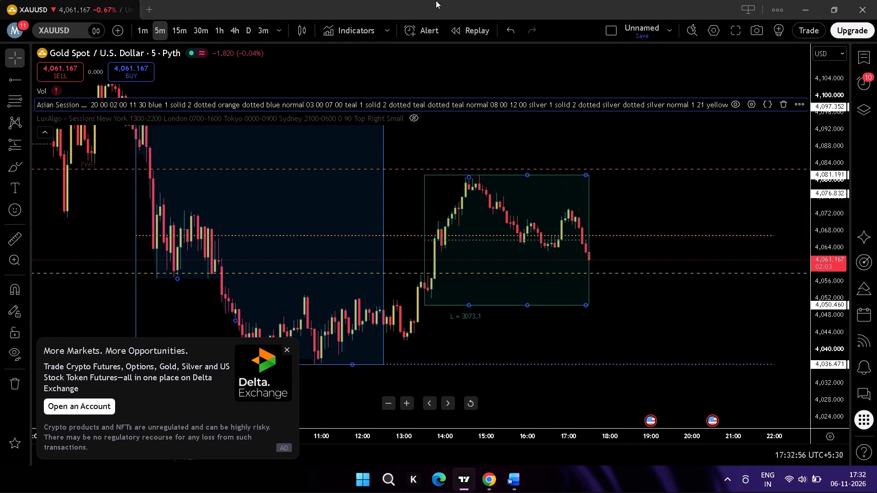
click(145, 26)
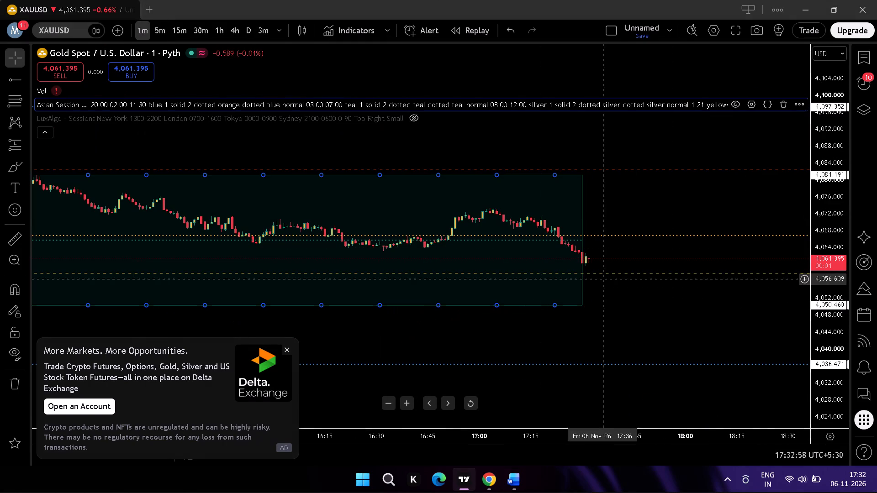
Examine the most recent XAUUSD candles around the end of the shaded session box on the 1-minute chart.
scroll(827, 291, up, 6)
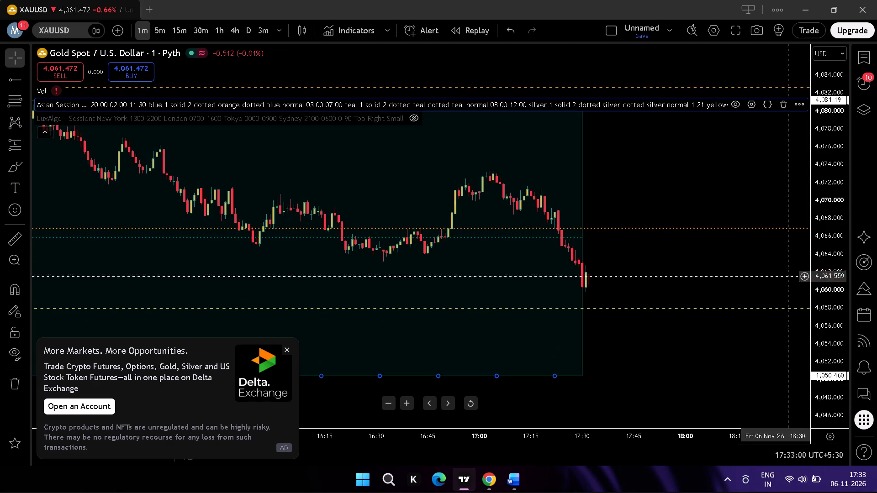
click(634, 213)
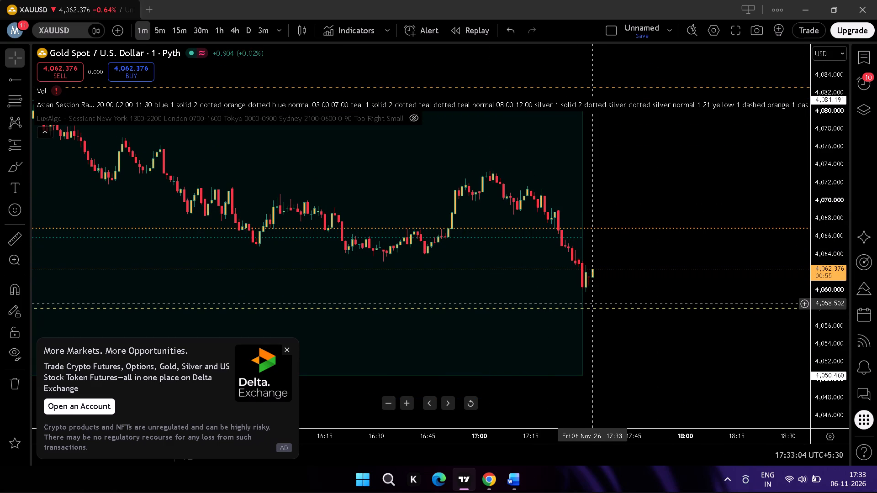
drag(598, 288, 578, 231)
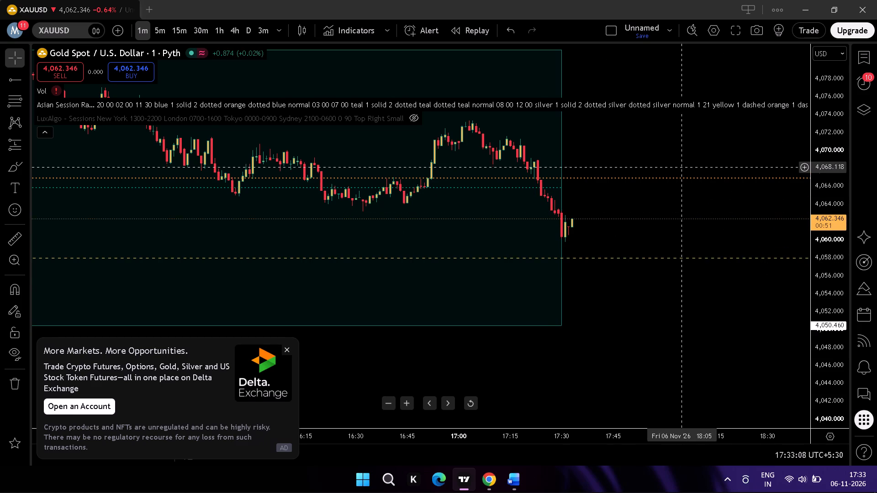
drag(679, 160, 673, 136)
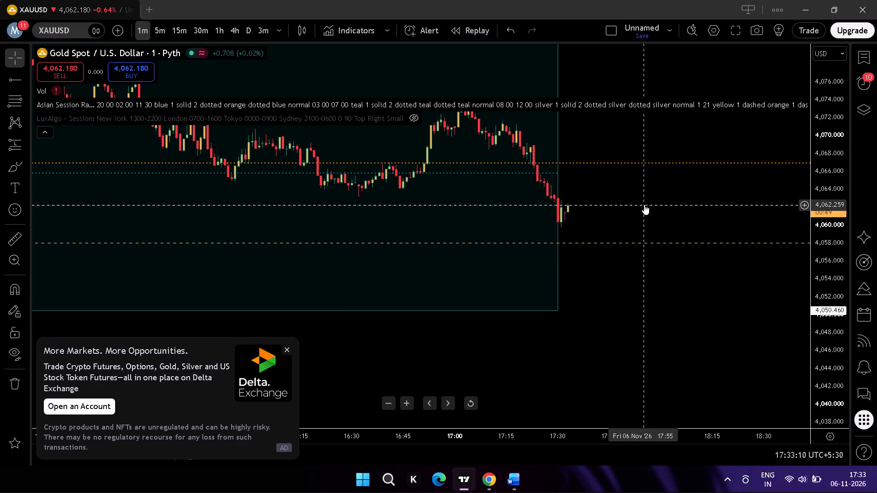
drag(639, 202, 634, 181)
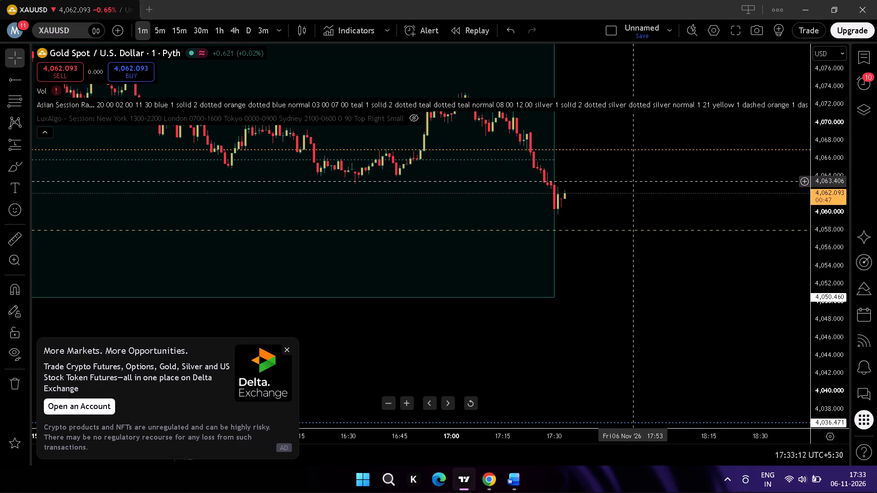
scroll(838, 219, up, 2)
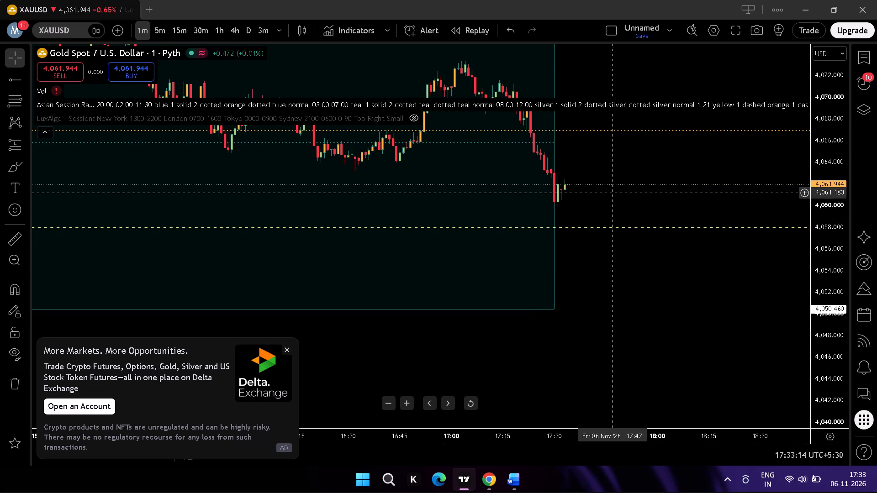
drag(609, 195, 589, 260)
scroll(485, 244, up, 1)
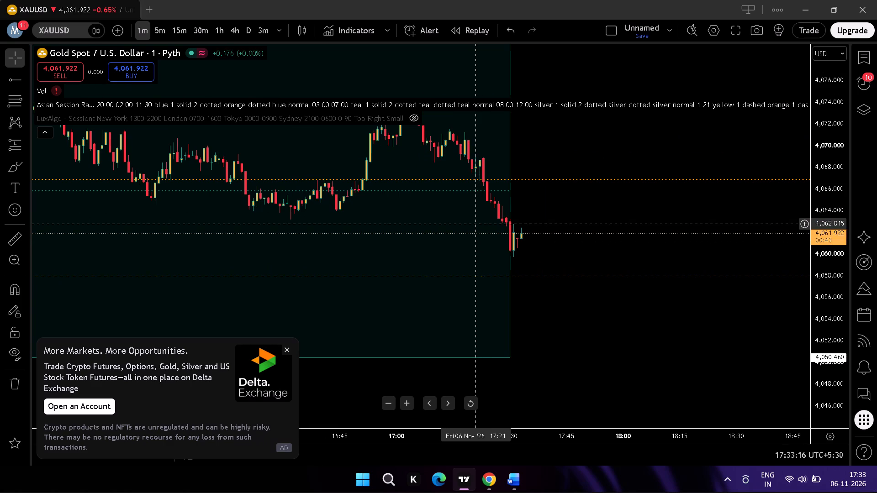
drag(476, 222, 492, 254)
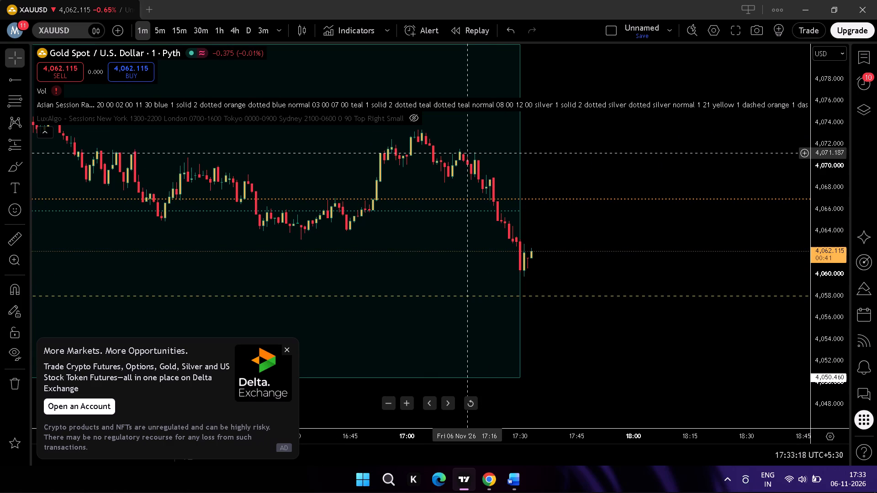
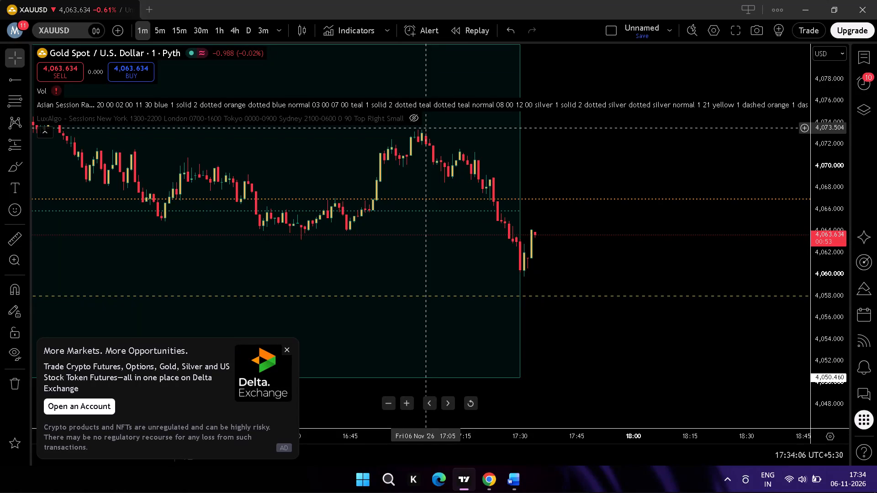
Examine the XAUUSD price action across the full teal session box, from its start to the latest candles, on the 1-minute chart.
scroll(352, 120, down, 3)
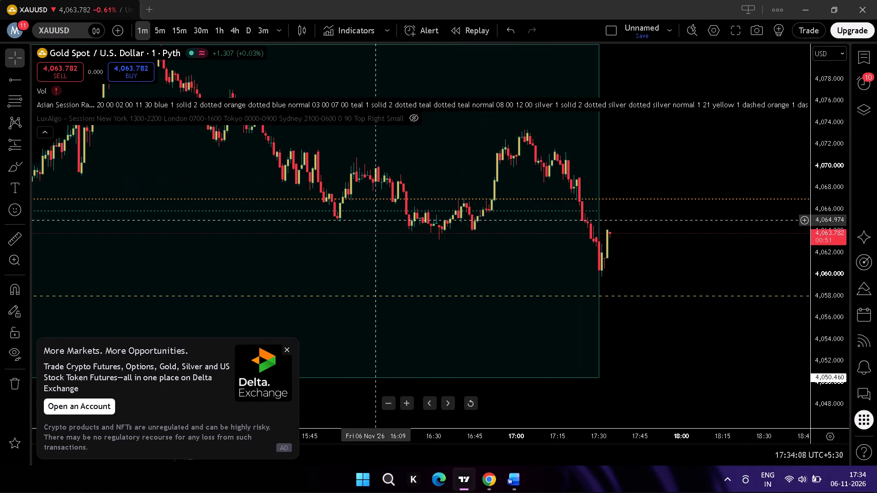
drag(382, 225, 595, 278)
scroll(604, 251, down, 4)
scroll(604, 251, up, 1)
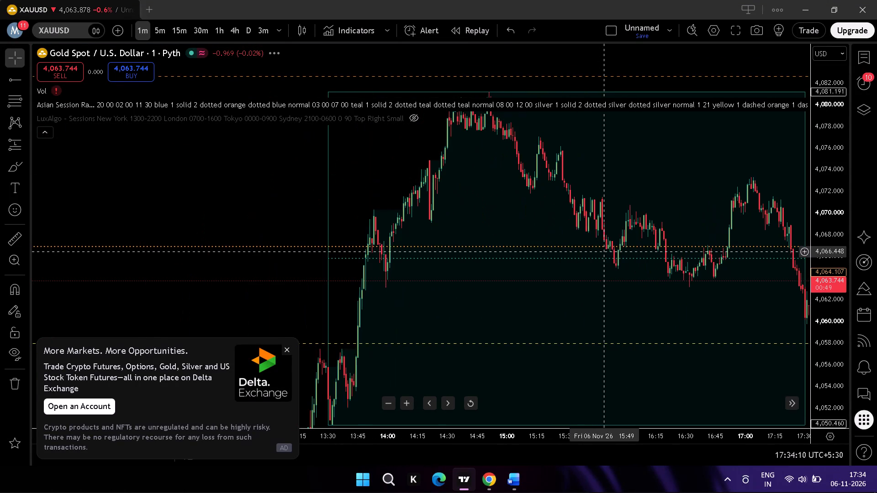
drag(685, 252, 531, 256)
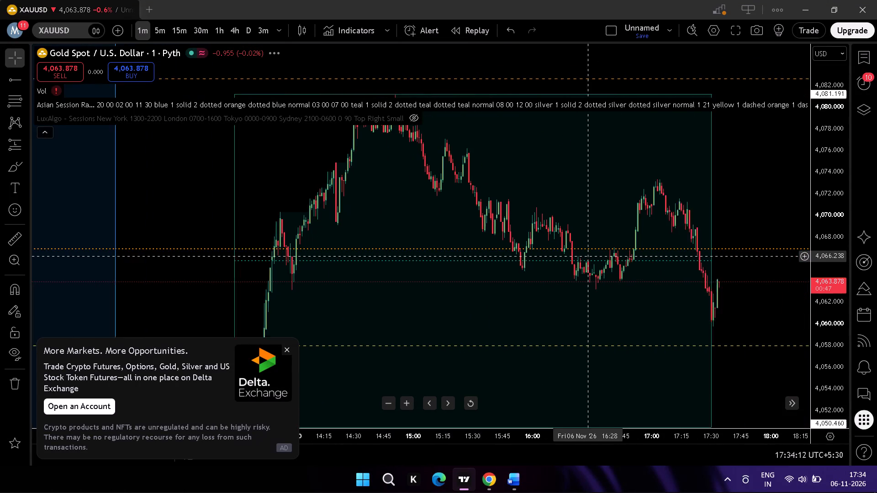
drag(531, 256, 449, 256)
scroll(828, 264, down, 2)
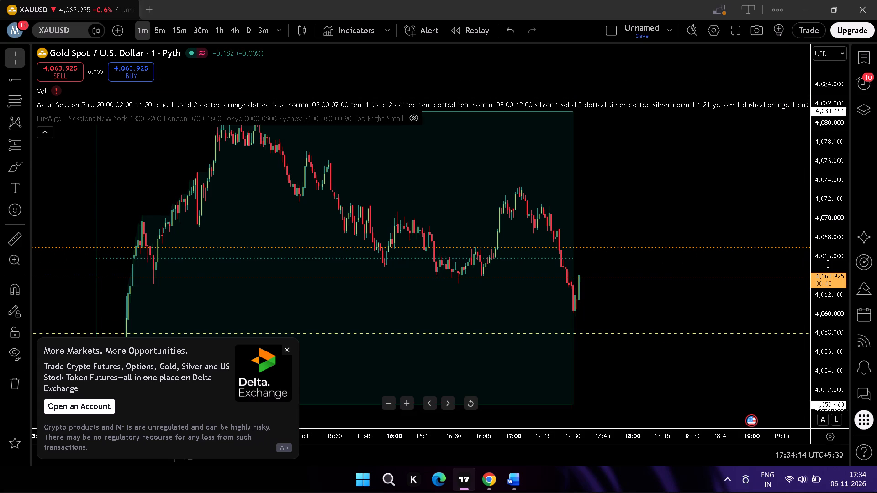
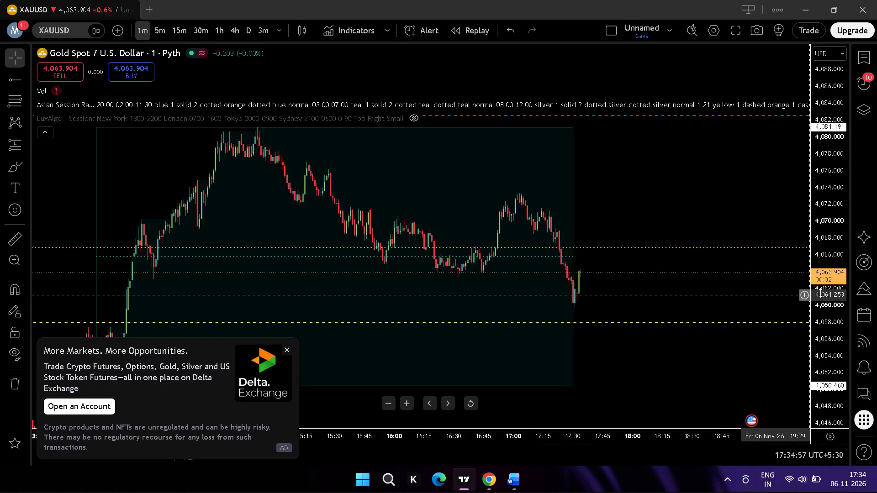
Examine the latest XAUUSD candles around the end of the teal session box, and the day's blue and teal sessions, on the 1-minute chart.
scroll(821, 292, up, 2)
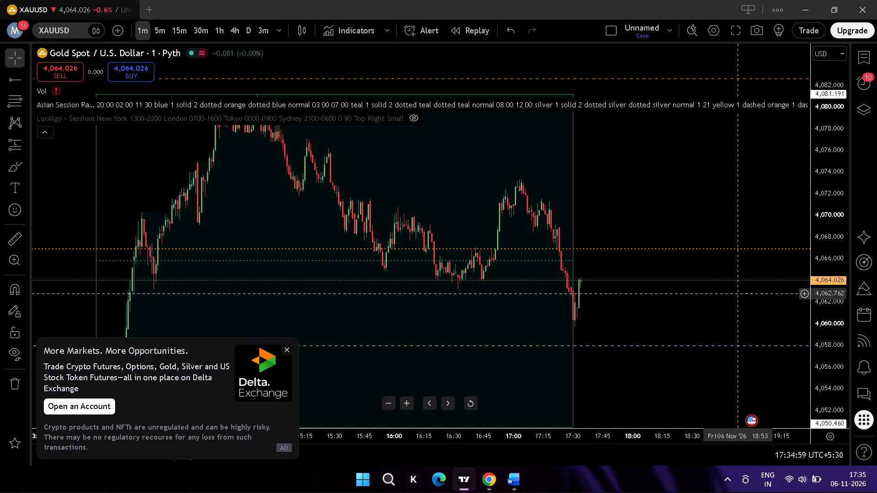
drag(671, 314, 643, 322)
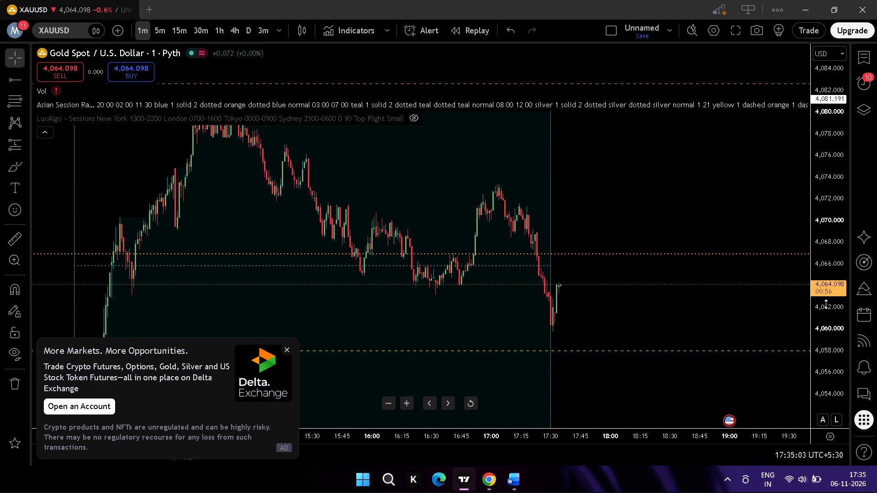
scroll(826, 304, up, 5)
drag(679, 369, 666, 330)
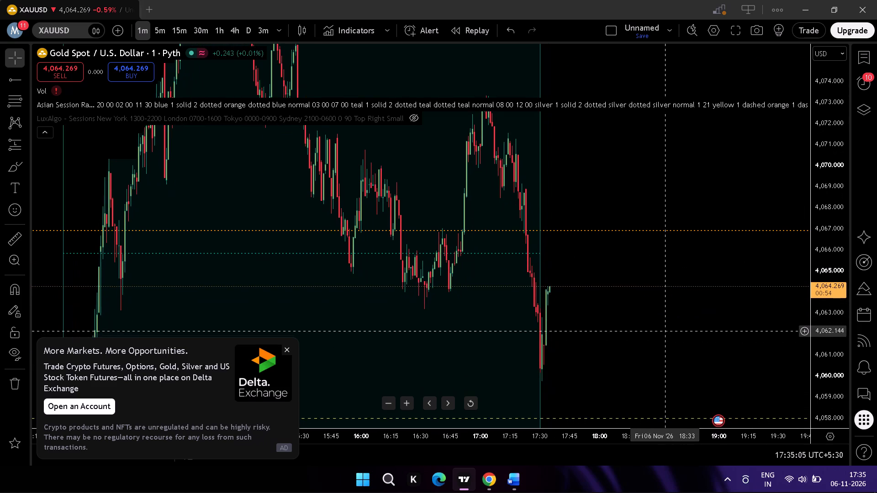
drag(666, 330, 666, 330)
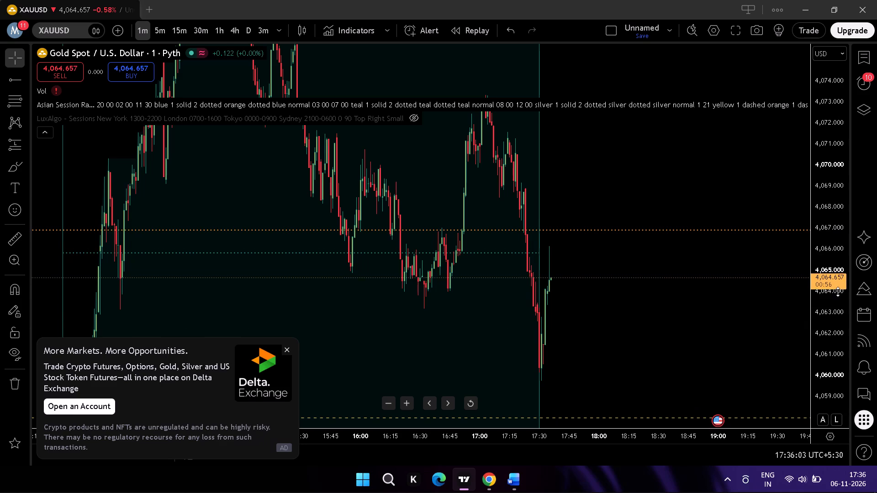
scroll(838, 292, up, 7)
scroll(565, 336, up, 5)
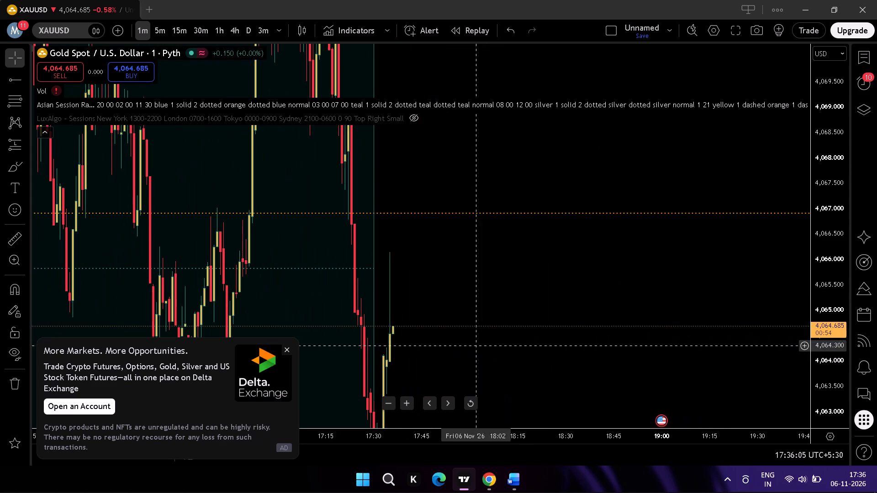
drag(467, 339, 592, 309)
scroll(821, 305, up, 2)
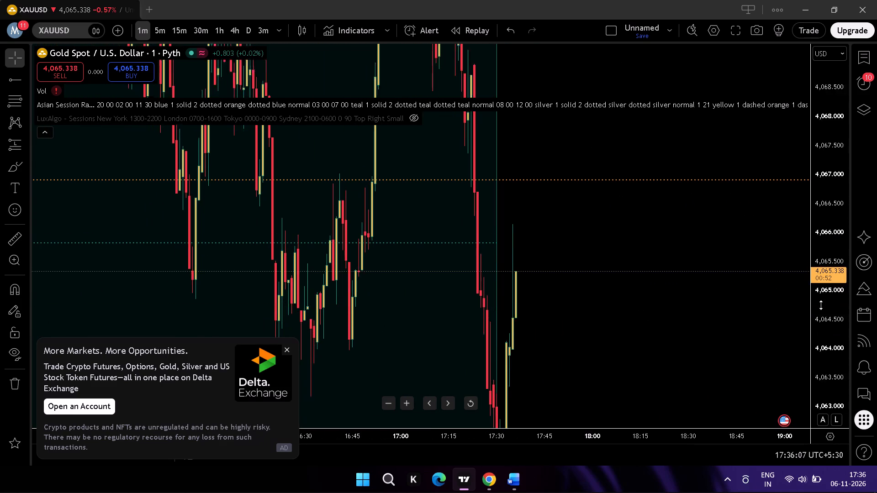
scroll(821, 305, up, 2)
scroll(819, 304, down, 5)
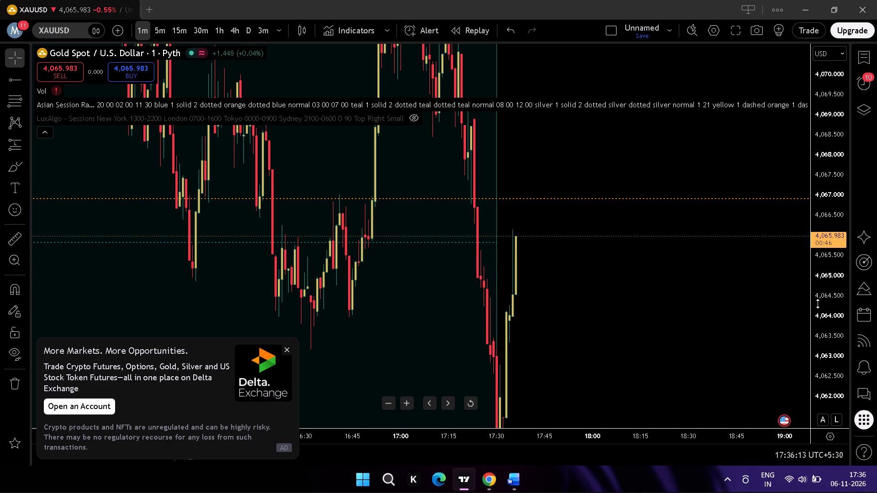
scroll(845, 288, down, 2)
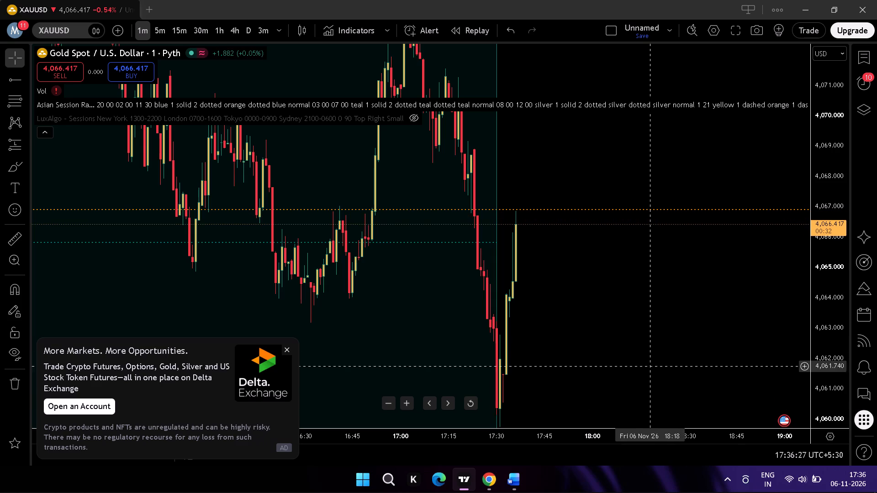
scroll(637, 346, down, 2)
scroll(803, 277, down, 5)
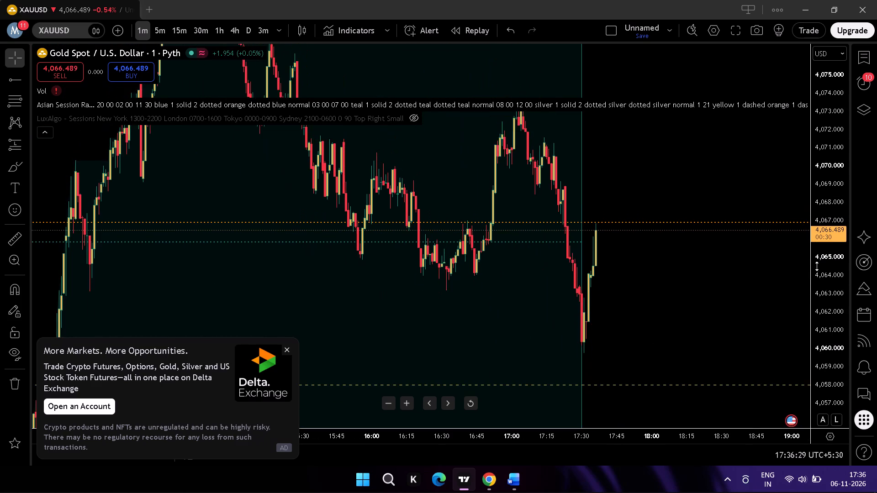
scroll(658, 276, down, 10)
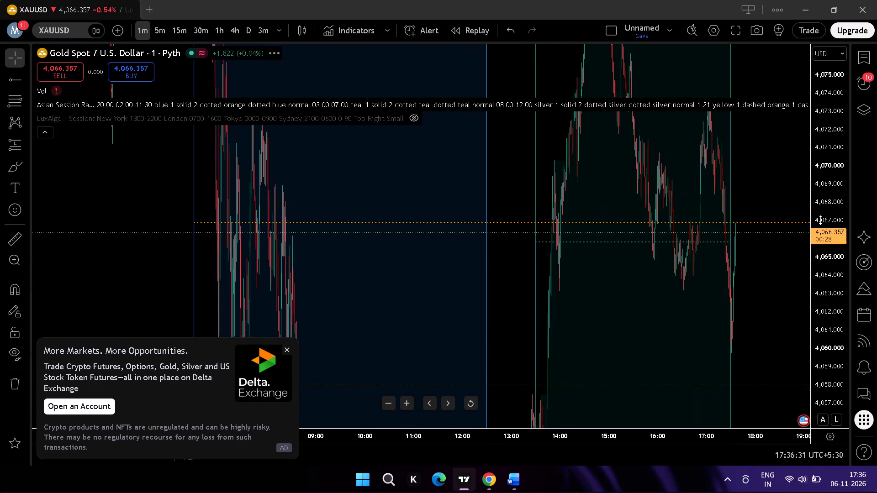
scroll(820, 220, down, 11)
scroll(443, 299, down, 3)
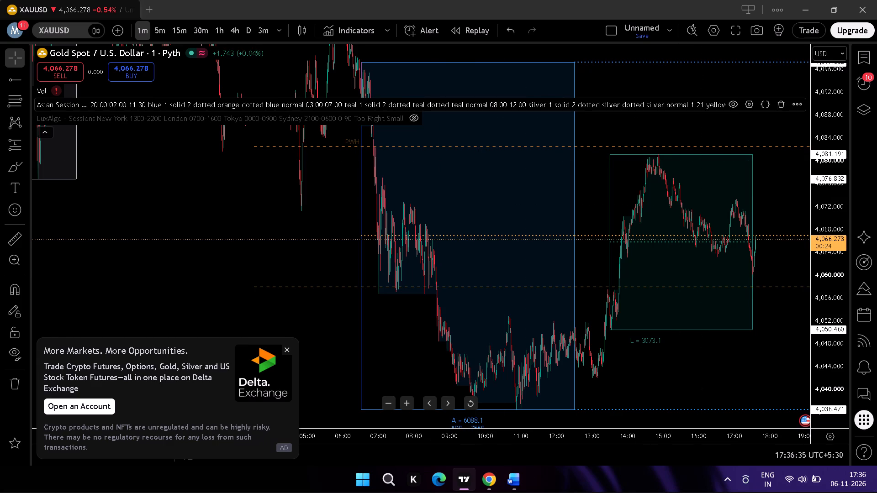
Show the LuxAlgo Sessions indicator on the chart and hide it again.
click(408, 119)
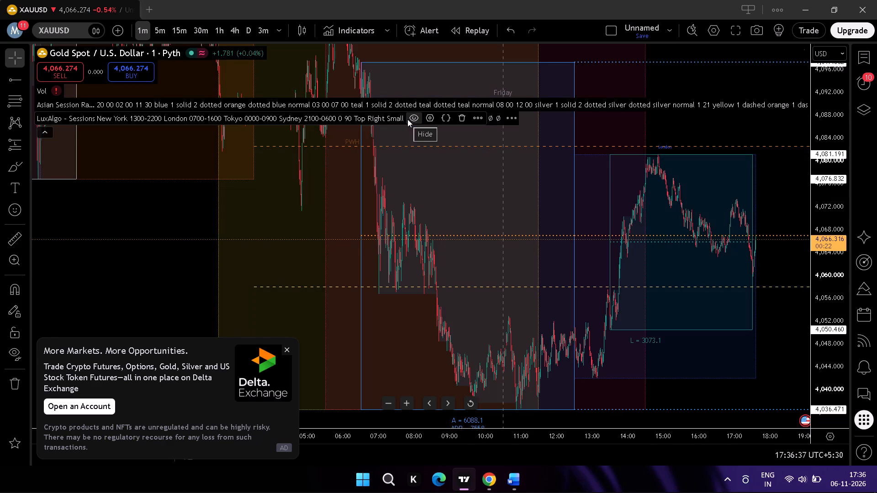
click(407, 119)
Hide the Asian Session Range indicator and show the LuxAlgo Sessions indicator in its place.
scroll(417, 219, down, 3)
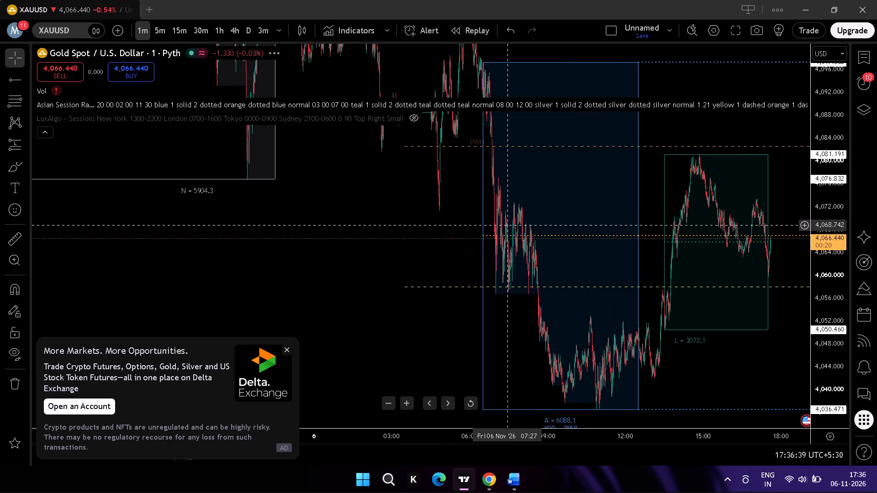
scroll(829, 212, down, 6)
drag(216, 260, 827, 343)
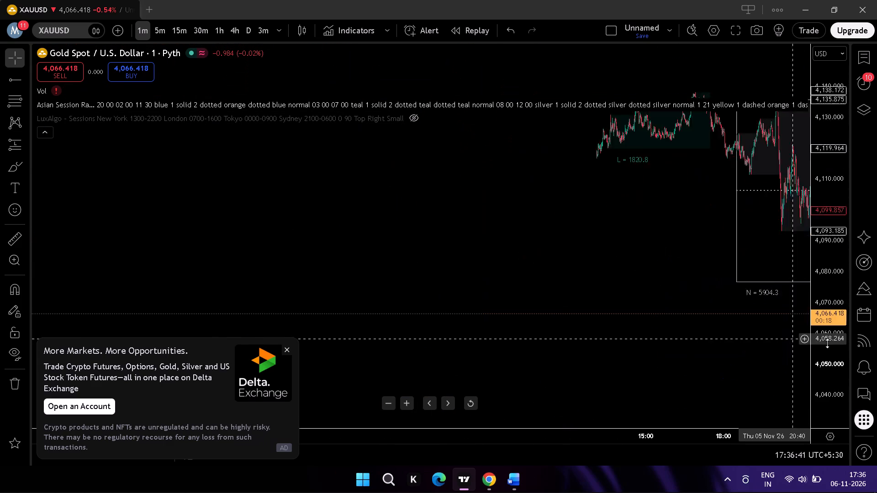
drag(827, 343, 829, 343)
drag(326, 245, 876, 252)
drag(501, 315, 518, 266)
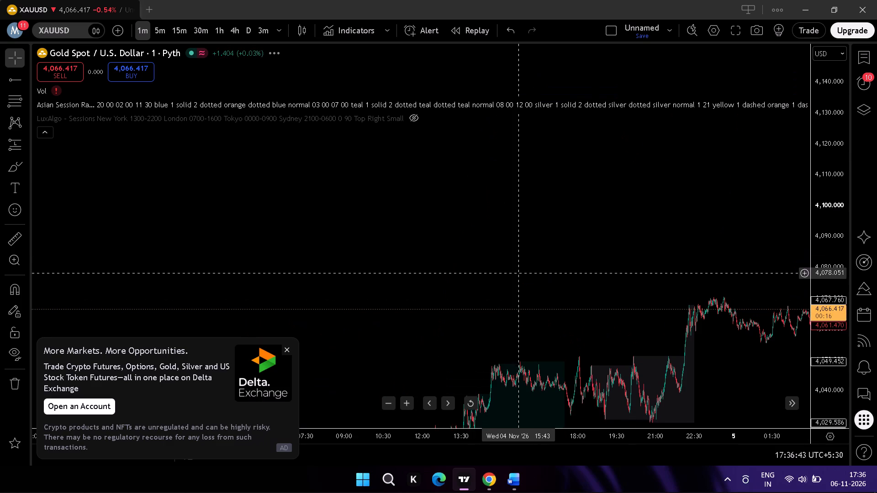
click(737, 105)
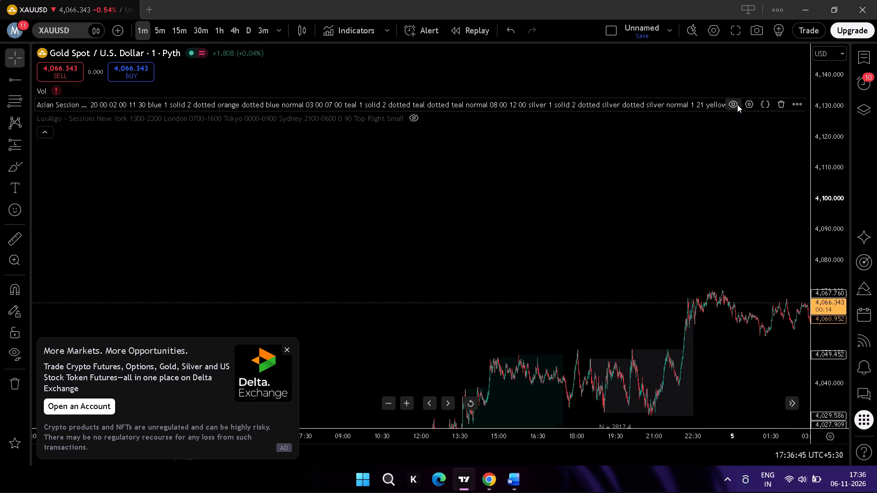
click(415, 120)
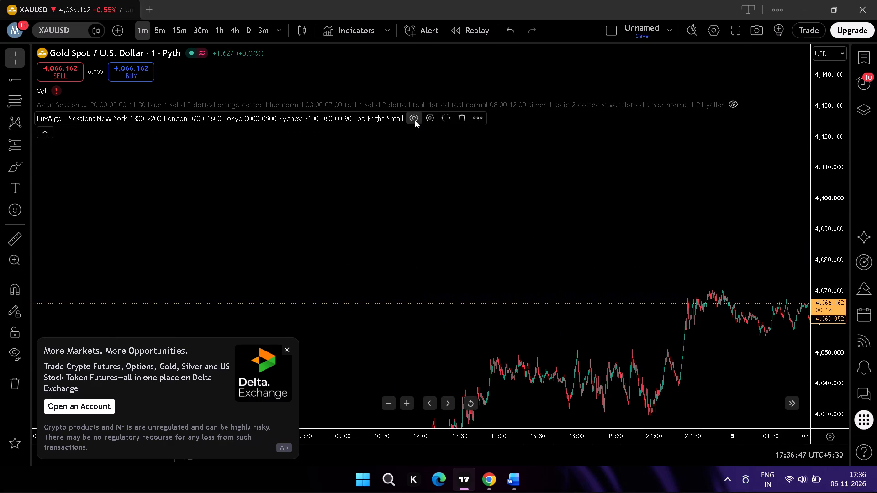
Review the LuxAlgo session boxes on the 1-minute chart back to the earliest available data, around Monday 2 November.
drag(109, 281, 563, 200)
drag(512, 274, 472, 133)
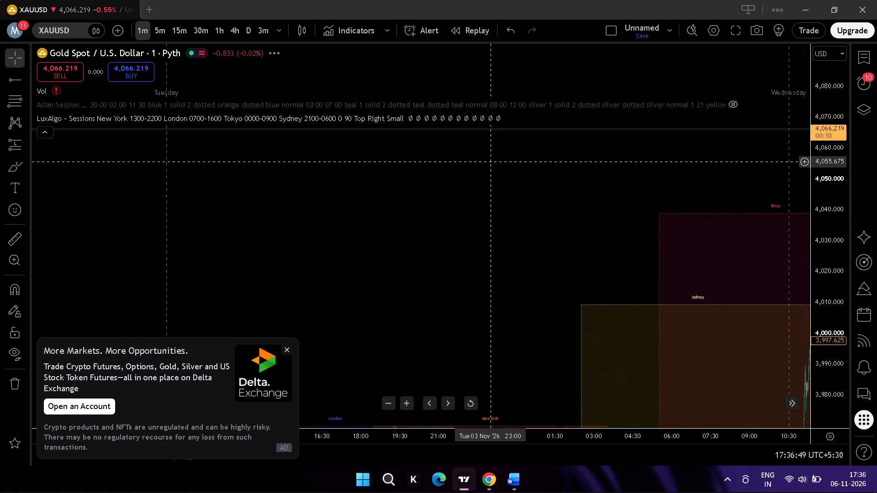
drag(472, 133, 416, 142)
drag(333, 246, 491, 147)
drag(288, 256, 634, 169)
drag(229, 237, 654, 240)
drag(196, 243, 792, 170)
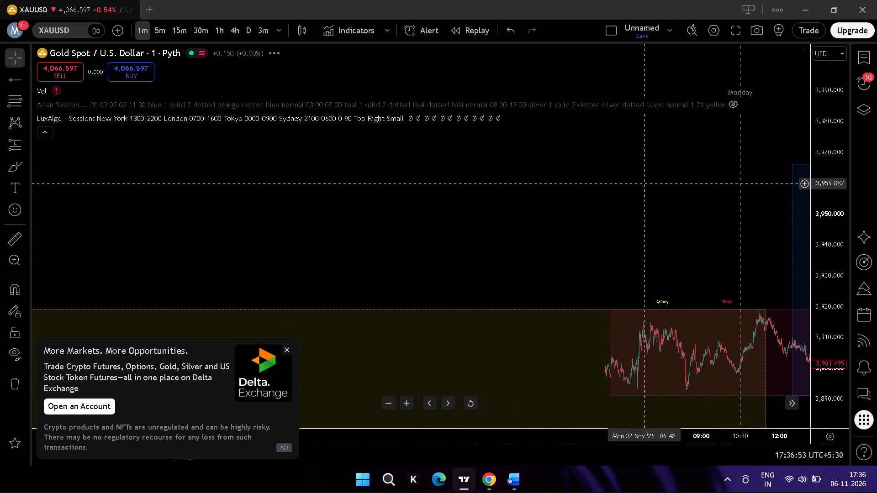
drag(148, 240, 756, 223)
drag(711, 224, 234, 233)
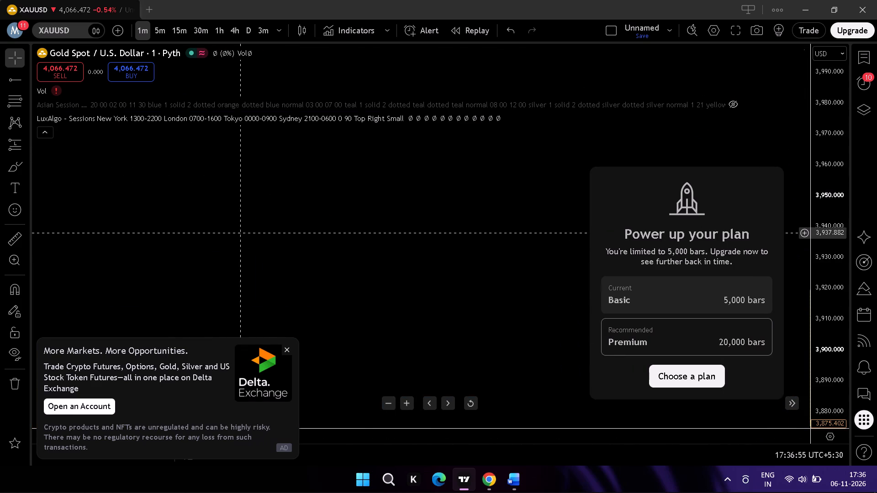
drag(365, 230, 5, 213)
drag(532, 220, 266, 214)
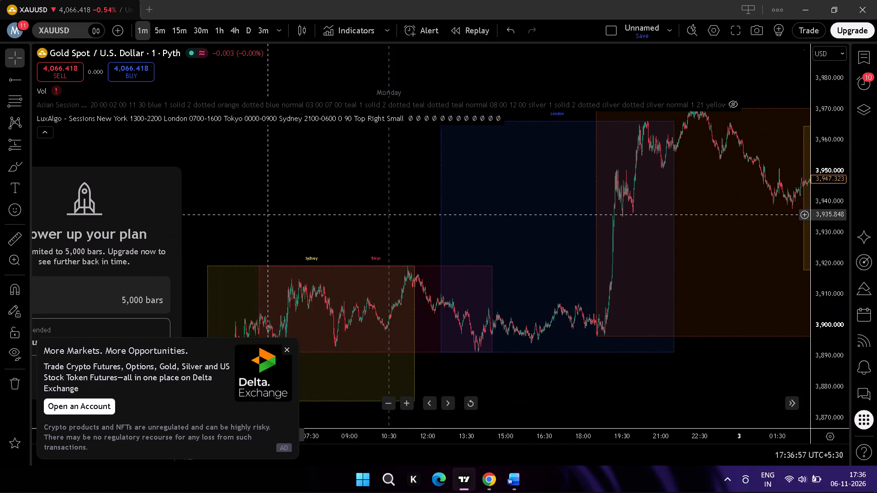
drag(671, 214, 323, 265)
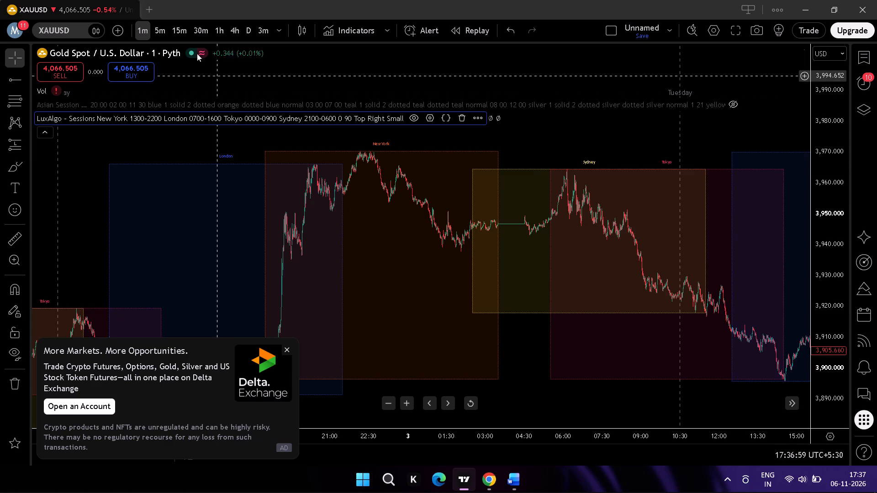
Switch the XAUUSD chart to the 5-minute timeframe.
click(153, 34)
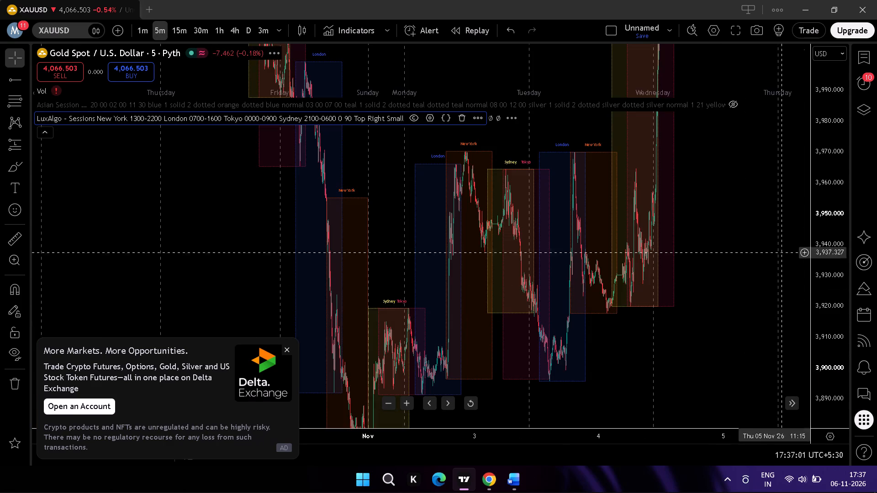
Review the session boxes on the 5-minute chart back through October to the earliest available bars.
scroll(824, 235, down, 15)
drag(702, 278, 66, 325)
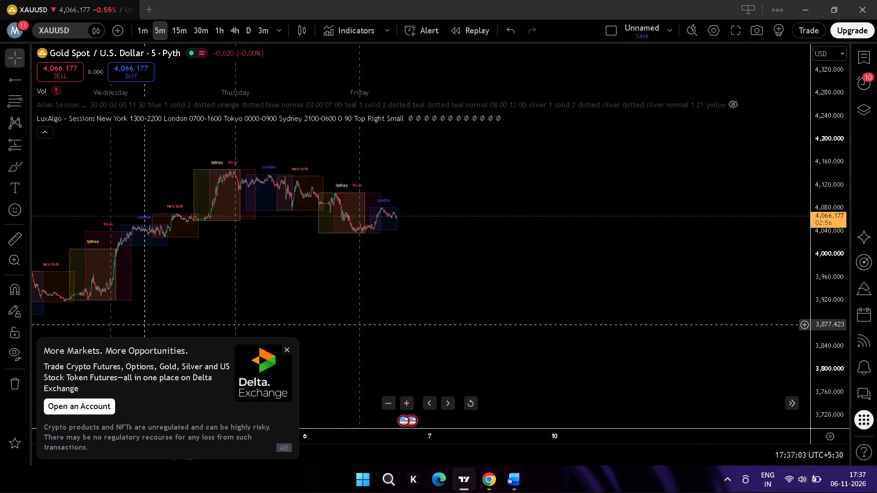
drag(66, 325, 753, 299)
drag(213, 287, 777, 310)
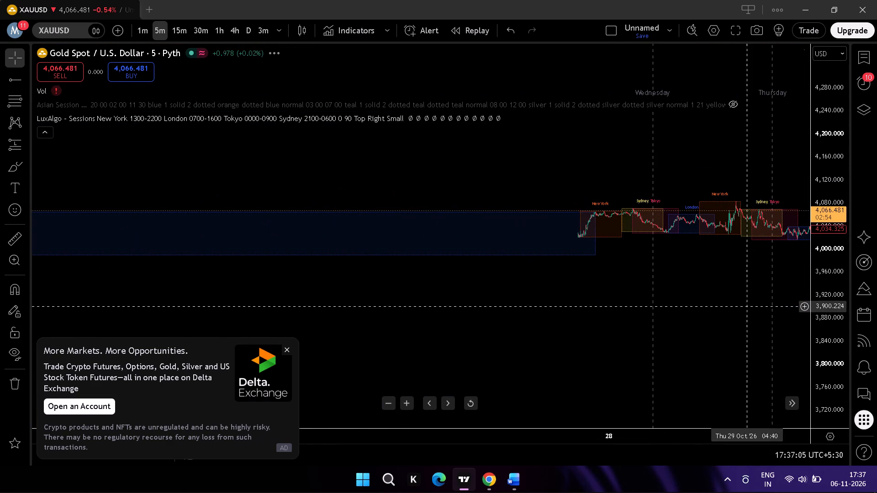
drag(280, 299, 773, 334)
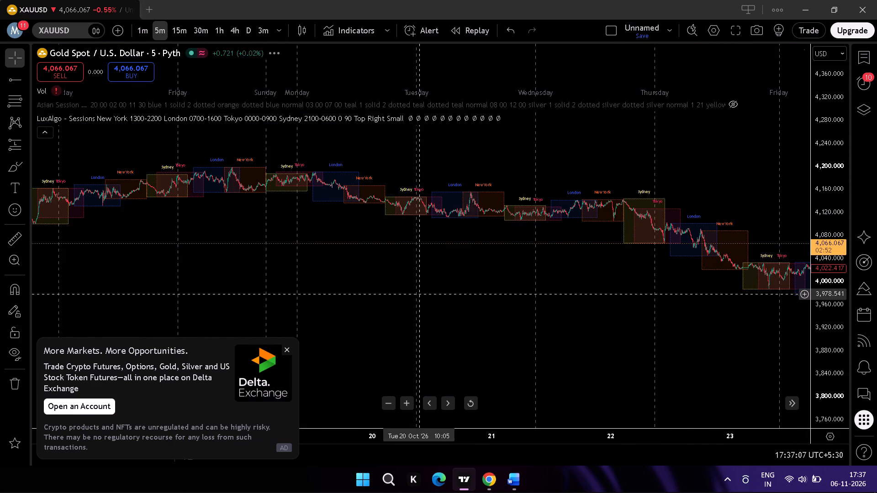
drag(288, 288, 876, 310)
drag(202, 294, 217, 294)
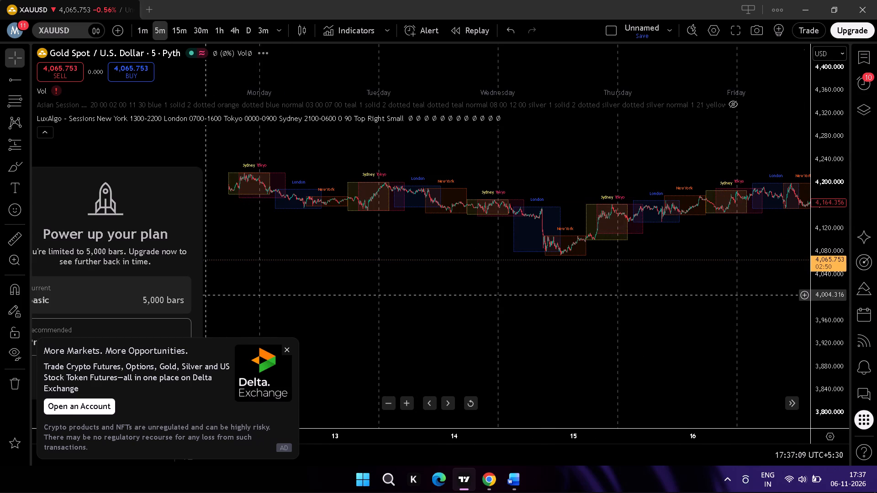
drag(217, 294, 278, 287)
drag(311, 268, 357, 316)
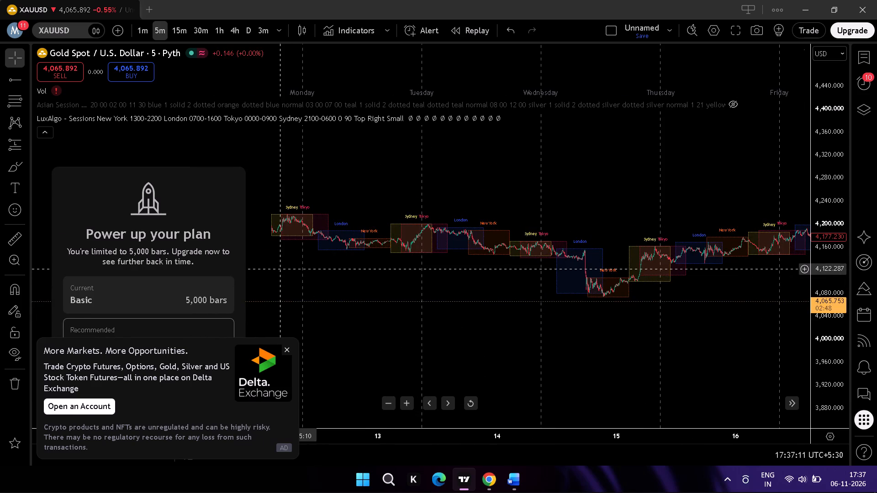
Examine the Sydney, Tokyo, London and New York sessions of Monday 12 October close up on the 5-minute chart.
scroll(280, 267, up, 4)
scroll(816, 251, up, 9)
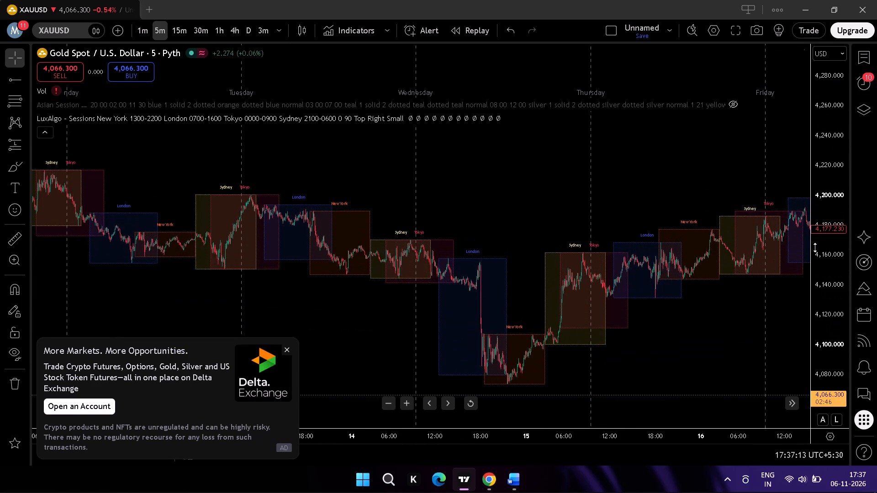
scroll(808, 247, up, 4)
drag(231, 208, 631, 291)
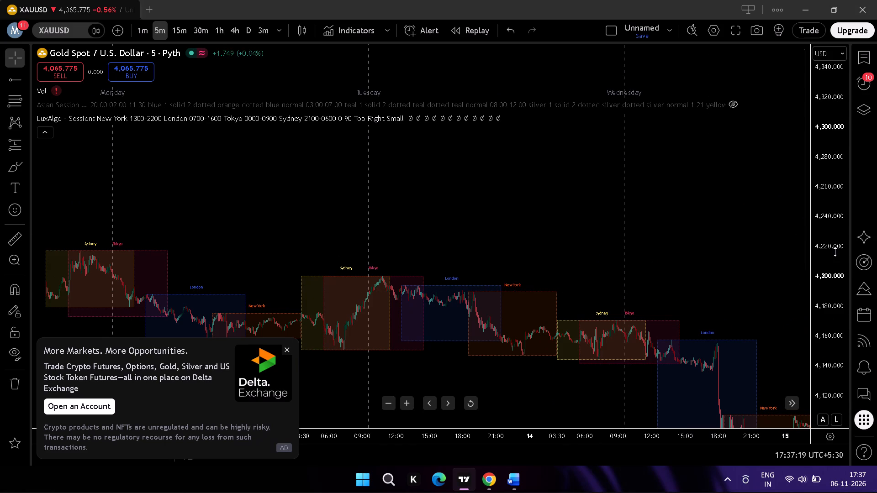
scroll(835, 252, up, 6)
drag(207, 250, 638, 233)
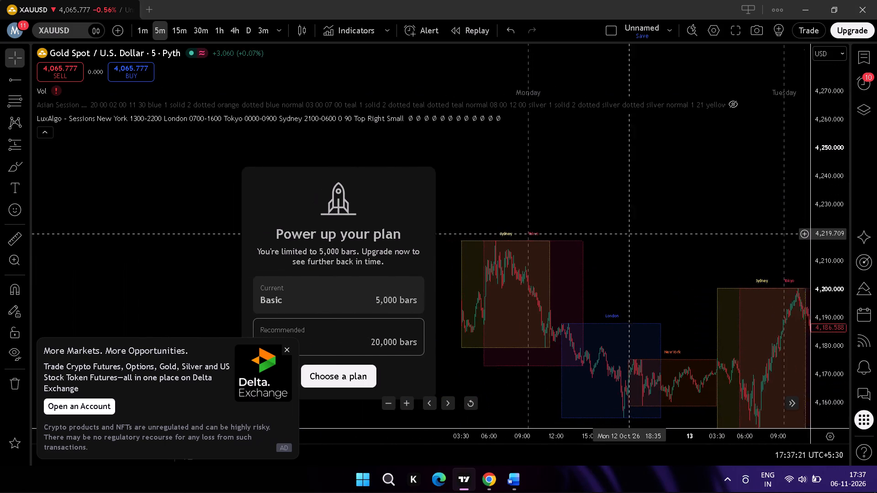
drag(638, 233, 638, 233)
scroll(540, 316, up, 6)
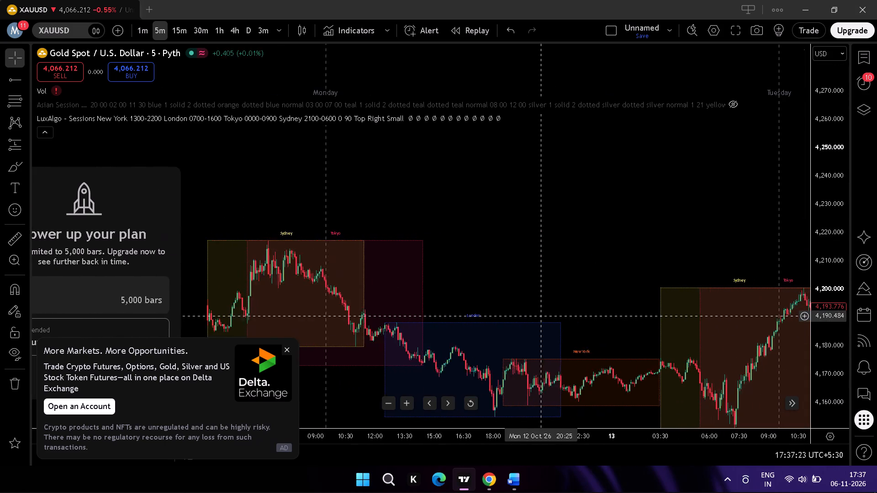
scroll(540, 316, up, 3)
drag(539, 316, 603, 229)
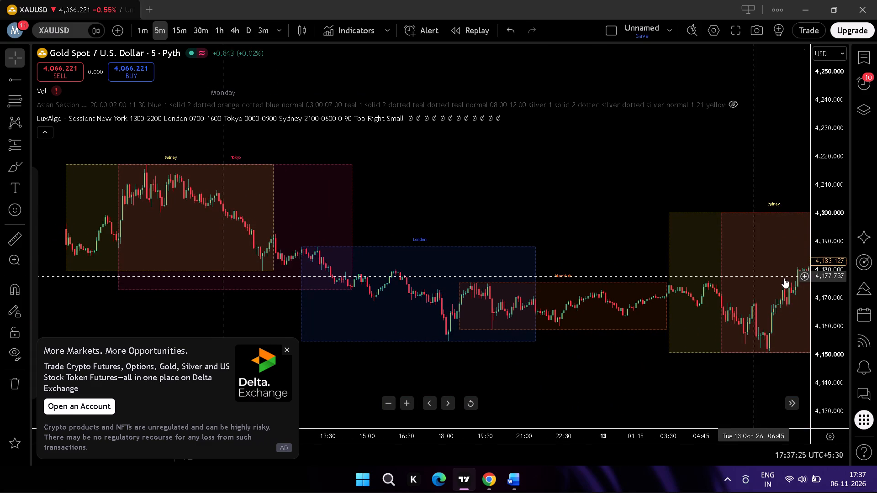
scroll(836, 290, up, 4)
scroll(402, 337, up, 2)
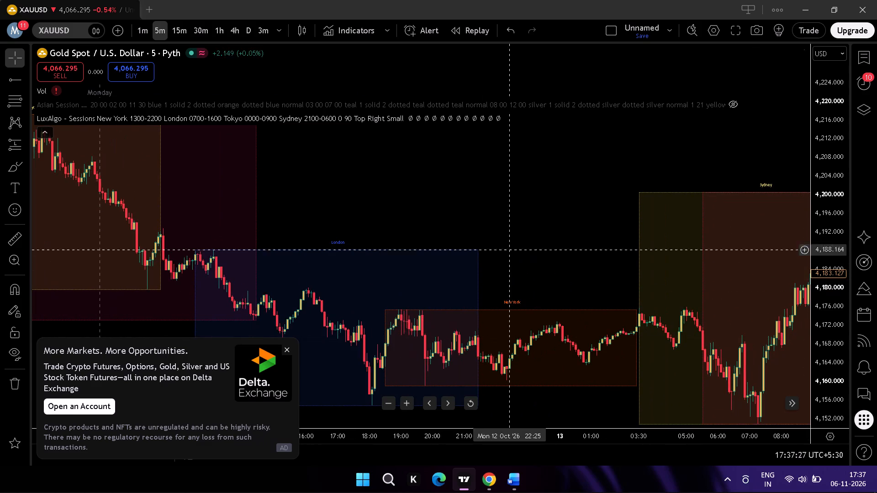
drag(388, 181, 528, 110)
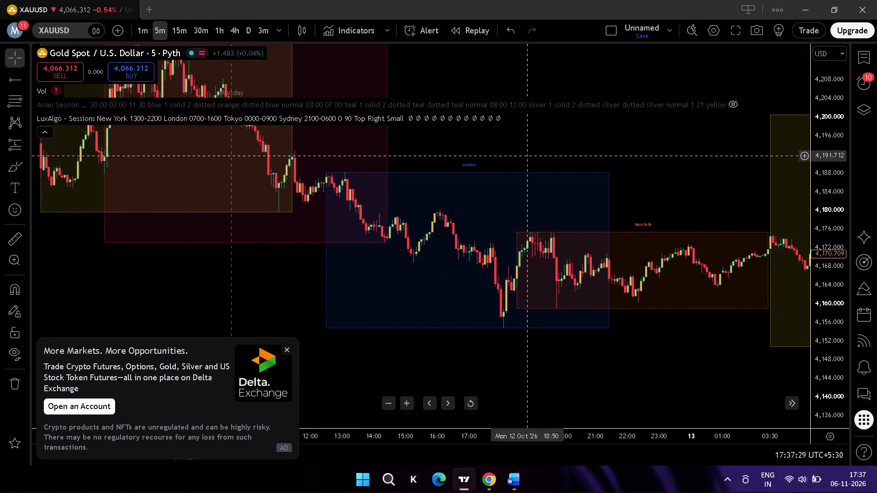
Draw a horizontal ray at about 4,172.87 across the New York session, starting around 18:20 on Mon 12 Oct.
scroll(480, 259, up, 3)
drag(525, 200, 589, 171)
scroll(461, 234, up, 2)
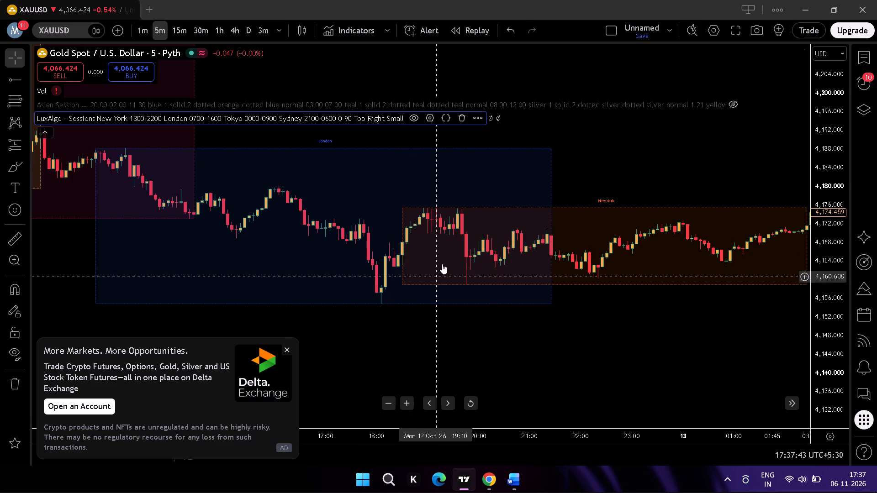
click(406, 230)
click(401, 228)
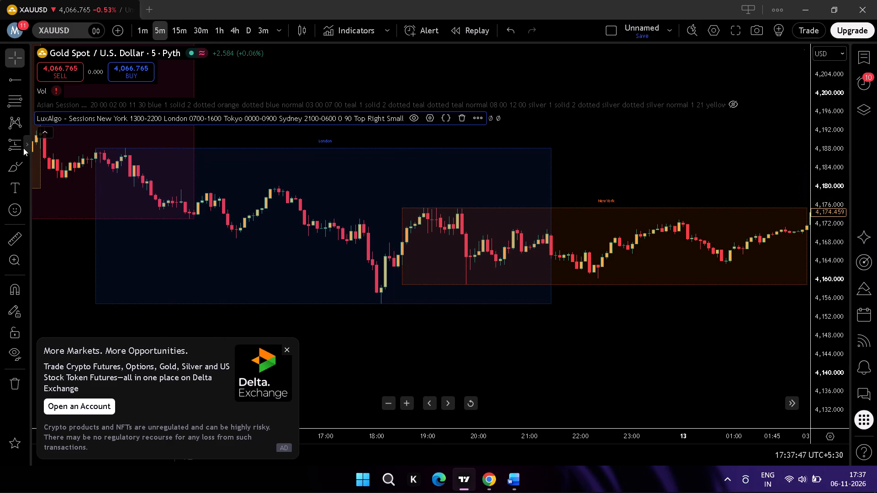
click(27, 167)
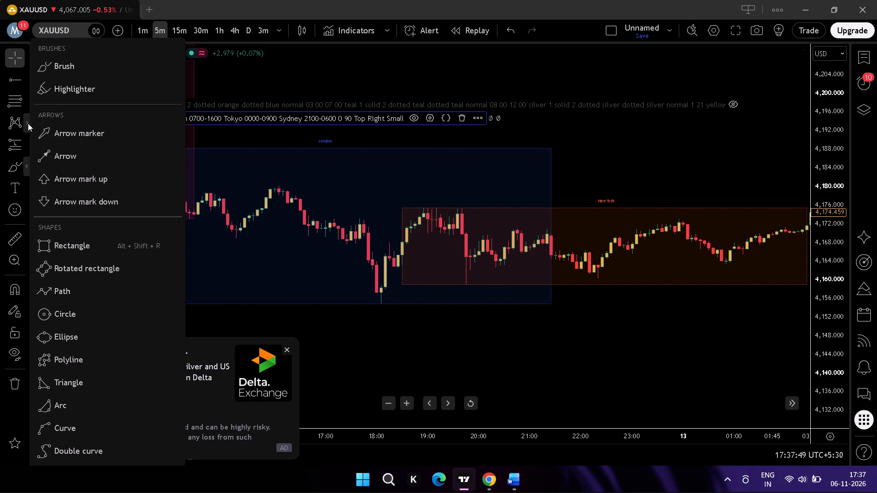
click(19, 83)
double_click(19, 85)
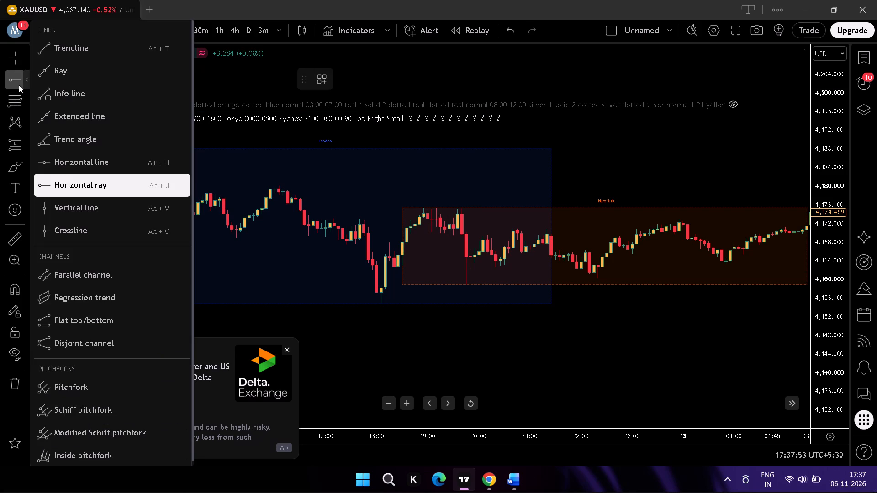
click(19, 85)
click(144, 208)
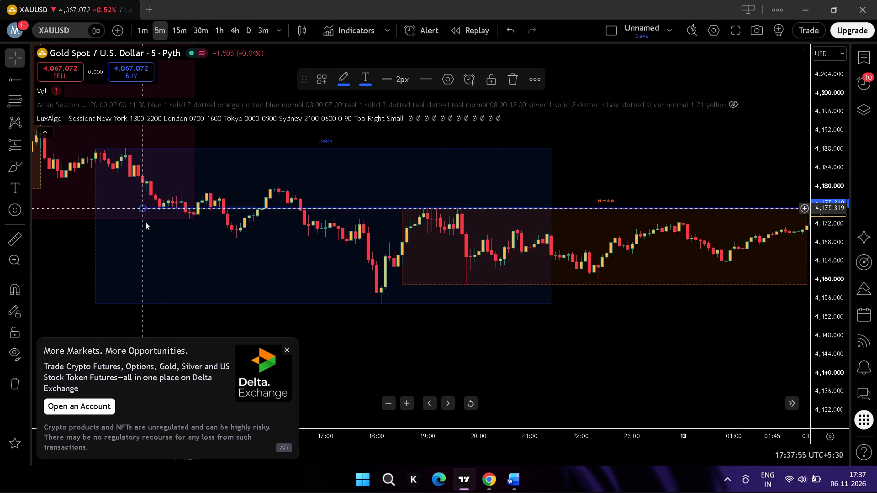
click(151, 245)
drag(145, 210, 427, 277)
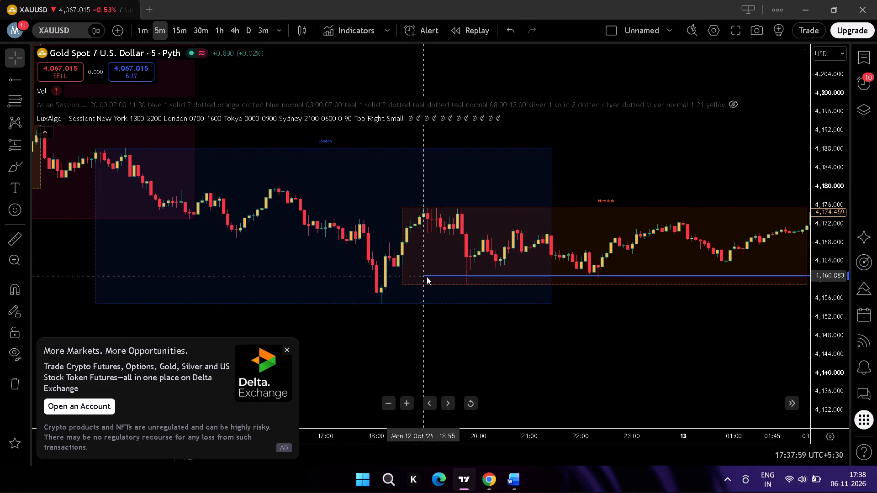
drag(427, 277, 412, 229)
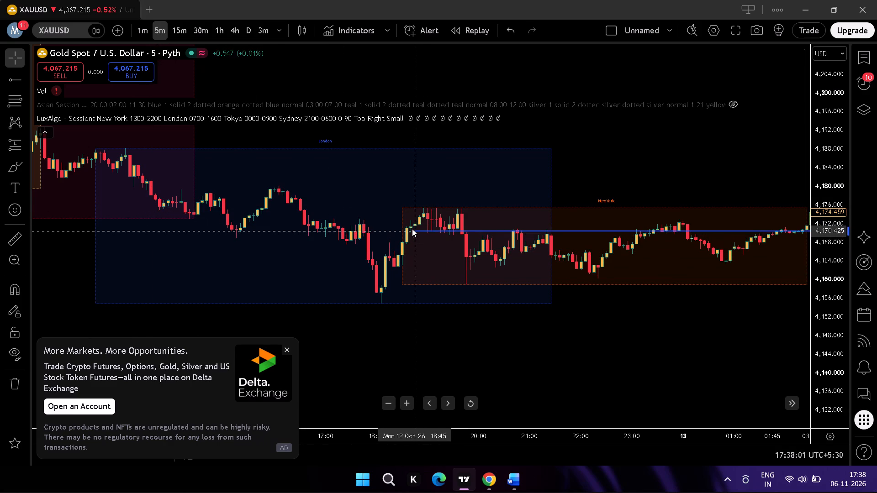
drag(412, 229, 393, 220)
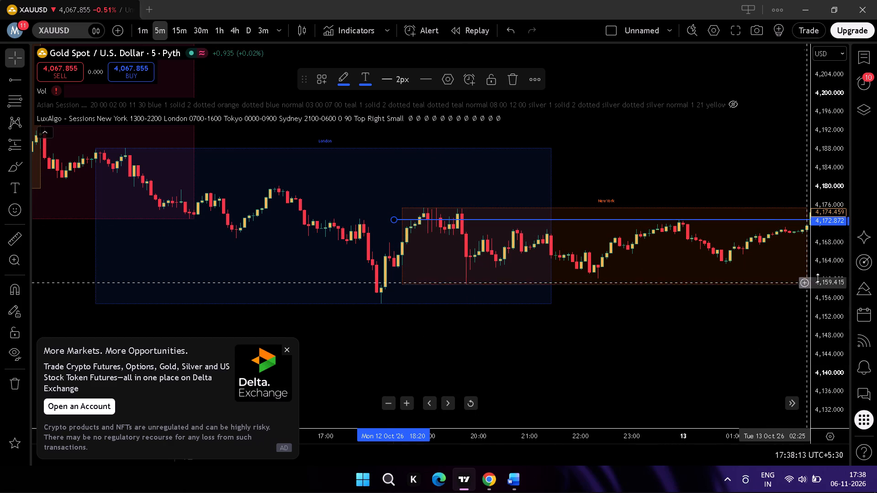
Place a short position on the ray with its entry at about 4,172.83 at 19:15 on Mon 12 Oct.
scroll(820, 276, up, 3)
key(Escape)
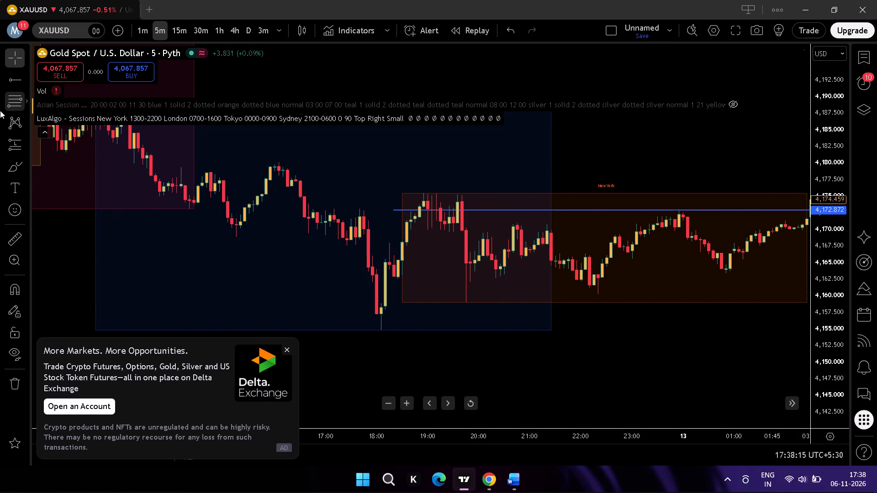
click(26, 143)
click(56, 177)
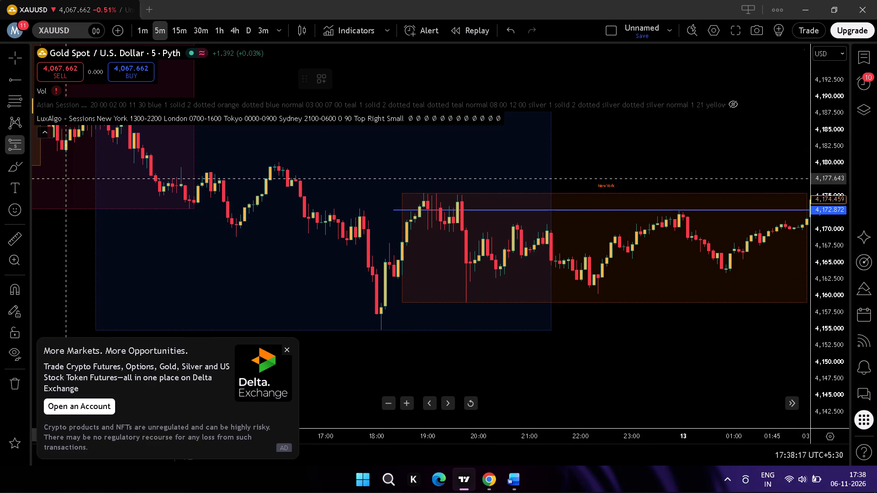
click(440, 210)
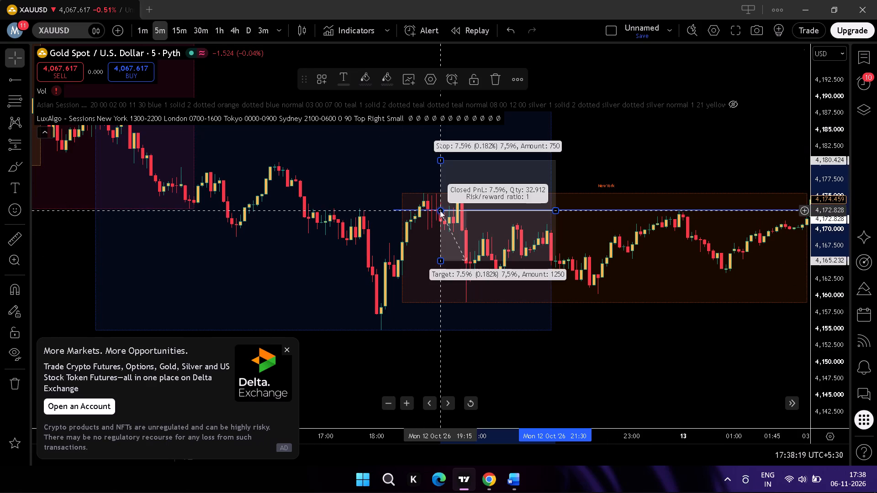
key(Escape)
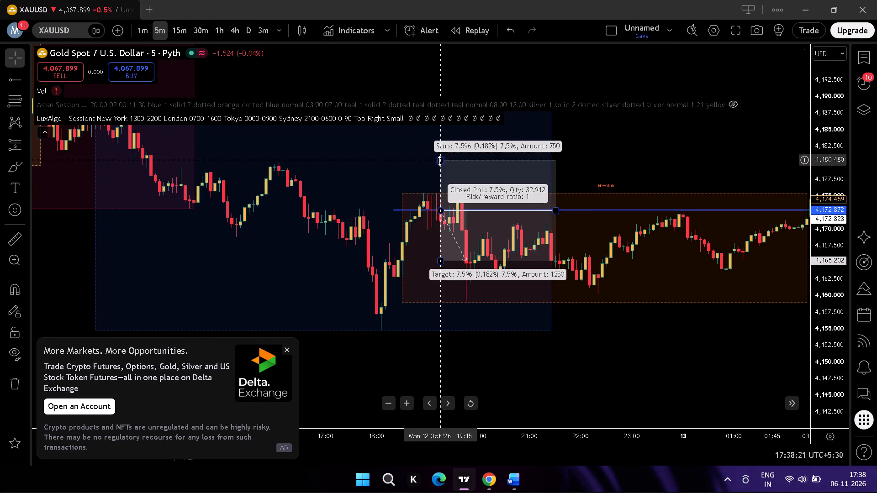
Adjust the short position's stop to about 4,175.92, just above the New York session high, and its target to about 4,166.64.
drag(439, 161, 471, 193)
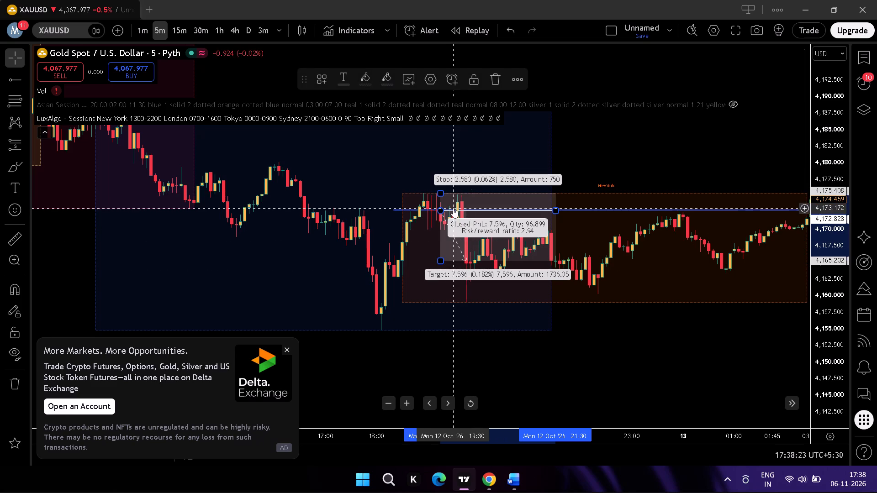
click(441, 193)
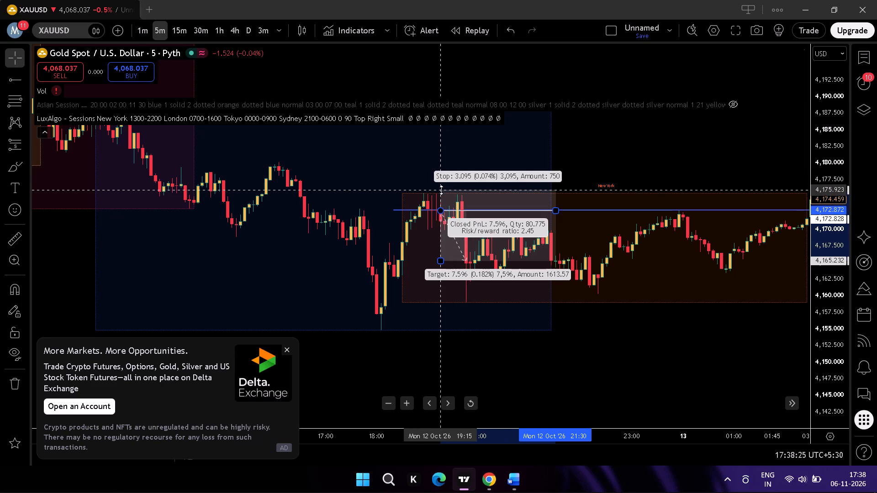
drag(438, 261, 441, 251)
click(607, 148)
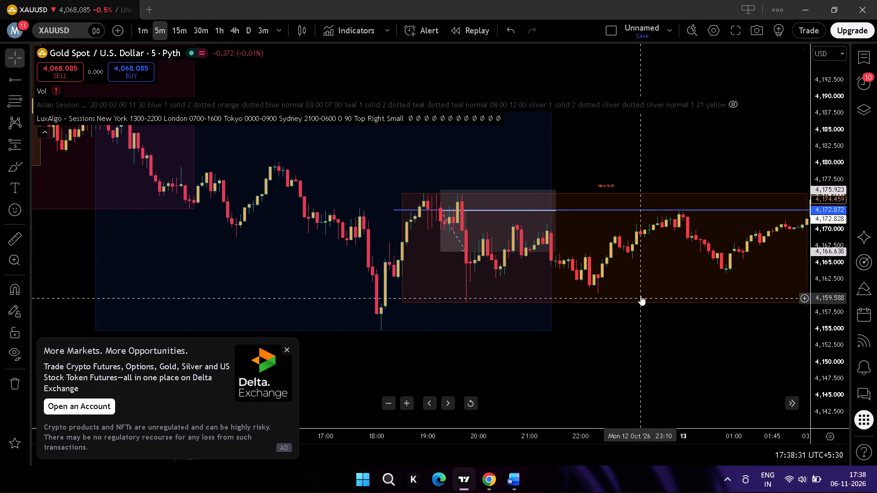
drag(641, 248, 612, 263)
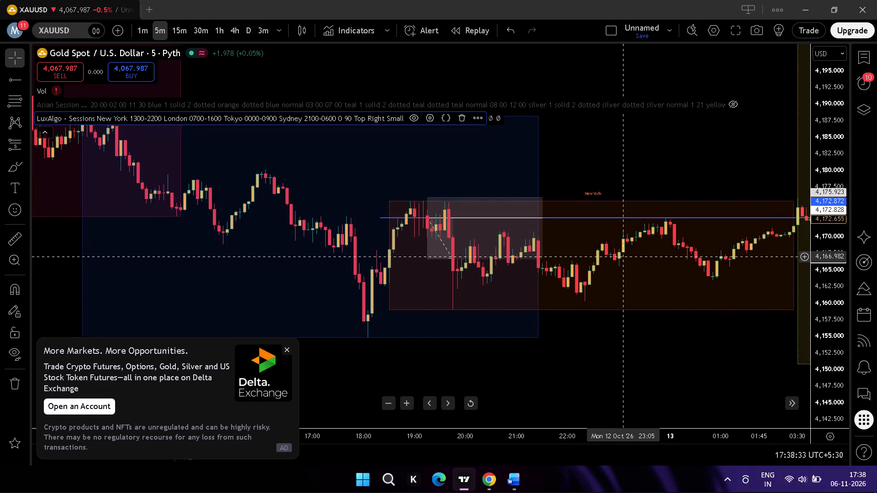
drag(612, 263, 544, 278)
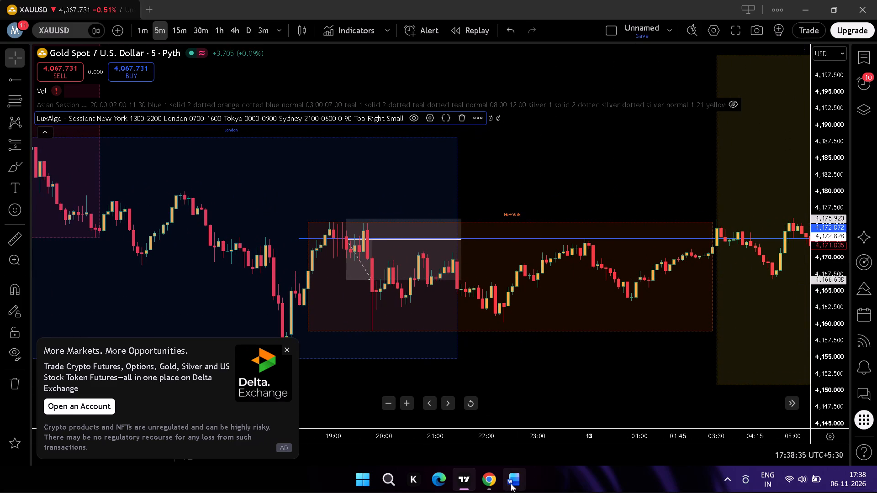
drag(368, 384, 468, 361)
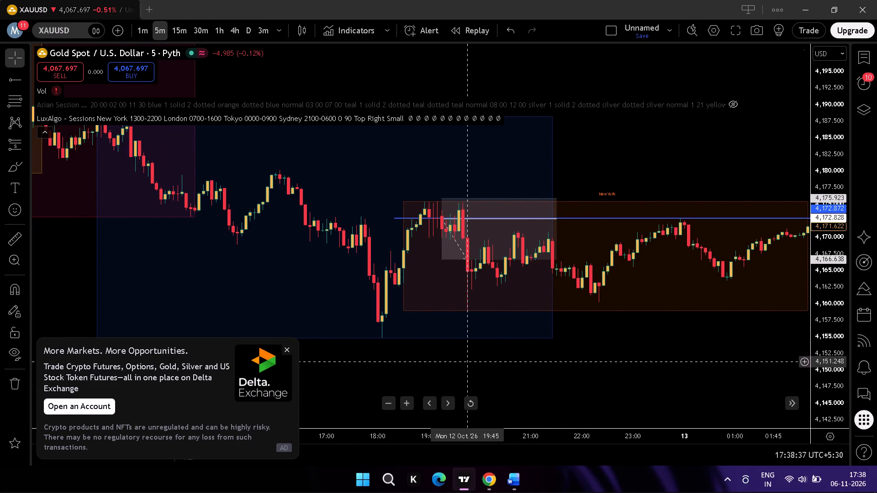
Switch to the Word document and record MON, 12, OCT and 2026 in the first empty row of the backtesting table.
click(518, 484)
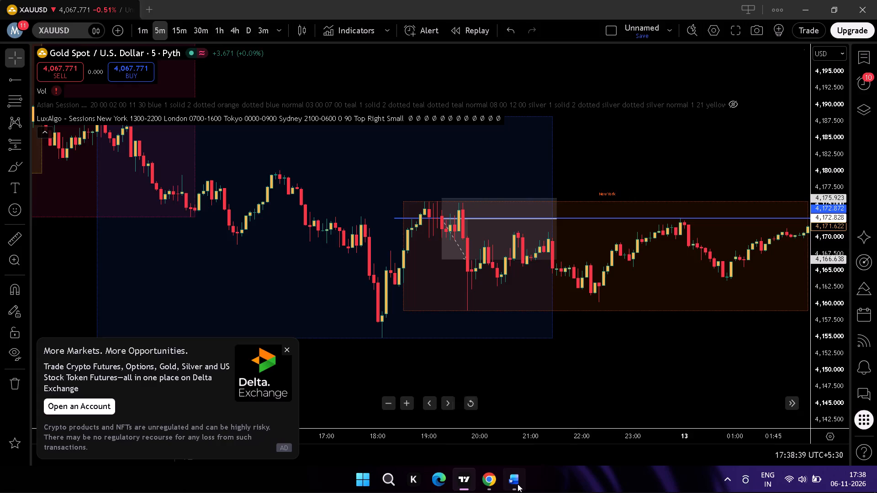
click(307, 250)
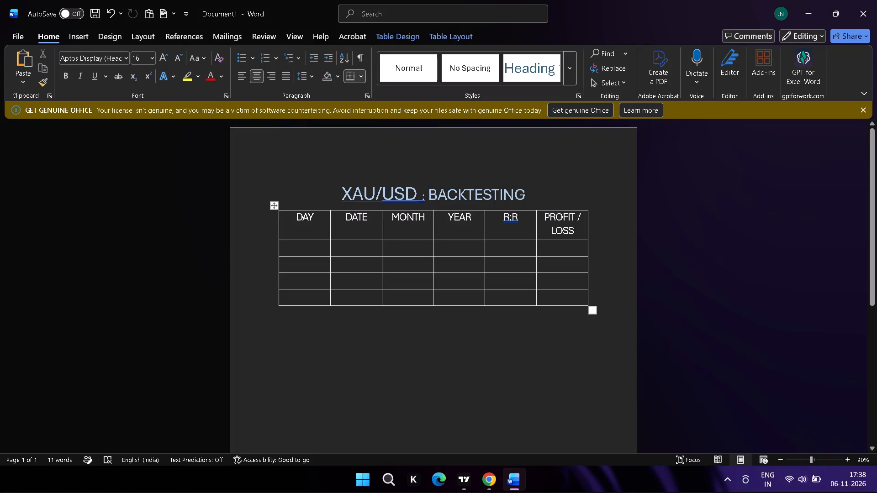
text(MON)
click(344, 250)
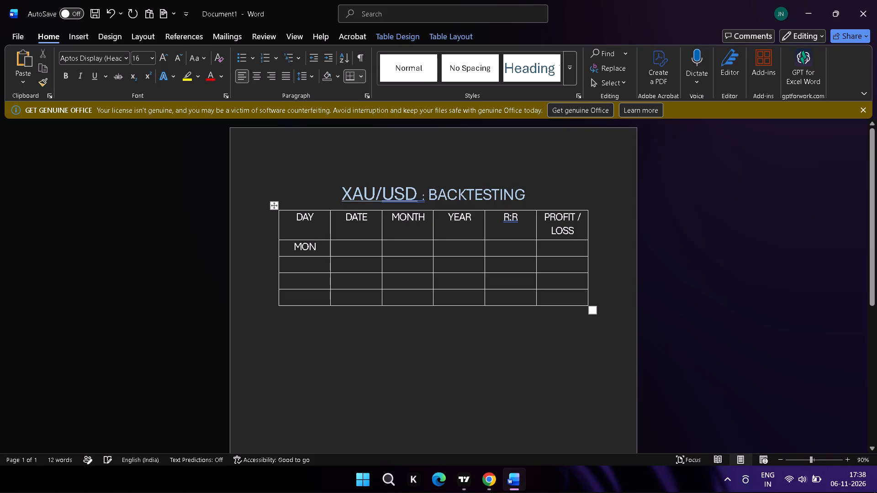
text(12)
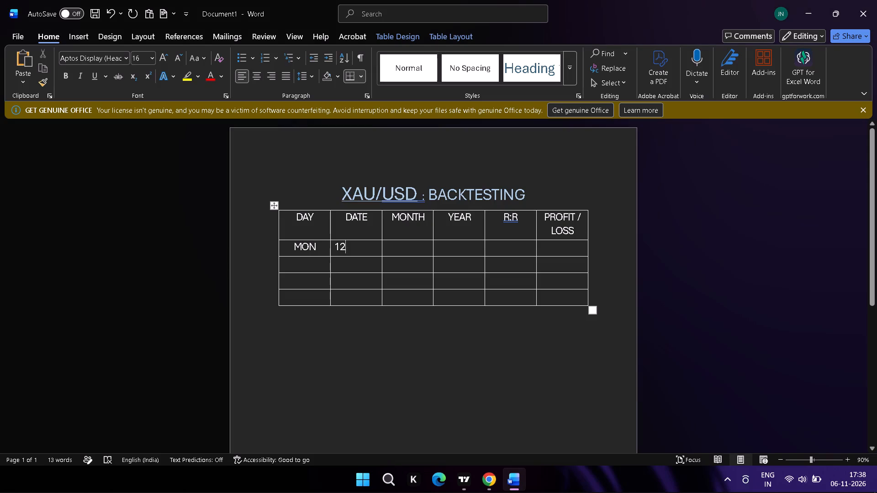
click(389, 247)
text(OCY)
key(BackSpace)
key(t)
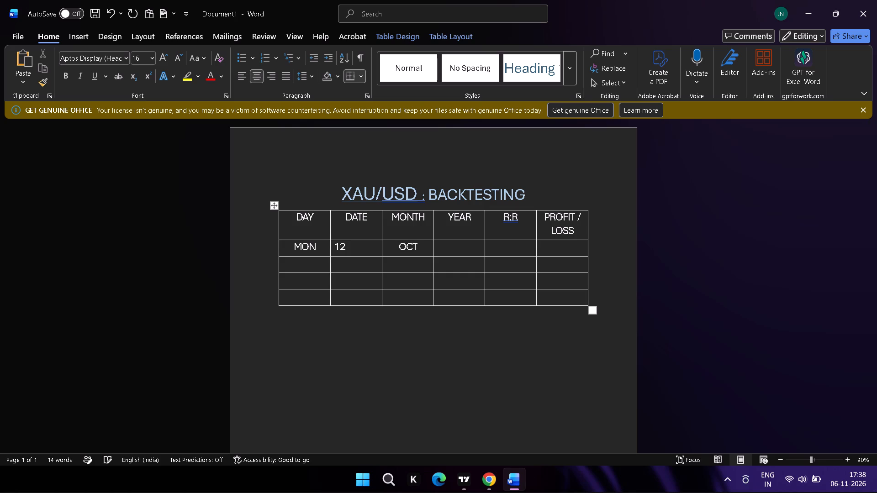
click(456, 250)
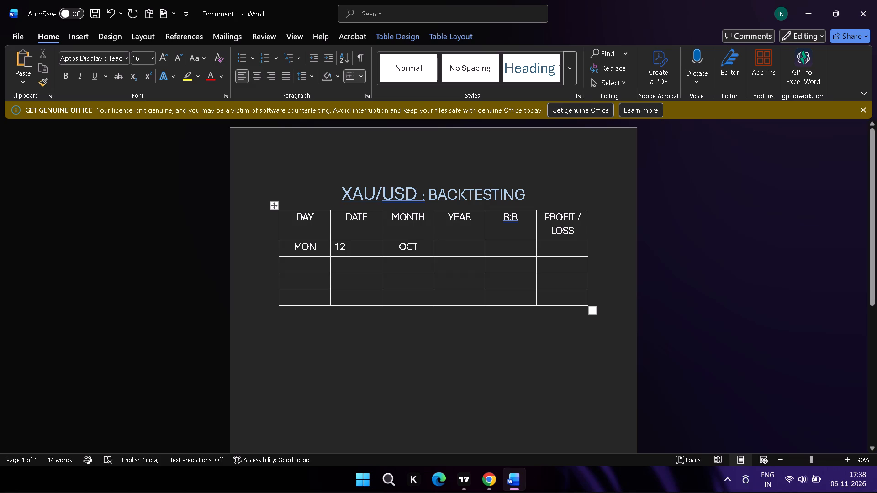
text(2026)
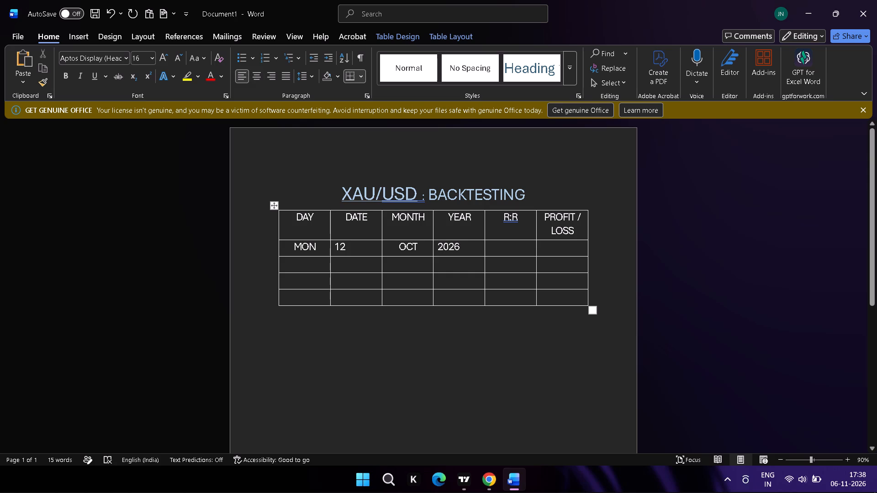
Complete the MON 12 OCT row with 1:2 under R:R and PROFIT under PROFIT / LOSS.
click(507, 250)
key(1)
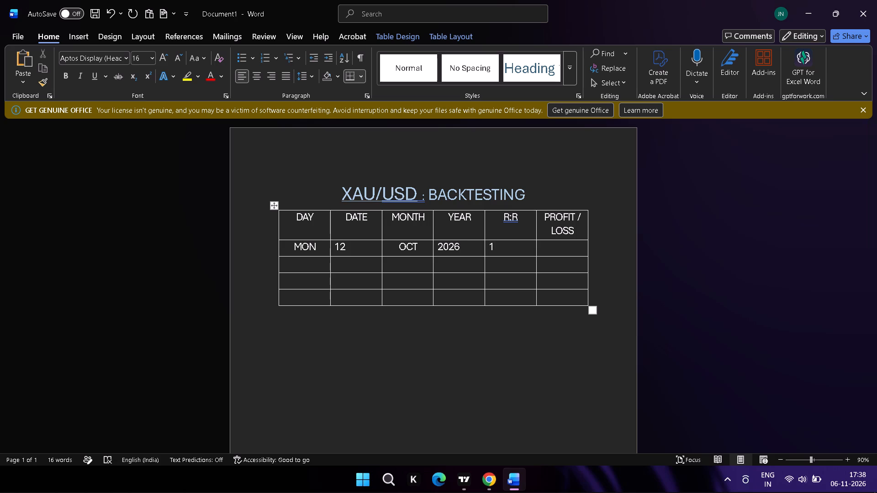
text(:2)
click(549, 249)
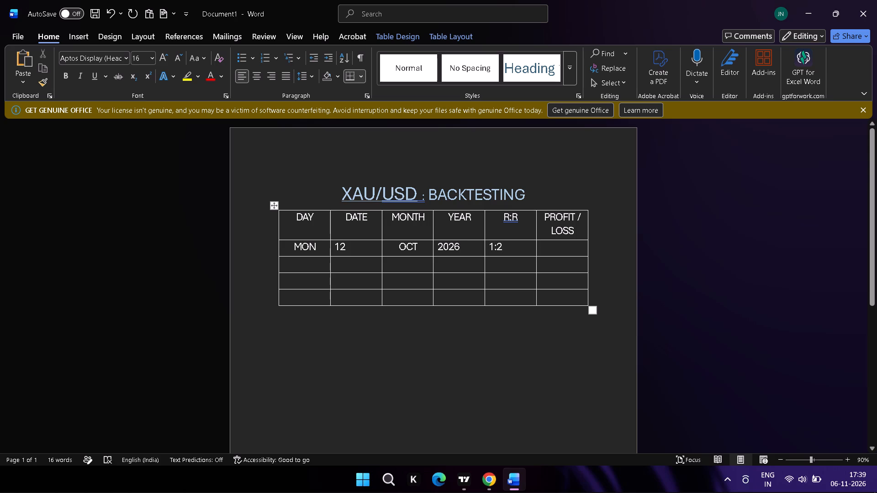
text(PO)
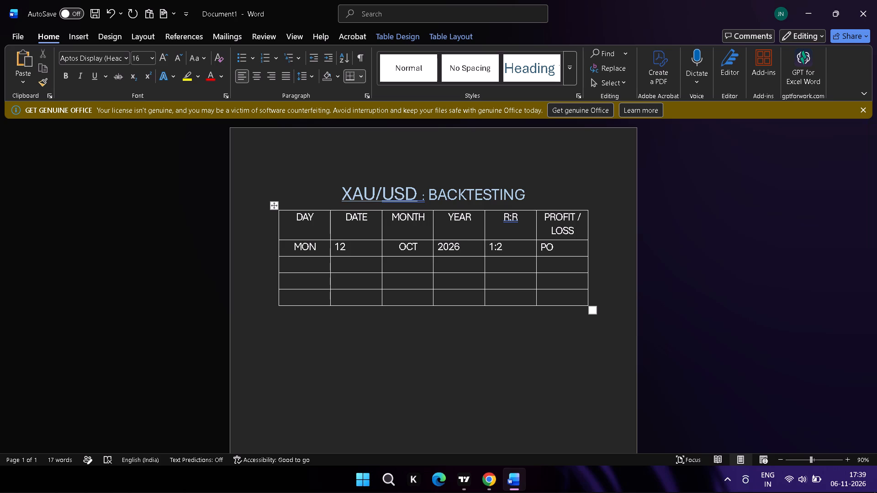
key(BackSpace)
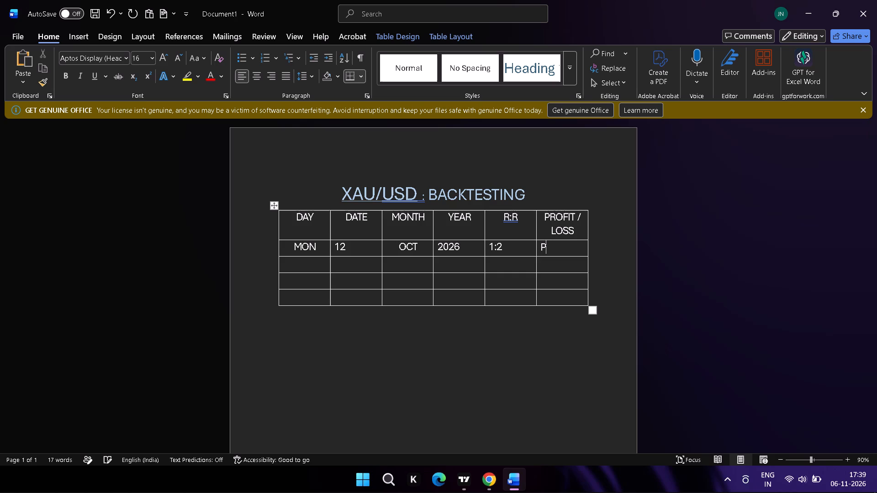
key(BackSpace)
key(BackSpace)
key(p)
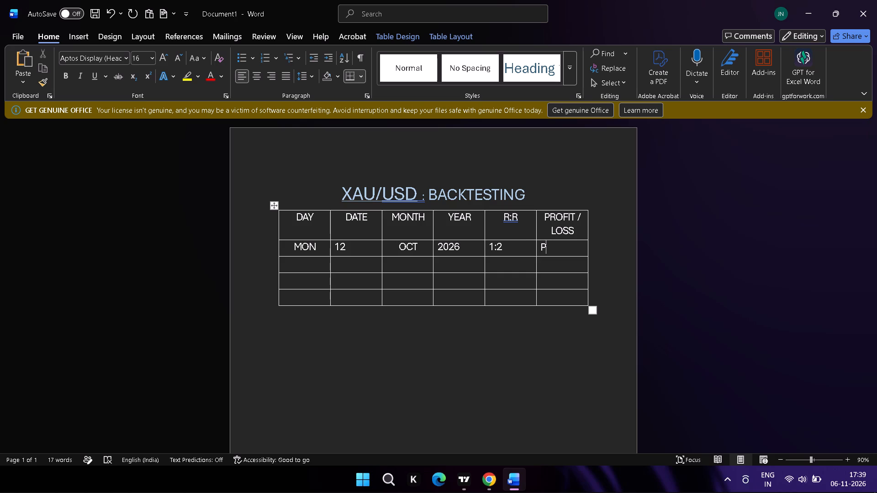
text(ROFIR)
key(space)
key(BackSpace)
key(BackSpace)
key(t)
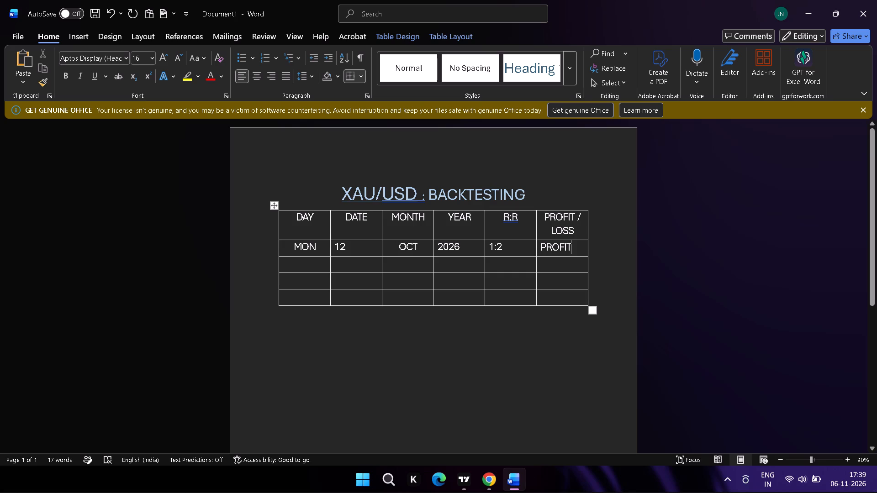
Start the next table row by entering a day beginning with T in the DAY column.
click(308, 270)
key(t)
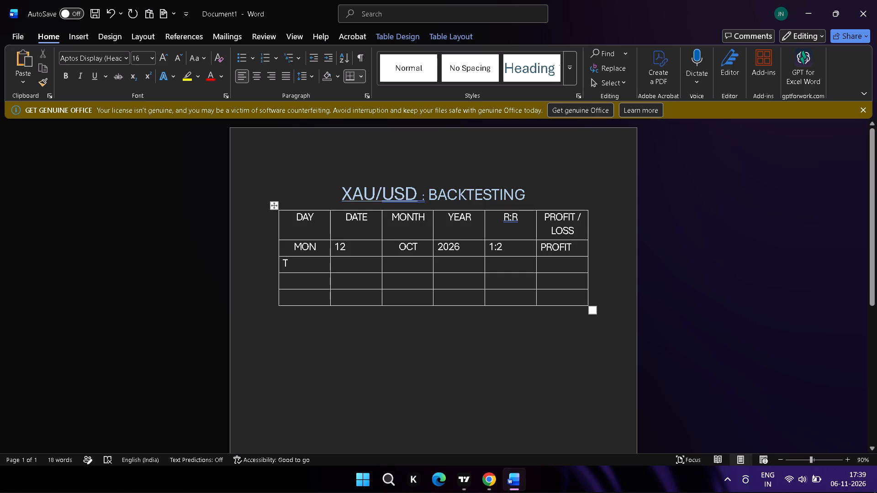
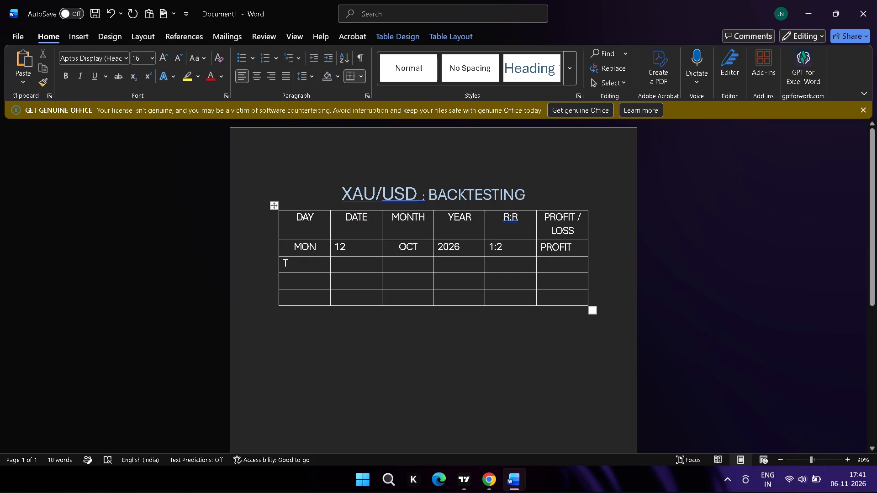
Complete the started DAY entry in the row below MON as Tuesday.
click(308, 229)
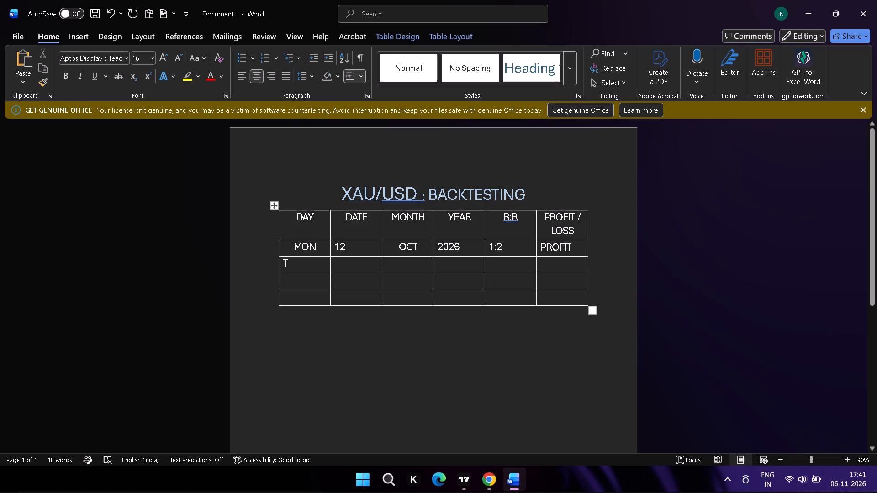
click(300, 269)
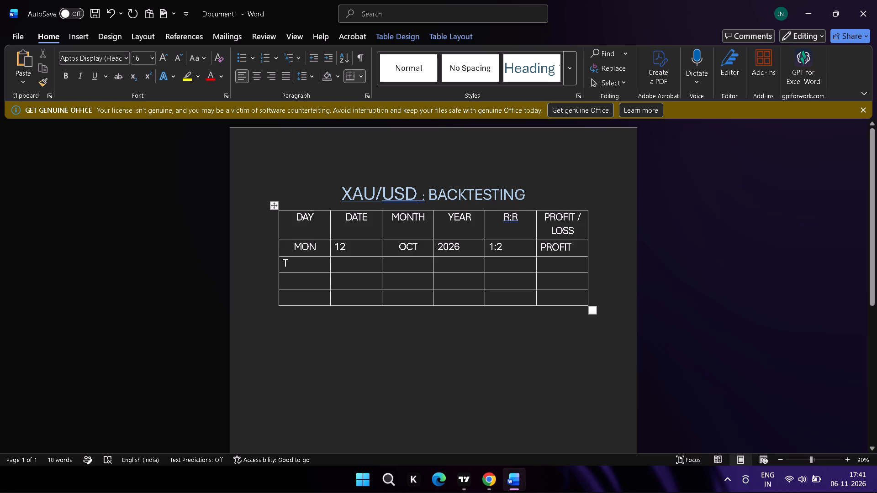
text(UES)
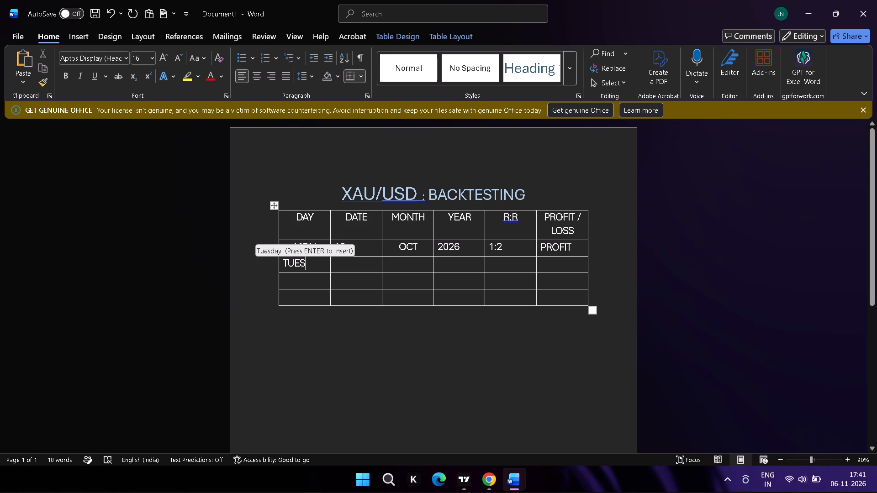
key(Return)
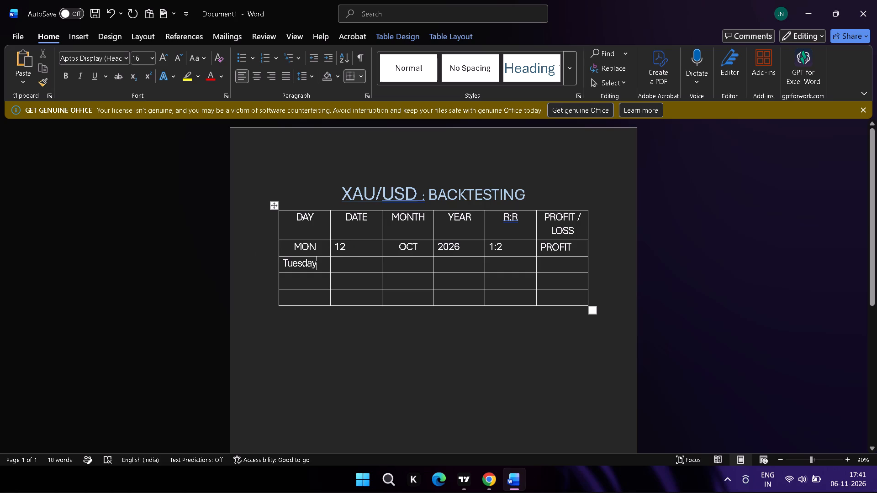
Change the MON entry in the table's DAY column to Monday.
click(317, 246)
key(BackSpace)
key(BackSpace)
key(BackSpace)
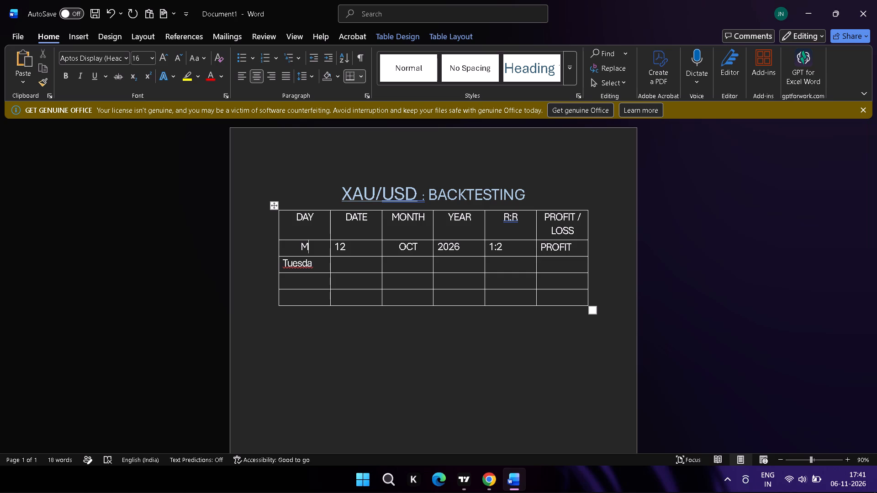
text(ON)
key(BackSpace)
key(BackSpace)
text(on)
text(day)
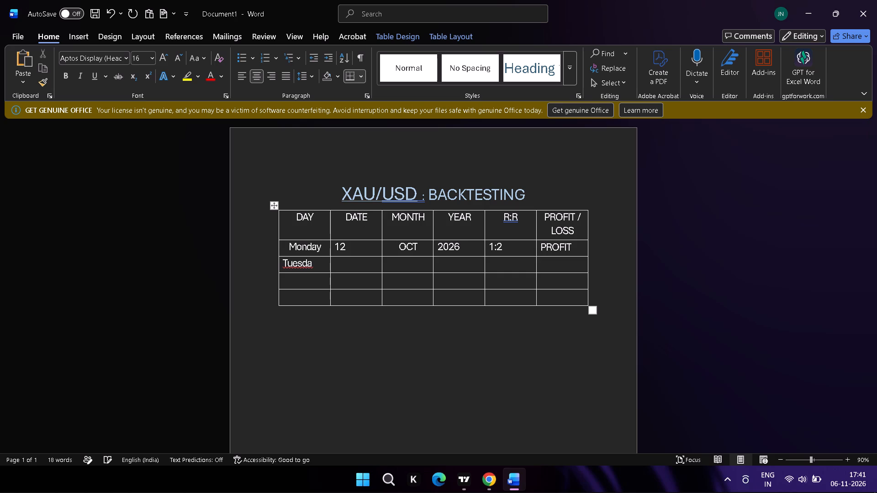
Restore the missing final y of Tuesday in the DAY column.
click(313, 266)
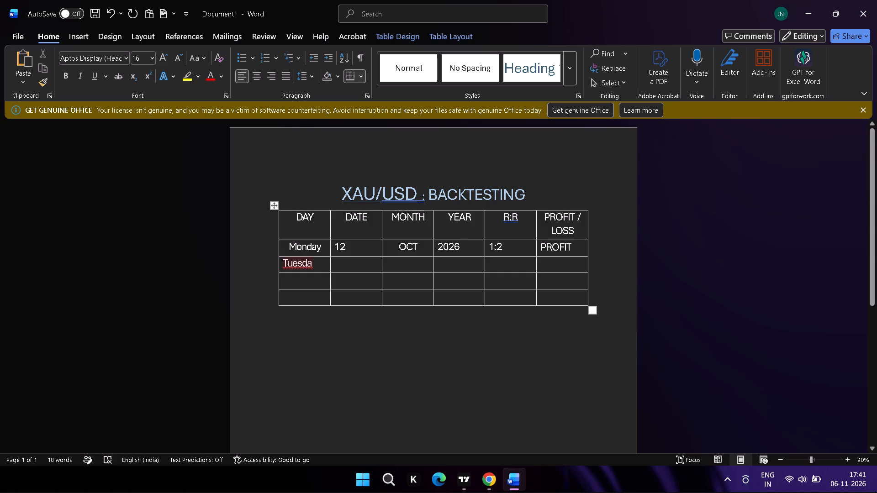
key(y)
Enter Wednesday in the DAY column of the row below Tuesday.
click(318, 278)
key(w)
key(BackSpace)
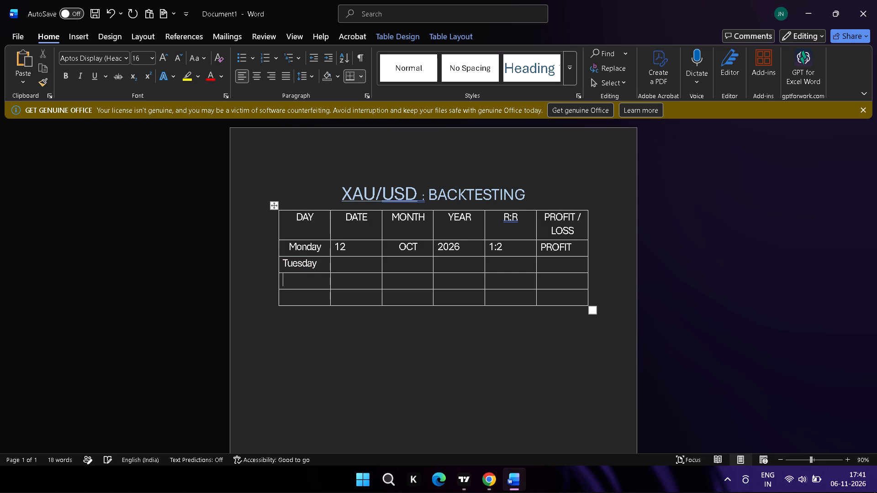
key(e)
text(dm)
key(BackSpace)
text(nes)
key(Return)
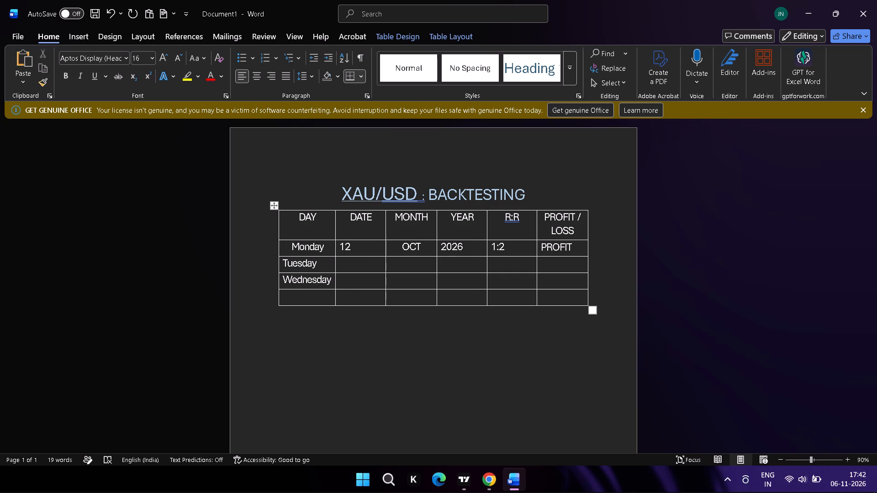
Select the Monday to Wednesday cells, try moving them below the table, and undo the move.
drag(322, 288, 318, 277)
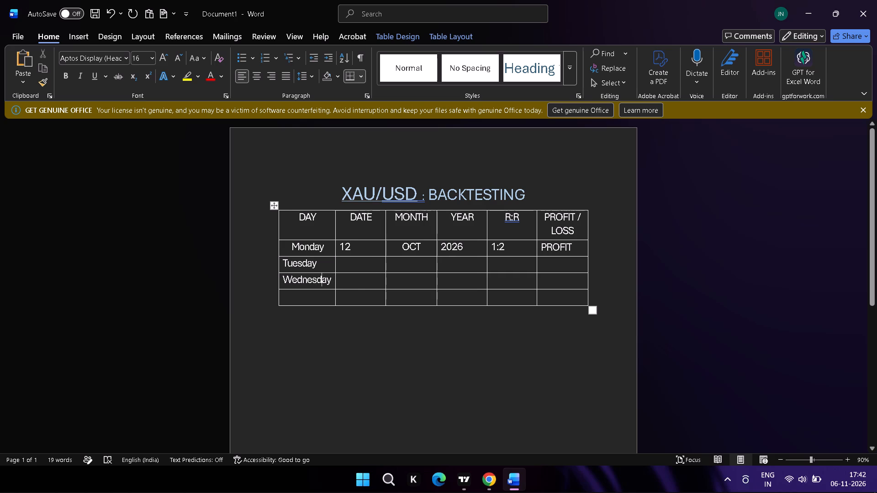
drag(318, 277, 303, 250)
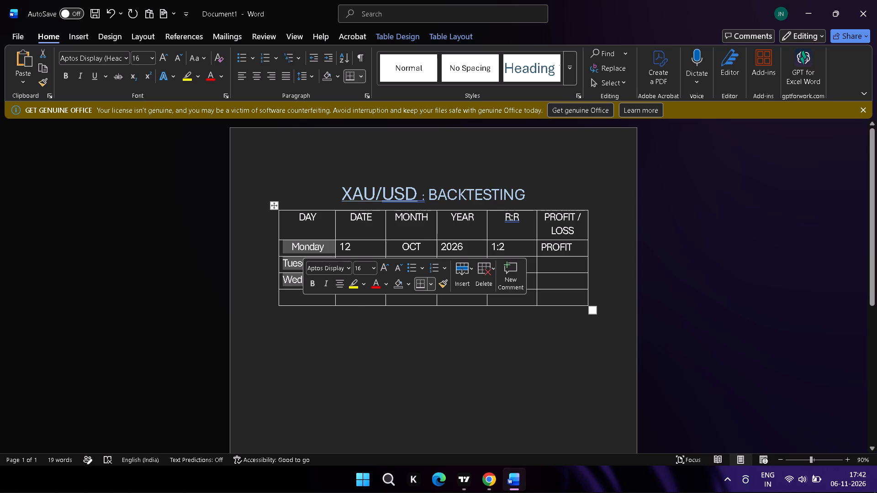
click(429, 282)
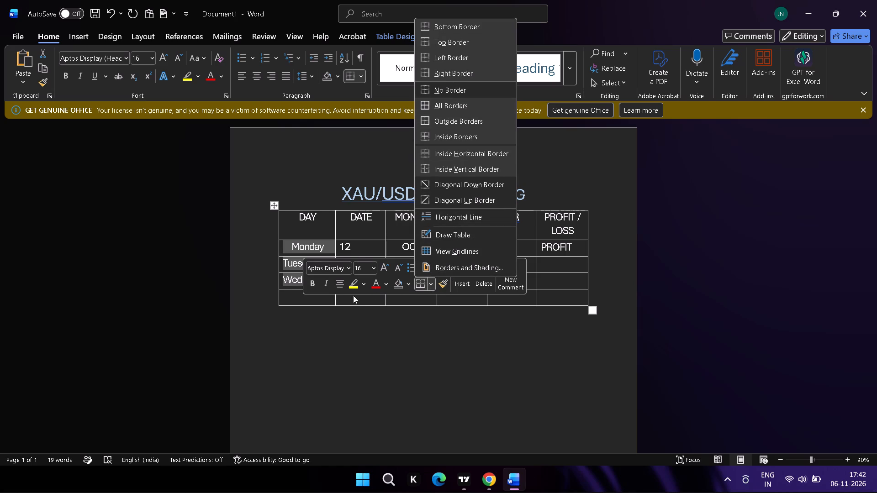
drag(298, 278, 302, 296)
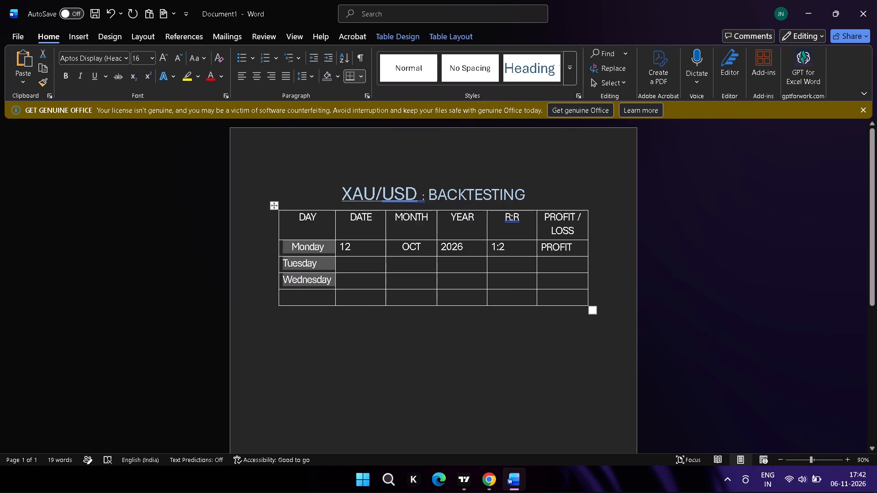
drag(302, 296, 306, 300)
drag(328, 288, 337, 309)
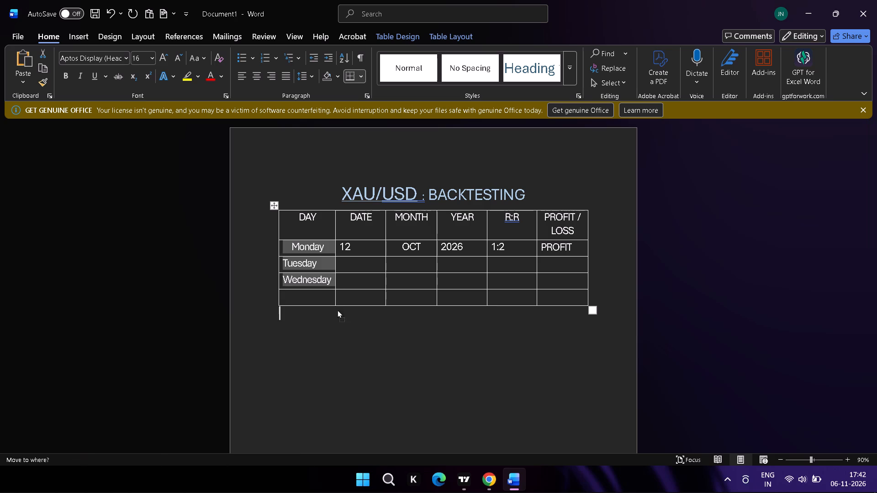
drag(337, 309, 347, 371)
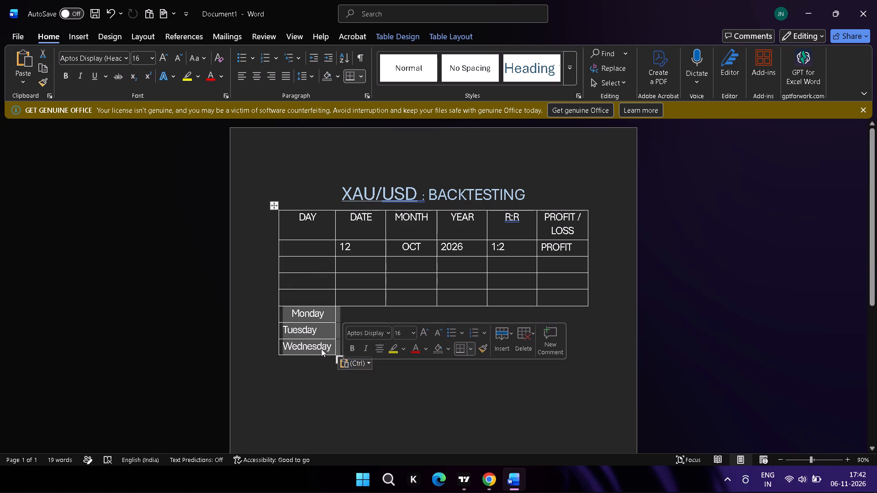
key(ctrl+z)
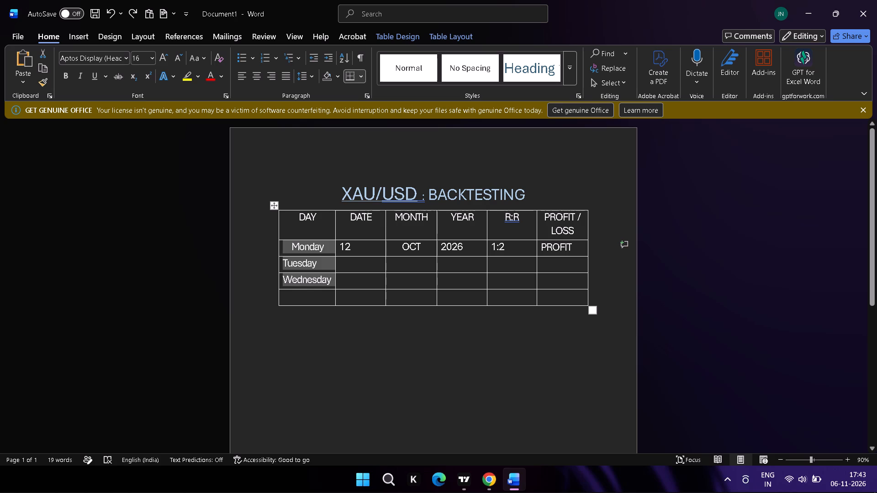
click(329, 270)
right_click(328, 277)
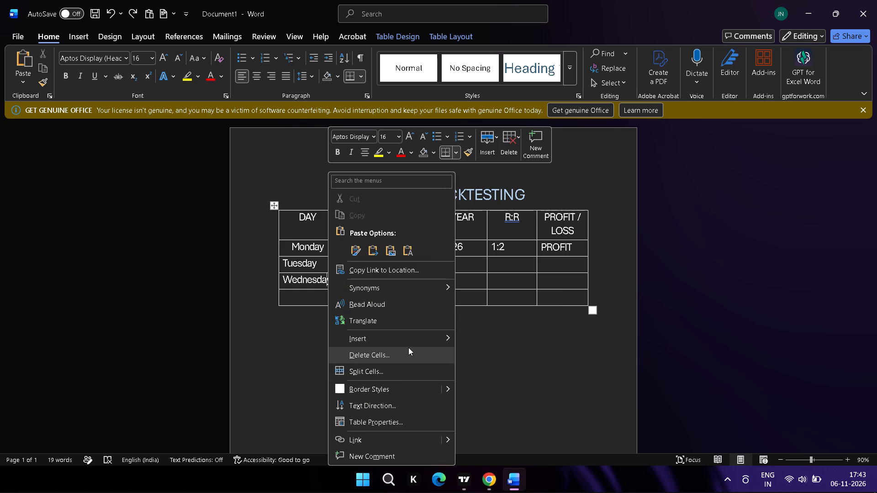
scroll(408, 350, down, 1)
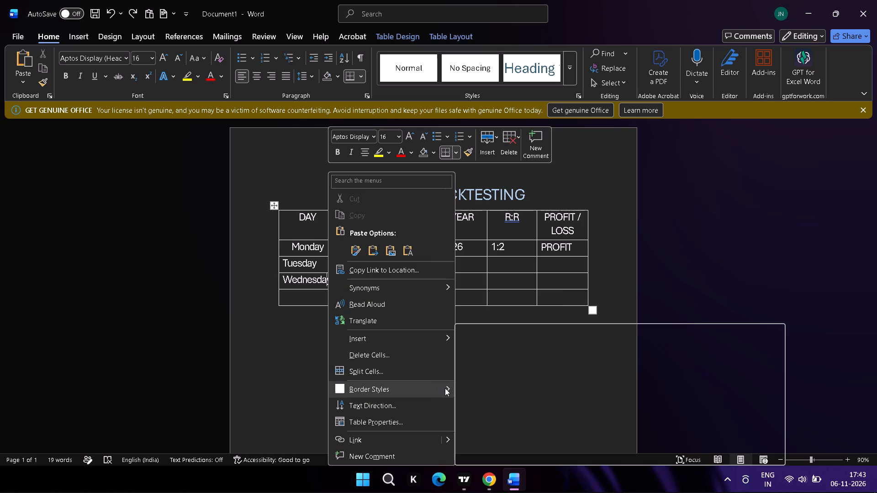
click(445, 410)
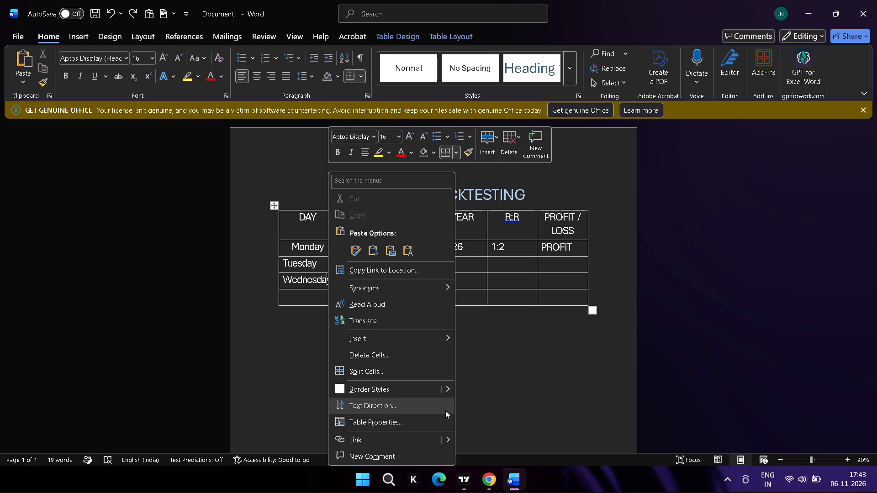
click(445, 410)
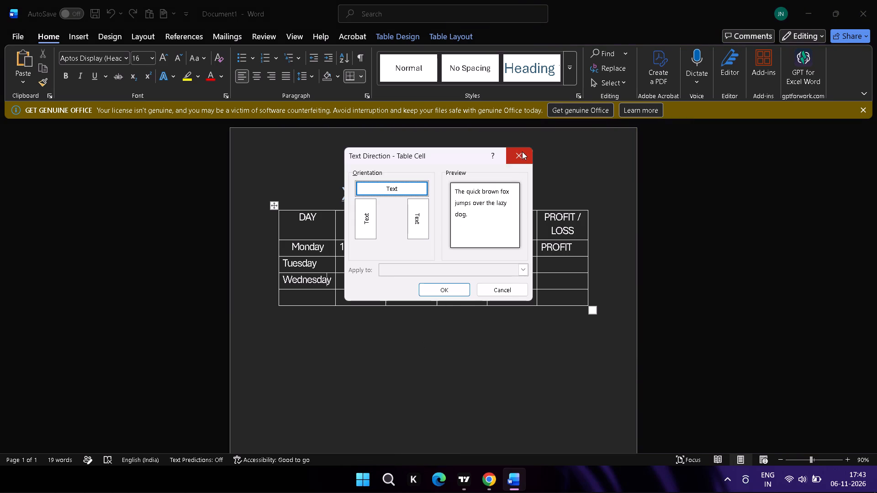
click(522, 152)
Switch to TradingView and examine the XAUUSD 5-minute chart from the 12 October trade through the Tuesday 13 October sessions.
click(467, 478)
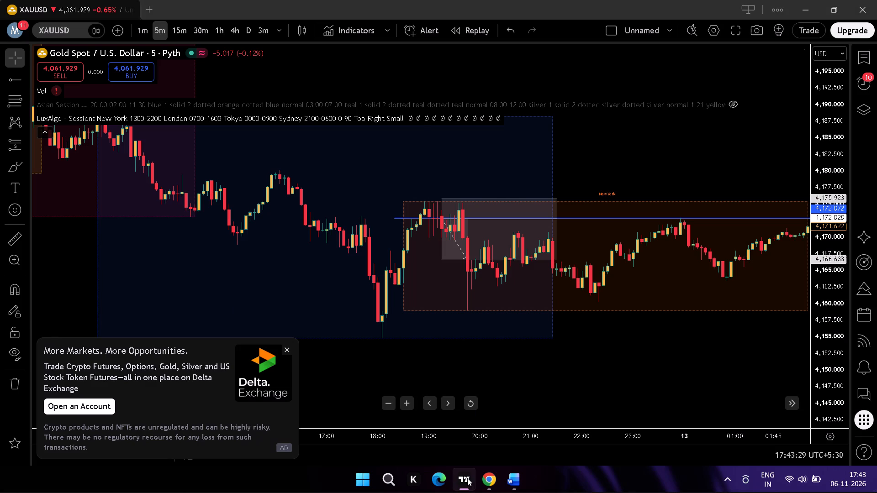
scroll(437, 325, down, 3)
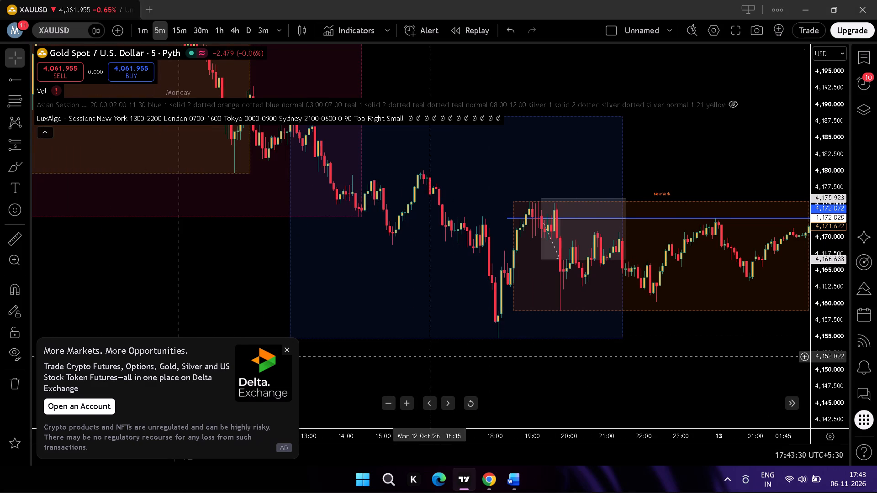
drag(402, 361, 372, 361)
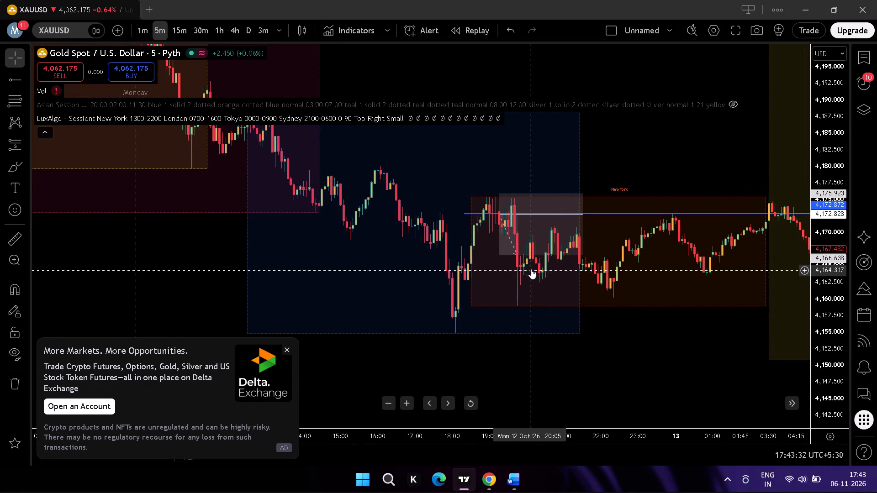
click(506, 486)
click(363, 270)
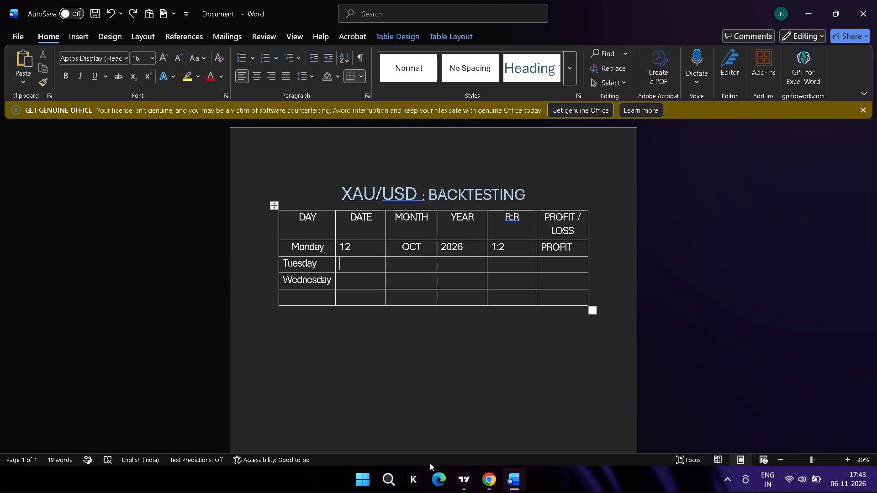
click(484, 476)
click(463, 481)
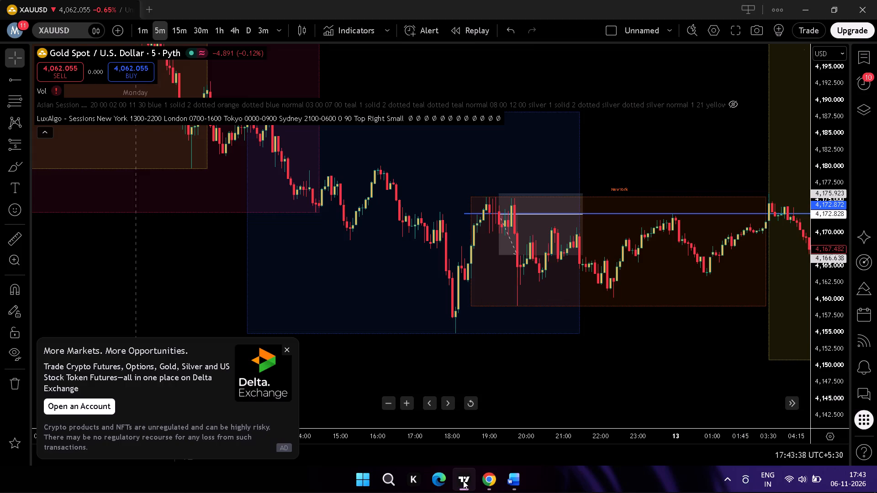
drag(533, 339, 267, 353)
drag(558, 356, 229, 372)
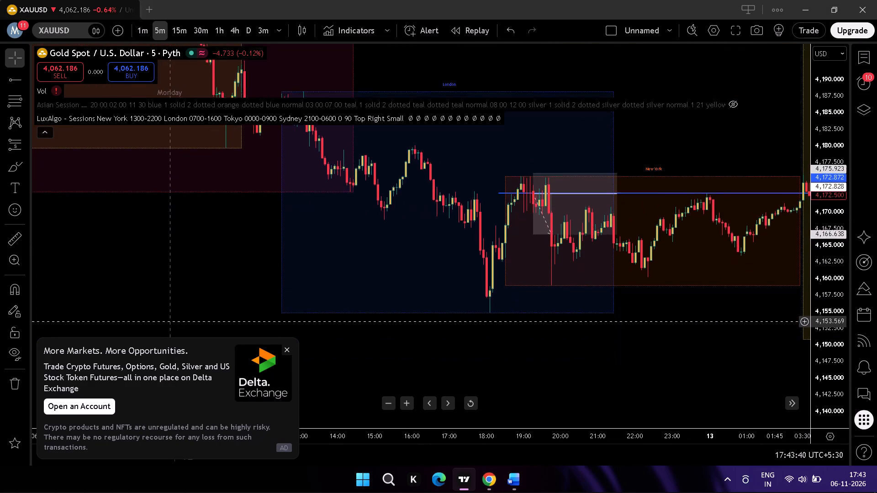
drag(598, 262, 590, 276)
drag(655, 302, 243, 357)
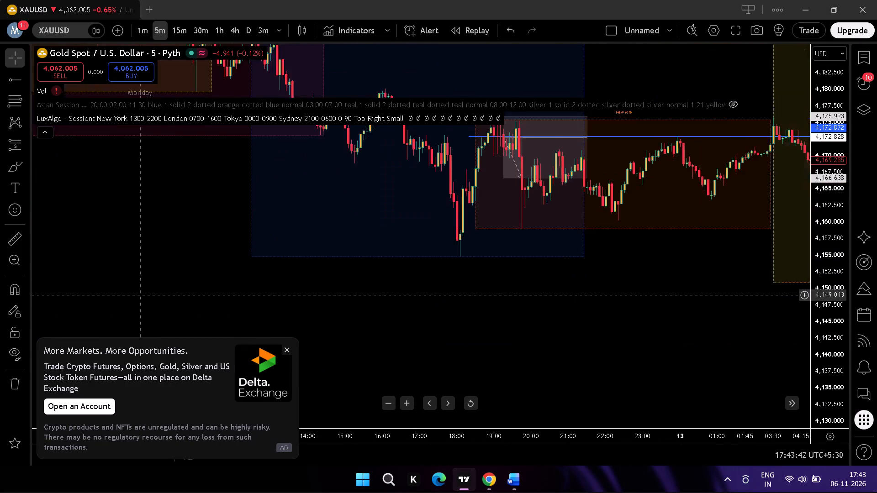
drag(731, 274, 375, 352)
click(374, 345)
drag(671, 332, 201, 364)
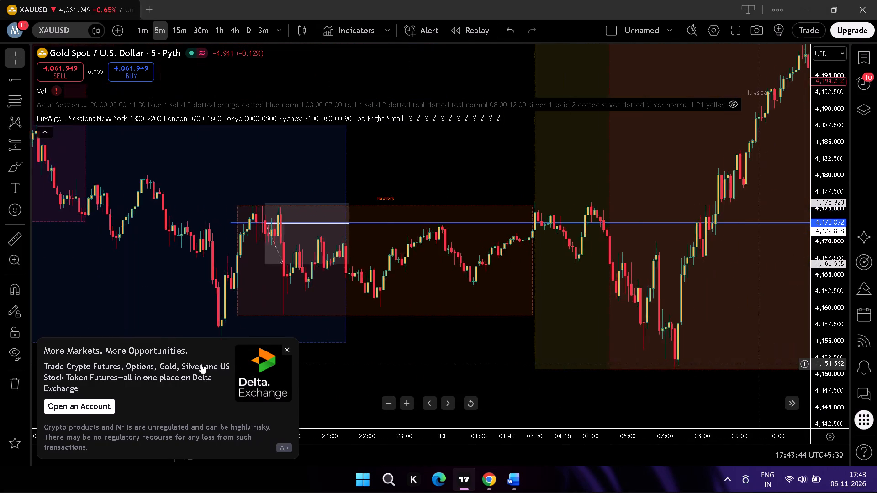
drag(201, 364, 196, 364)
click(502, 349)
drag(637, 328, 194, 372)
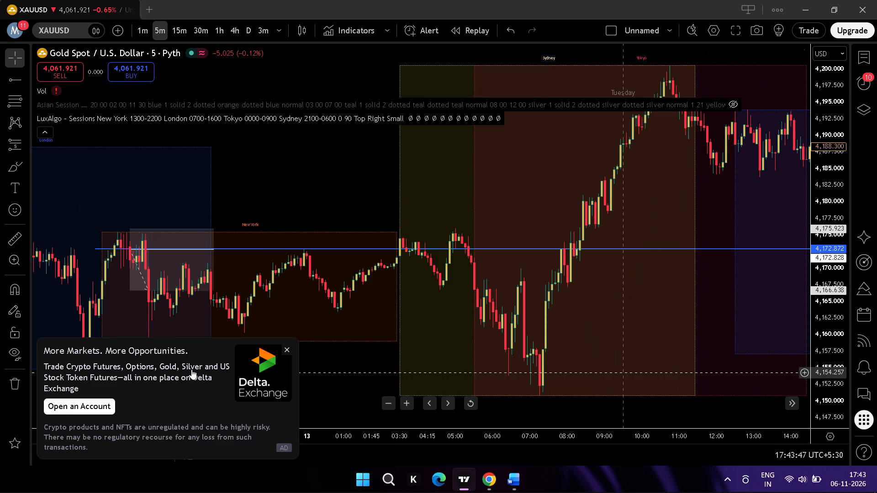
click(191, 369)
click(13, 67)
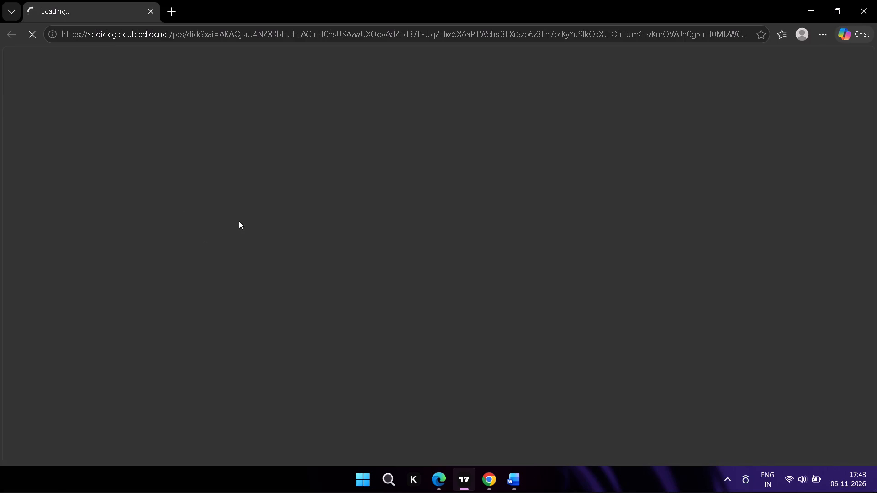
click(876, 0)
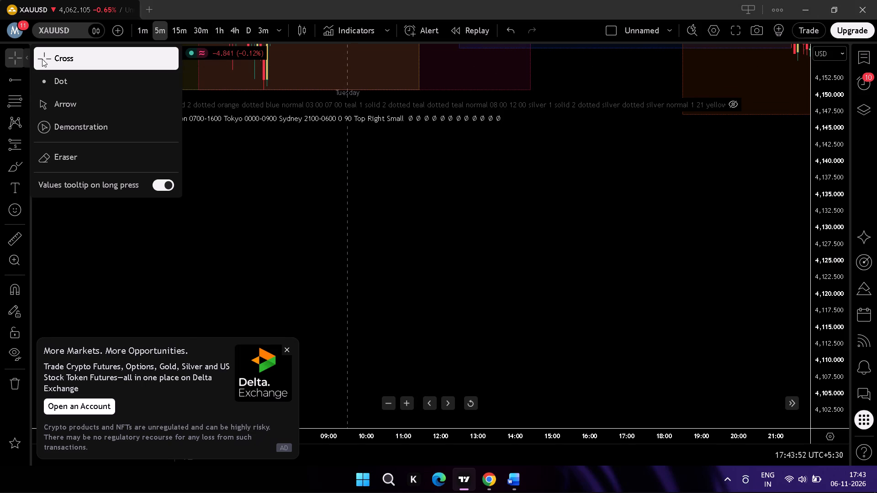
Examine the Tuesday 13 October price action through the London and New York sessions for a trade entry.
click(72, 65)
drag(274, 251, 131, 308)
drag(560, 183, 575, 282)
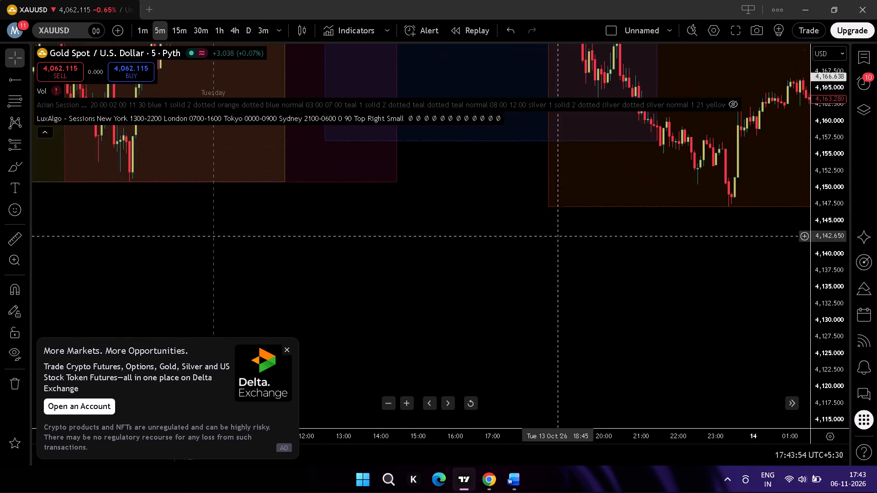
drag(575, 282, 642, 346)
drag(380, 224, 644, 369)
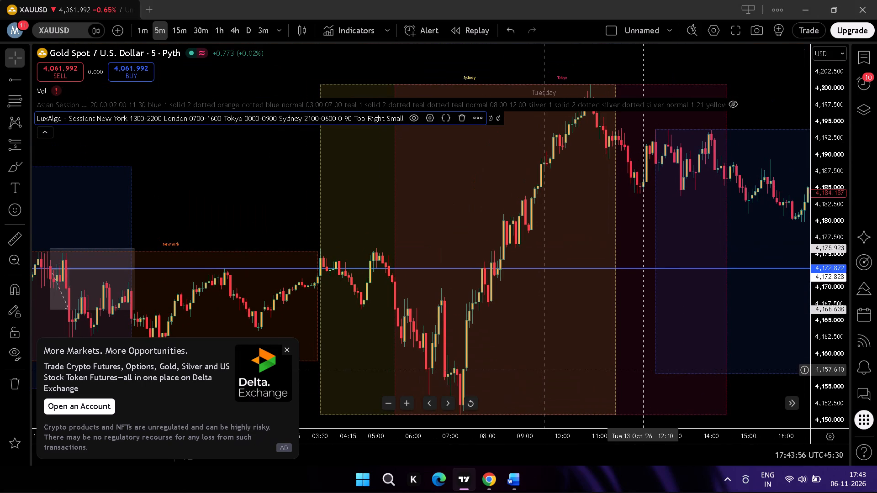
drag(644, 369, 786, 343)
drag(783, 342, 217, 326)
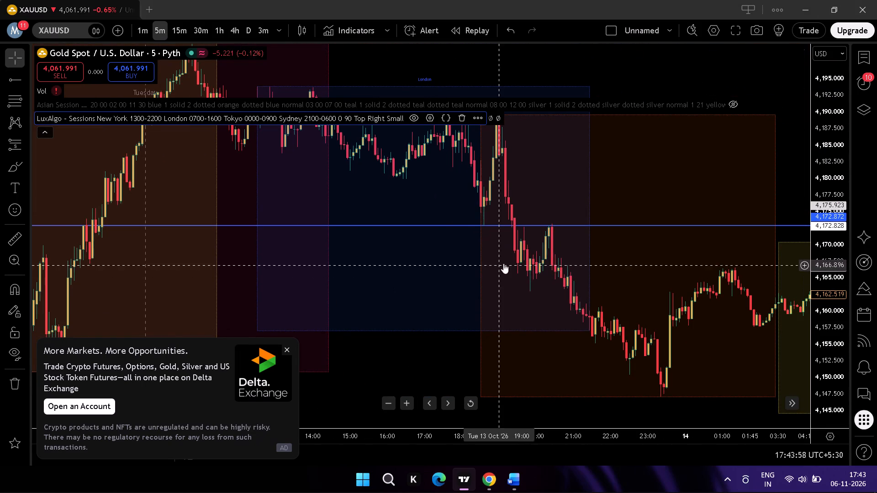
drag(624, 193, 488, 265)
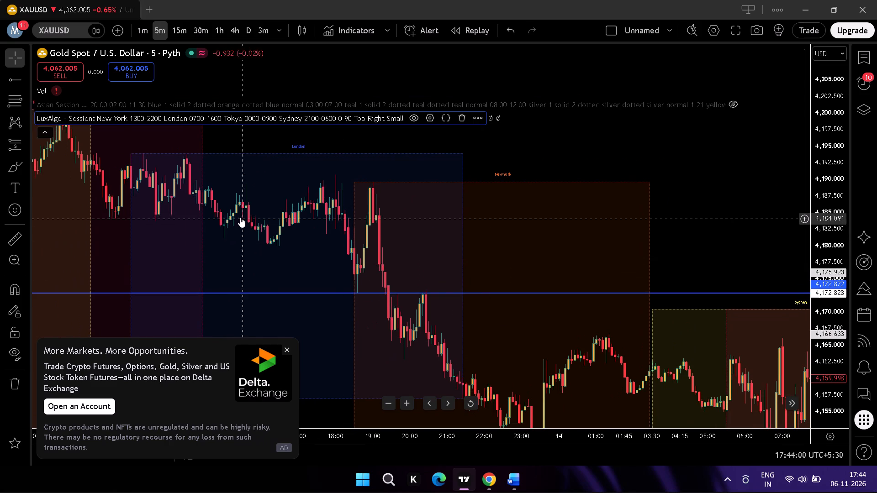
scroll(239, 217, up, 2)
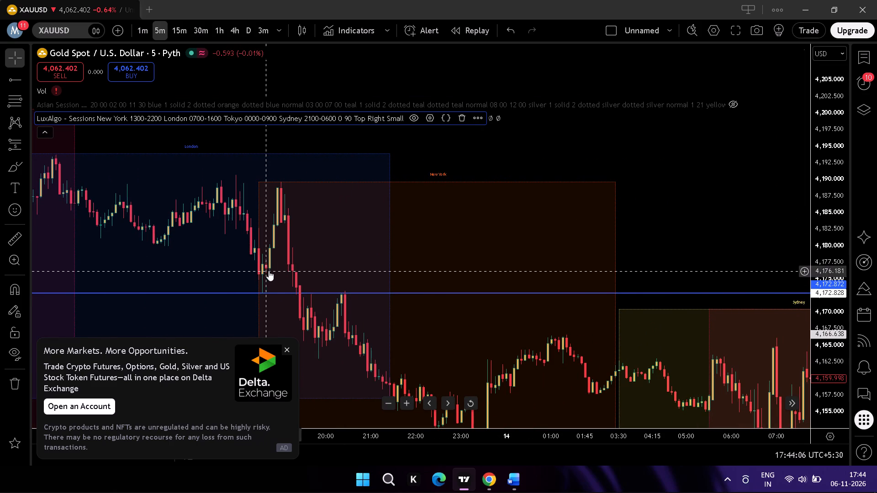
Draw a long position at Tuesday's New York session rise: entry 4,180.308, stop 4,175.665, target 4,189.594, risk/reward ratio 2.
click(273, 242)
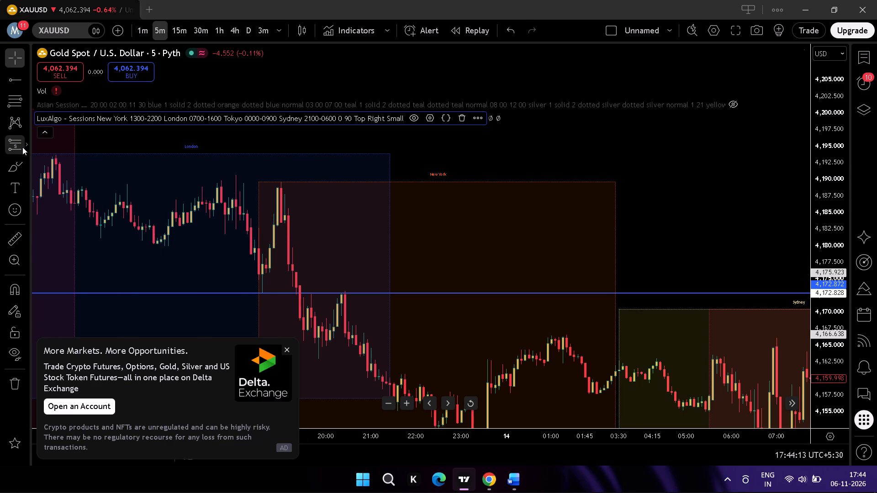
click(26, 146)
click(42, 167)
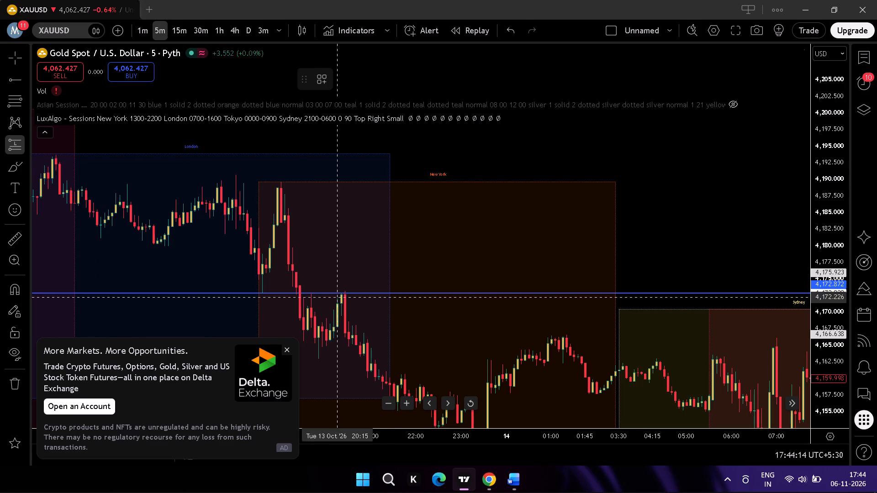
click(273, 243)
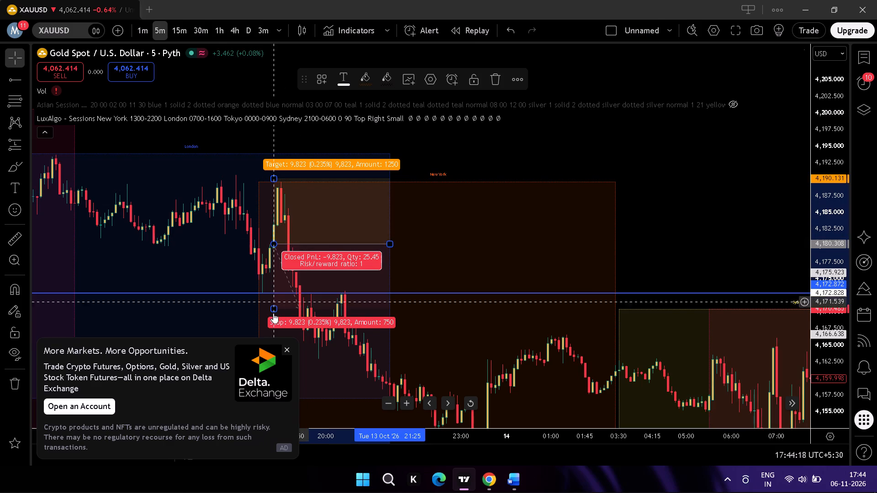
drag(275, 309, 309, 276)
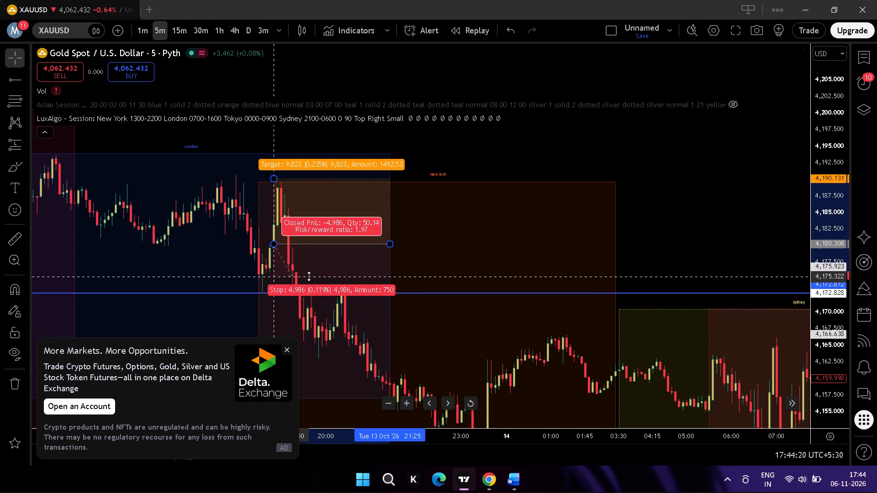
drag(309, 276, 310, 274)
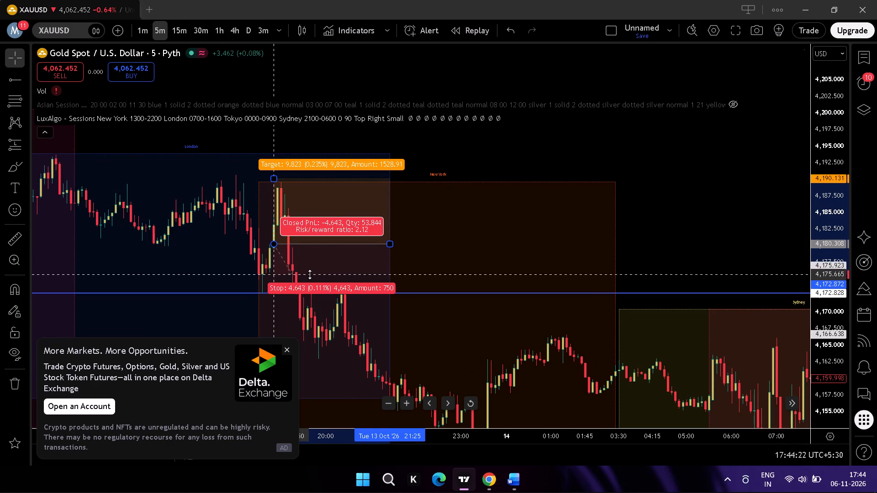
click(270, 175)
drag(273, 179, 276, 184)
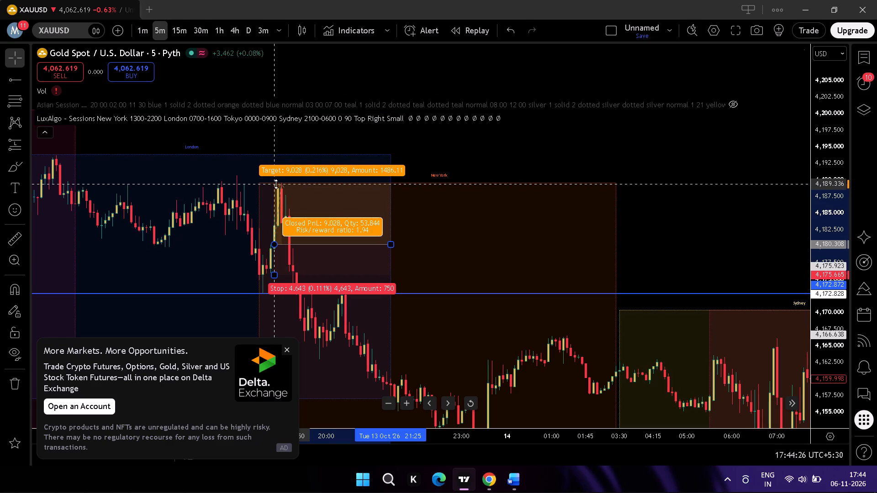
drag(276, 184, 278, 183)
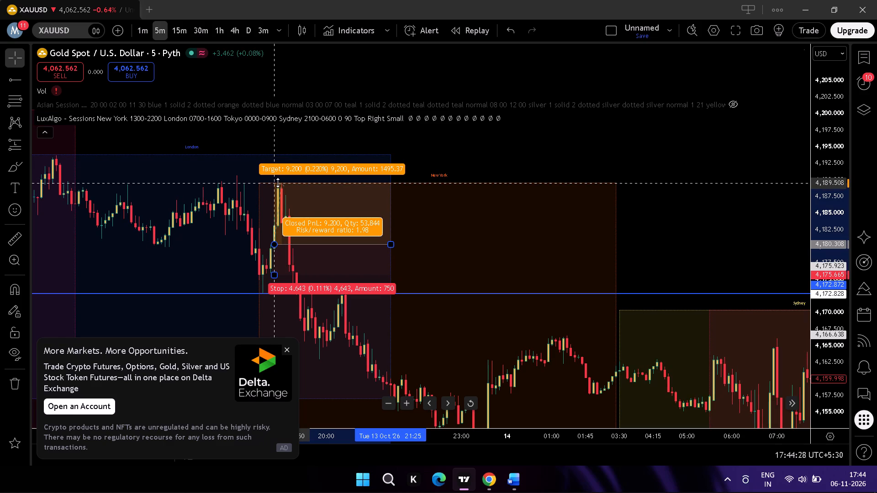
drag(278, 183, 278, 182)
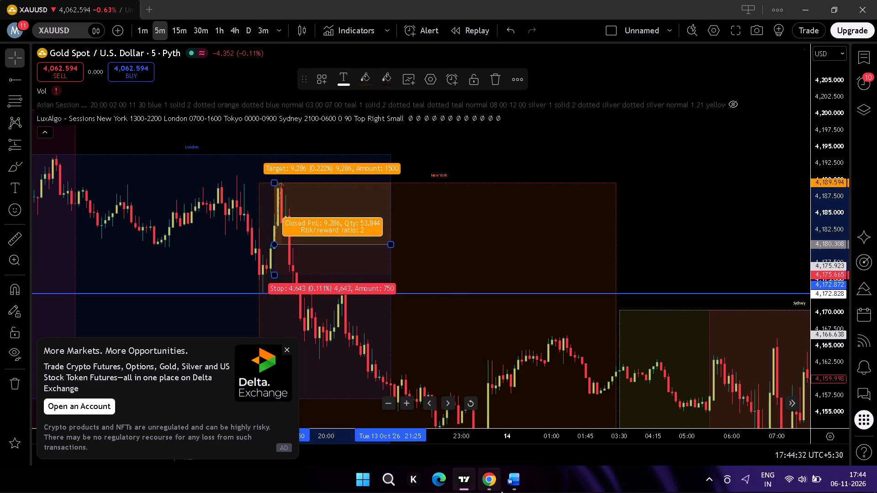
Switch to Word and enter date 13 and month Oct in the Tuesday row.
click(518, 476)
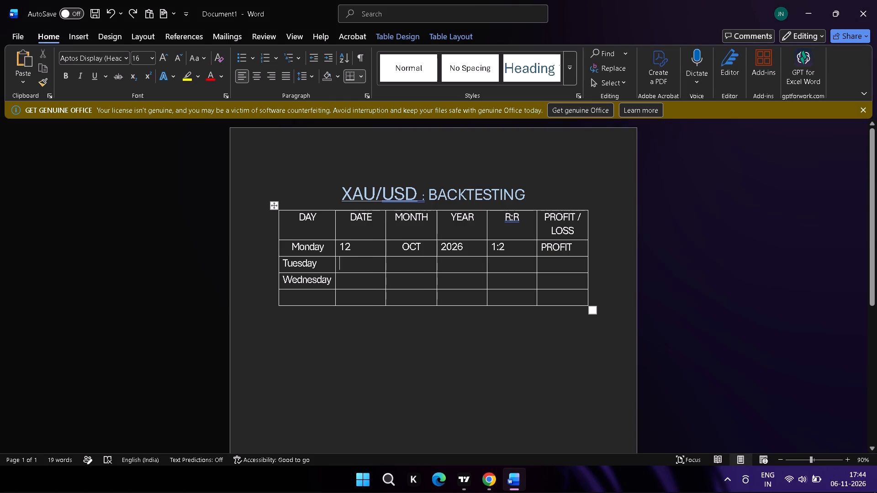
text(12)
key(BackSpace)
key(3)
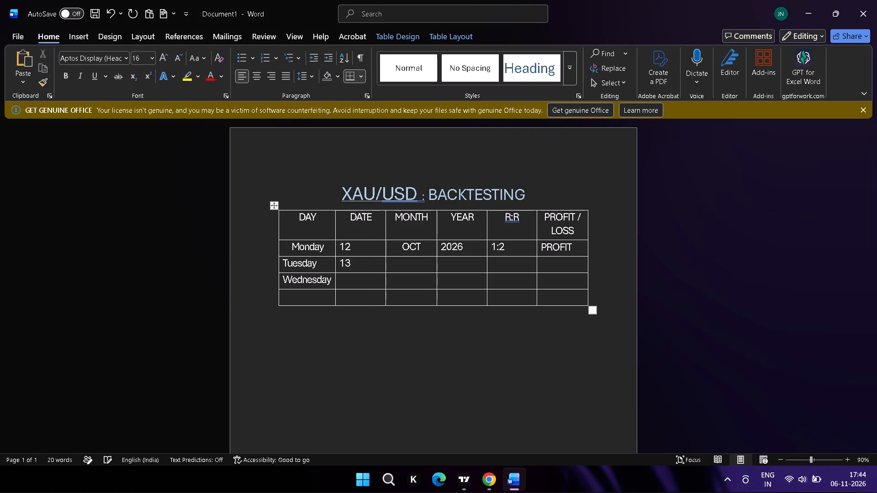
click(410, 261)
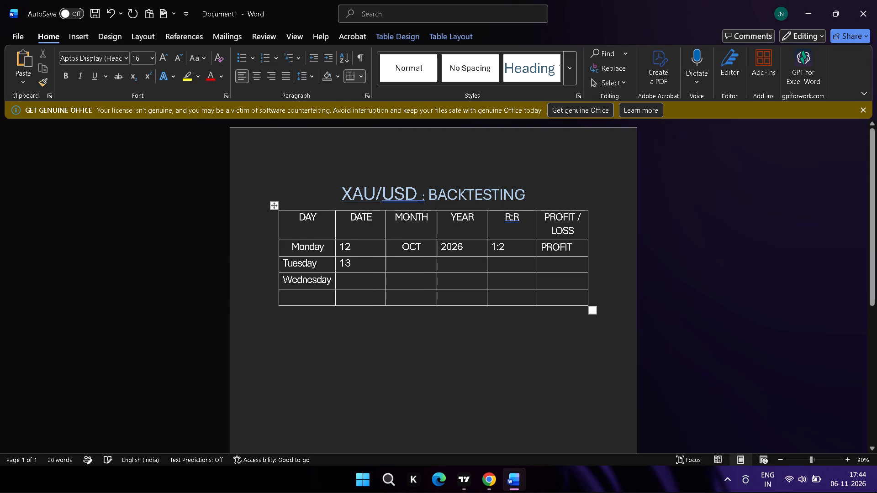
key(o)
key(BackSpace)
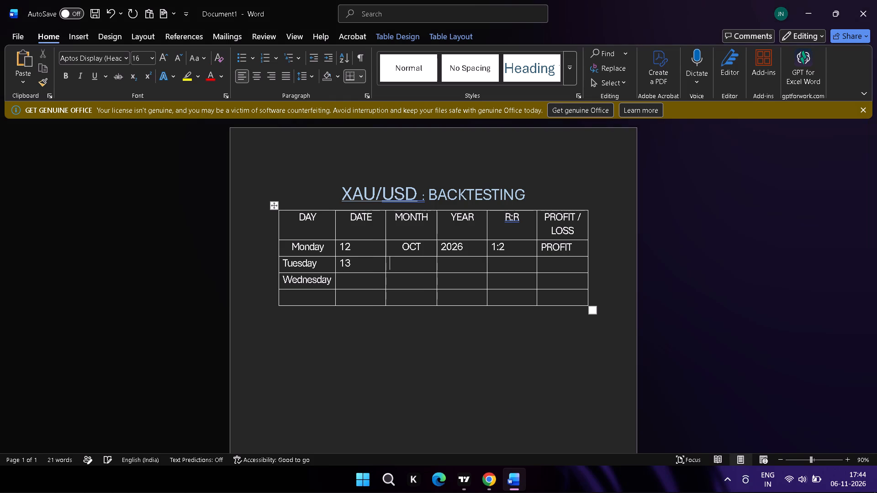
key(o)
text(ct)
key(space)
Change the MONTH entry in the Monday row to Oct.
click(432, 242)
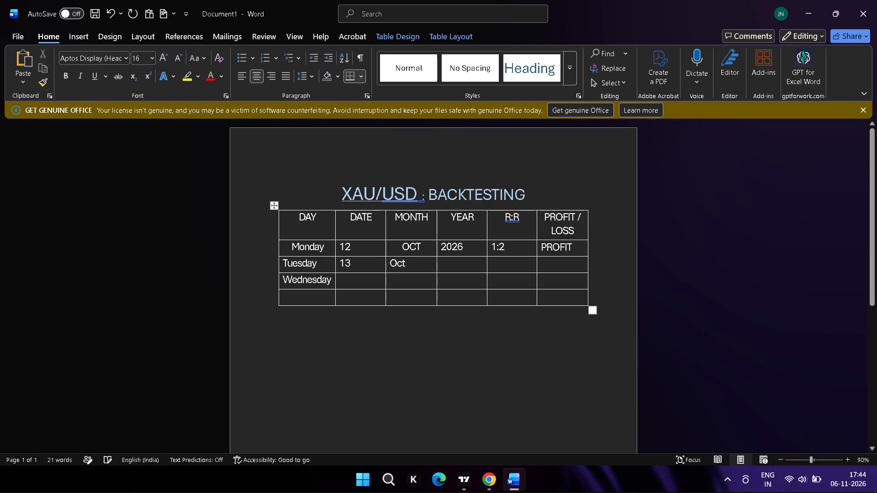
key(BackSpace)
key(BackSpace)
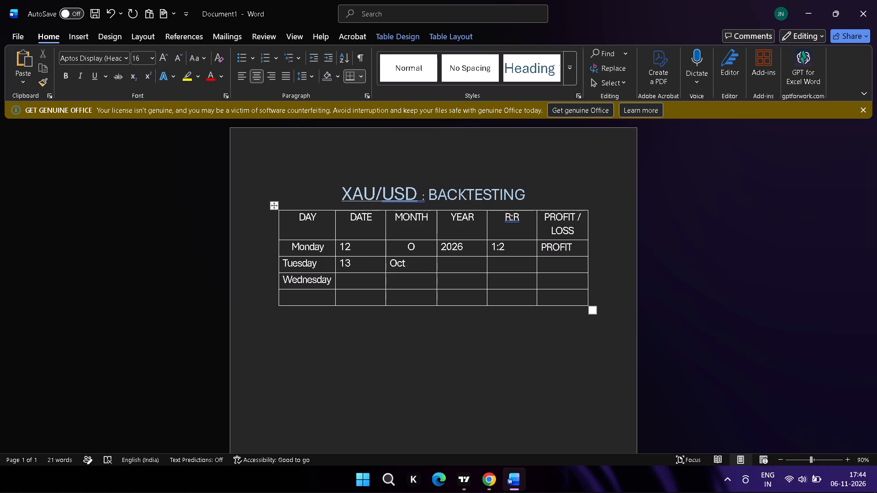
text(ct)
key(space)
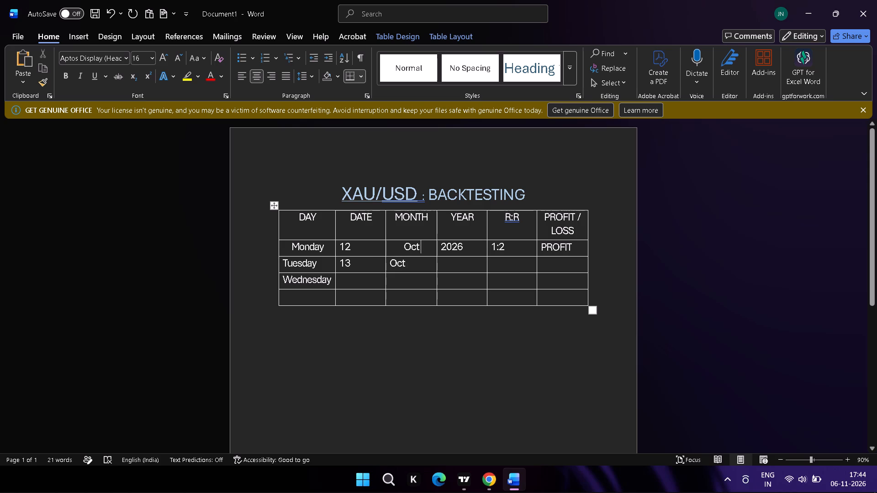
Complete the Tuesday row with year 2026, R:R 1:2 and Profit.
click(475, 269)
text(2026)
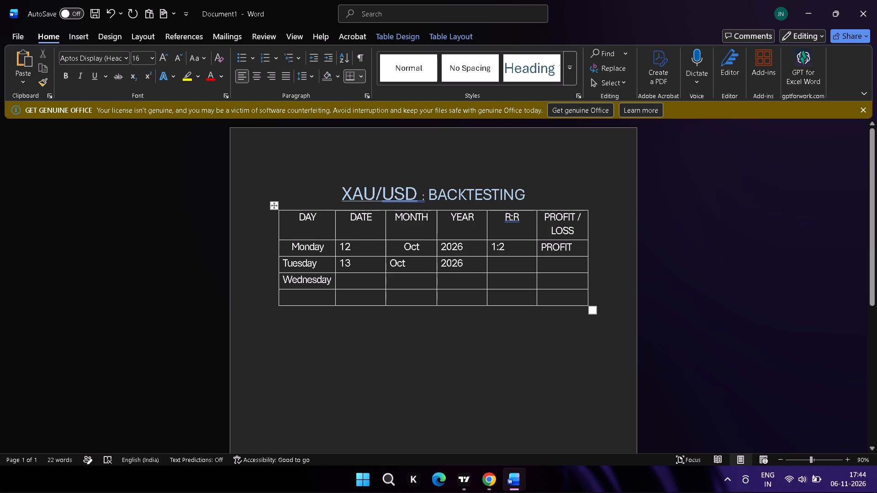
click(513, 266)
text(1:2)
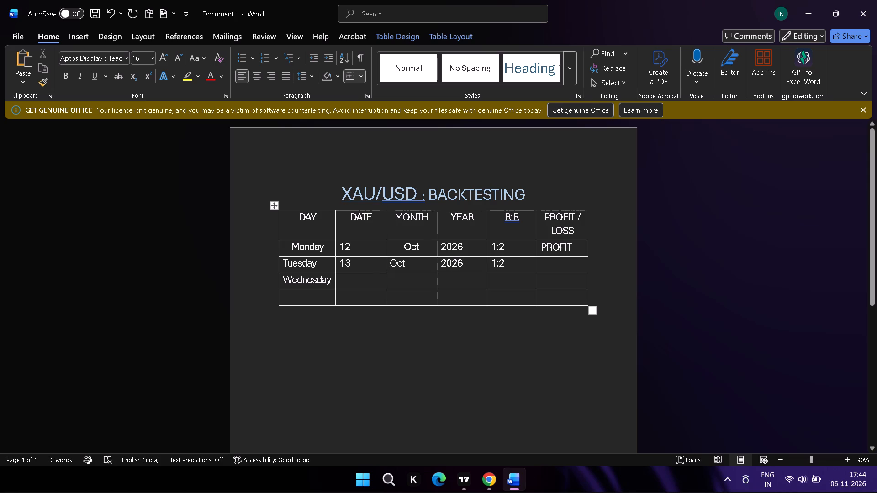
click(541, 264)
text(rofit)
Change the PROFIT / LOSS entry in the Monday row to Profit.
click(576, 247)
key(BackSpace)
key(BackSpace)
key(BackSpace)
key(BackSpace)
key(BackSpace)
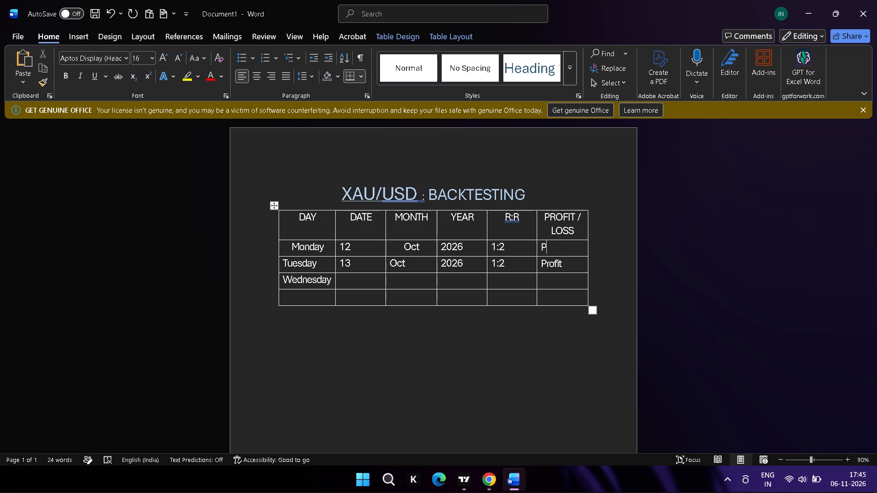
text(rofit)
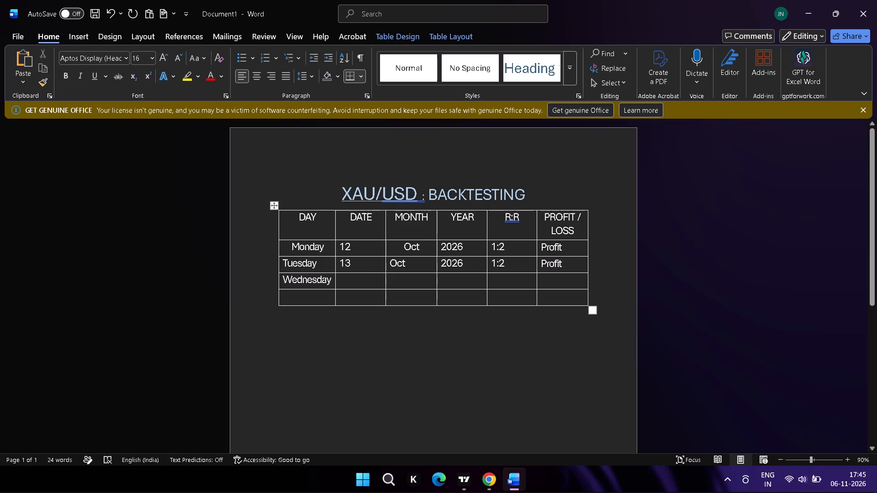
Enter date 14 in the Wednesday row and copy Oct from the Tuesday row into its MONTH cell.
click(359, 278)
text(14)
click(409, 278)
drag(422, 271, 389, 265)
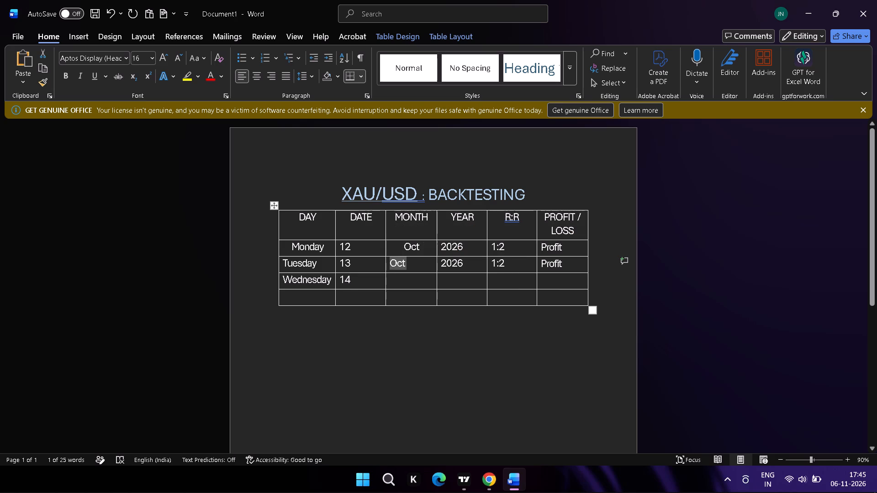
key(ctrl+c)
click(416, 287)
key(ctrl+v)
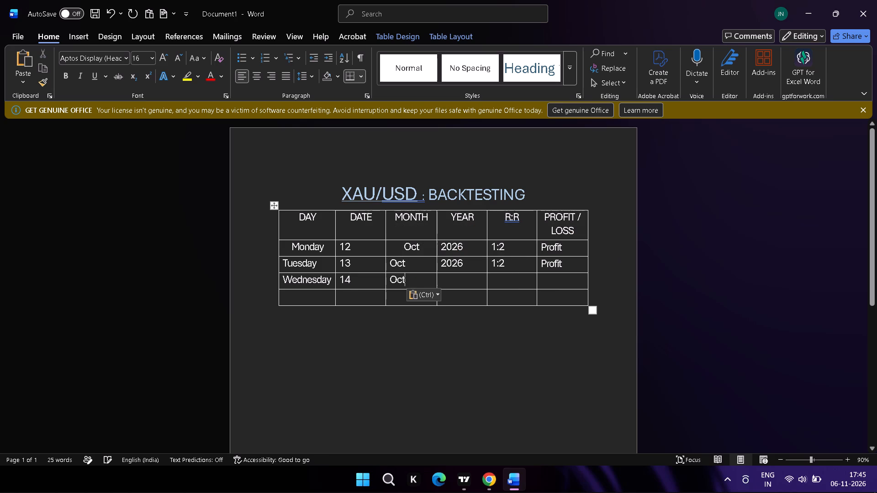
Apply the Keep Text Only paste option to the pasted Oct in the Wednesday row.
click(391, 296)
click(427, 298)
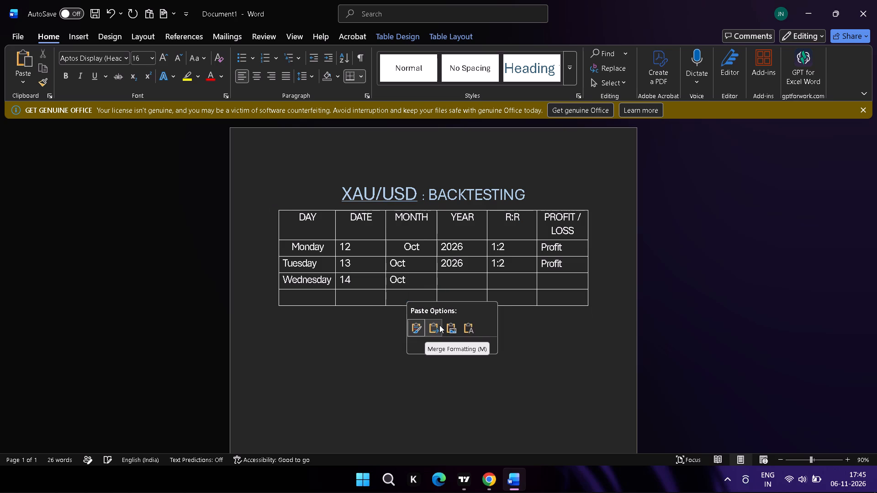
click(464, 327)
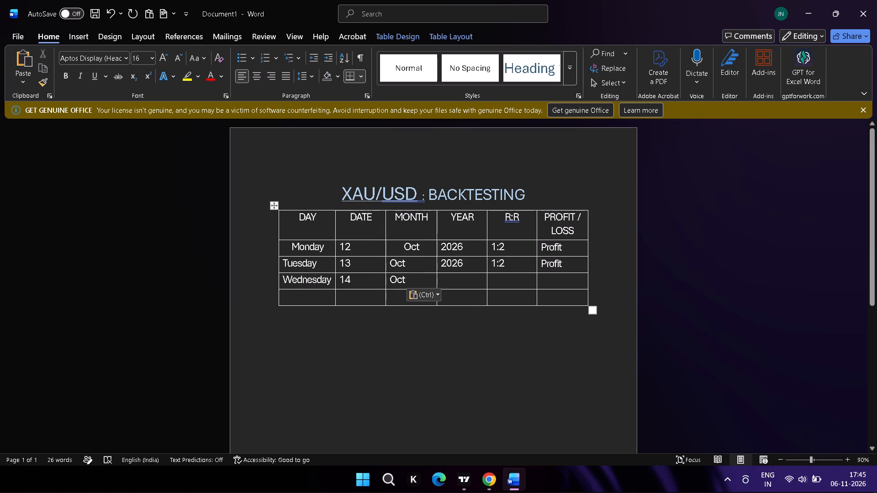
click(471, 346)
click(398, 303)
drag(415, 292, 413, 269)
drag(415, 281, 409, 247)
Insert three blank rows below the Wednesday row of the backtesting table.
drag(427, 243, 412, 282)
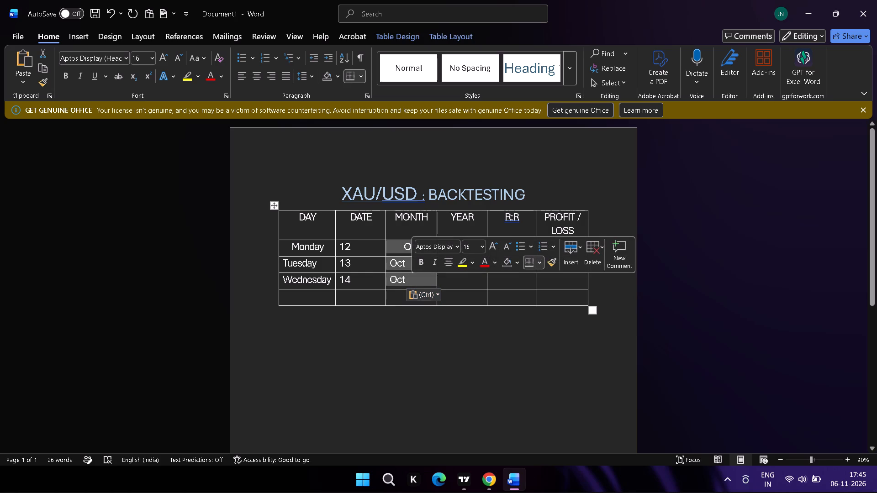
click(576, 267)
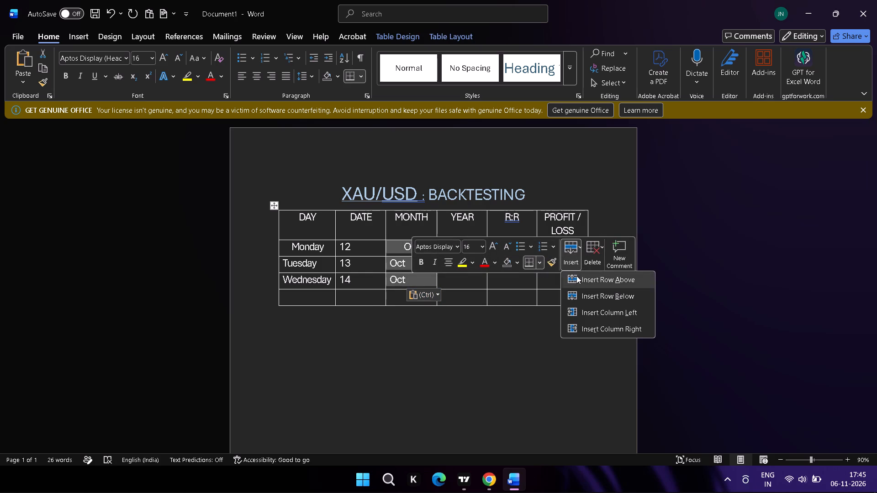
click(592, 292)
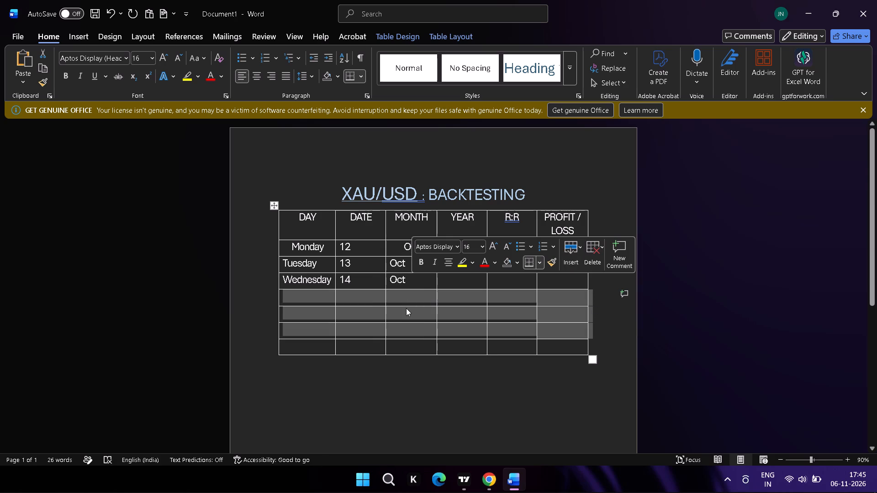
key(Return)
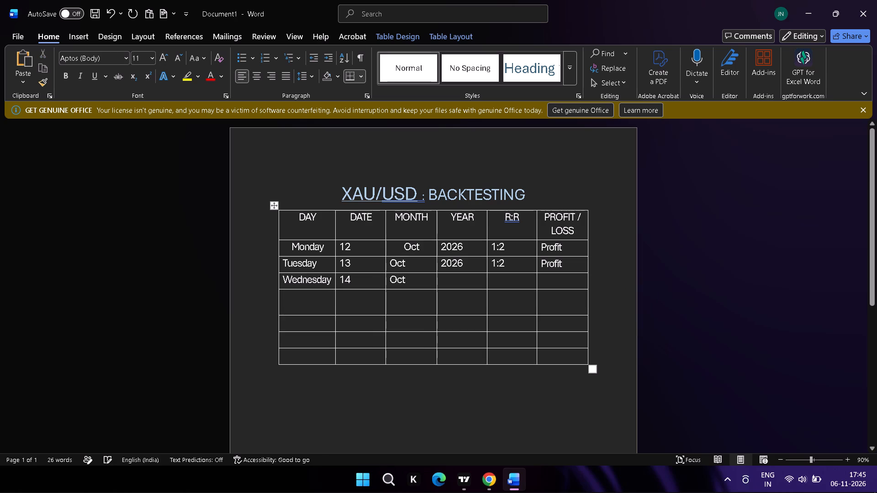
key(BackSpace)
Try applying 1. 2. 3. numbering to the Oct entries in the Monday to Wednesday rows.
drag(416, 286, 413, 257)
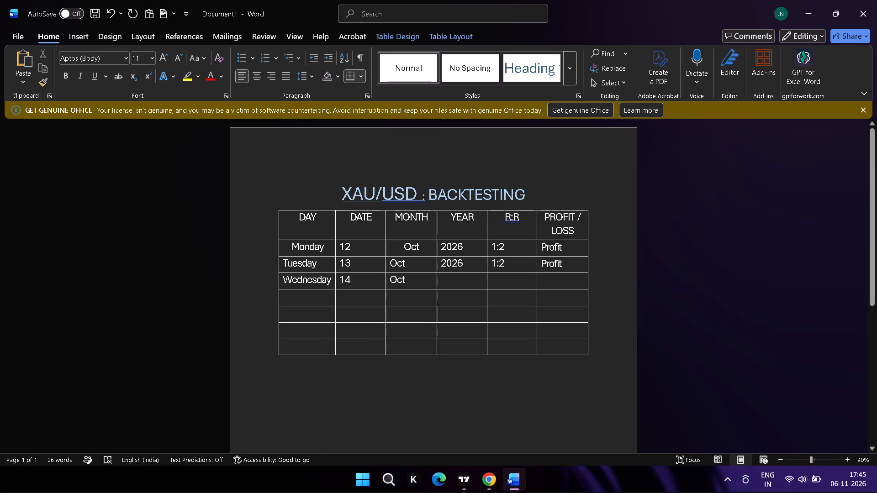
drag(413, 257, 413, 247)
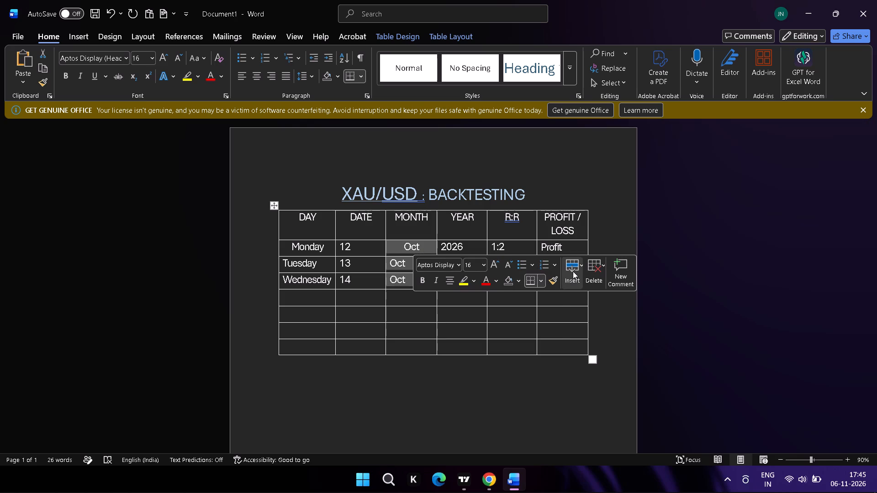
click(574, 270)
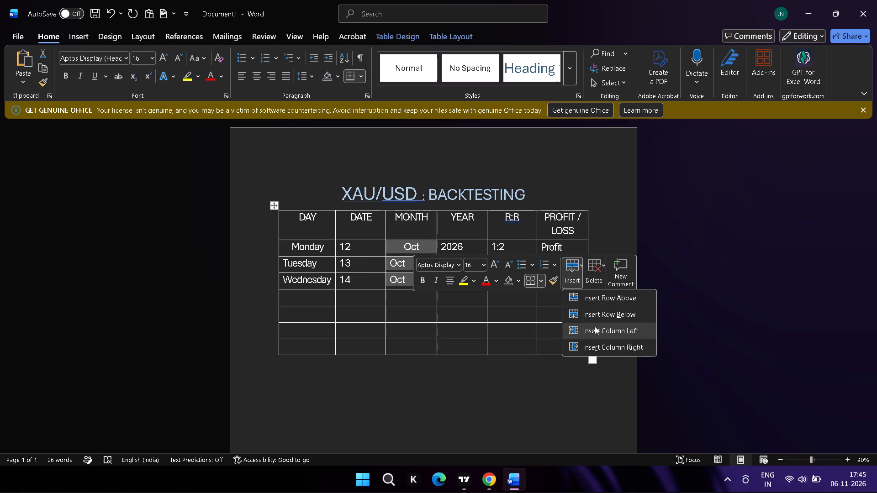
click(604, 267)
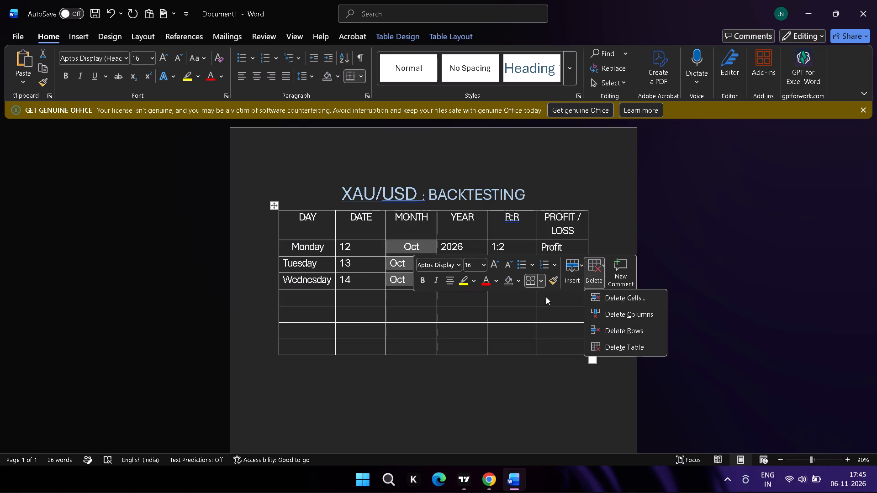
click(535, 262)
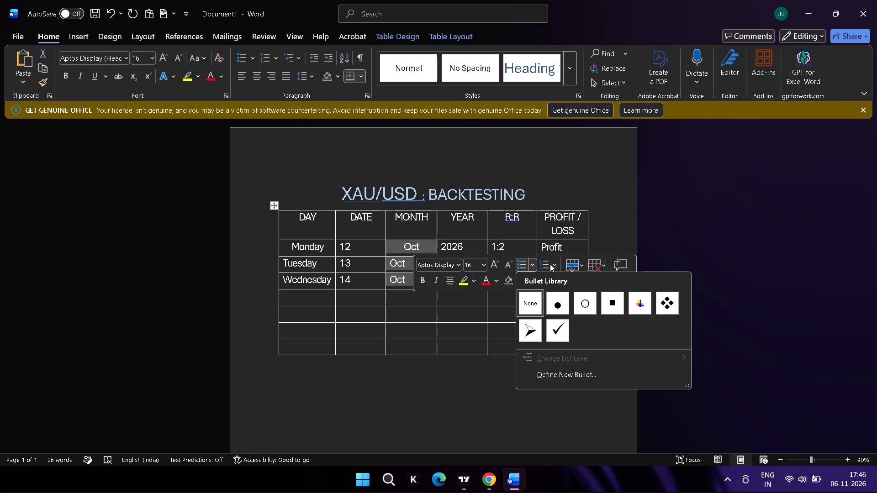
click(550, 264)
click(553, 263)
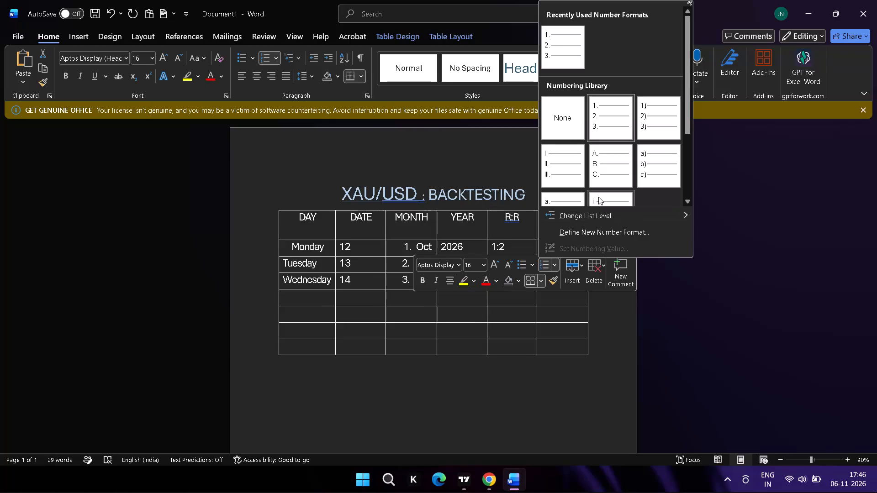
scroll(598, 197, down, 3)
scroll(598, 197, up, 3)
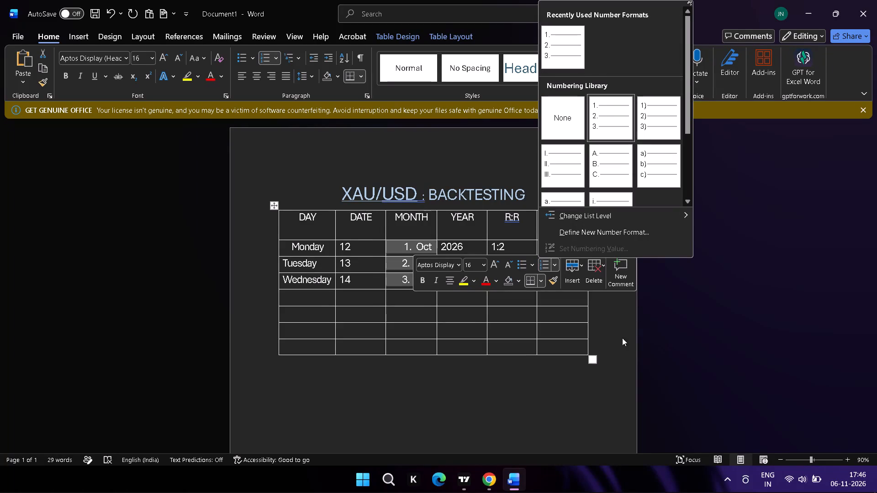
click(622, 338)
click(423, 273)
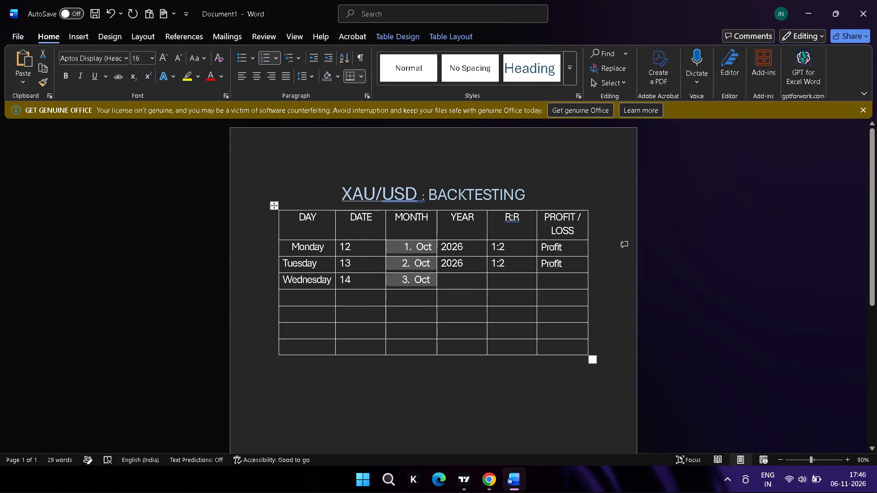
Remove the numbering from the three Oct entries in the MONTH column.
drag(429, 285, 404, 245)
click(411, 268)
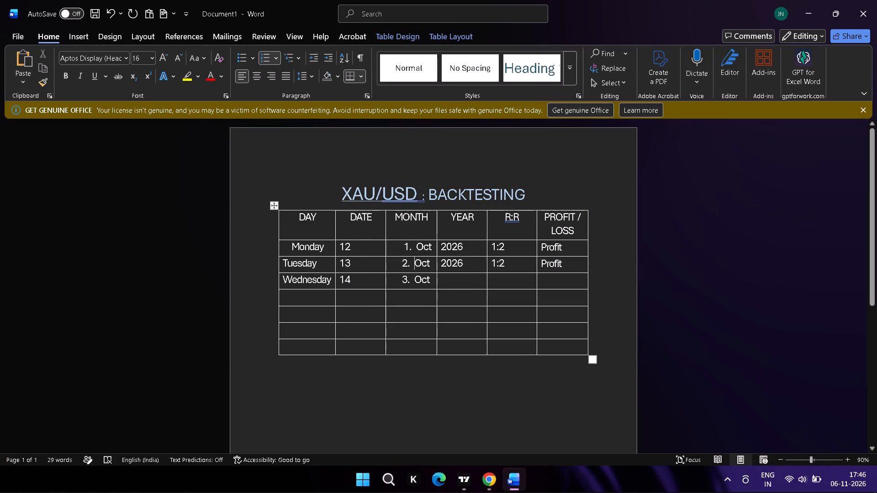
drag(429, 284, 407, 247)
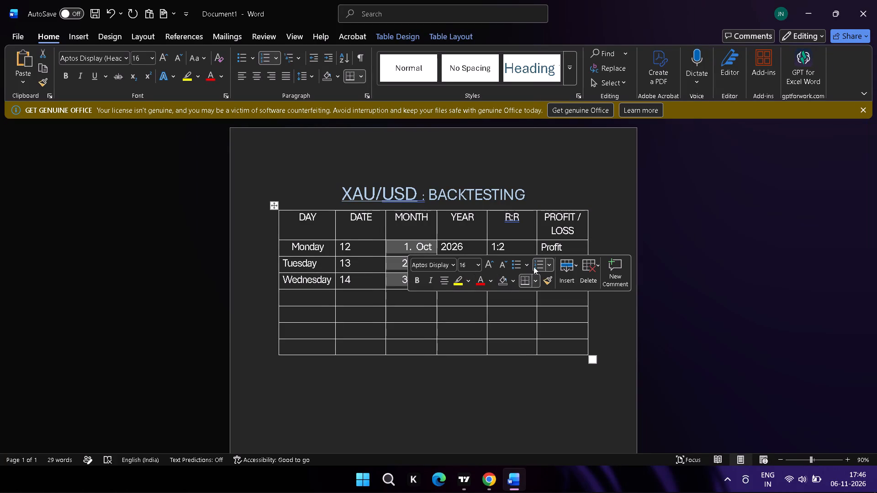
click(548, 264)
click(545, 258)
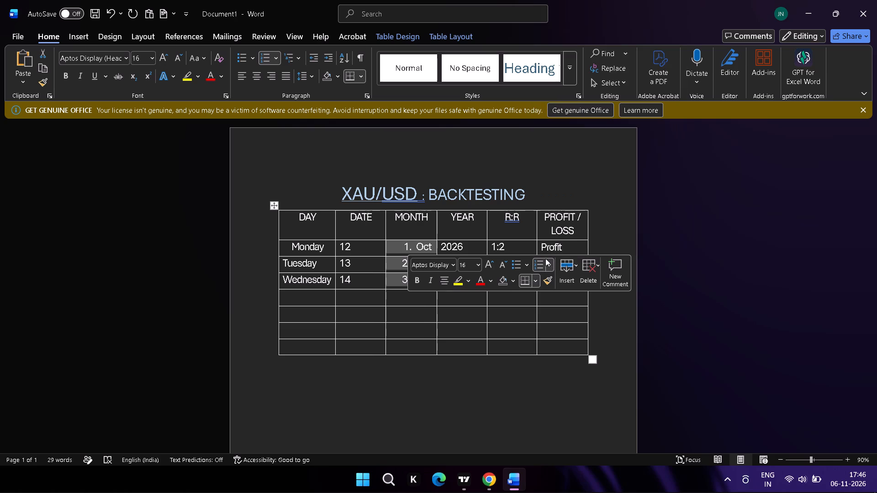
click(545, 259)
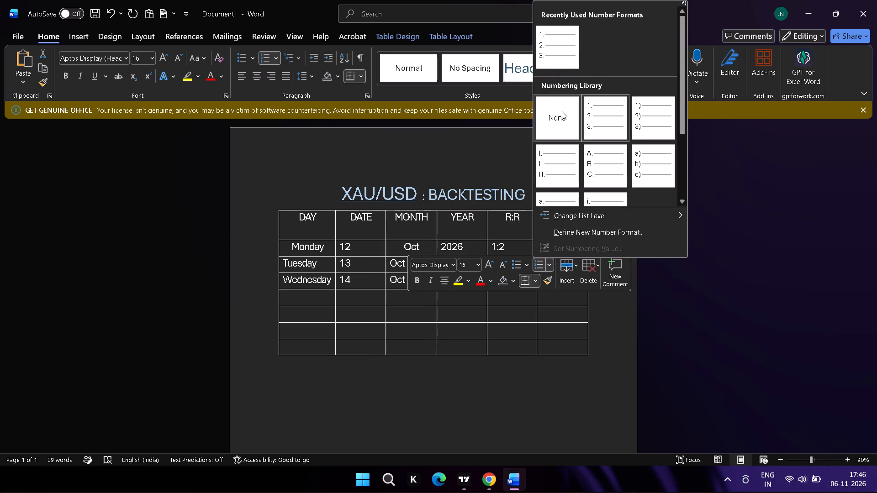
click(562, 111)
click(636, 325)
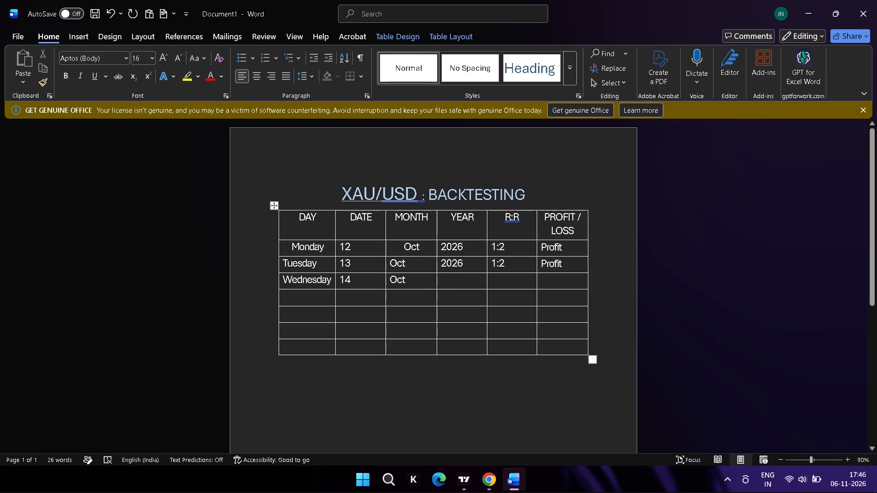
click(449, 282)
Switch to TradingView and examine the gold price action through the London and New York sessions of 14 October 2026.
click(457, 483)
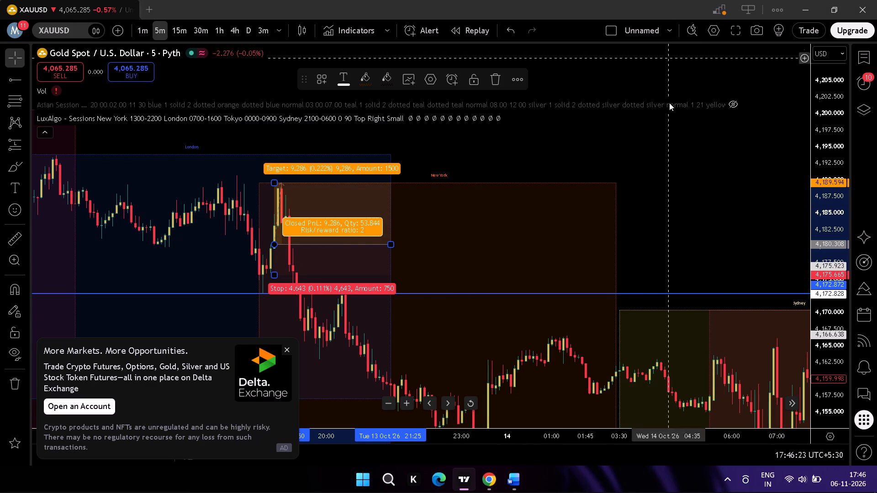
drag(667, 231, 423, 148)
drag(738, 242, 475, 184)
drag(615, 189, 288, 163)
drag(618, 215, 518, 87)
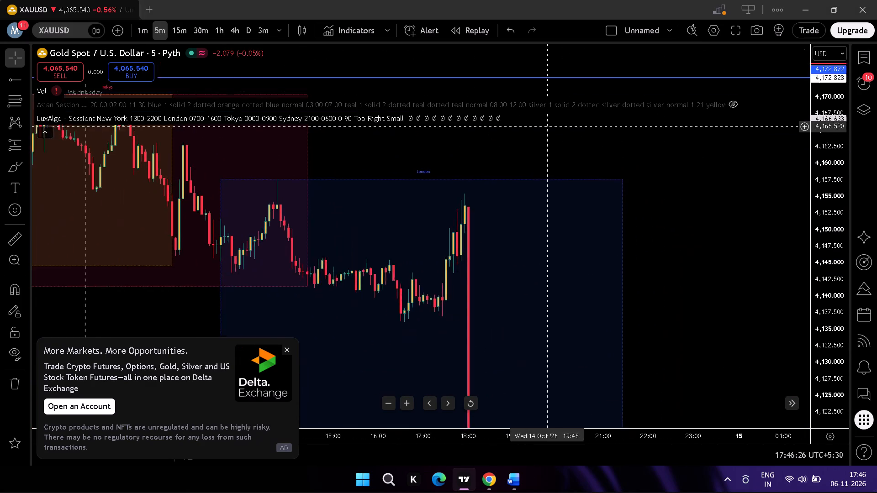
drag(518, 87, 504, 62)
drag(730, 354, 559, 112)
drag(544, 189, 643, 172)
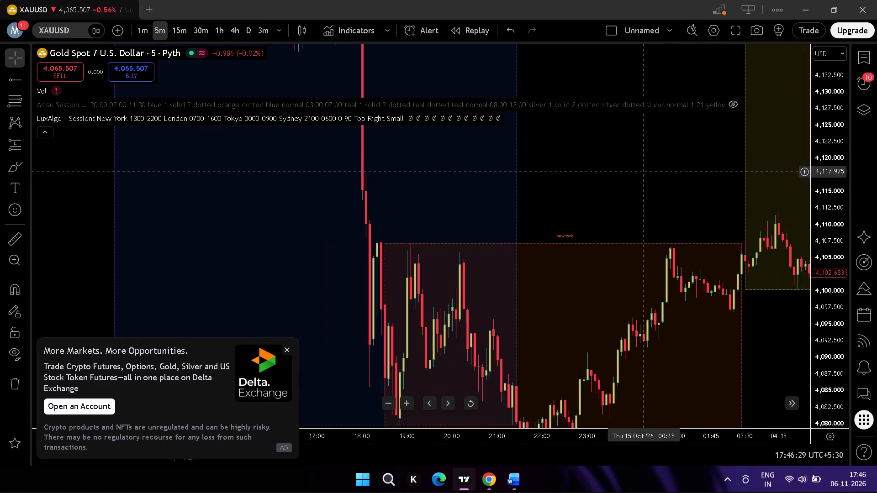
scroll(264, 271, up, 3)
drag(414, 225, 606, 166)
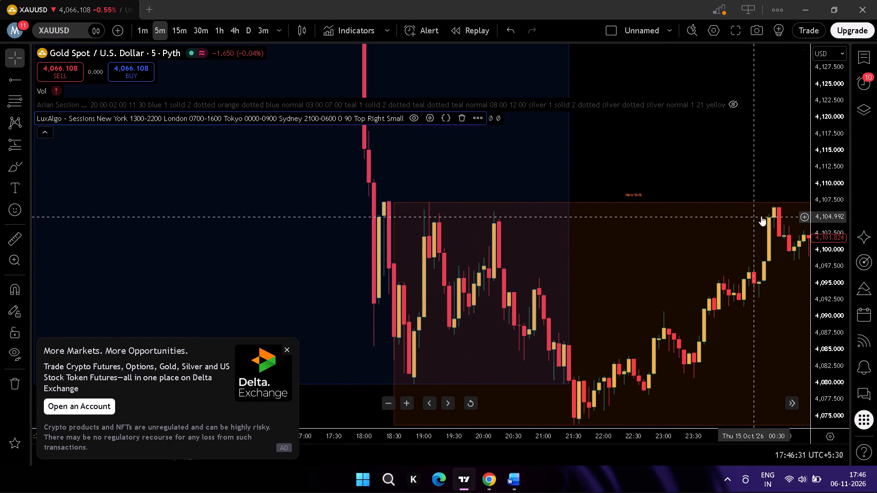
scroll(819, 208, down, 2)
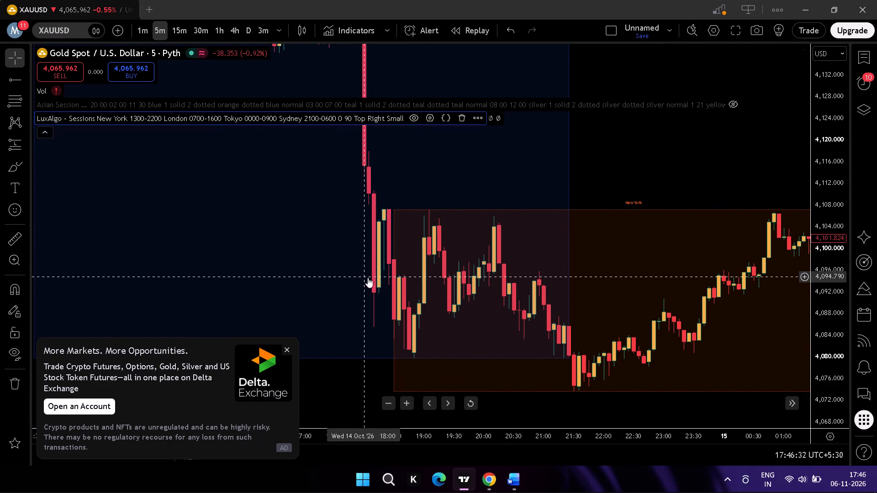
click(406, 320)
Return to the 13 October New York session and delete the long position drawing with risk/reward ratio 2.
drag(191, 191, 634, 414)
drag(552, 267, 724, 386)
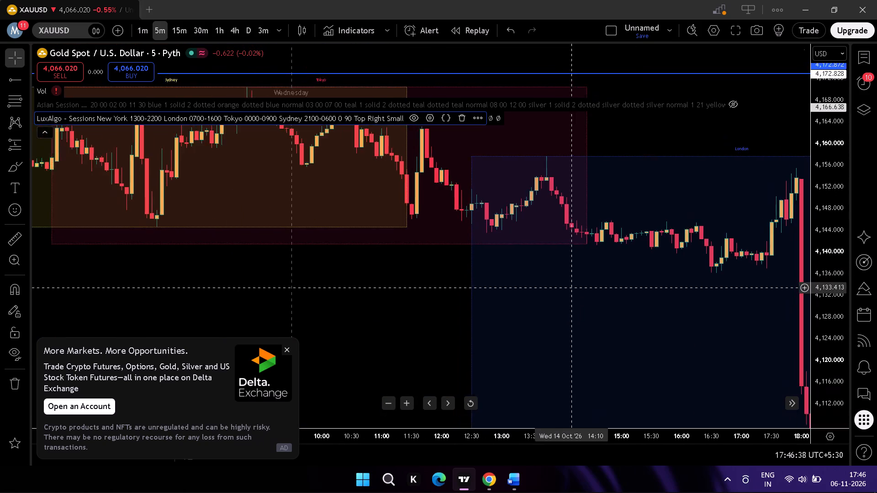
drag(724, 386, 786, 414)
drag(440, 304, 795, 329)
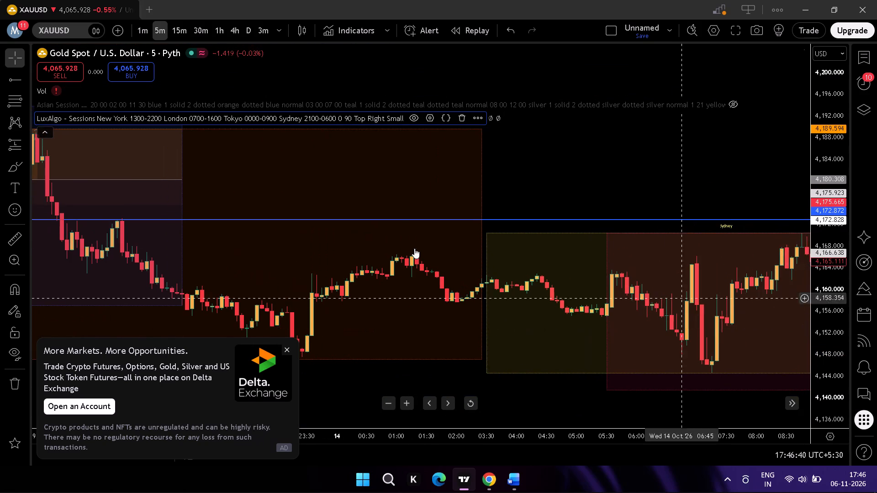
drag(233, 239, 526, 333)
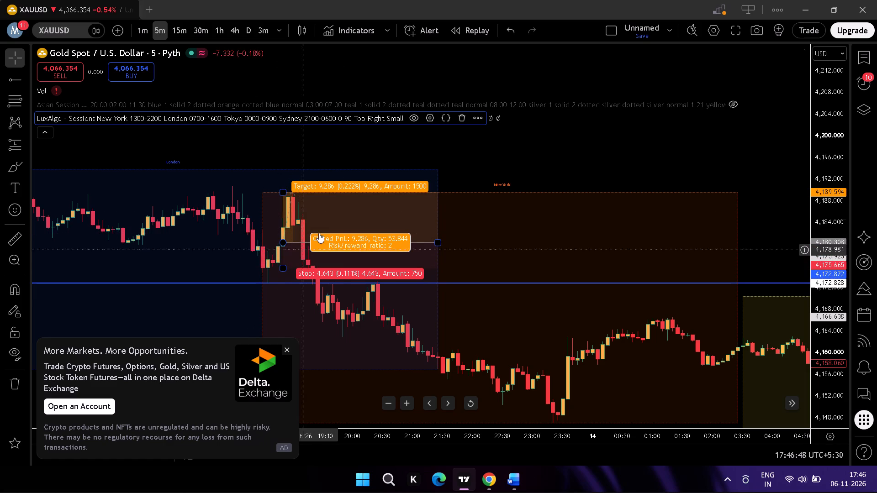
click(347, 212)
key(Delete)
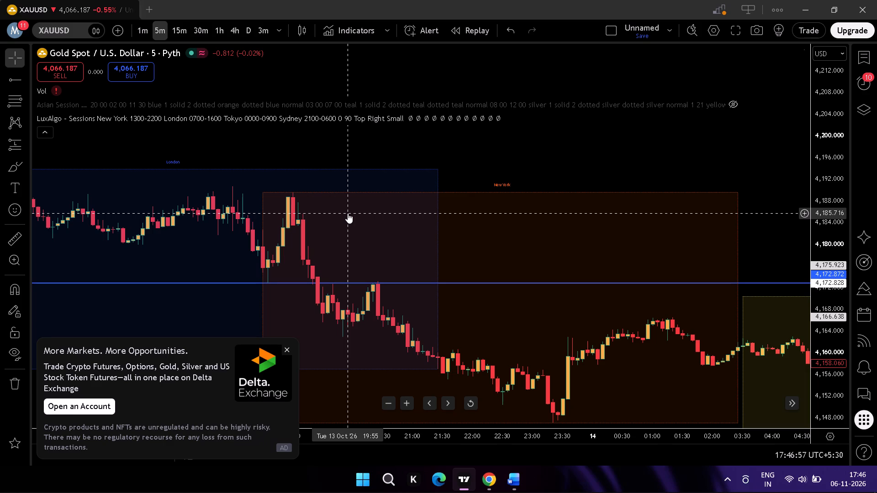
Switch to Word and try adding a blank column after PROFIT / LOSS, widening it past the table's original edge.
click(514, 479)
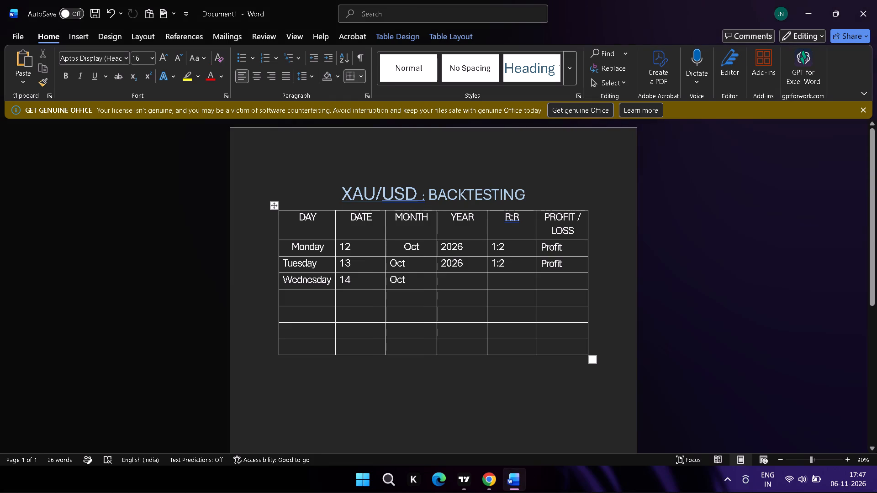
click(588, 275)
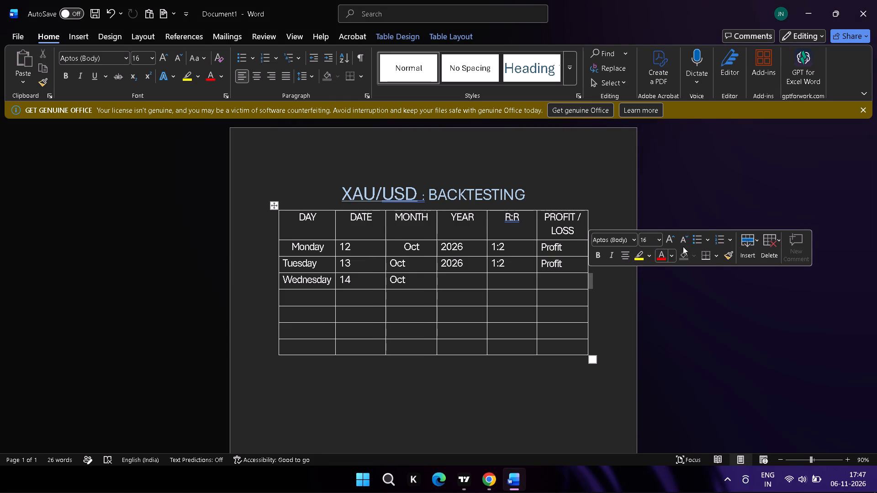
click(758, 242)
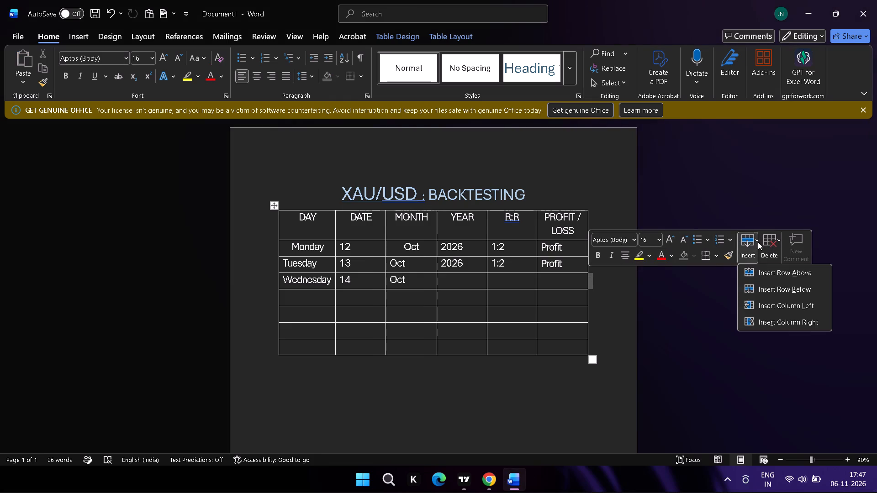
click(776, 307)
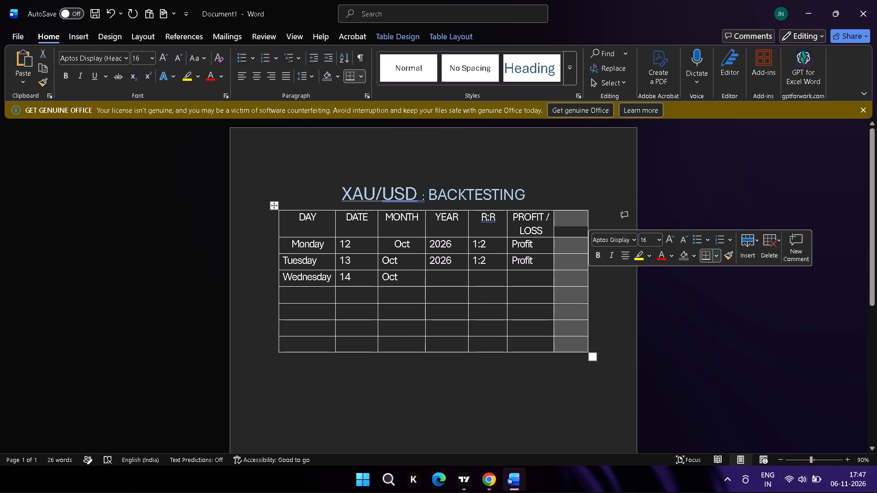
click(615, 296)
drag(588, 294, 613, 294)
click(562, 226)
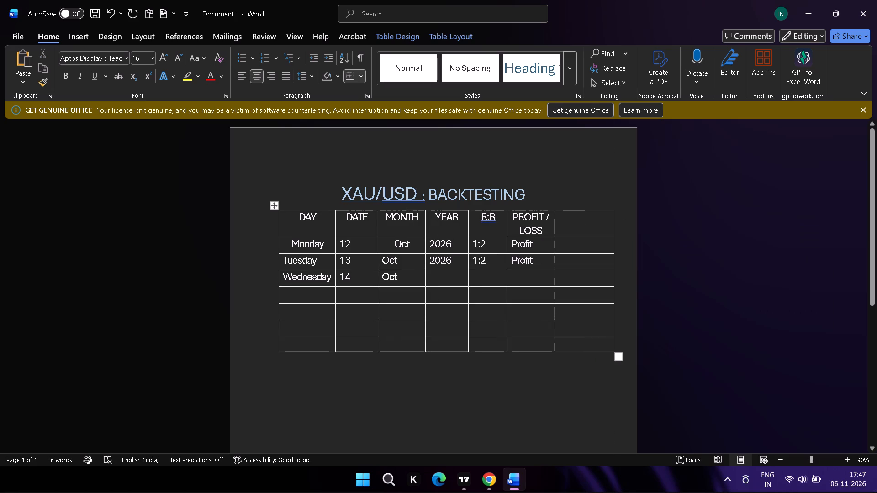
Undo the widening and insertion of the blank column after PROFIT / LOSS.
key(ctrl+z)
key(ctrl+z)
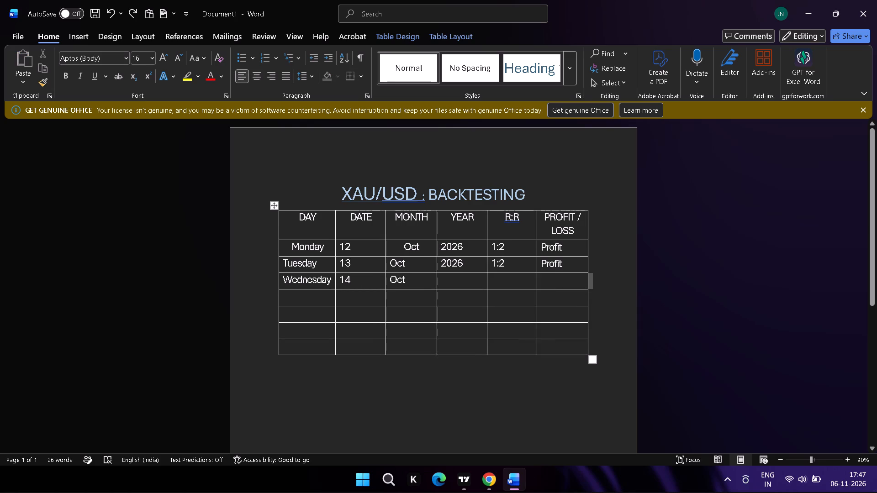
Insert a blank column between the MONTH and YEAR columns of the backtesting table.
click(488, 224)
drag(473, 276, 460, 248)
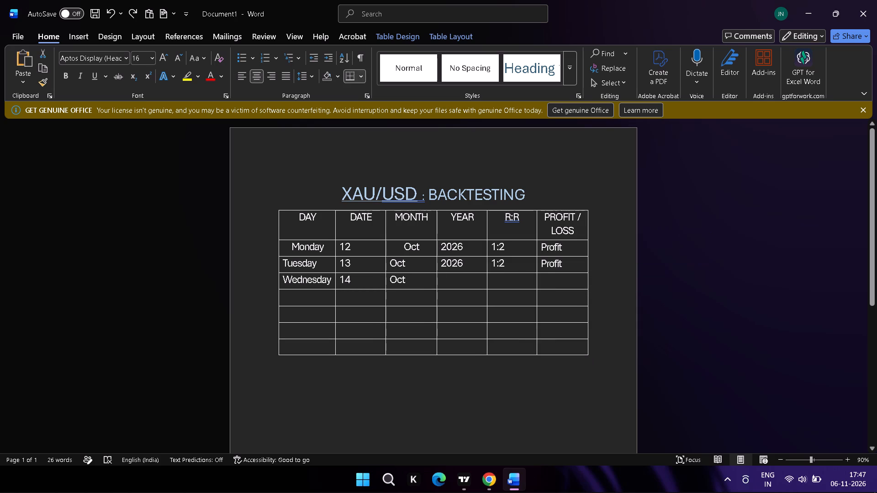
drag(460, 248, 447, 219)
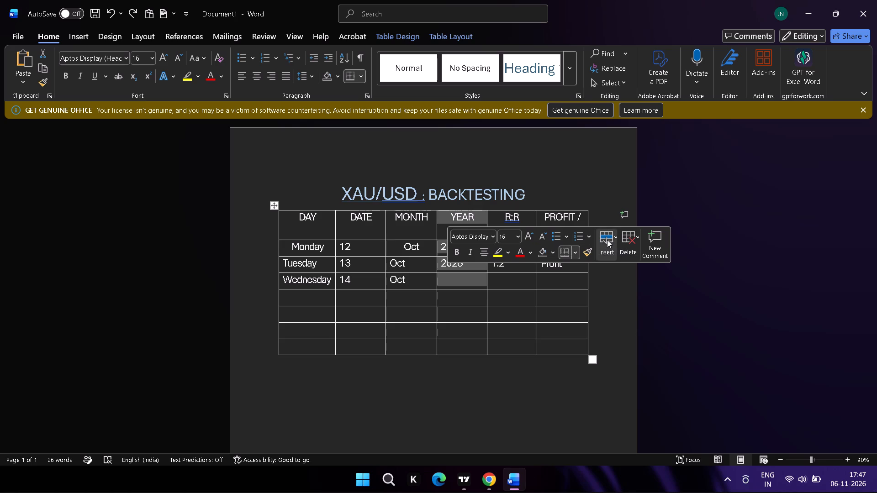
click(603, 239)
click(652, 301)
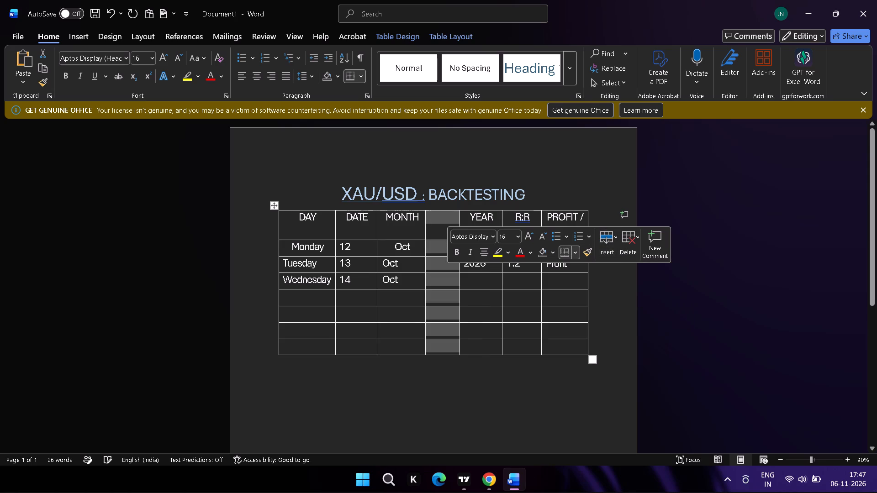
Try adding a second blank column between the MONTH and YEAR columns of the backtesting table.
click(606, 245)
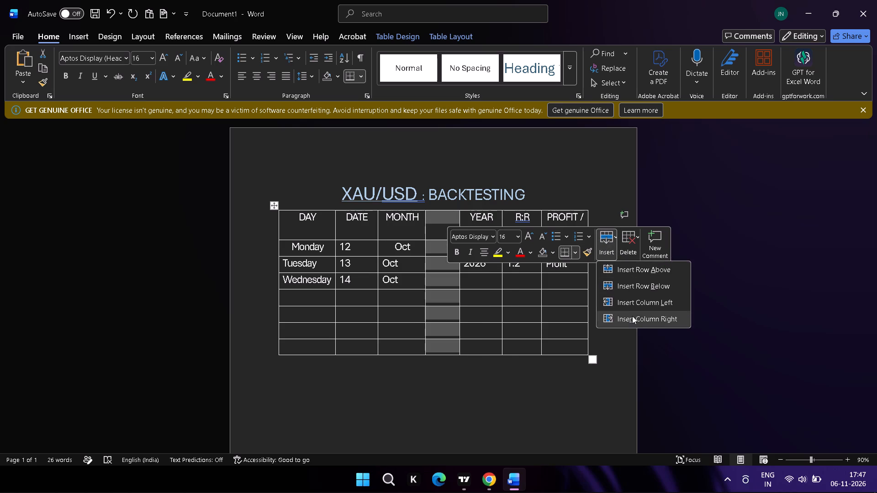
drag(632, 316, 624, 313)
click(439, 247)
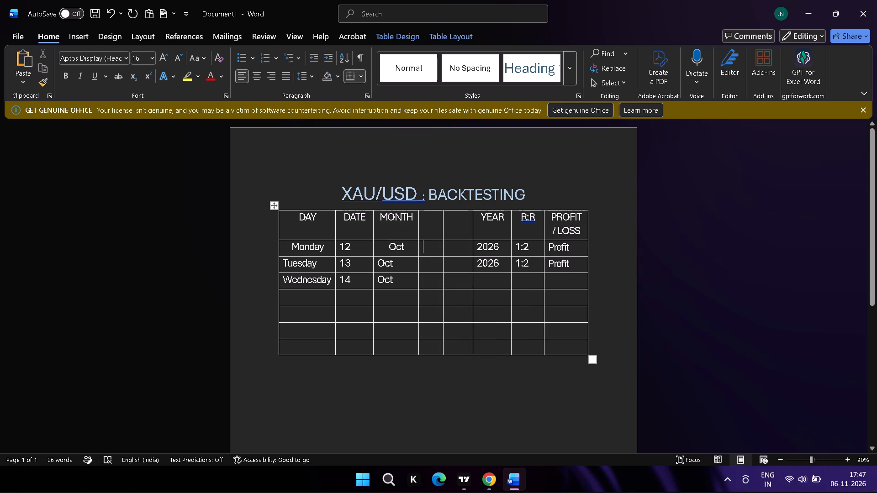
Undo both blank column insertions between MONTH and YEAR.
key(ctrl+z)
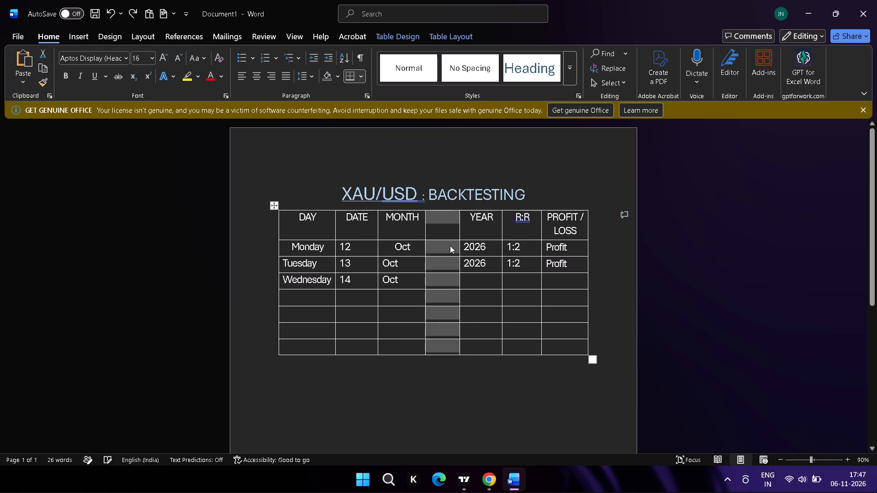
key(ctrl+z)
Insert a blank column between the YEAR and R:R columns.
right_click(476, 285)
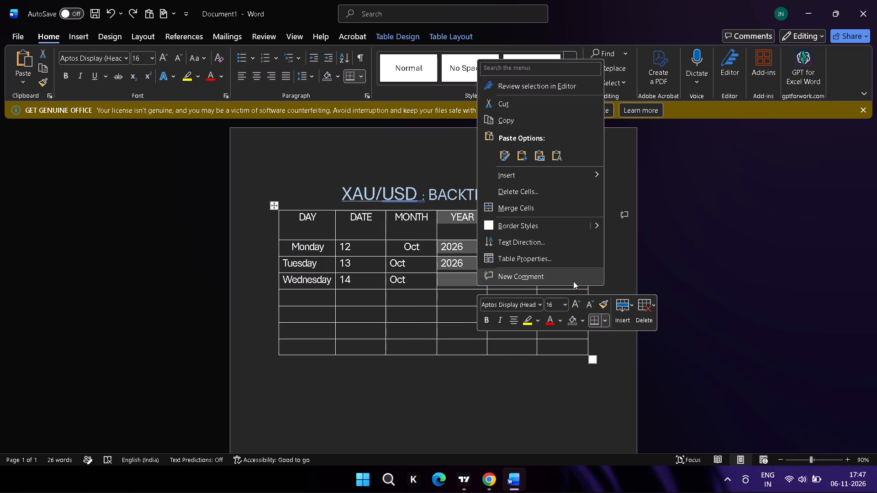
click(605, 318)
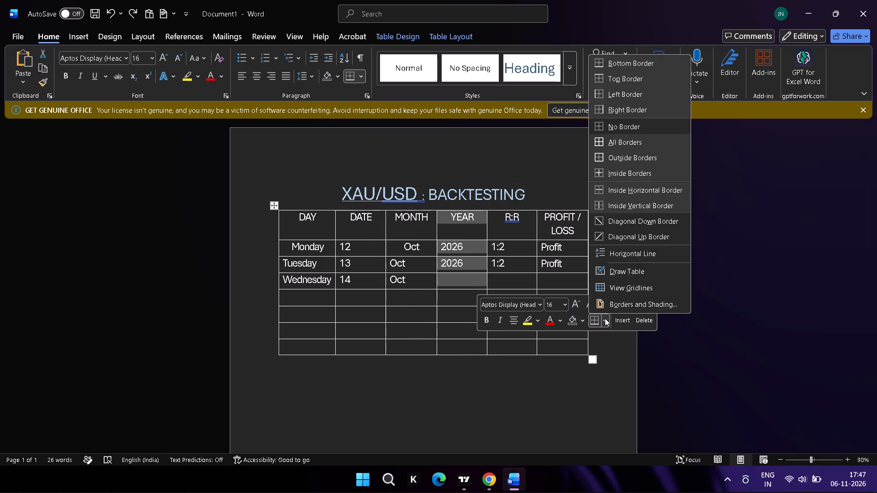
click(605, 318)
click(624, 307)
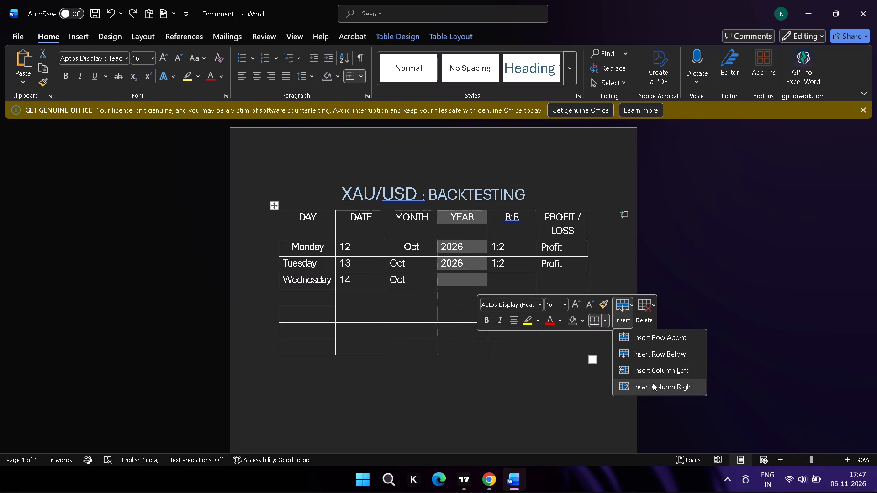
click(653, 383)
click(609, 240)
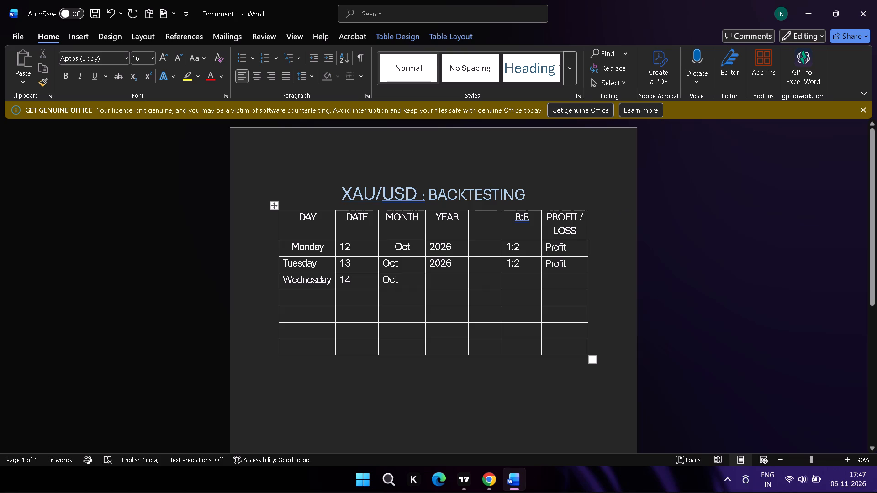
Enlarge the table and shift it toward the page's left edge so it spans nearly the full page width.
drag(592, 358, 625, 360)
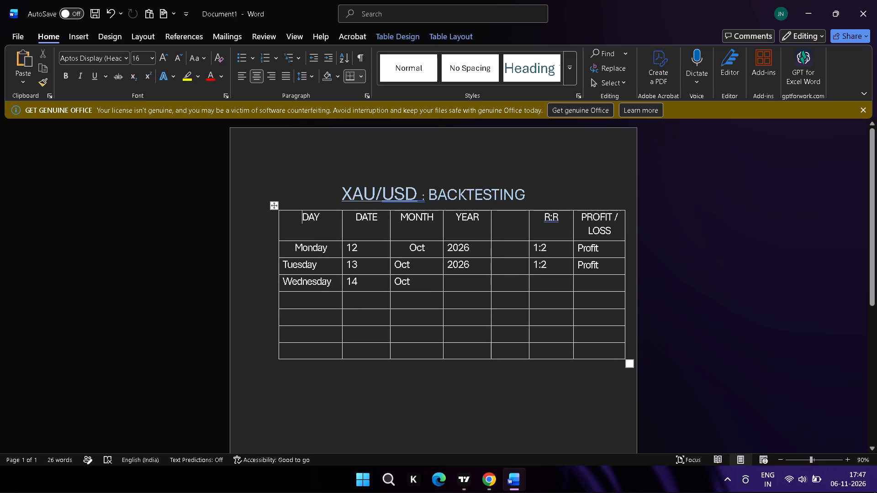
drag(272, 205, 245, 205)
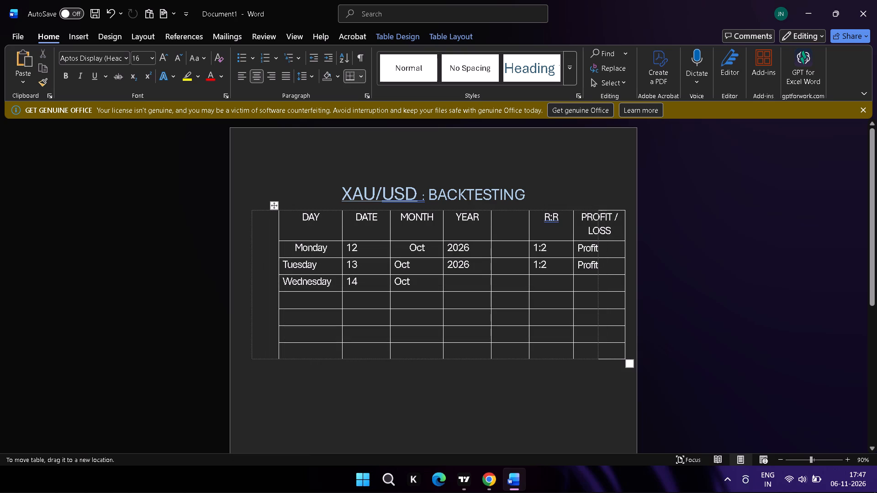
drag(245, 205, 243, 205)
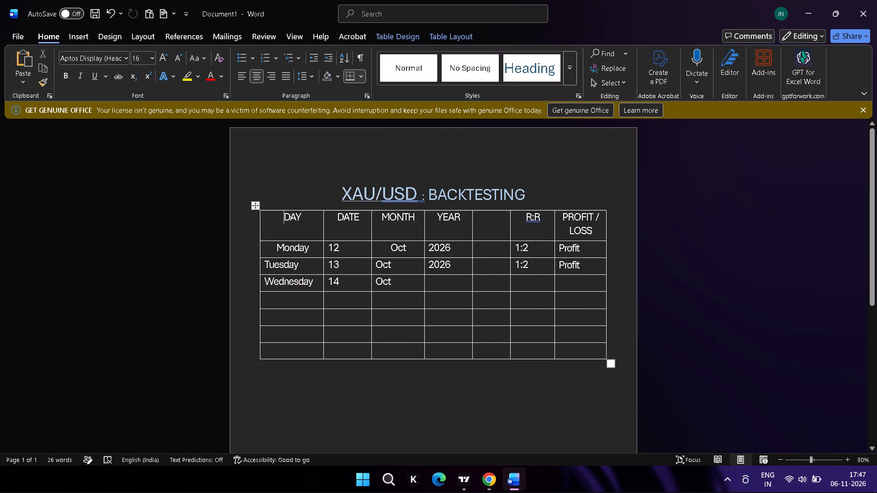
drag(611, 363, 629, 362)
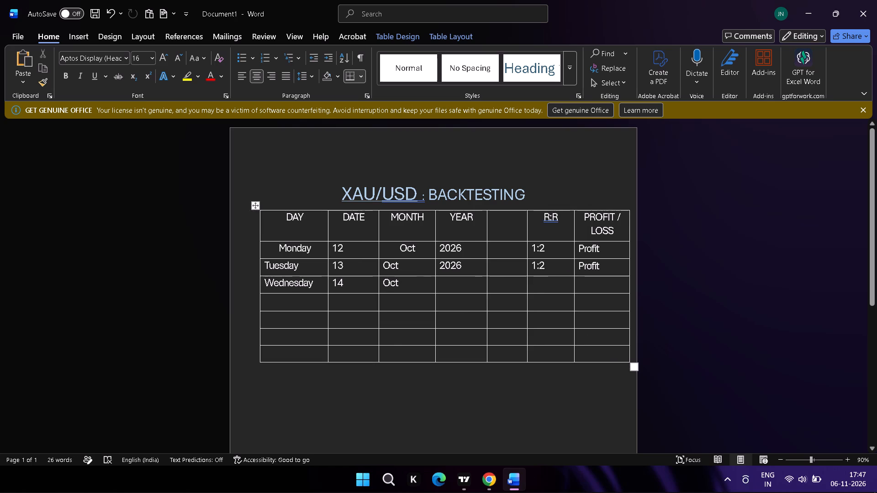
Widen the blank column between YEAR and R:R into the R:R column and give it the heading "Buy or sell".
drag(526, 235, 530, 235)
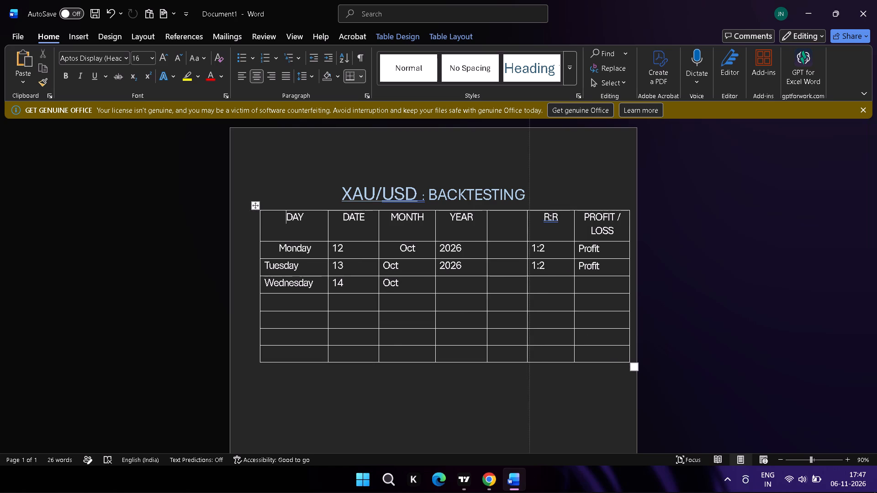
drag(530, 235, 542, 235)
click(501, 229)
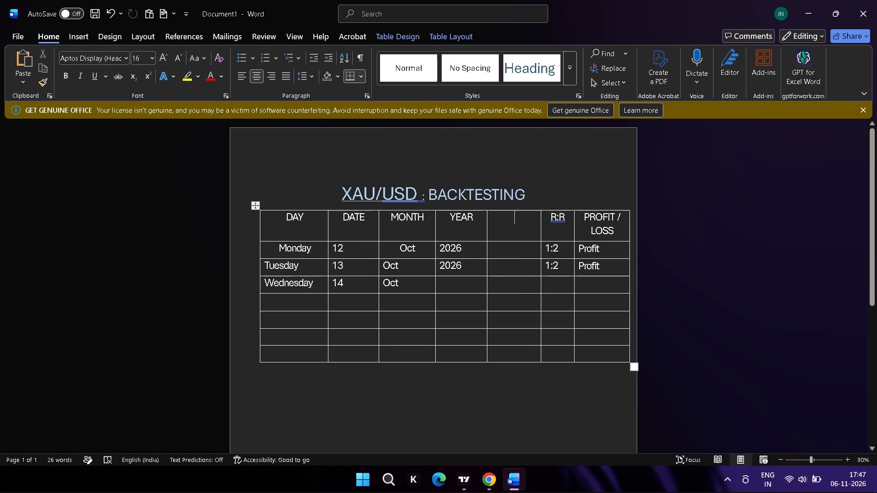
key(b)
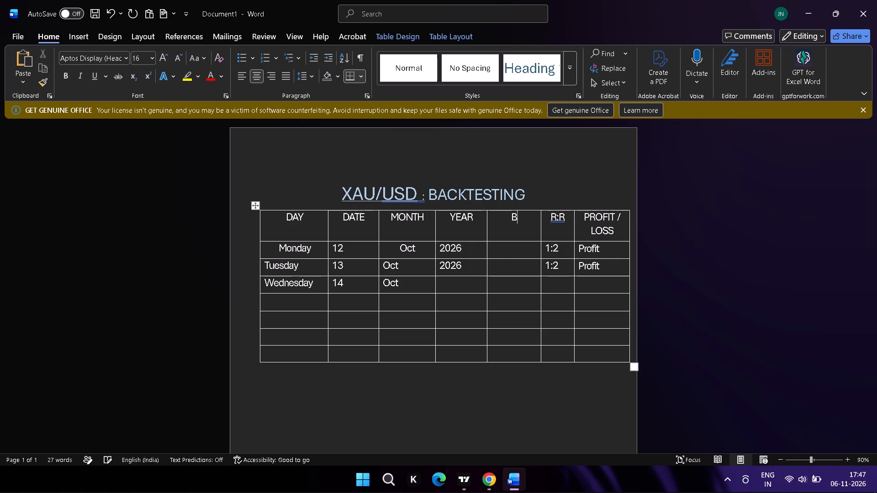
text(uy)
key(space)
text(or sel)
key(space)
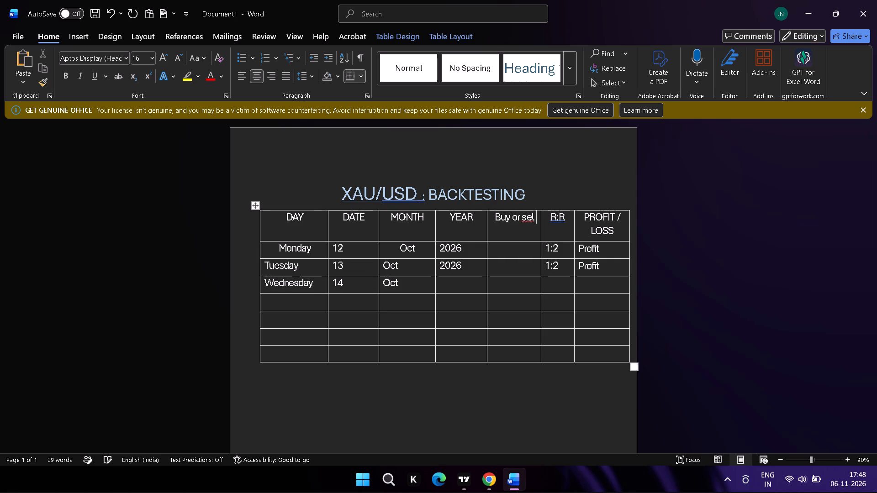
key(BackSpace)
text(l)
key(space)
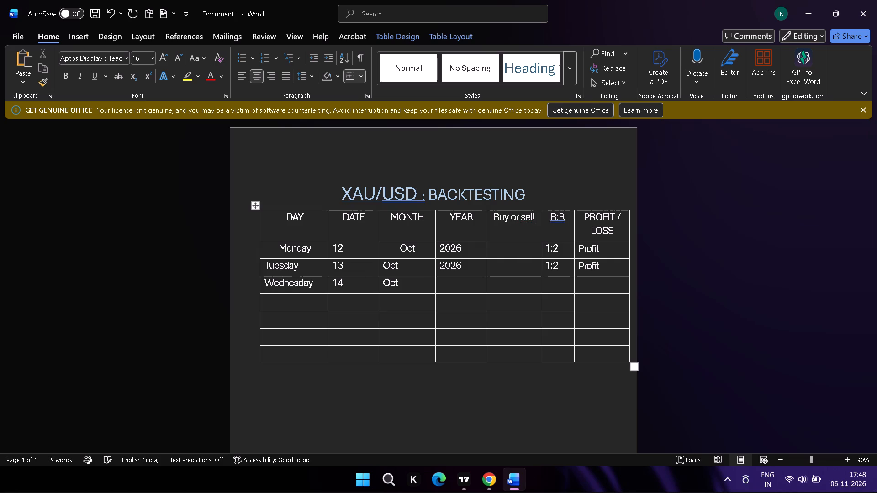
Switch to TradingView and examine the short position trade in the 12 October New York session, undoing any accidental move of it.
click(498, 247)
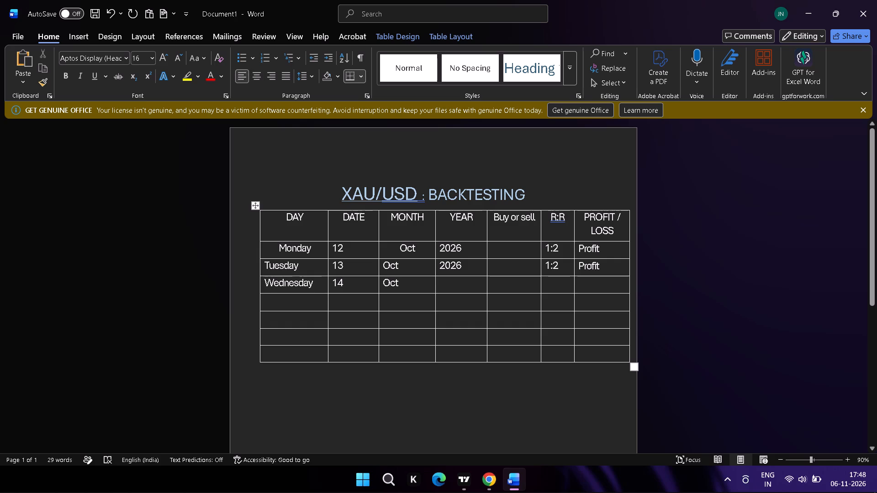
click(475, 480)
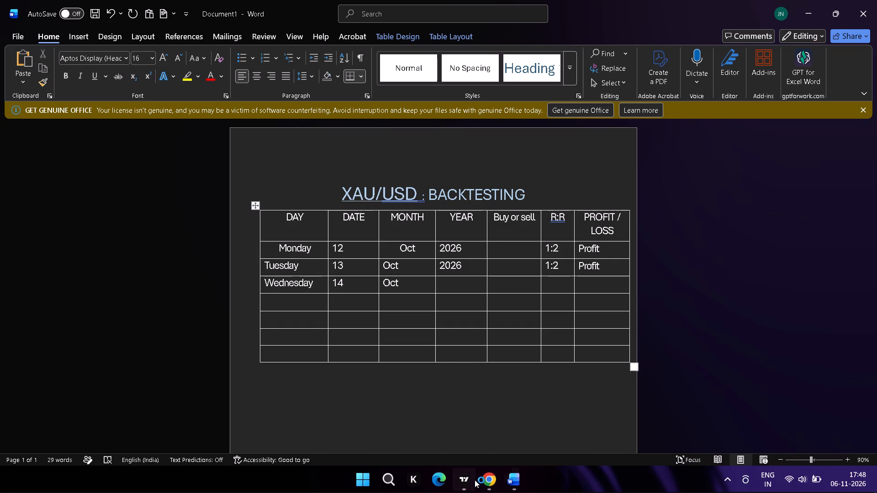
drag(420, 252, 757, 245)
scroll(441, 284, down, 3)
drag(240, 265, 670, 125)
drag(435, 198, 619, 351)
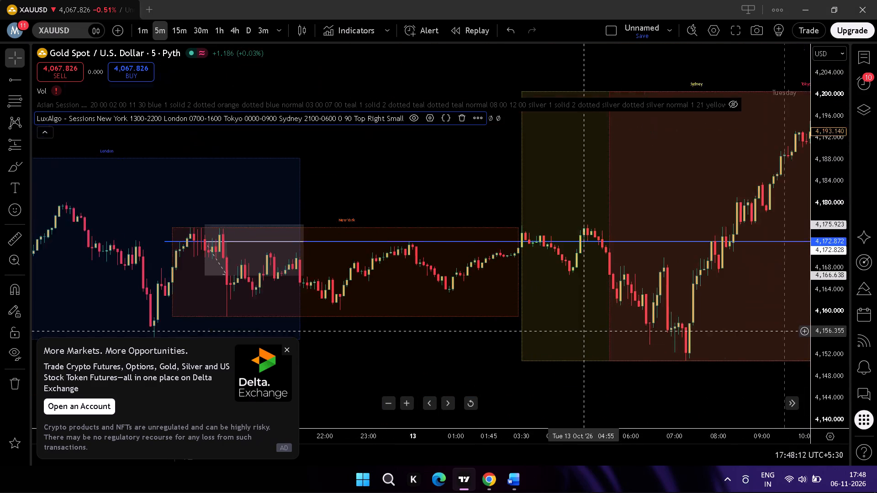
drag(619, 351, 660, 360)
drag(287, 290, 313, 285)
key(ctrl+z)
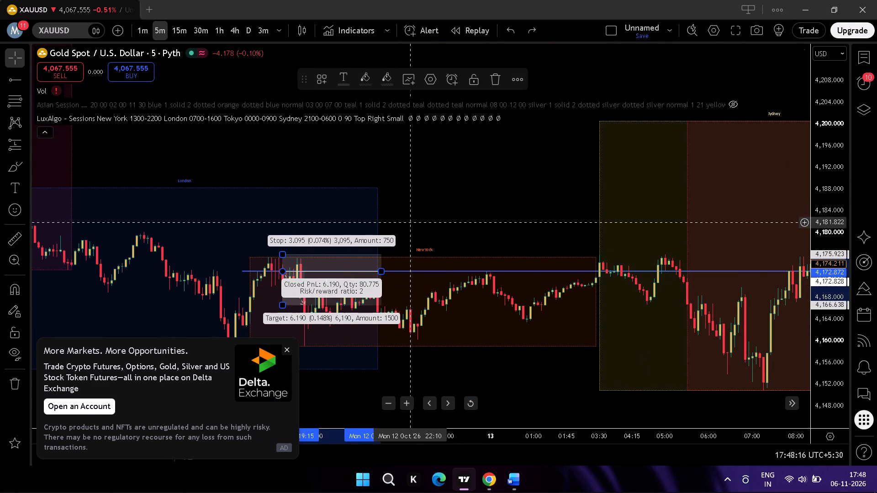
click(438, 204)
drag(439, 204, 553, 190)
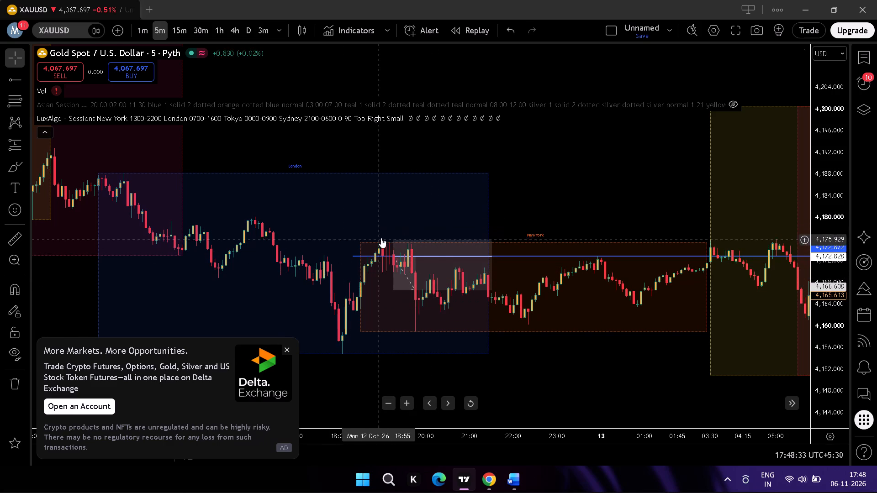
click(347, 257)
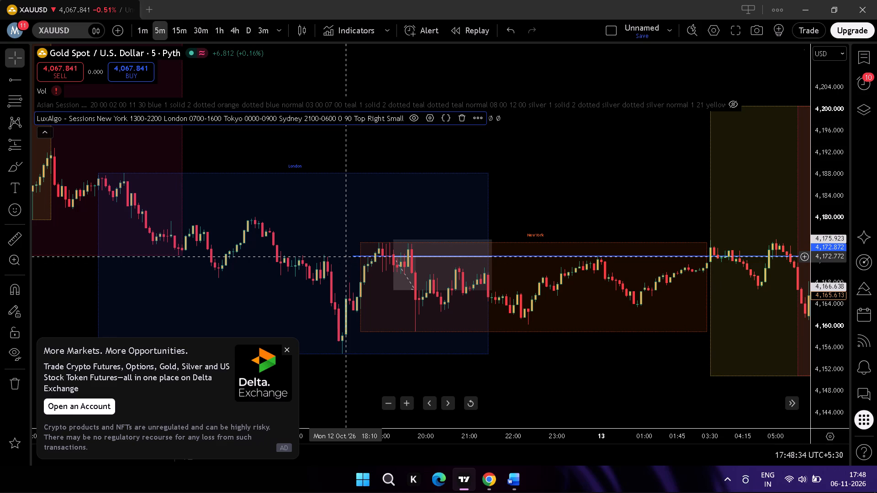
click(351, 264)
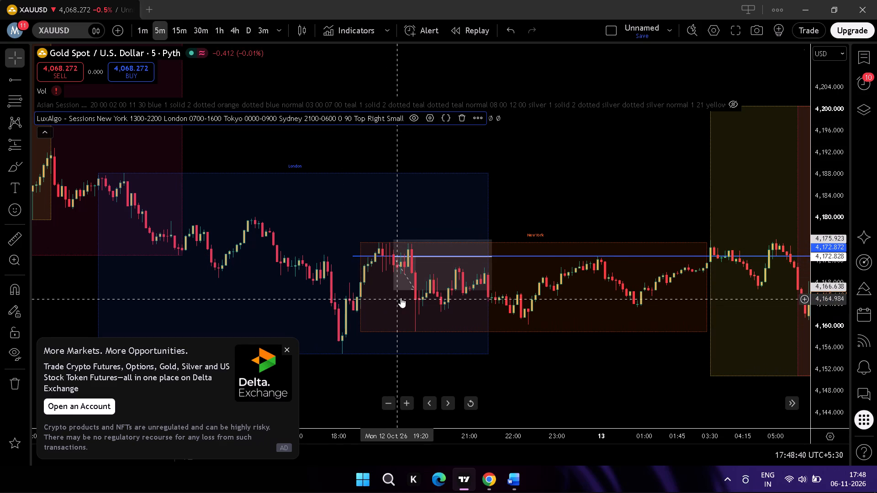
Move the short position aside, then place it back in the 12 October New York session with its entry at about 4,172.4.
drag(436, 256, 552, 264)
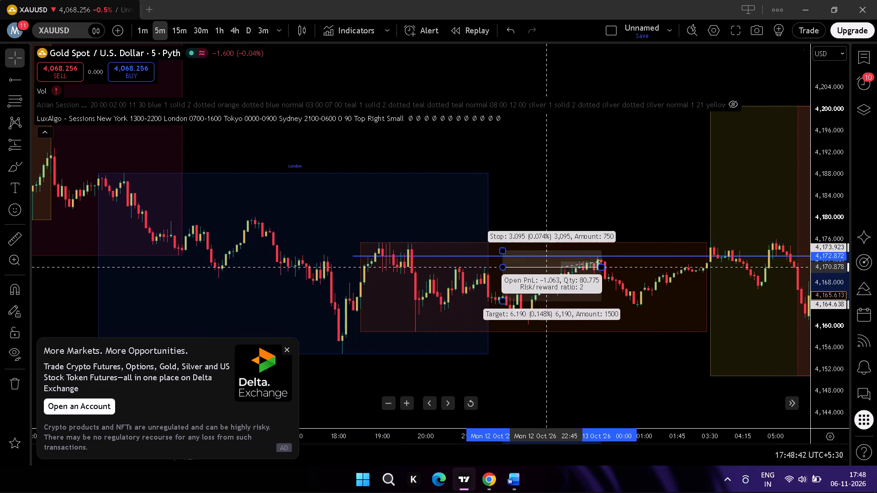
drag(552, 264, 571, 249)
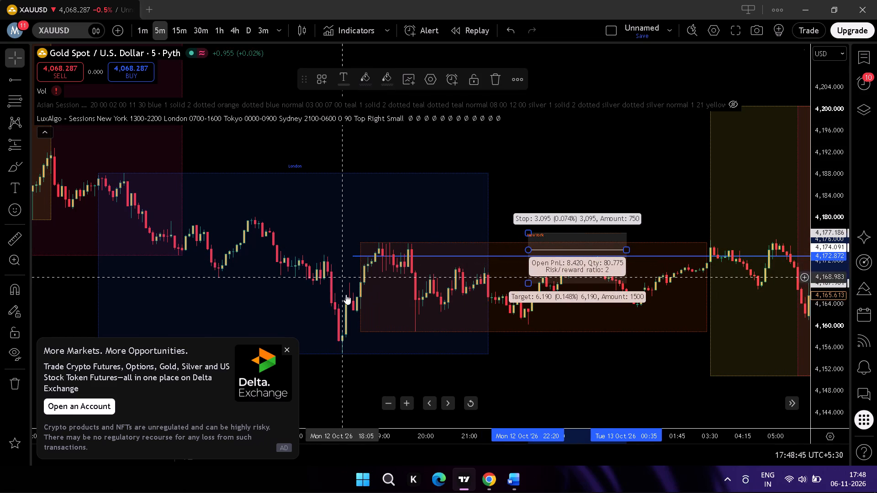
click(373, 258)
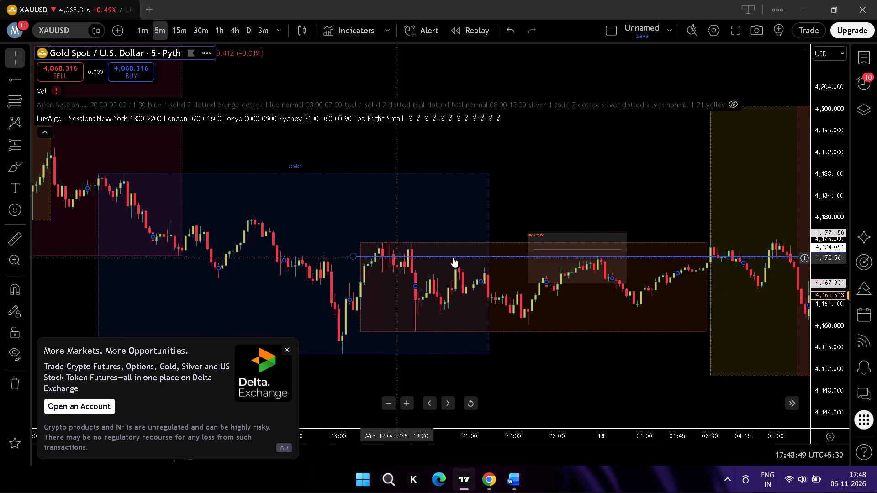
drag(560, 258, 425, 268)
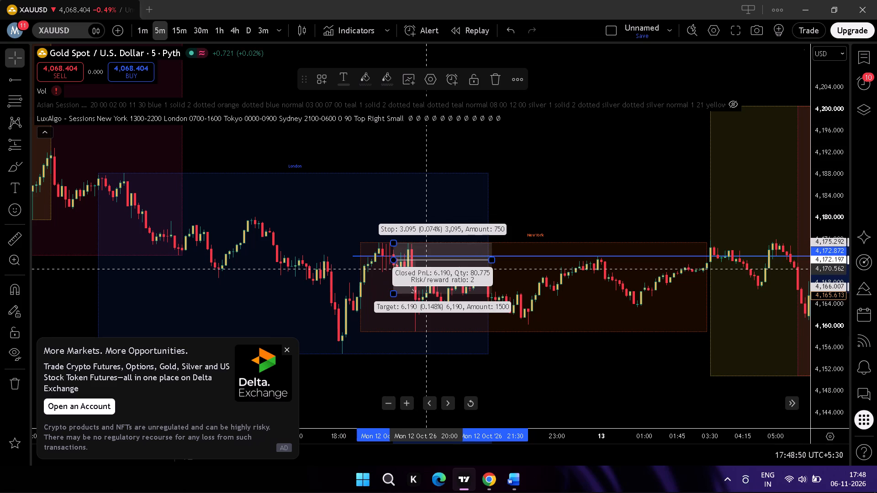
drag(425, 268, 425, 267)
click(556, 216)
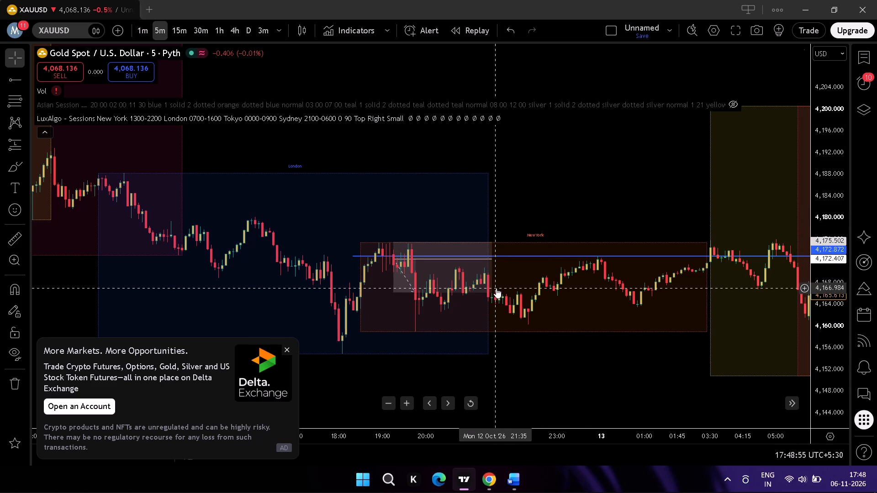
Switch to Word and enter "sell" in the Buy or sell cell of the Monday 12 Oct row.
click(507, 477)
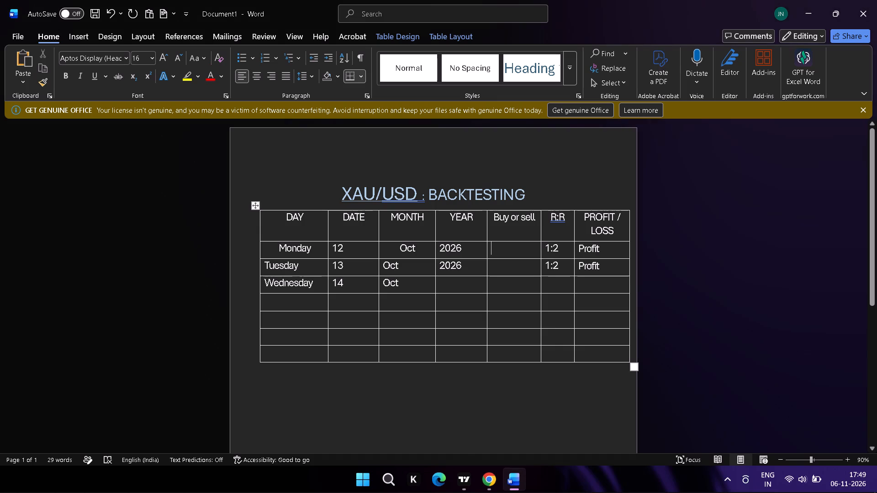
key(s)
text(ell)
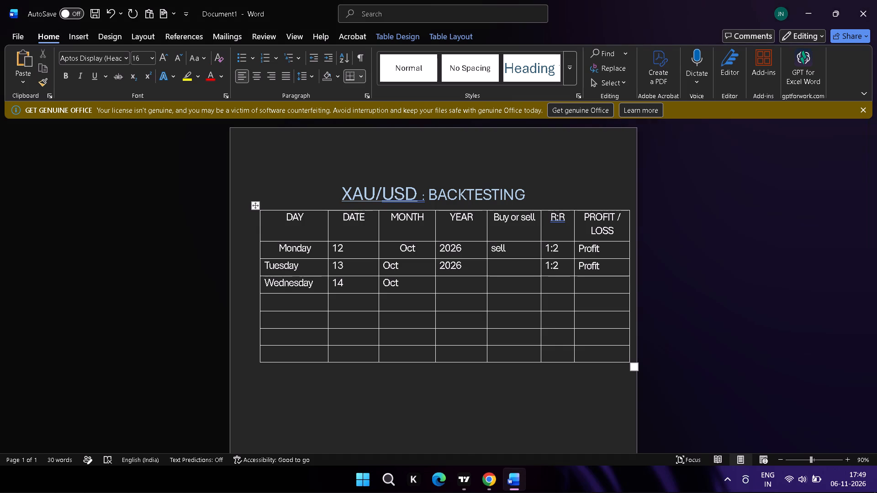
Switch to TradingView and examine the gold price action in the London and New York sessions of 13 October.
click(515, 269)
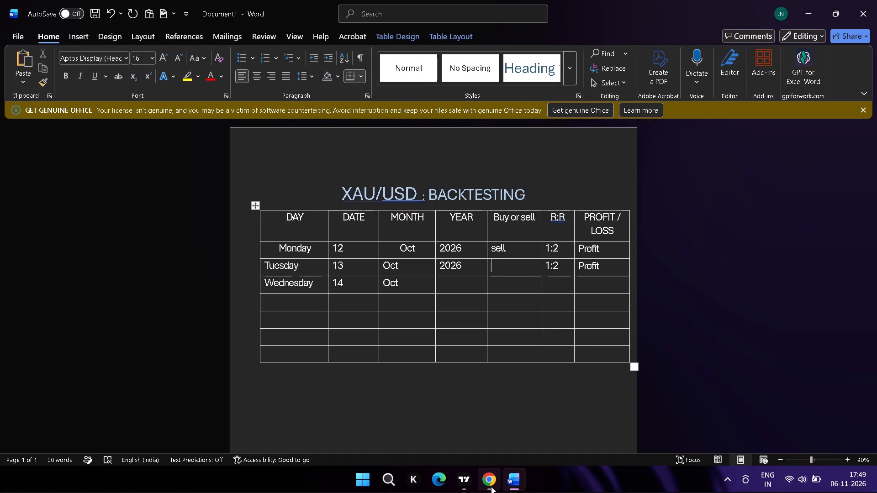
click(491, 487)
click(472, 483)
drag(709, 357, 230, 350)
click(433, 305)
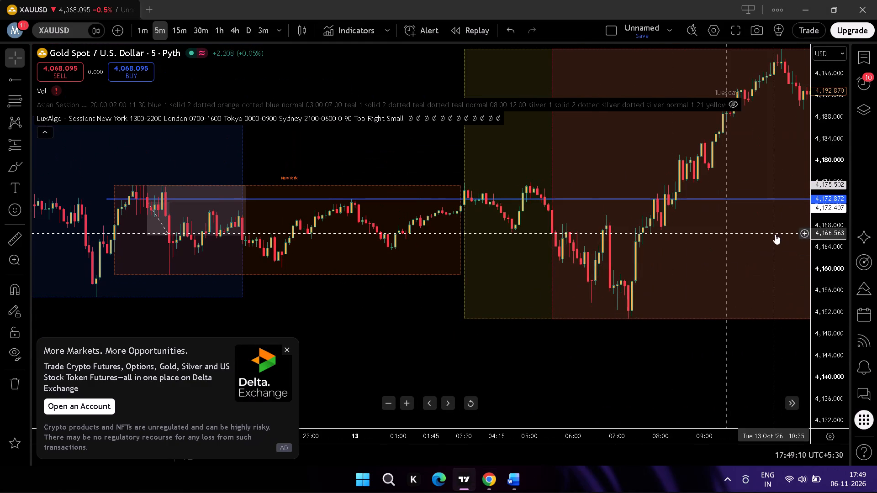
drag(773, 238, 422, 316)
click(413, 315)
drag(695, 262, 509, 318)
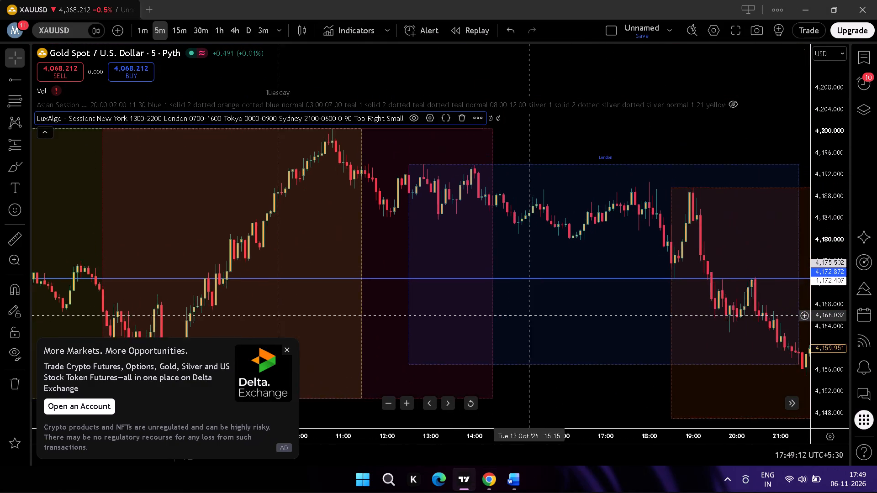
drag(509, 318, 826, 334)
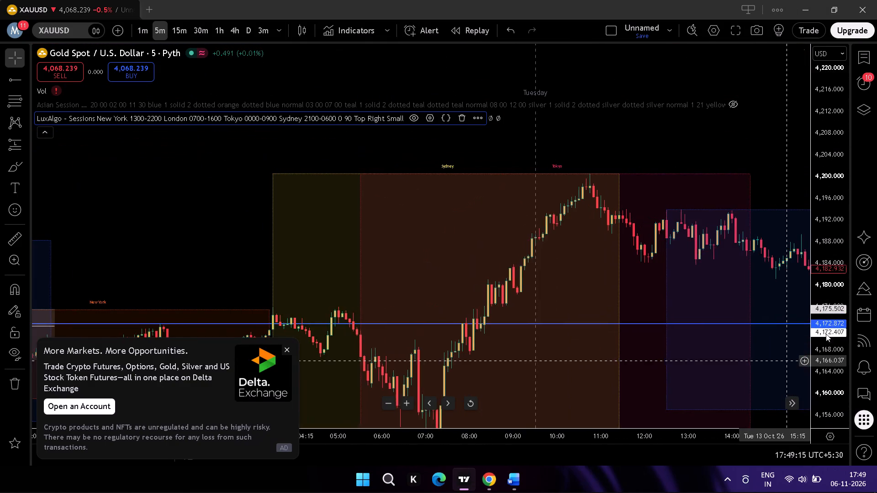
drag(826, 334, 155, 326)
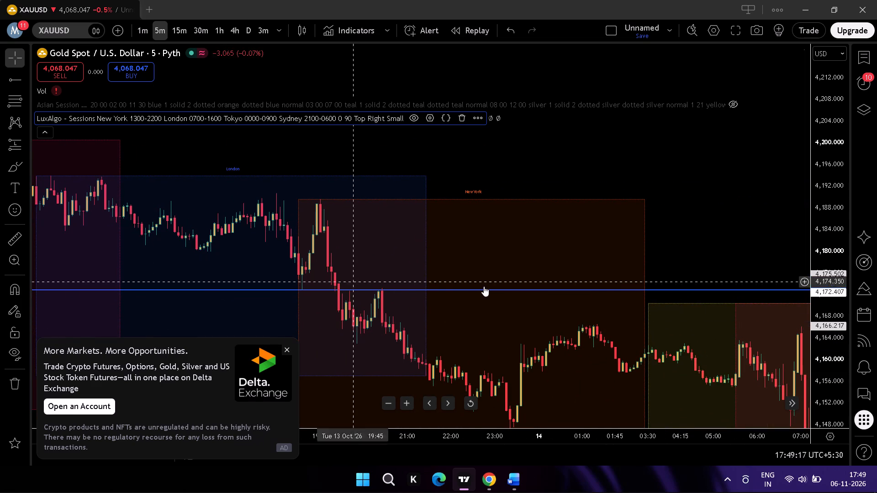
drag(570, 299, 655, 275)
scroll(376, 252, up, 1)
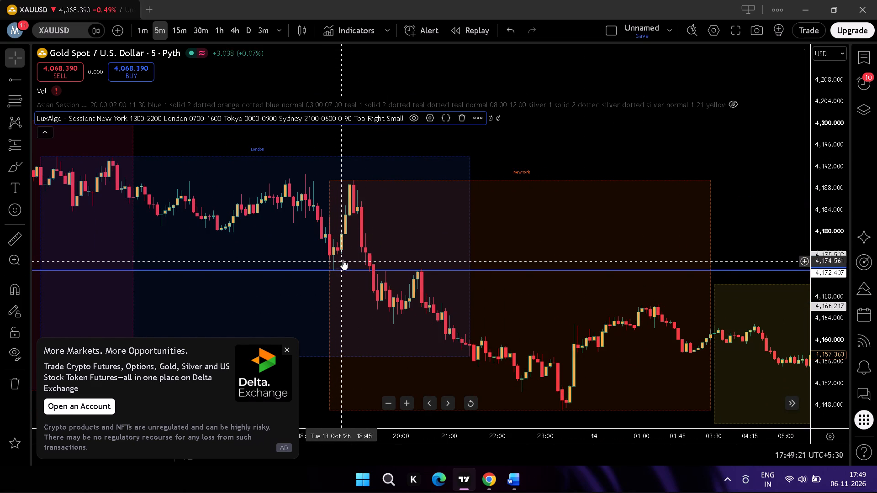
click(369, 218)
click(366, 234)
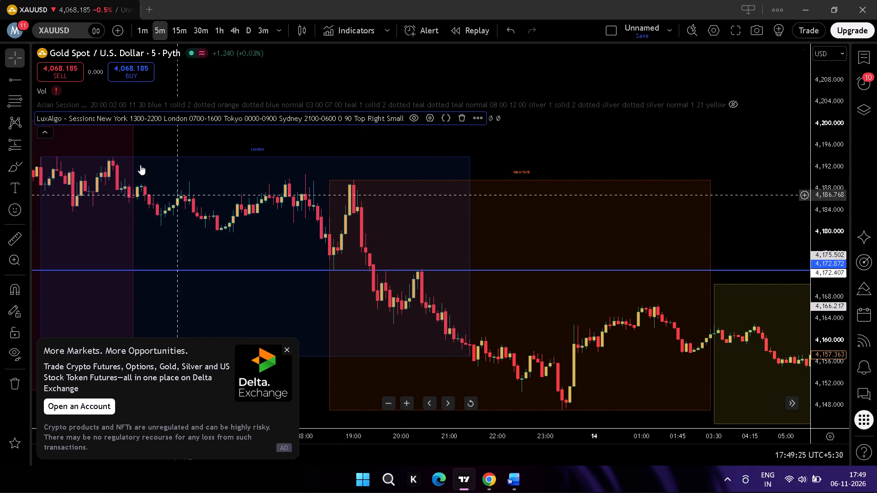
Draw a horizontal ray at about 4,182.9 starting from 18:10 on 13 October, just before the New York session.
click(9, 73)
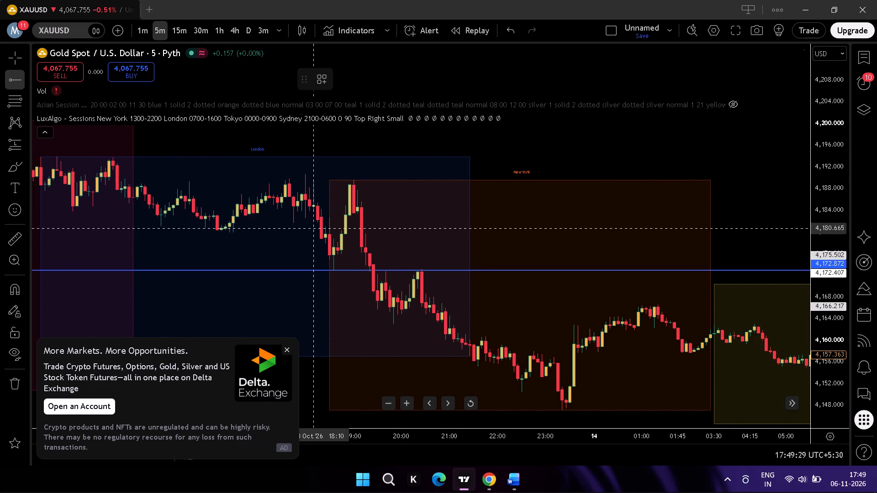
click(312, 216)
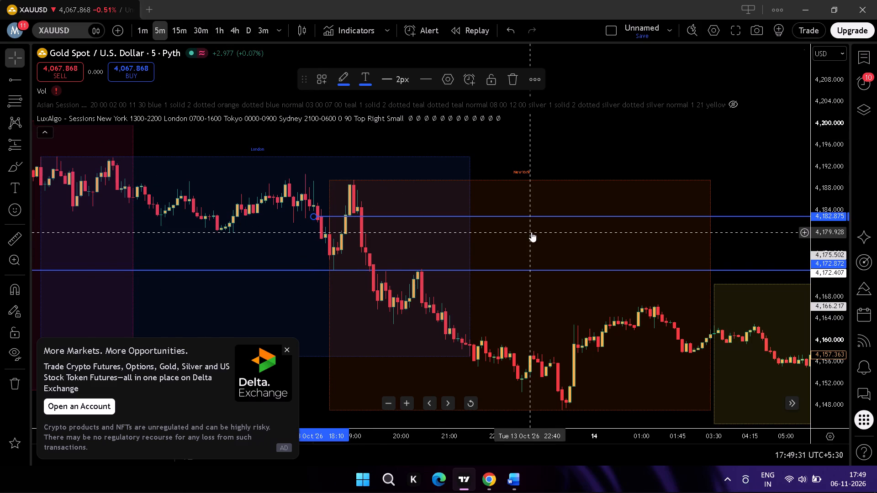
key(grave)
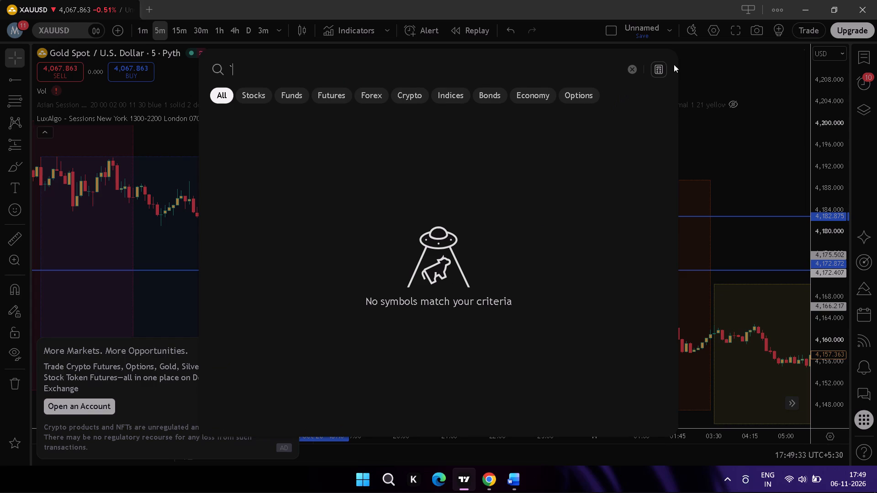
click(626, 73)
click(728, 150)
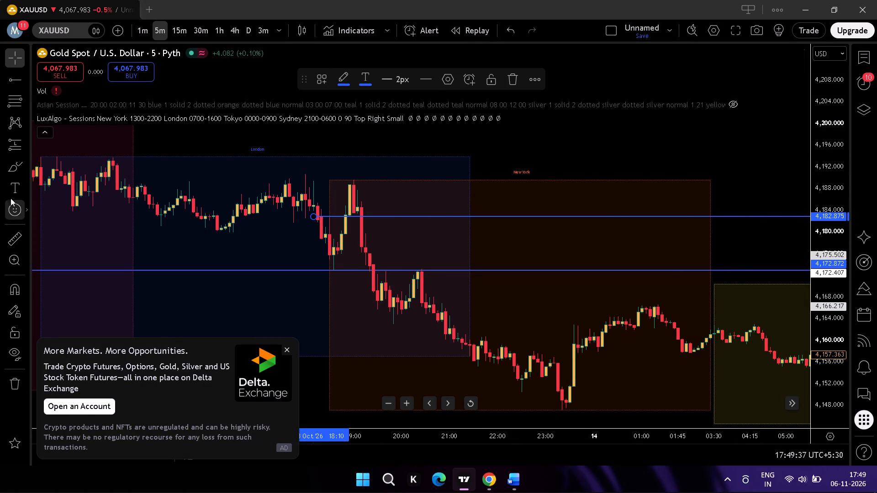
Circle the price peak near 19:00 in the 13 October New York session with the brush, undoing the misplaced strokes.
click(13, 164)
drag(369, 158, 338, 220)
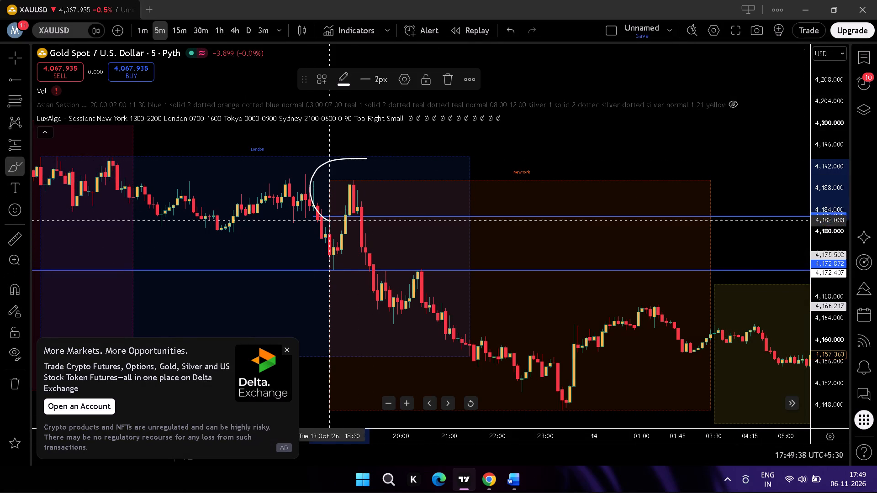
drag(338, 220, 348, 158)
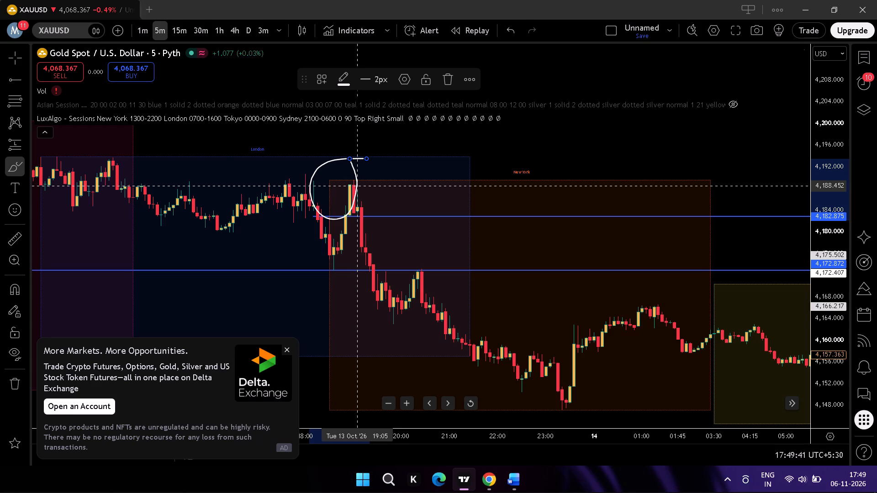
drag(357, 186, 368, 189)
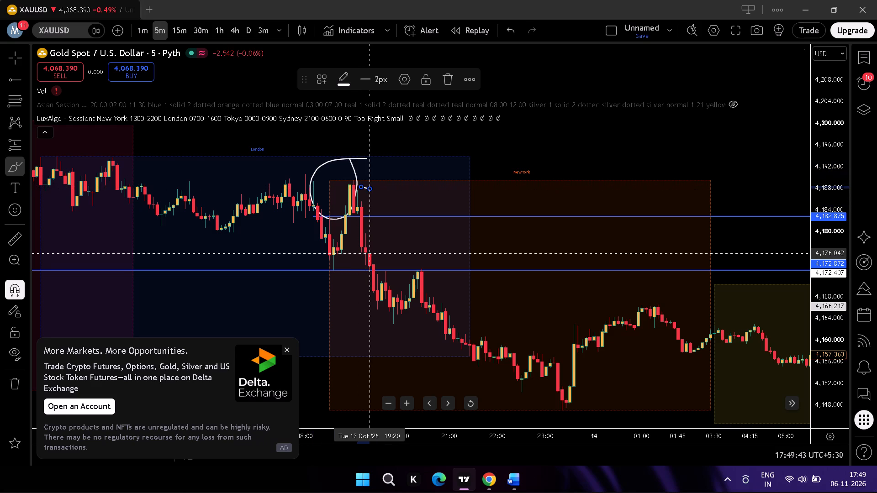
key(ctrl+z)
key(ctrl+z)
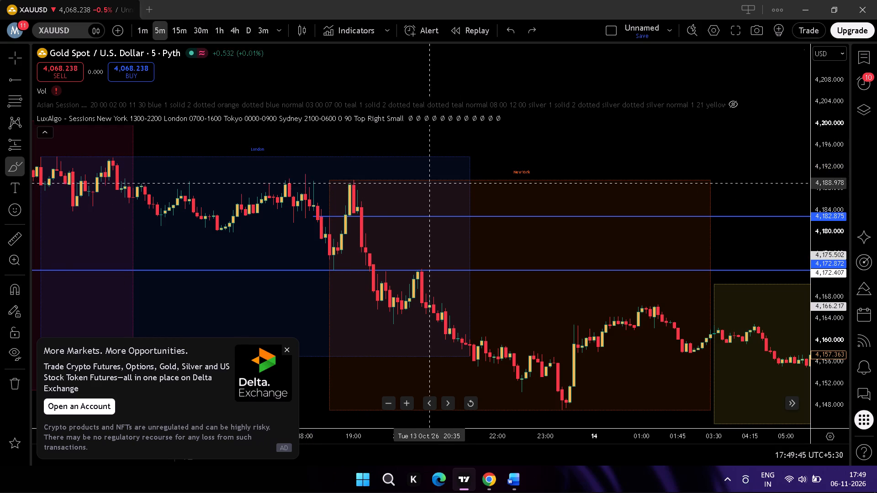
drag(386, 173, 364, 172)
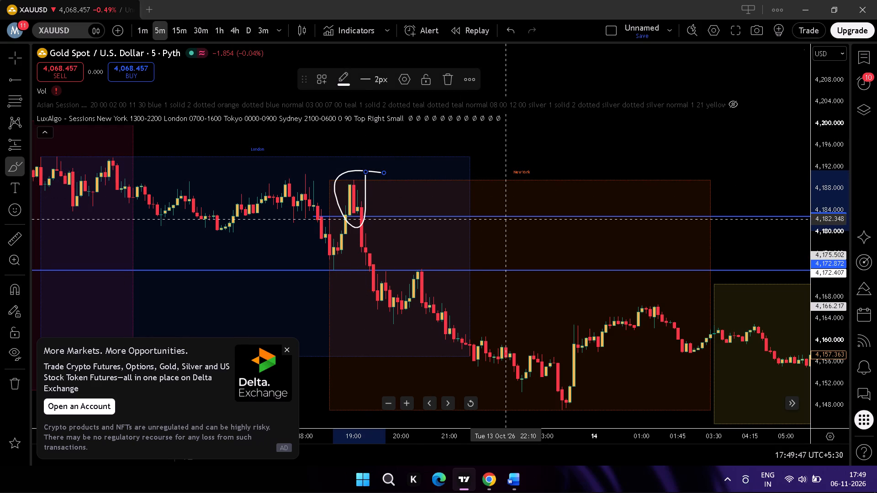
key(Escape)
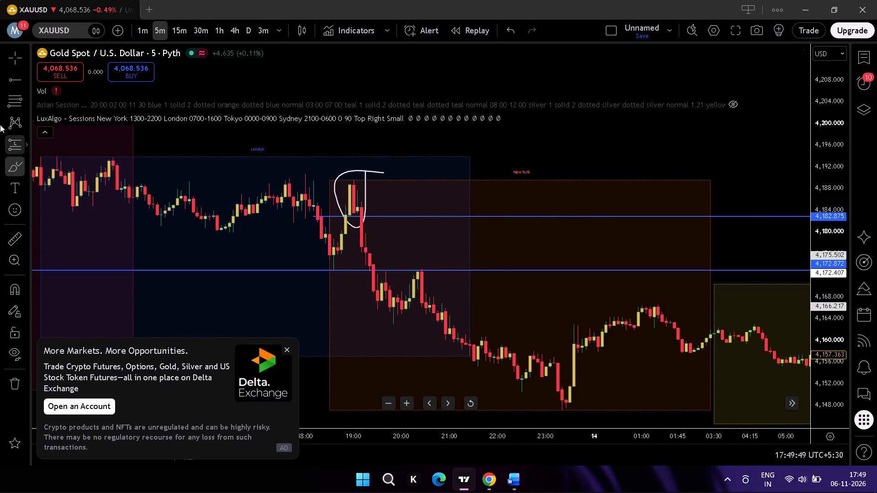
Place a short position at 19:15 on 13 October with its entry at about 4,176.8.
click(24, 142)
click(44, 171)
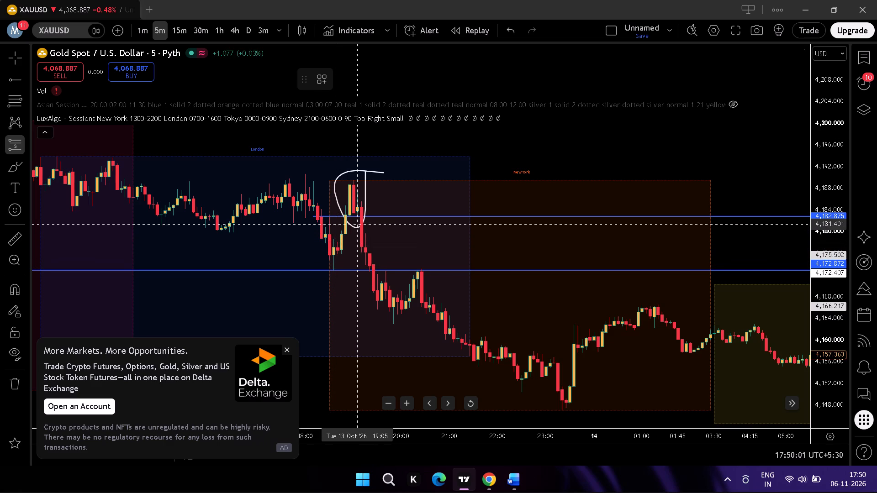
click(365, 249)
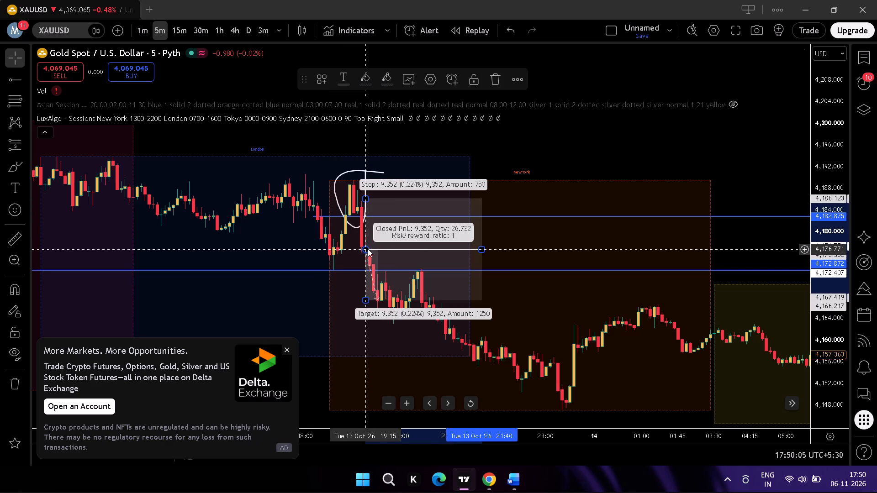
key(Escape)
Adjust the 13 October short position's stop to about 4,184.8 and its target to about 4,160.9 for a 1.99 risk/reward ratio.
drag(364, 198, 365, 199)
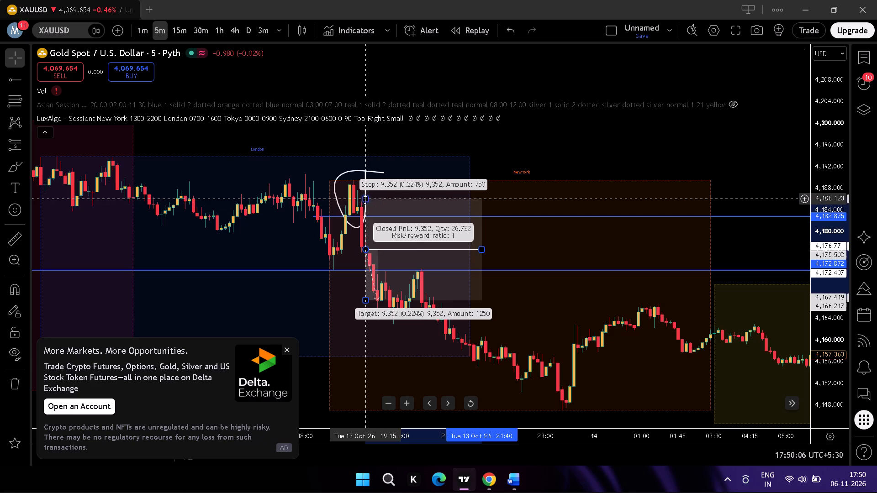
drag(365, 199, 382, 201)
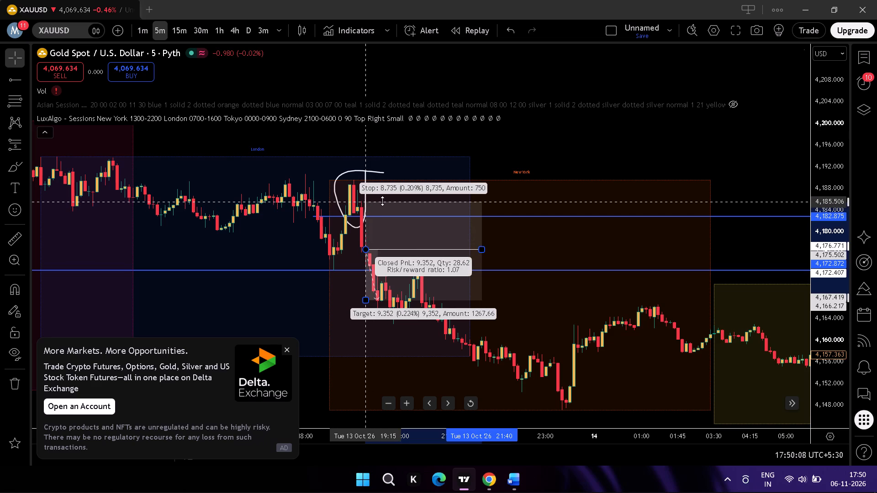
drag(382, 201, 386, 205)
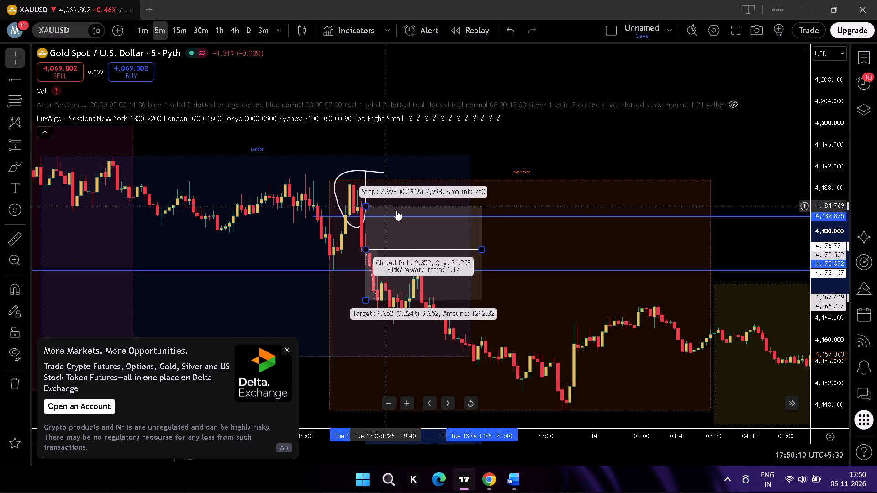
drag(366, 301, 375, 335)
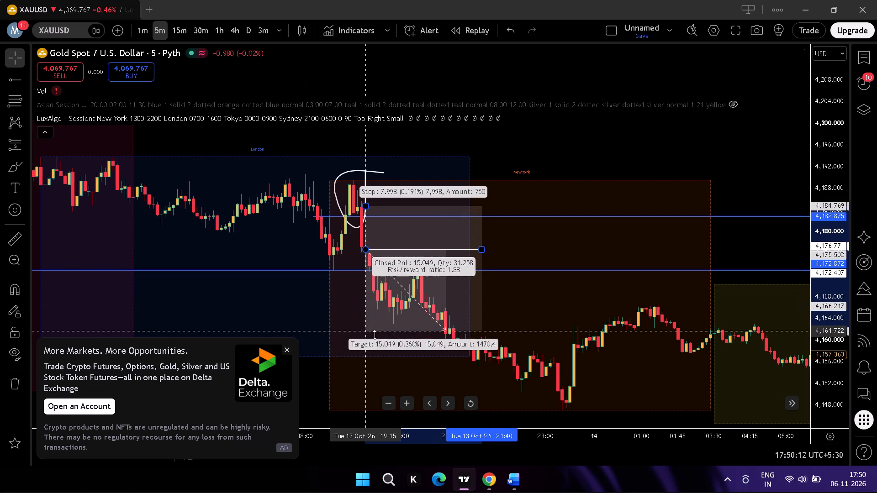
drag(375, 335, 376, 339)
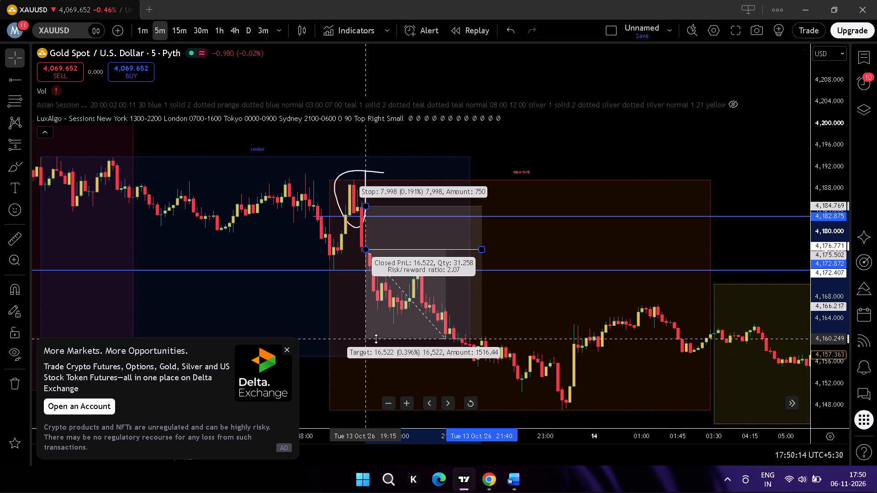
drag(376, 339, 376, 335)
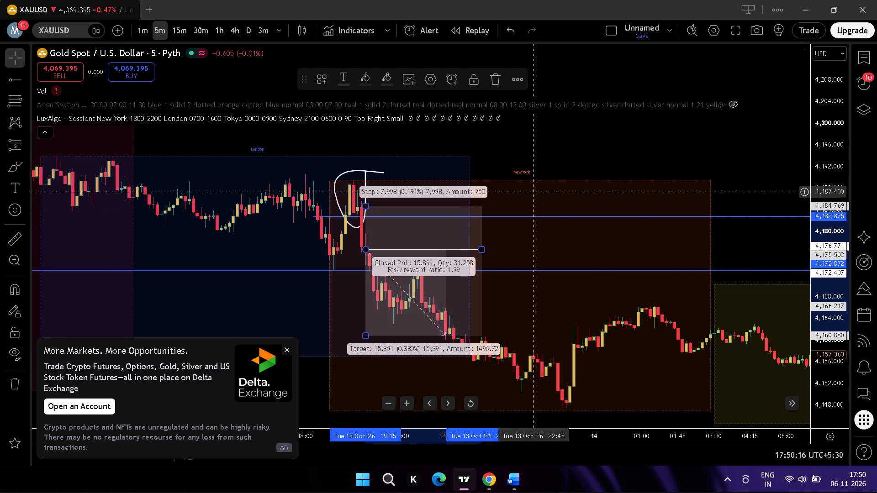
click(548, 167)
Switch to Word and enter "sell" in the Buy or sell cell of the Tuesday 13 Oct row.
click(512, 483)
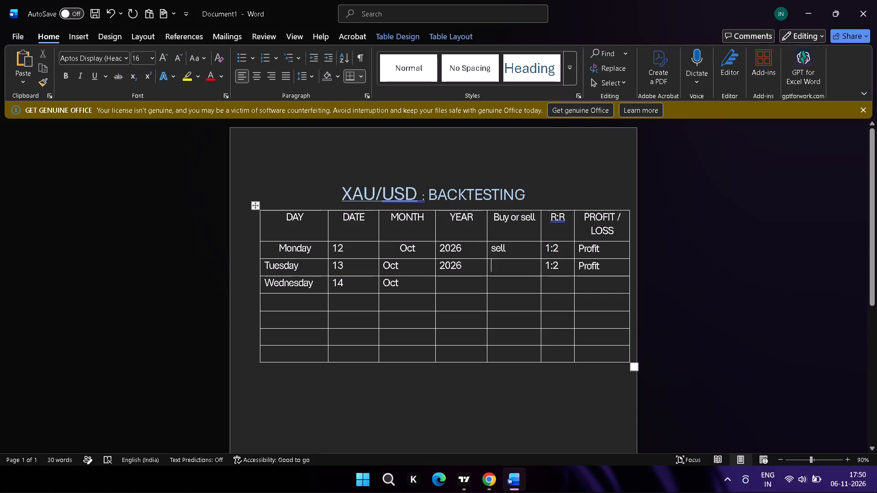
click(513, 272)
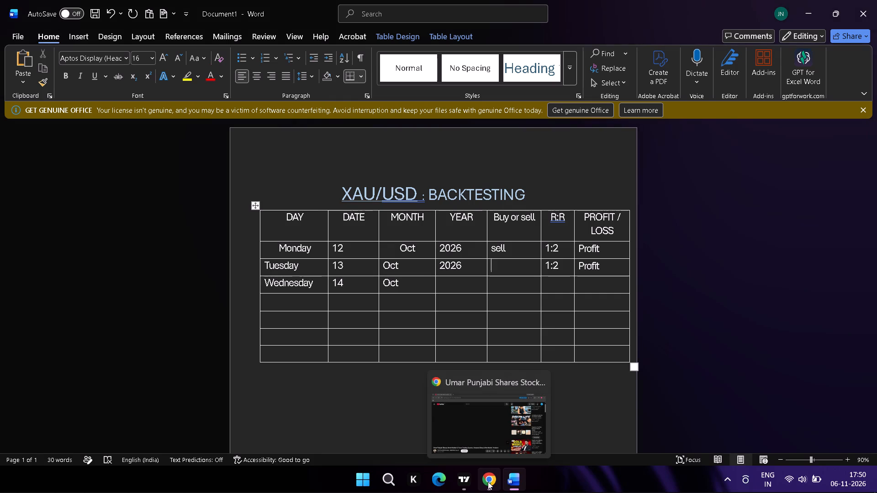
key(s)
key(e)
key(l)
key(l)
Enter 2026 in the YEAR cell of the Wednesday 14 Oct row.
click(455, 288)
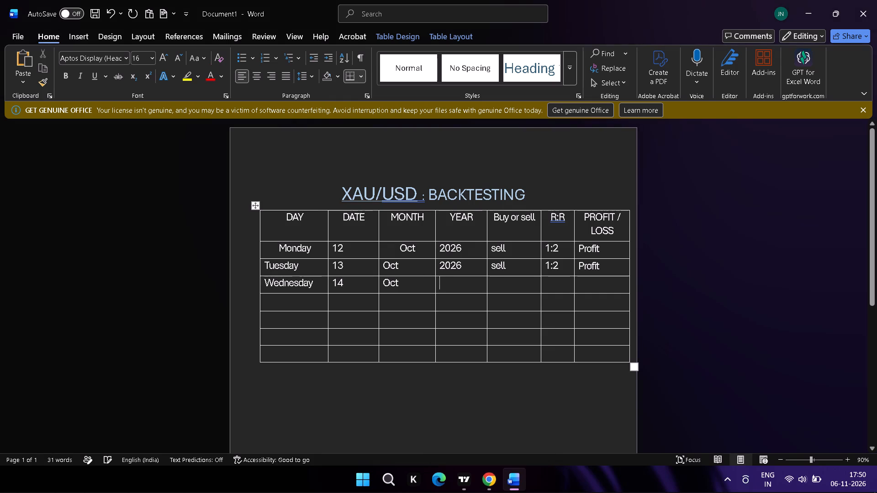
text(202)
key(6)
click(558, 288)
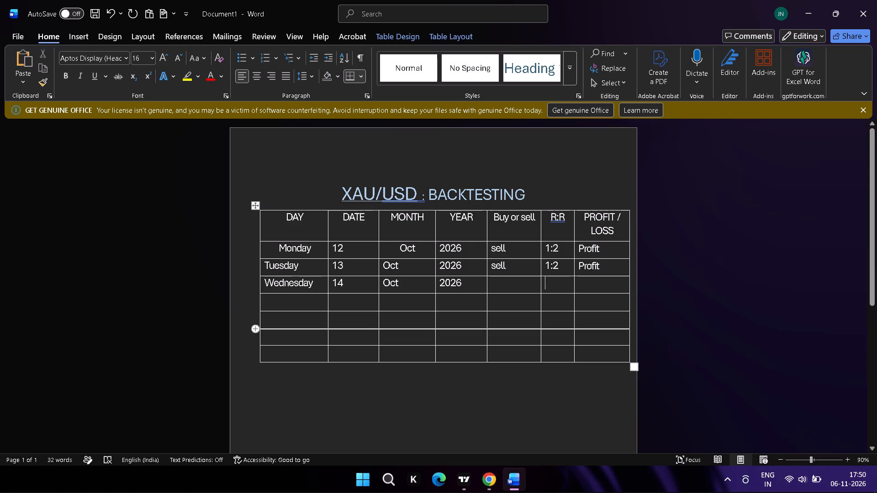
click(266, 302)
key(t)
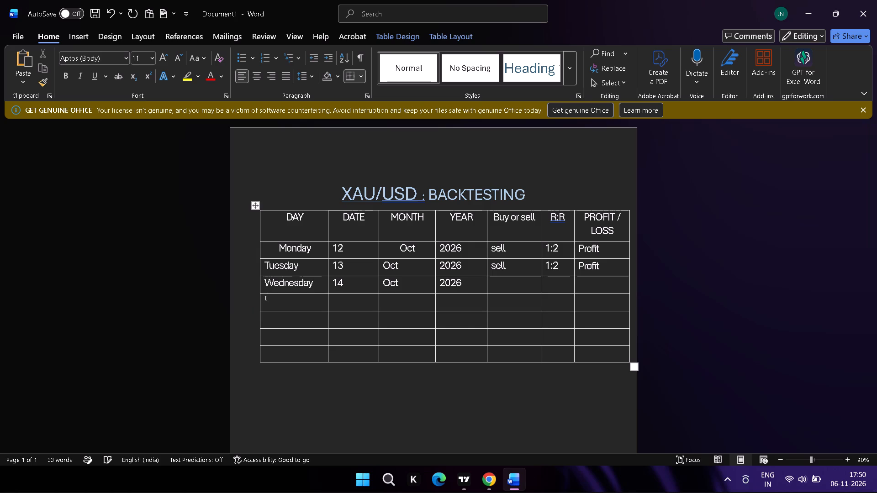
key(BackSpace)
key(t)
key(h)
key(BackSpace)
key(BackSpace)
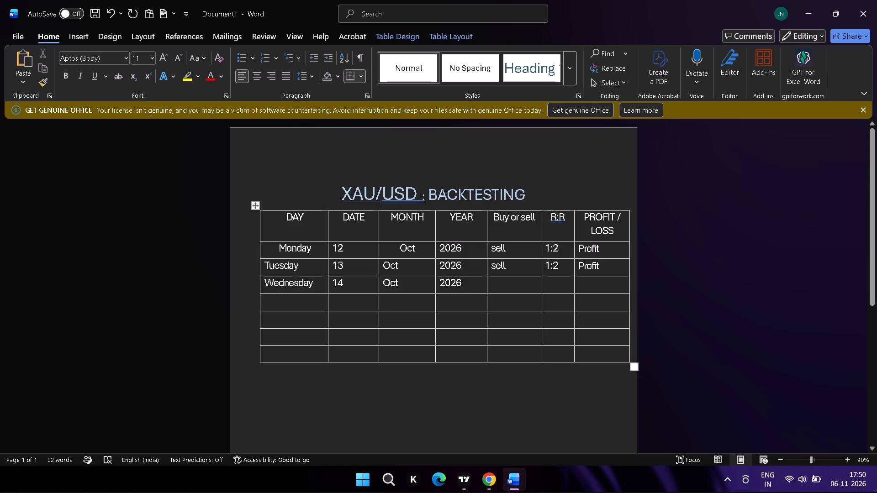
Set the font size to 18 for the three empty table rows below Wednesday.
drag(271, 301, 602, 342)
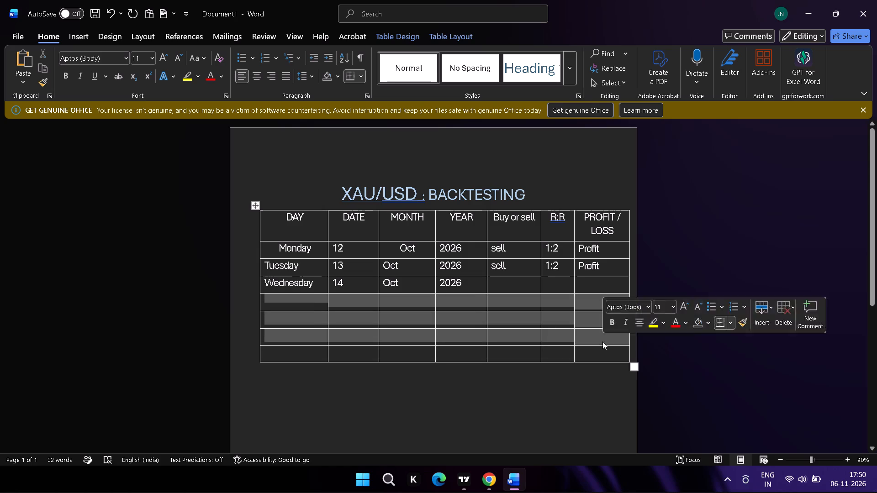
click(145, 60)
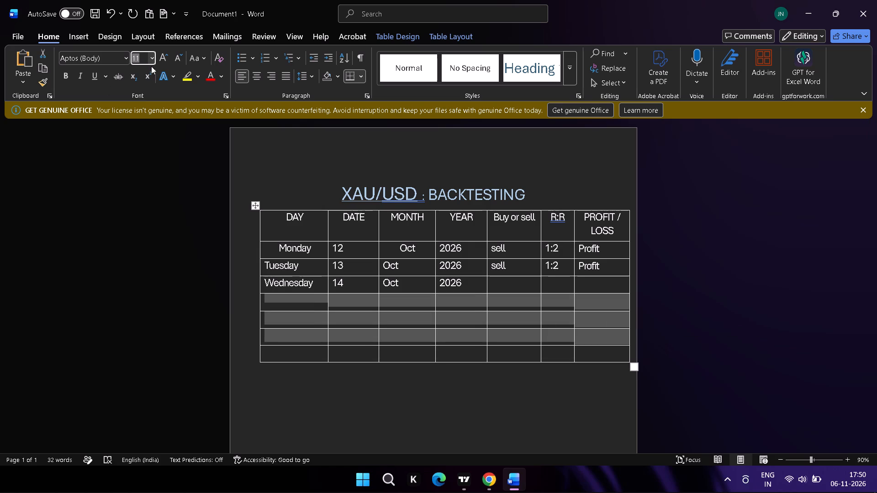
key(BackSpace)
text(18)
key(Return)
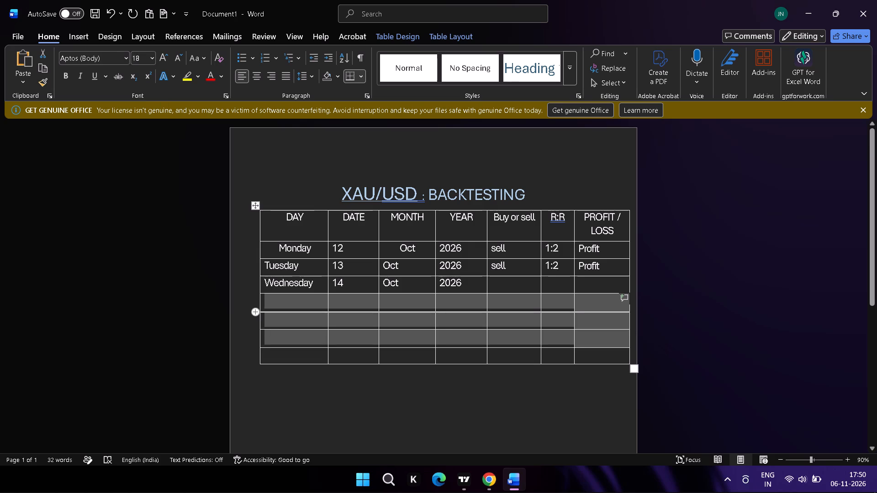
Enter "Thrusday" in the DAY cell of the row below Wednesday.
drag(296, 395, 292, 382)
click(276, 299)
click(284, 326)
click(363, 303)
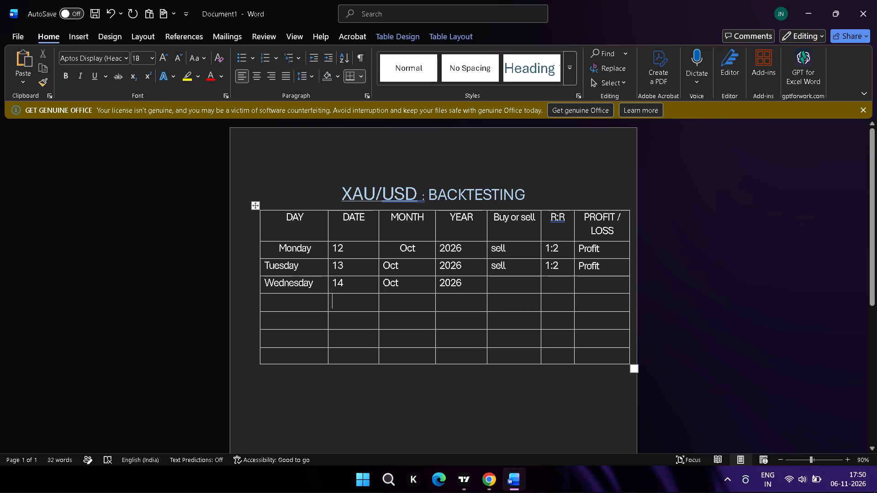
click(338, 328)
click(276, 305)
click(338, 303)
click(342, 326)
click(287, 319)
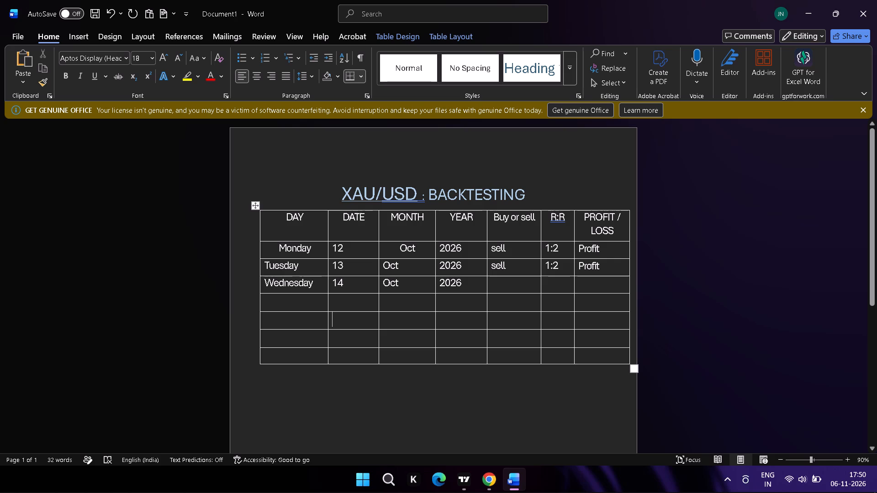
click(287, 304)
text(hrusday)
key(space)
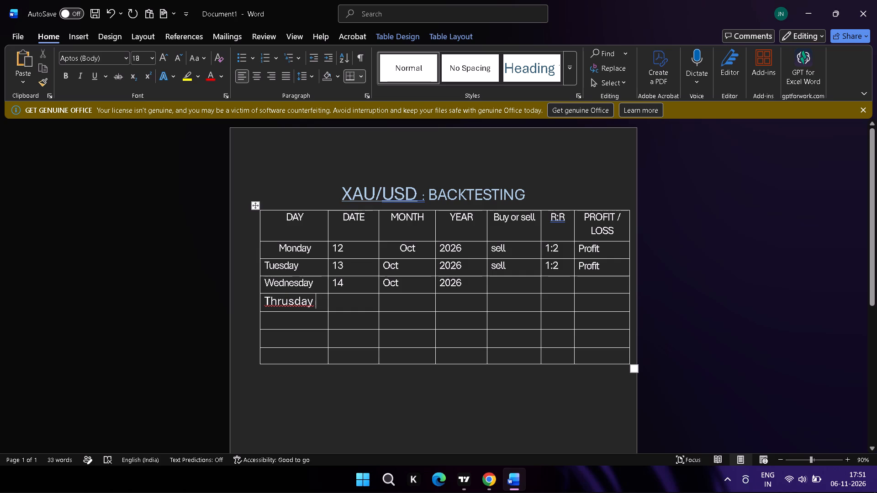
Set the font size of the header row and the Monday to Wednesday rows to 18.
drag(608, 283, 296, 279)
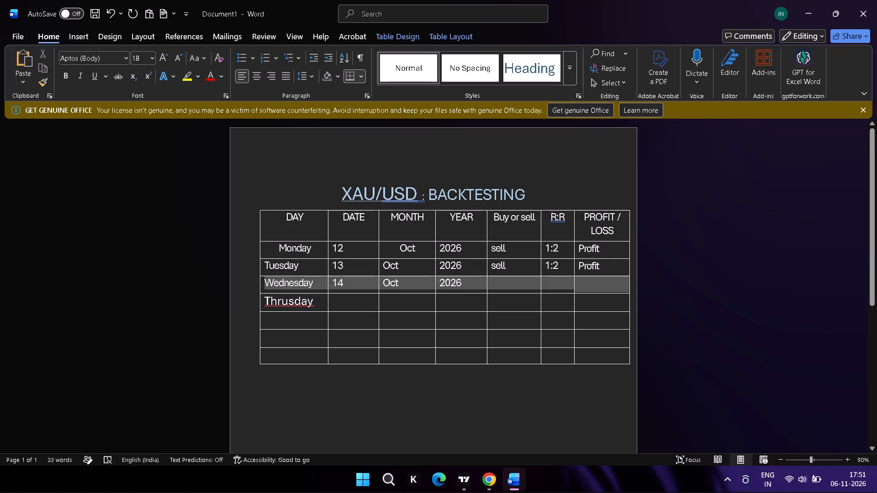
drag(296, 279, 262, 229)
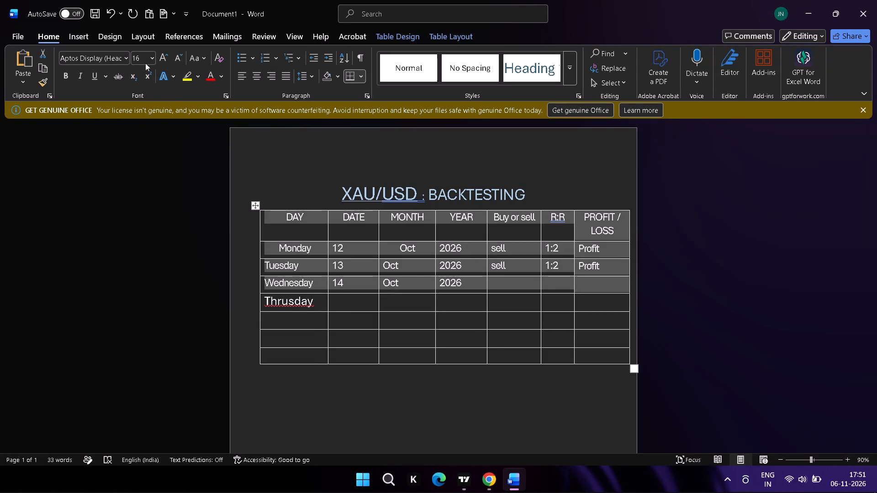
click(144, 62)
key(BackSpace)
text(18)
key(Return)
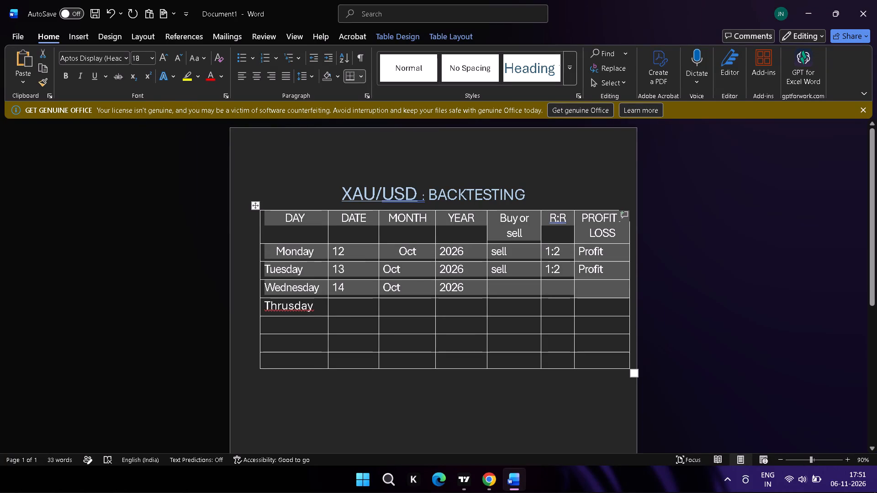
click(591, 194)
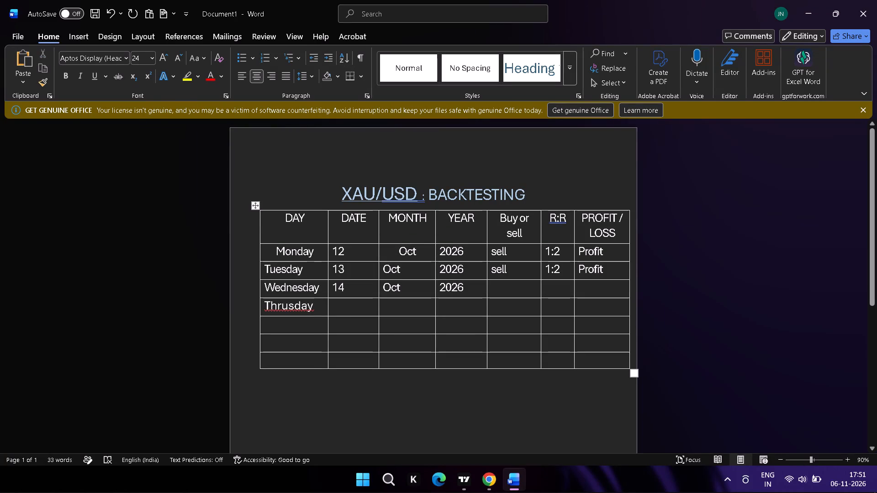
Narrow the DATE, MONTH and YEAR columns closer to their text, keeping the header and body cell borders aligned.
click(380, 240)
drag(378, 237, 365, 238)
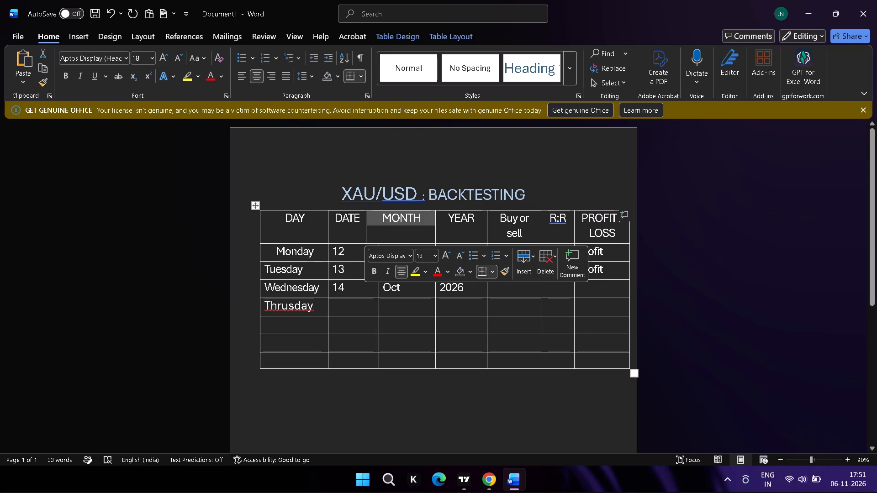
drag(378, 366, 363, 365)
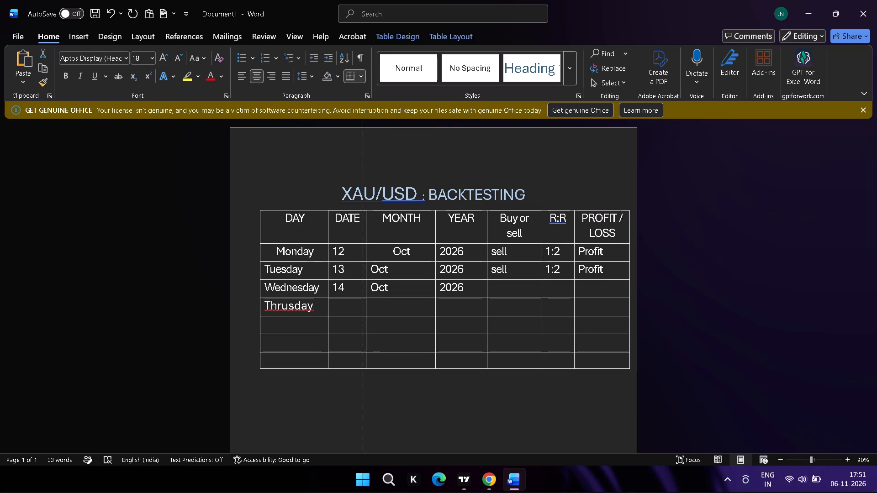
drag(363, 365, 366, 363)
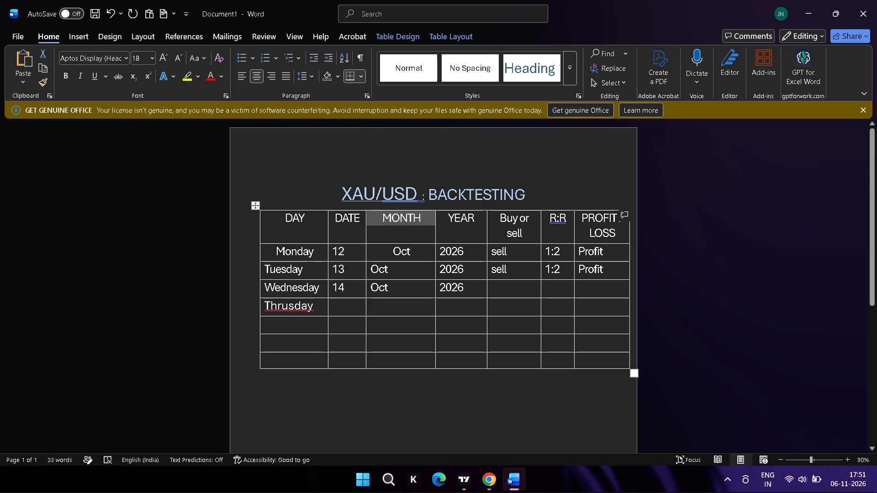
drag(435, 231, 419, 237)
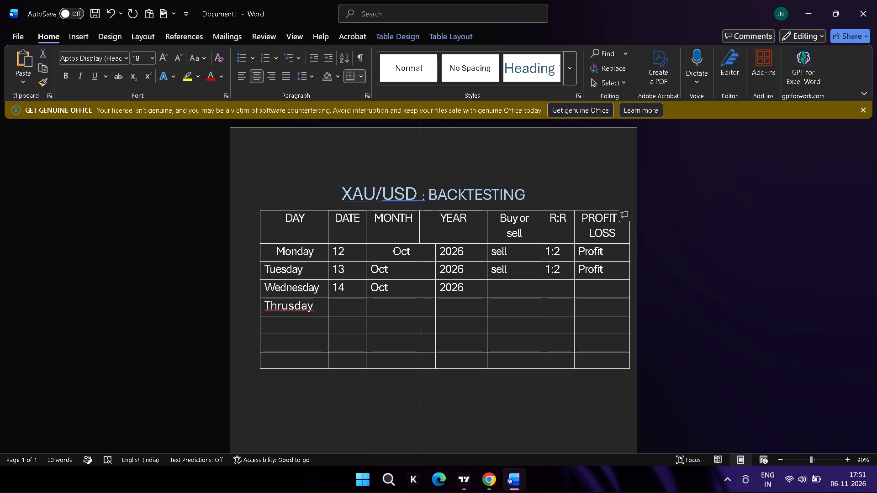
drag(419, 237, 419, 238)
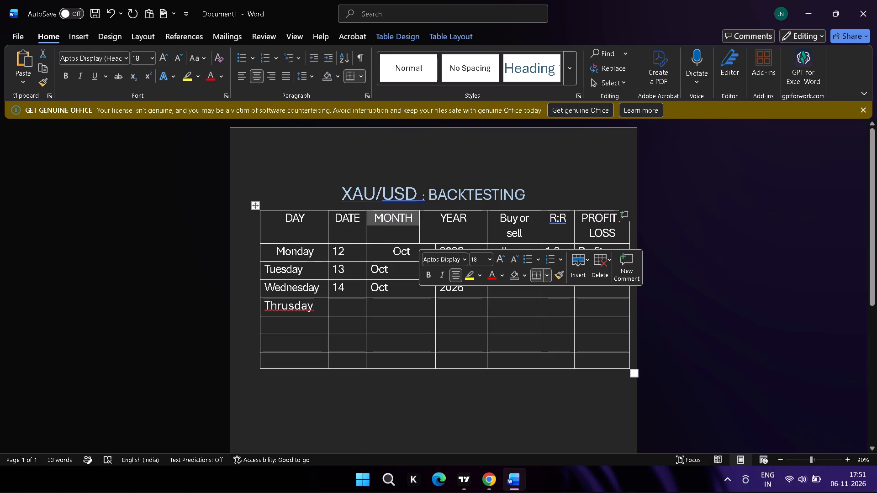
drag(434, 340, 419, 340)
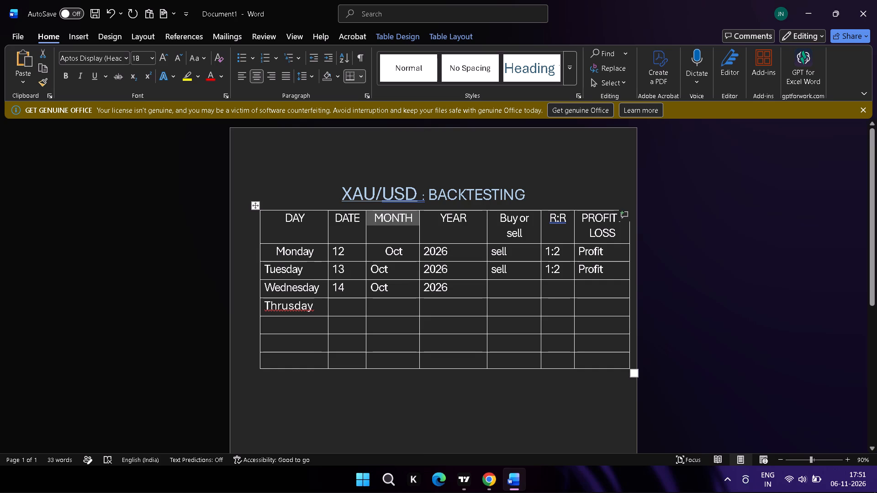
drag(487, 248, 472, 259)
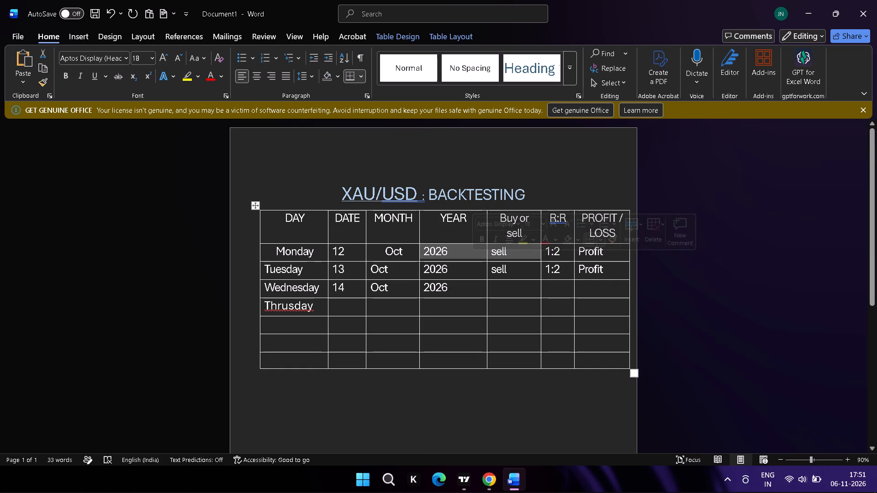
drag(486, 300, 469, 302)
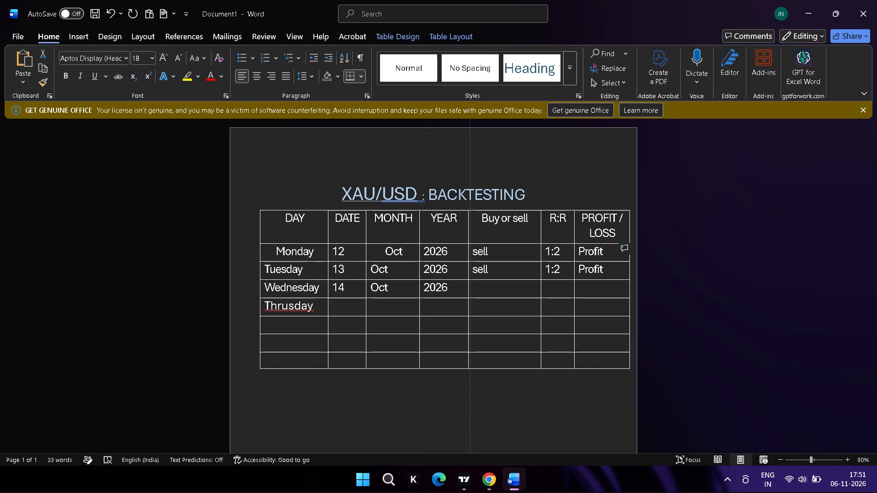
drag(469, 302, 463, 303)
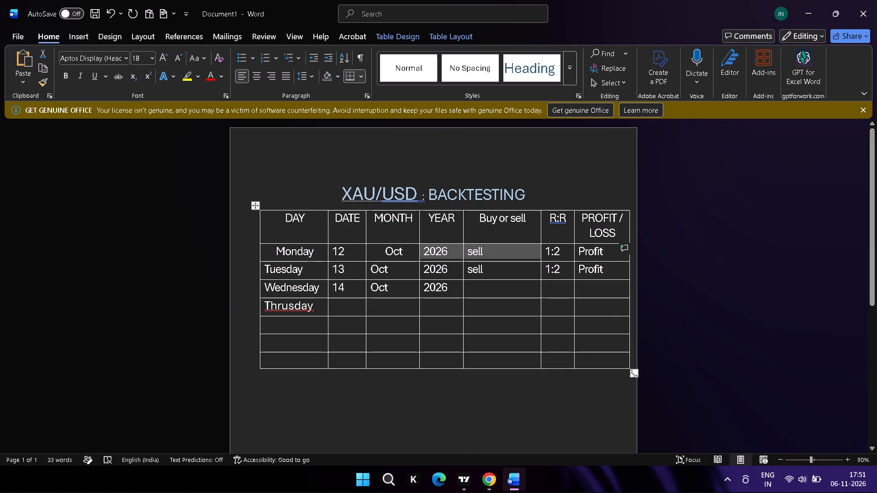
Reduce the overall width of the table so that all its columns shrink proportionally.
drag(633, 374, 596, 369)
drag(598, 394, 598, 395)
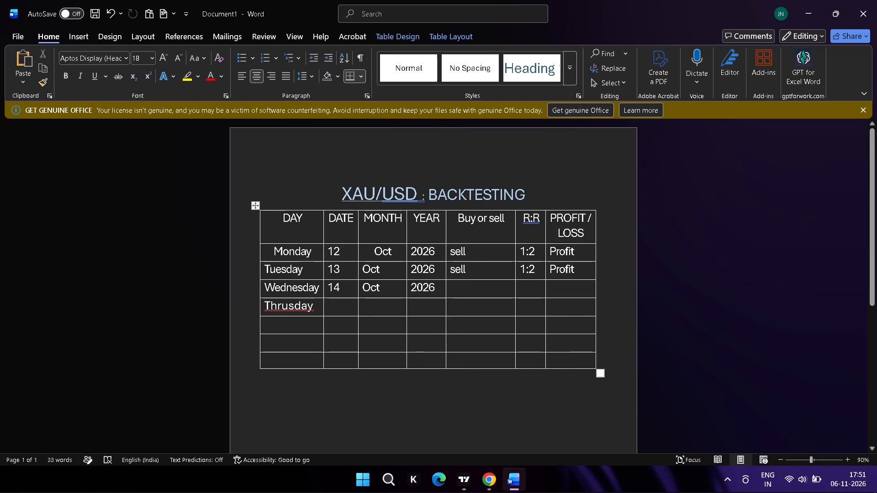
drag(598, 395, 592, 395)
Enter "Friday" in the DAY cell of the row below Thrusday.
click(309, 327)
text(riday)
key(space)
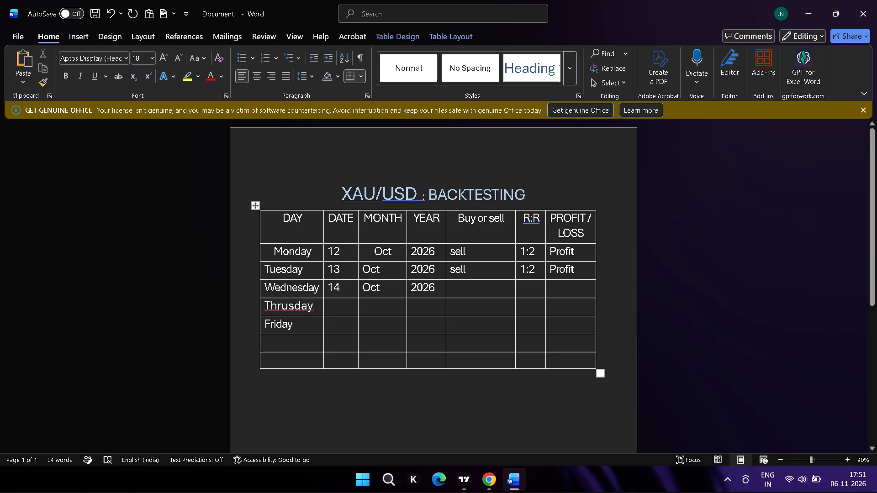
click(299, 340)
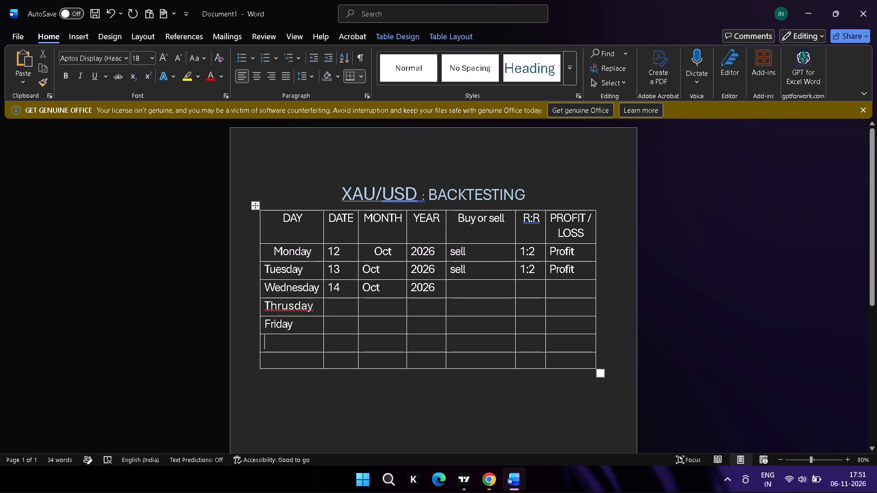
Switch to TradingView and place a horizontal ray at about 4,089.7 from the 18:55 candle on 14 October.
click(454, 484)
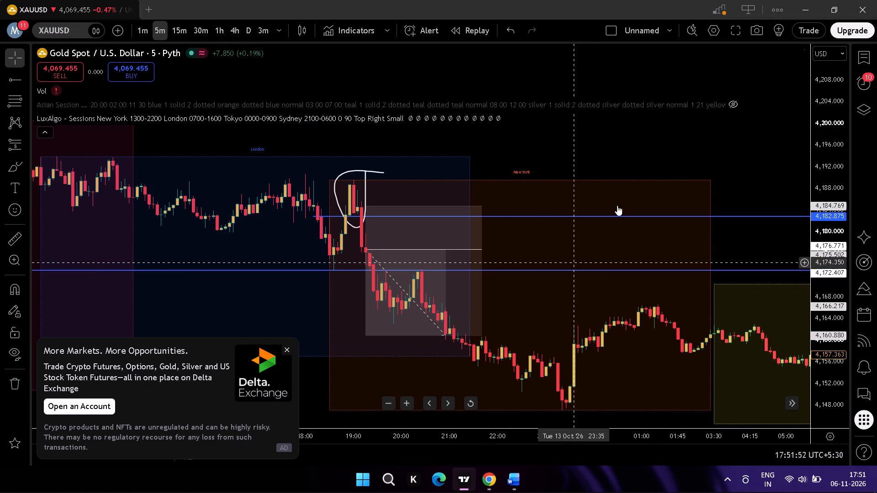
drag(607, 164, 192, 148)
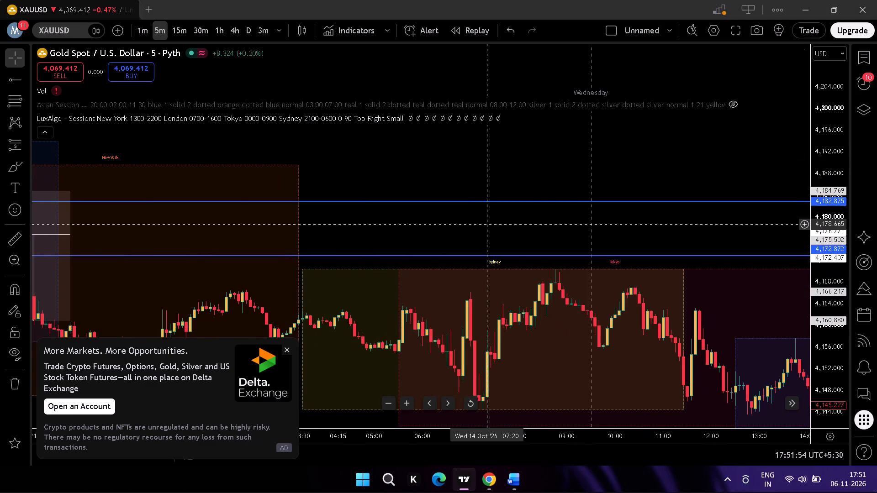
drag(522, 211, 438, 194)
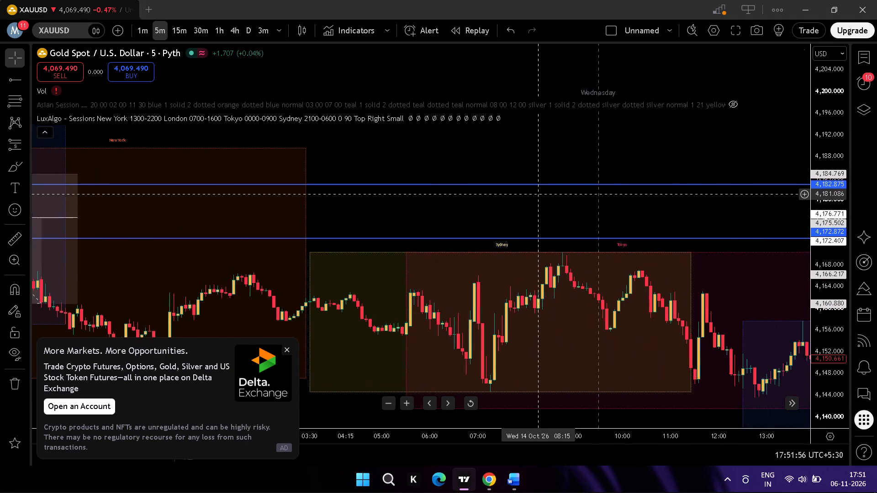
drag(438, 194, 232, 141)
drag(642, 228, 519, 195)
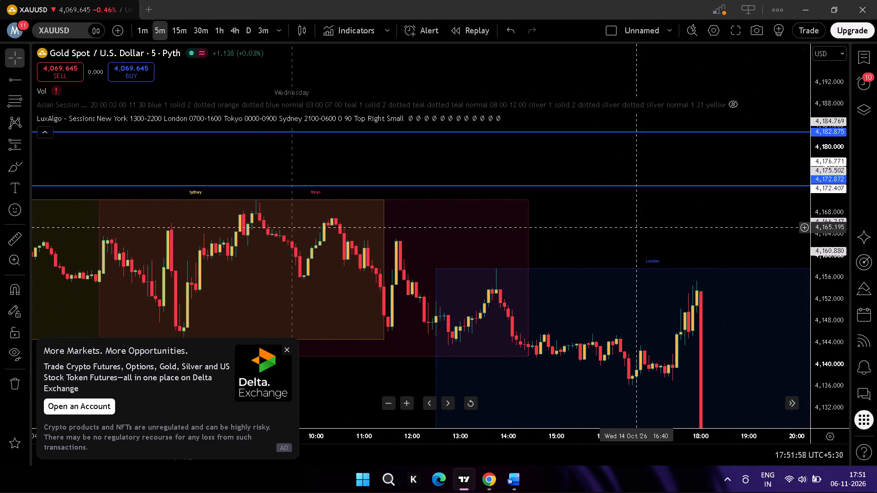
drag(519, 195, 144, 79)
drag(497, 259, 525, 90)
drag(275, 235, 437, 236)
scroll(423, 285, up, 5)
drag(433, 236, 562, 153)
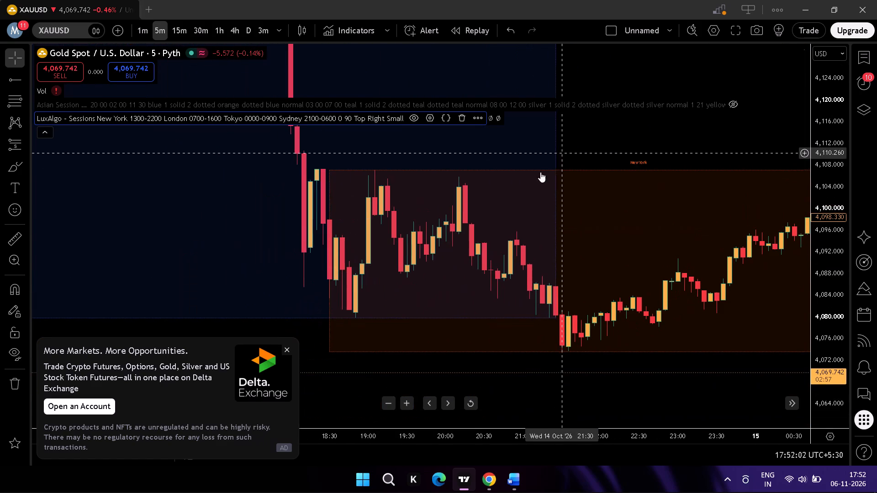
click(344, 266)
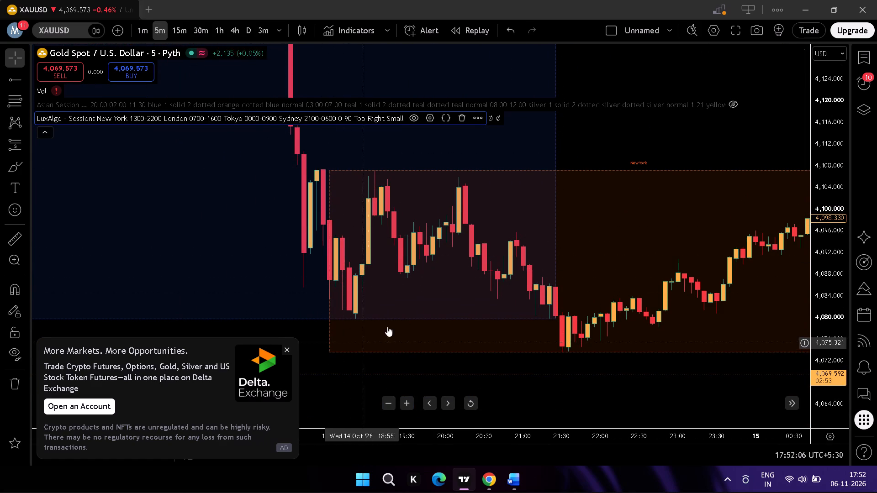
click(362, 266)
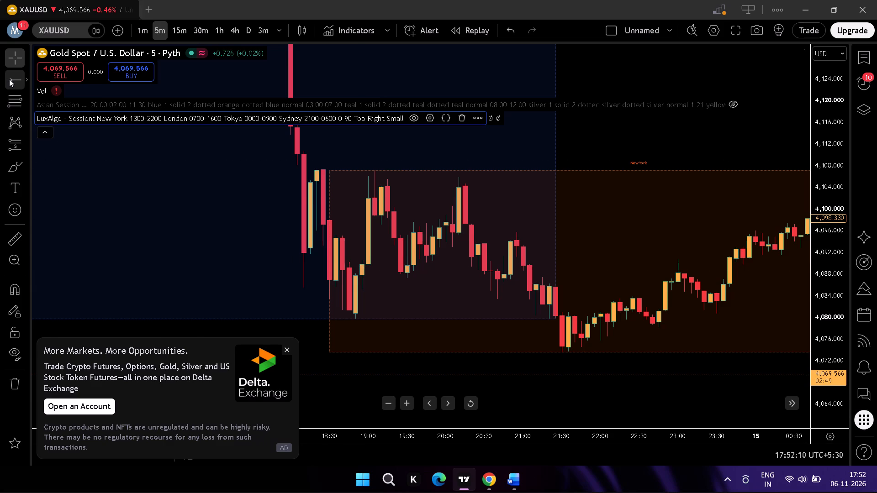
click(9, 79)
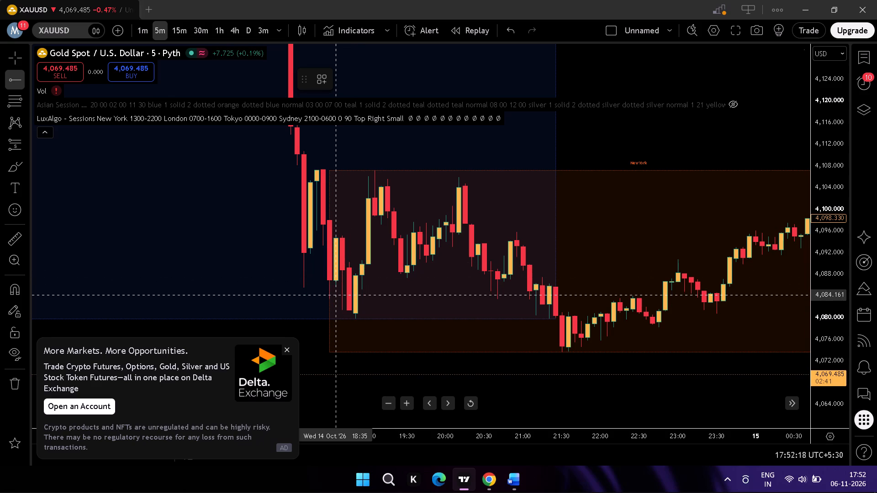
click(359, 264)
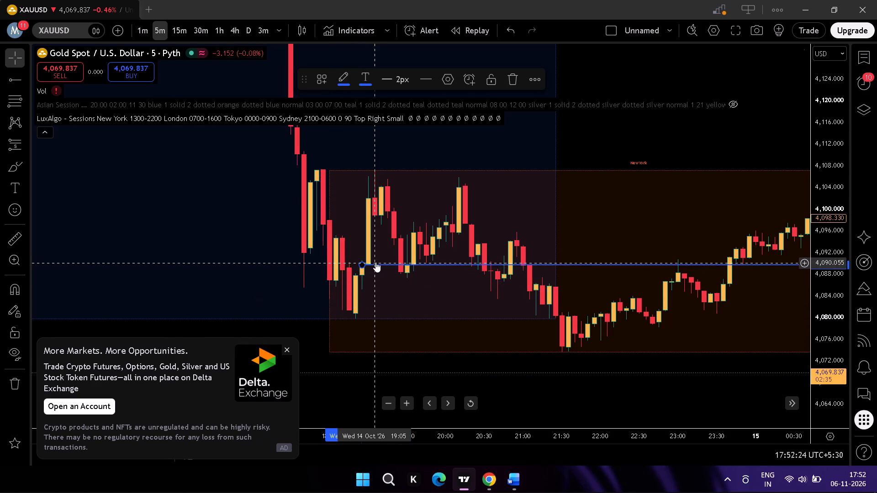
Place a long position with its entry at about 4,090.9 on the 19:00 candle of 14 October.
drag(375, 262, 382, 265)
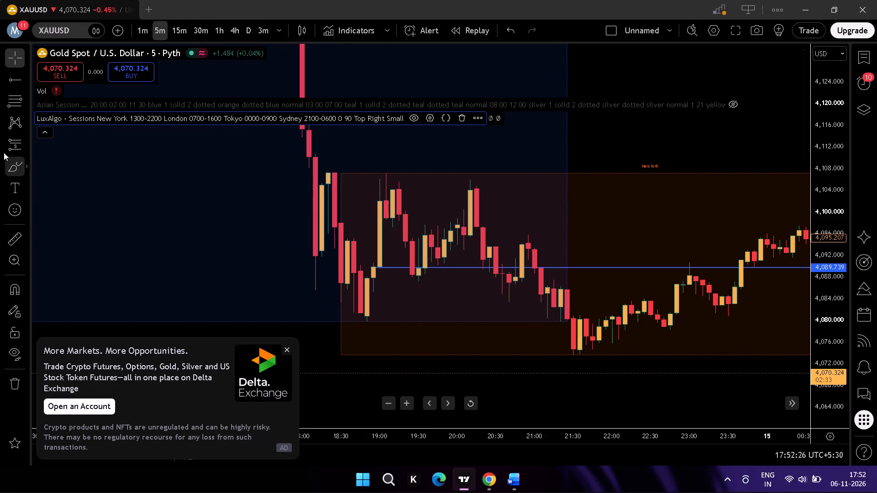
click(23, 145)
click(29, 145)
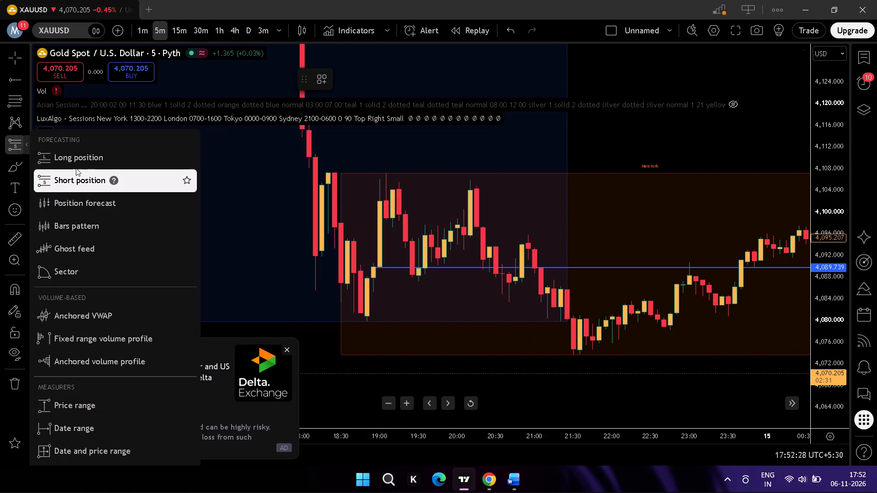
drag(76, 160, 79, 165)
click(380, 261)
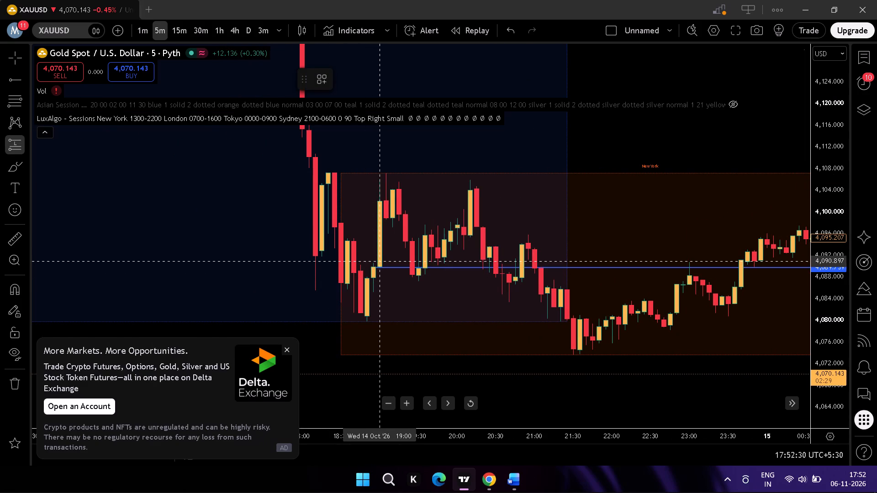
key(Escape)
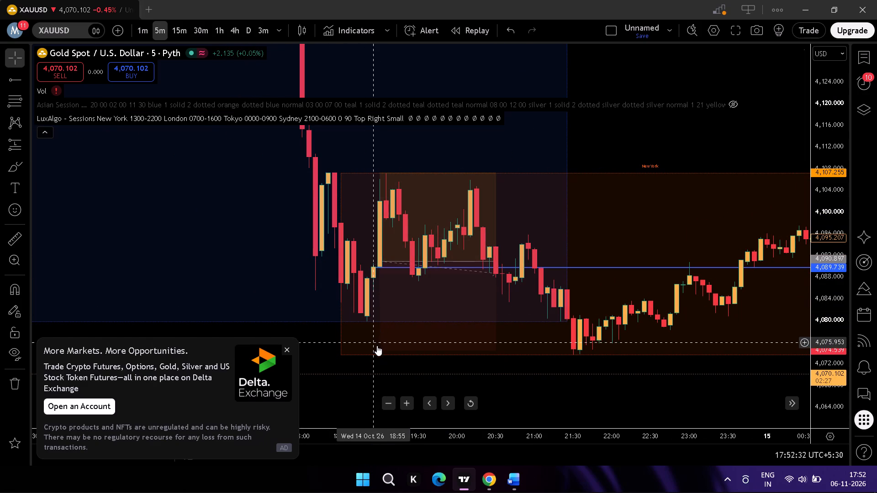
Adjust the long position's stop to about 4,085.2 and its target to about 4,101.7.
drag(378, 351, 402, 303)
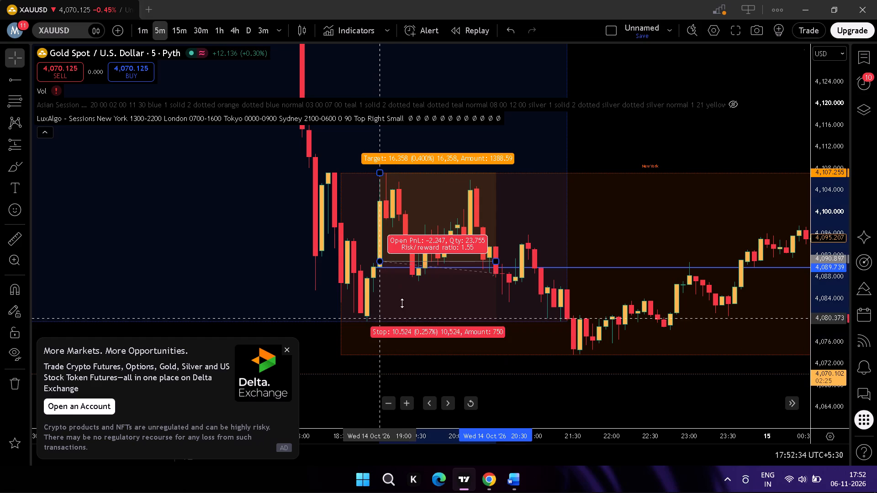
drag(402, 303, 415, 292)
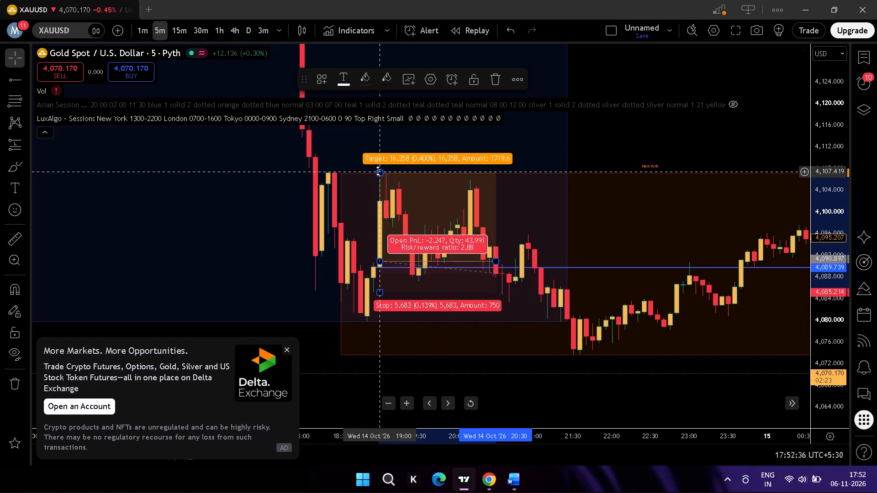
drag(379, 171, 386, 181)
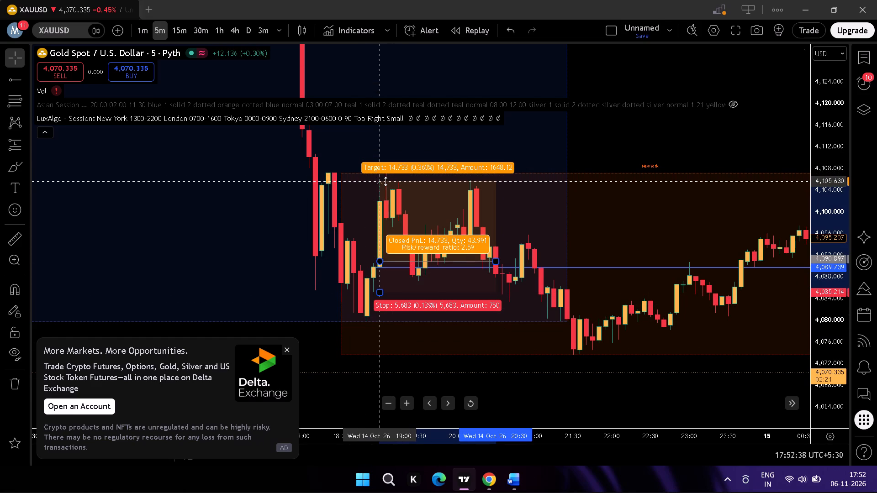
drag(386, 181, 394, 209)
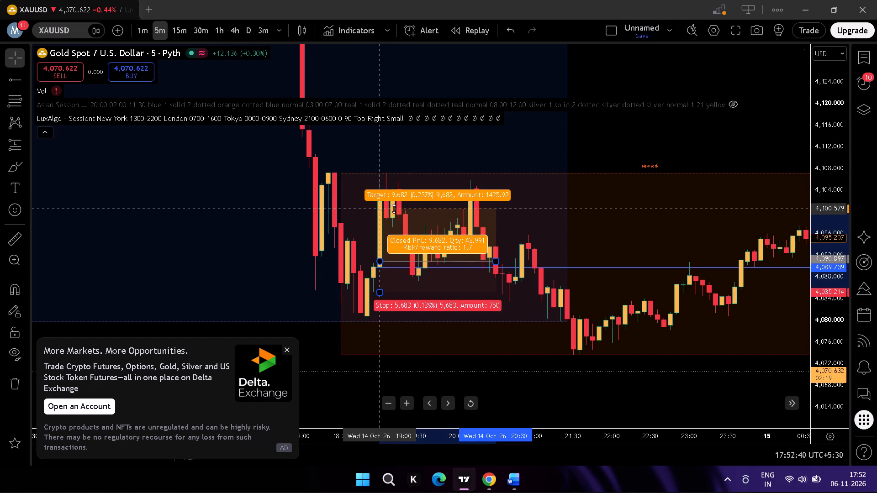
drag(394, 209, 399, 204)
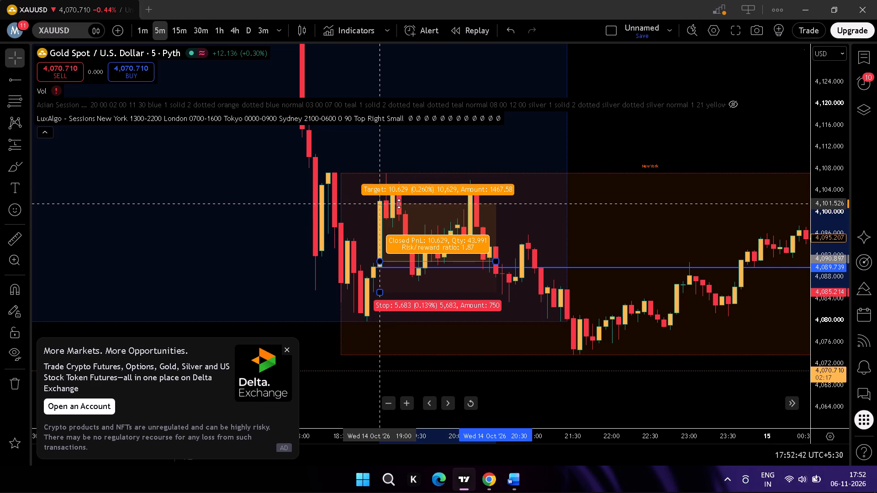
drag(399, 204, 402, 202)
click(568, 158)
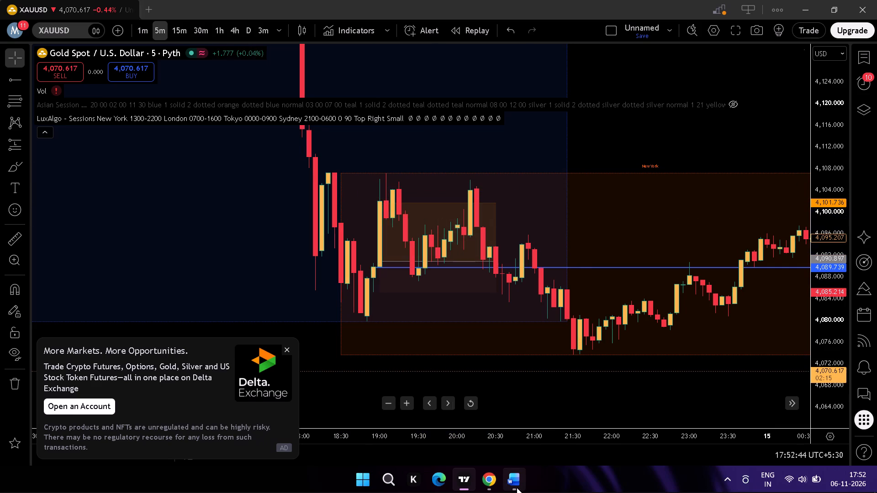
Switch to Word and fill the Wednesday row with direction "Buy", R:R "1:2" and result "Profit".
click(516, 487)
click(473, 289)
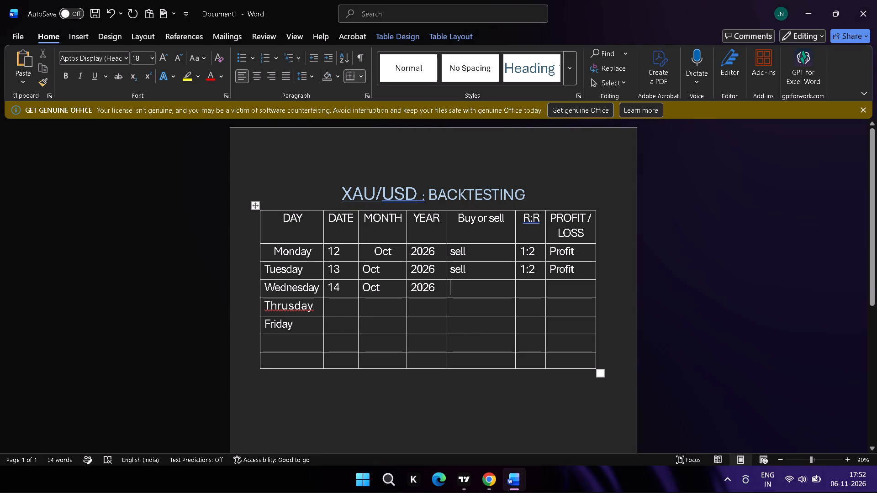
text(uy)
key(space)
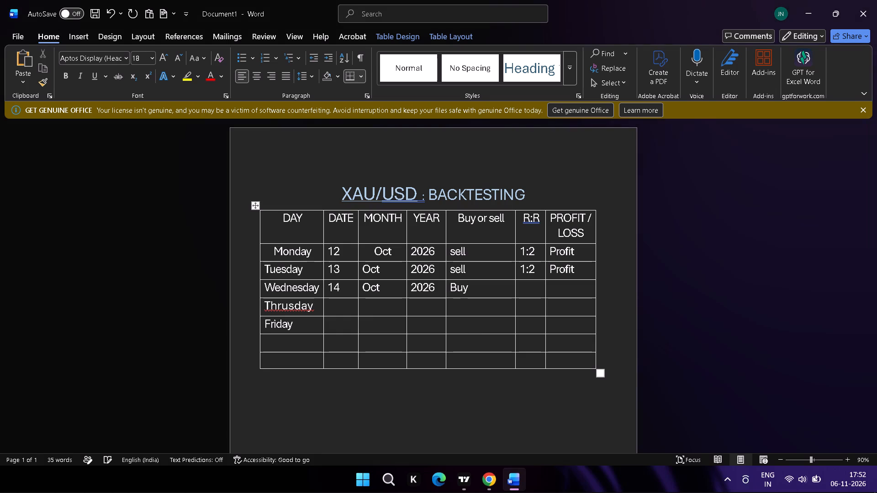
click(542, 291)
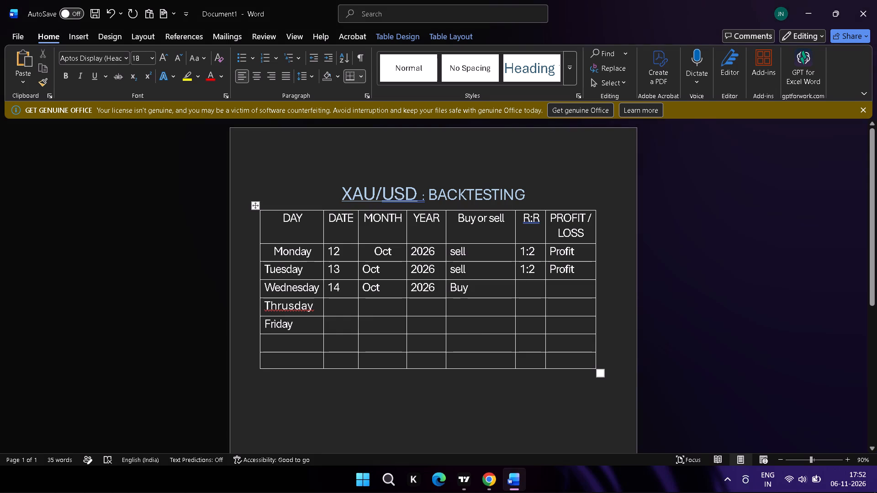
text(1:)
key(2)
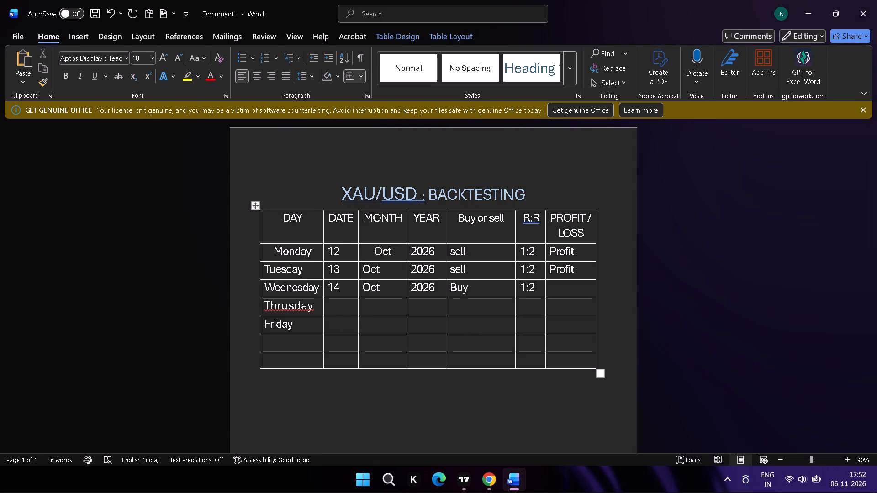
click(577, 292)
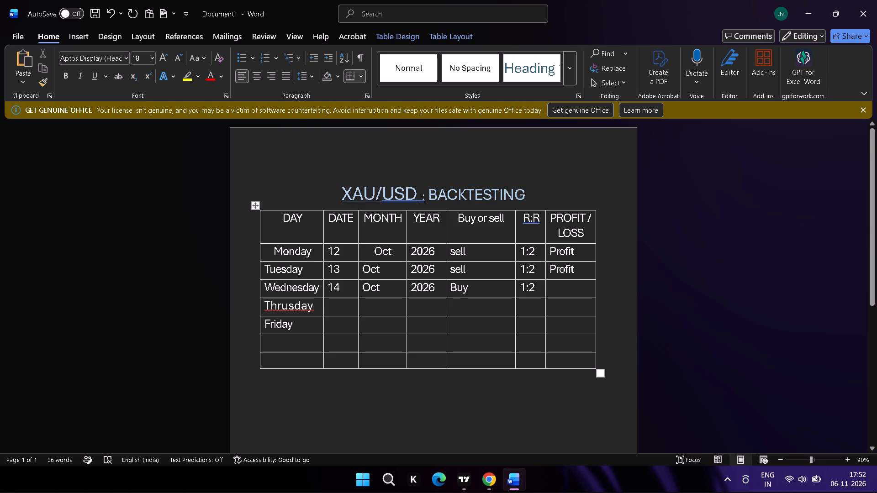
text(rofit)
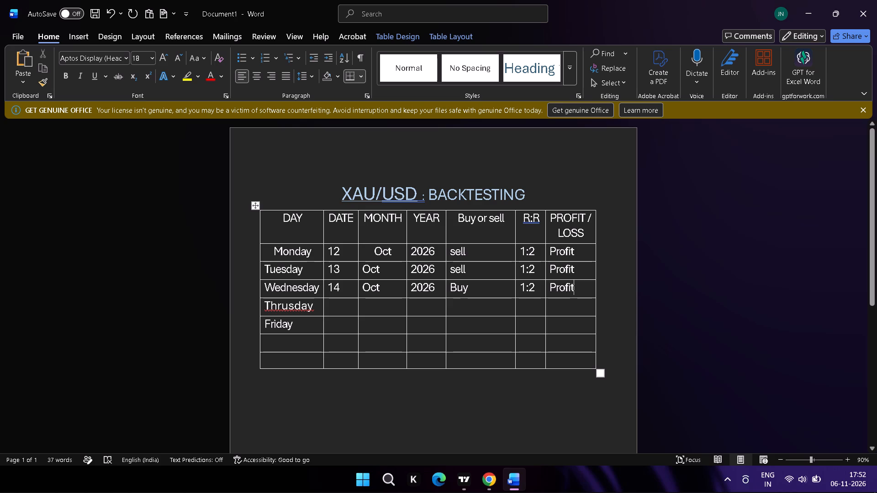
click(349, 311)
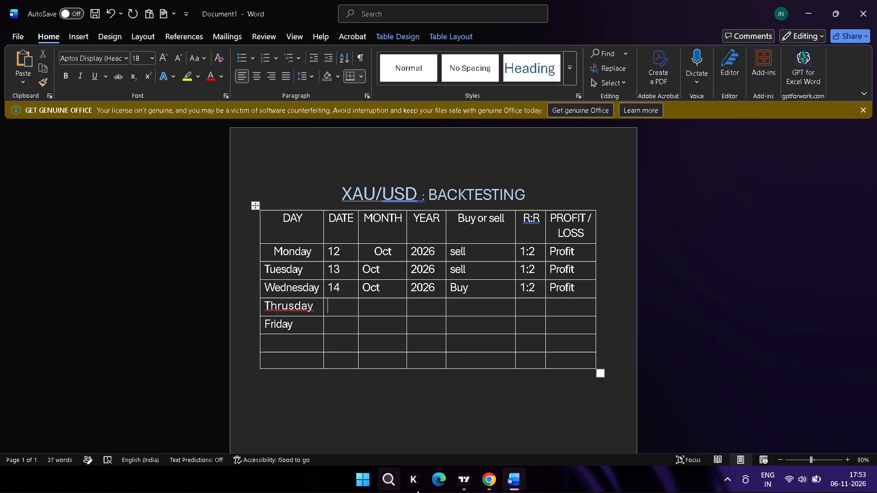
Switch to TradingView and examine the 15 October price action through the London and New York sessions.
click(470, 481)
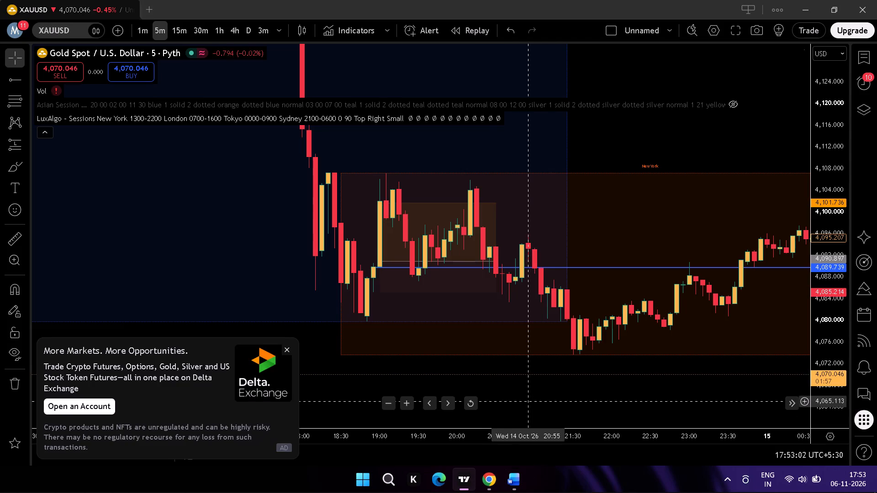
drag(592, 385, 131, 349)
drag(453, 302, 397, 319)
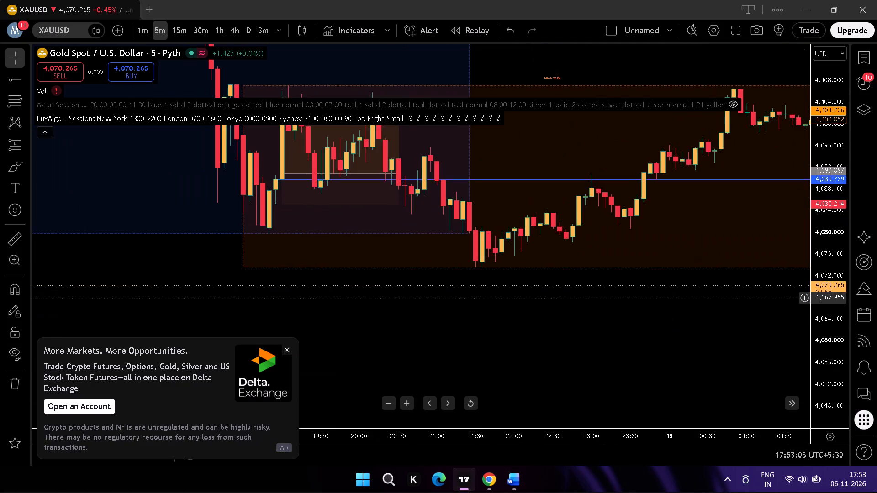
drag(397, 319, 373, 324)
drag(676, 288, 0, 371)
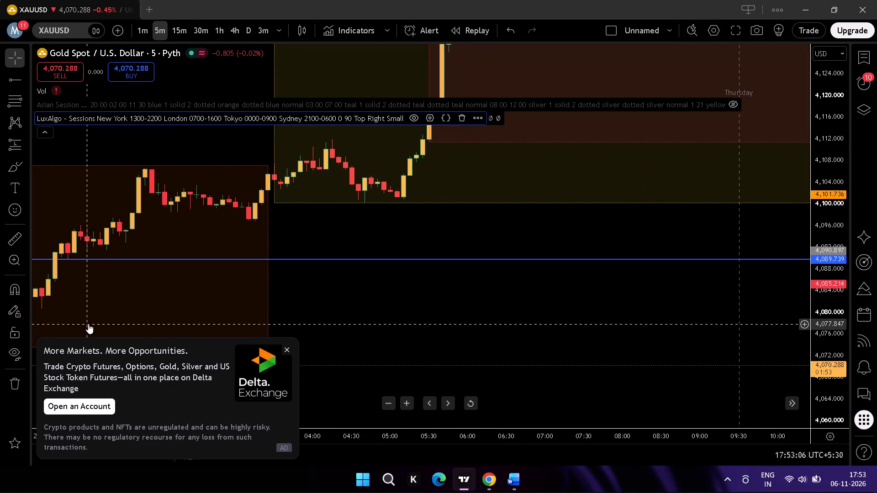
click(88, 324)
drag(734, 240, 528, 411)
drag(645, 280, 257, 372)
drag(659, 298, 584, 317)
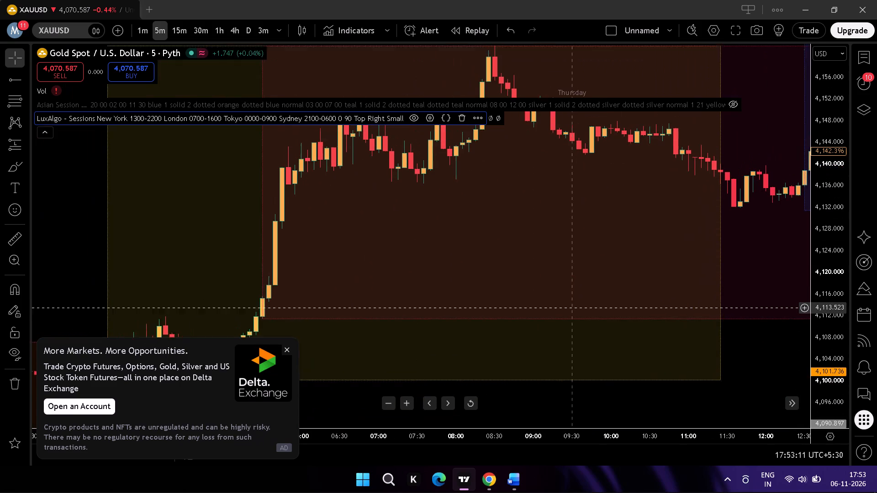
drag(584, 317, 485, 328)
drag(823, 273, 544, 328)
drag(675, 266, 178, 387)
click(387, 304)
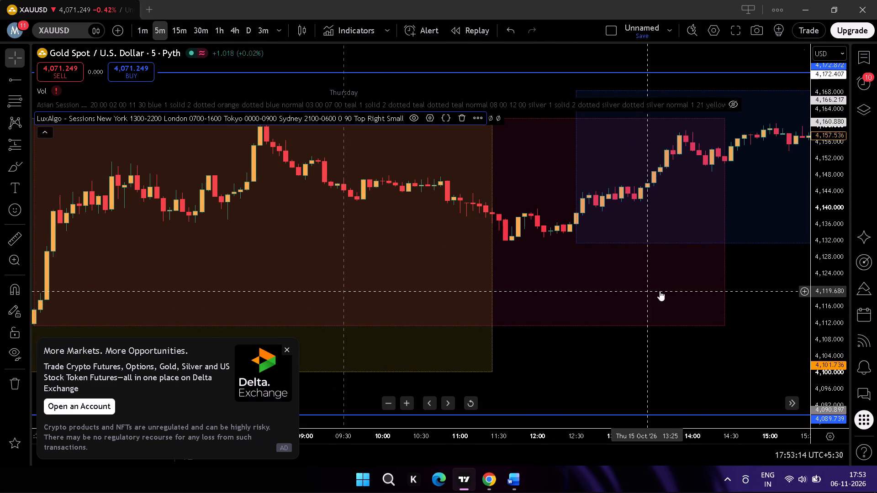
drag(716, 285, 508, 320)
drag(713, 294, 380, 343)
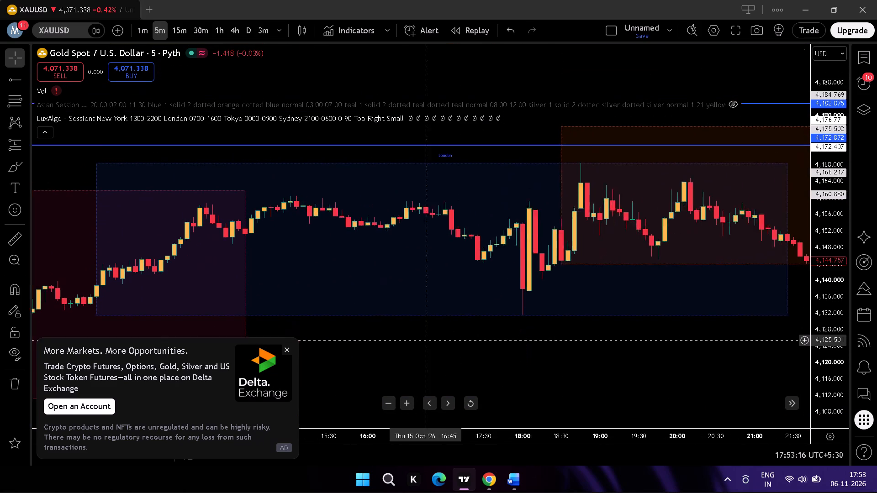
drag(380, 343, 379, 343)
drag(573, 325, 373, 362)
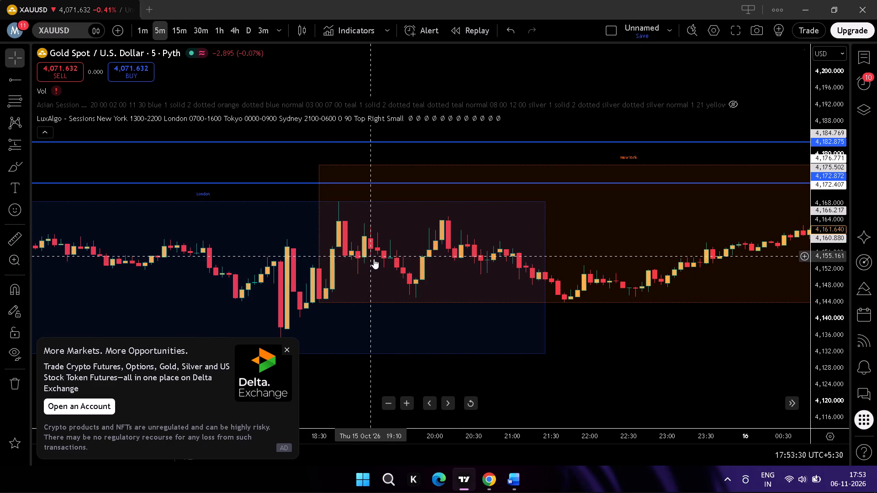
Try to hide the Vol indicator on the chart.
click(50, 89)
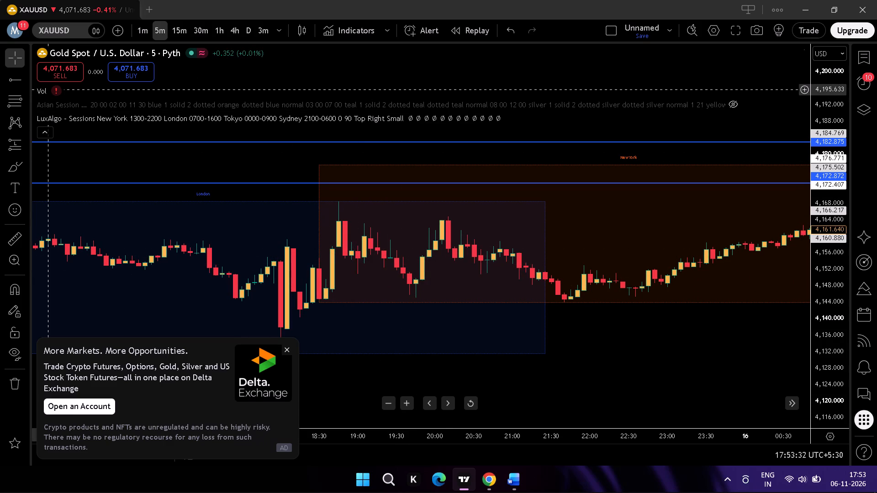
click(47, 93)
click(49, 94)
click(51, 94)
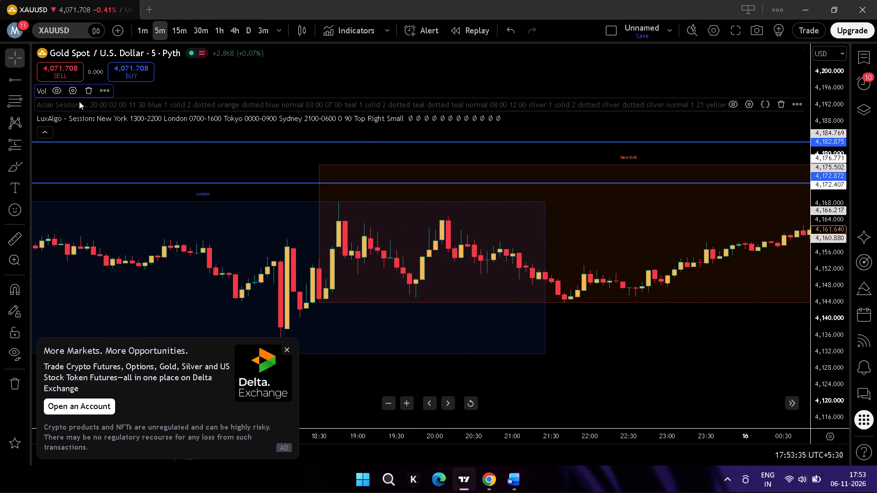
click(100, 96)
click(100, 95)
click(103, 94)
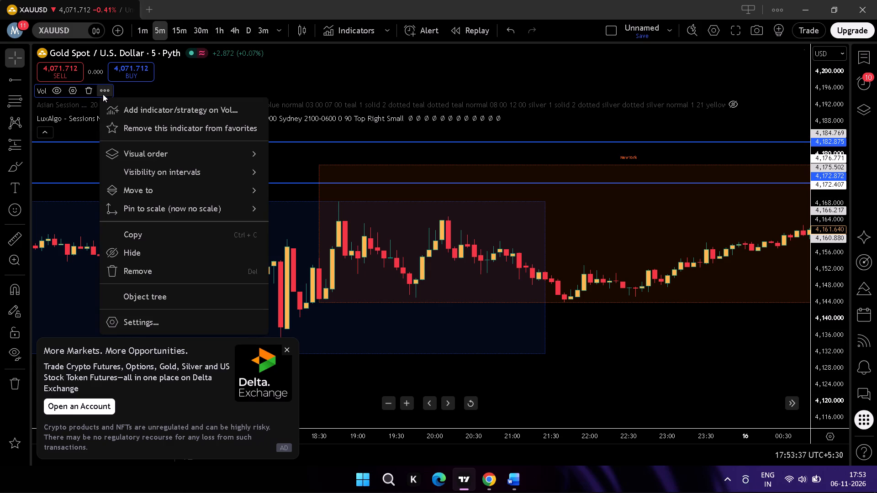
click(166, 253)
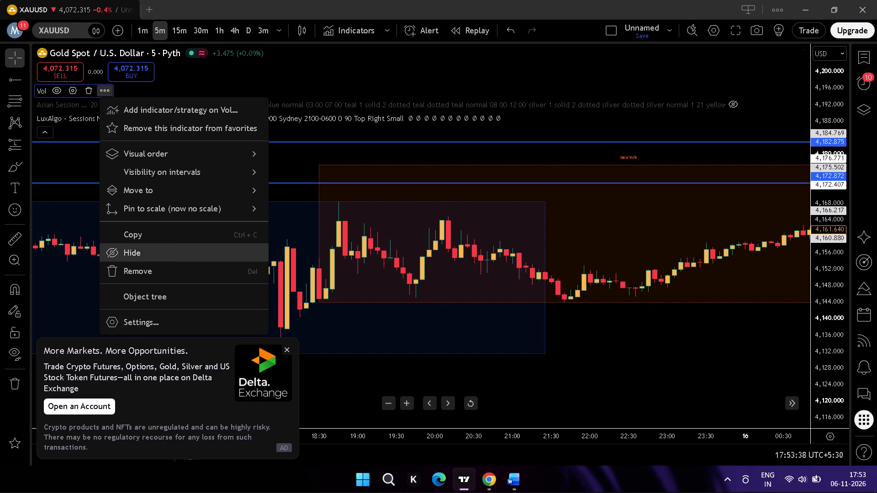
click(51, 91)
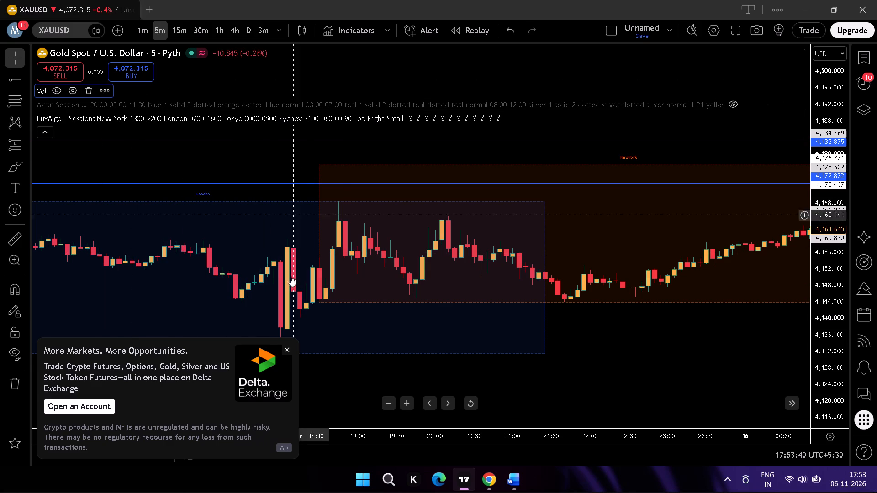
Close the Delta Exchange advertisement over the chart and dismiss the ad-free upgrade offer.
click(283, 346)
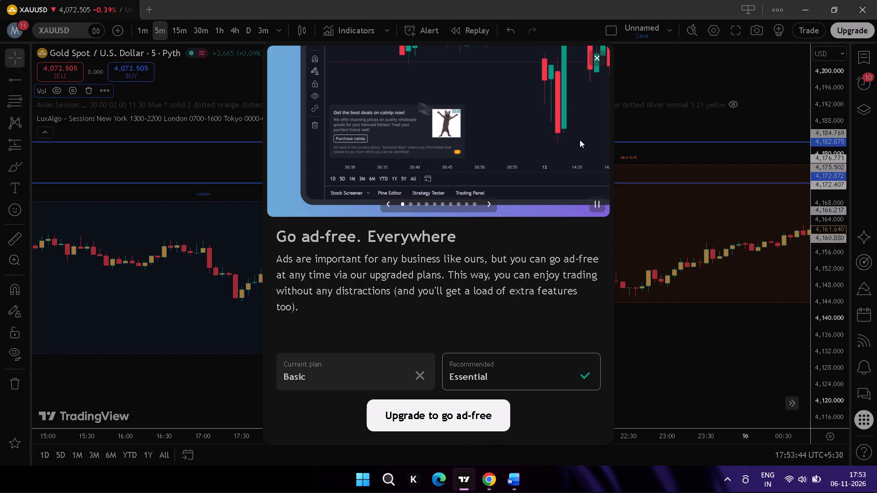
click(602, 56)
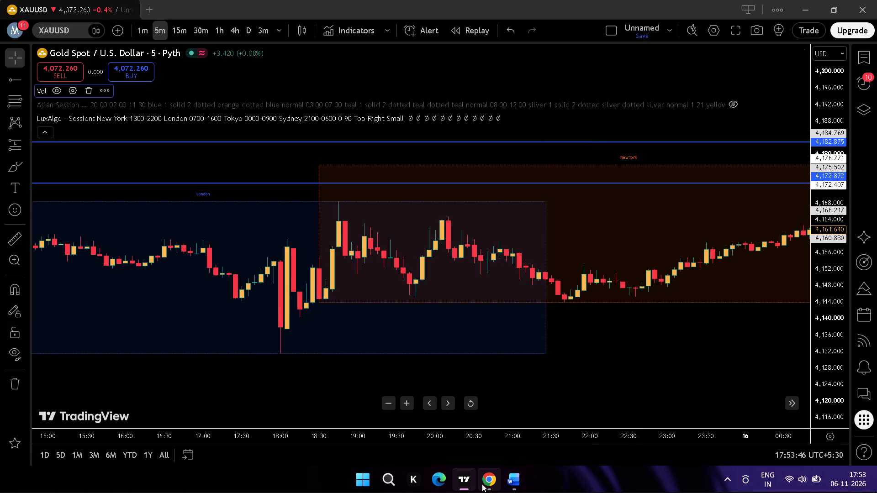
Switch to Word and fill the Thrusday row with result "loss", direction "sell" and R:R "1:2".
click(518, 478)
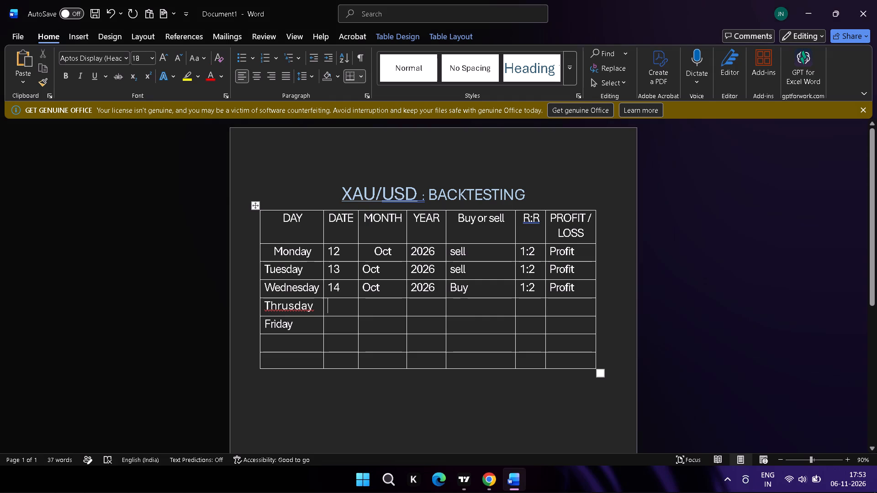
click(563, 310)
text(loss)
click(493, 310)
text(sell)
click(531, 311)
text(1:2)
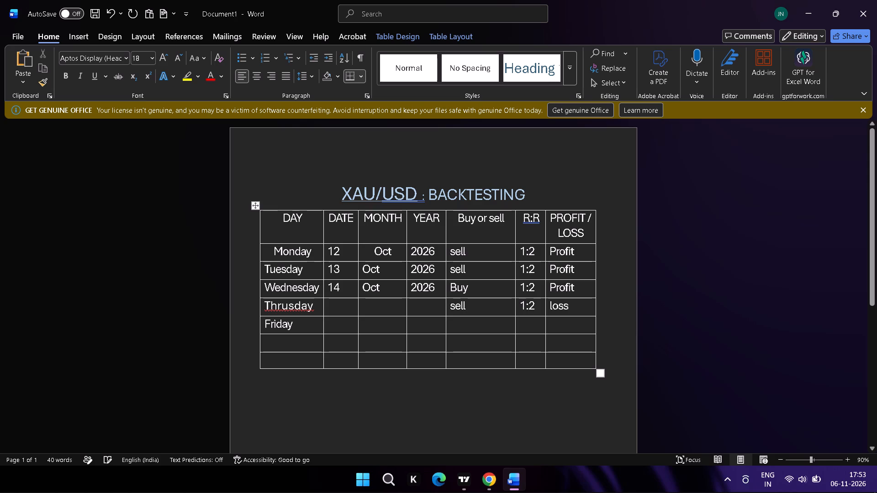
Complete the Thrusday row's date fields with year 2026, month Oct and date 15.
click(425, 304)
text(2026)
click(381, 308)
text(OCT)
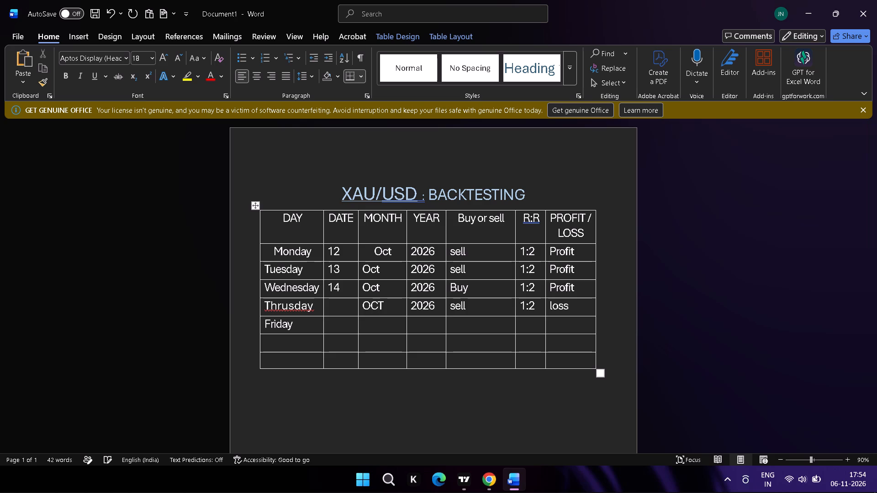
key(space)
key(BackSpace)
key(BackSpace)
key(BackSpace)
text(cy)
click(358, 308)
right_click(358, 308)
click(358, 308)
right_click(358, 308)
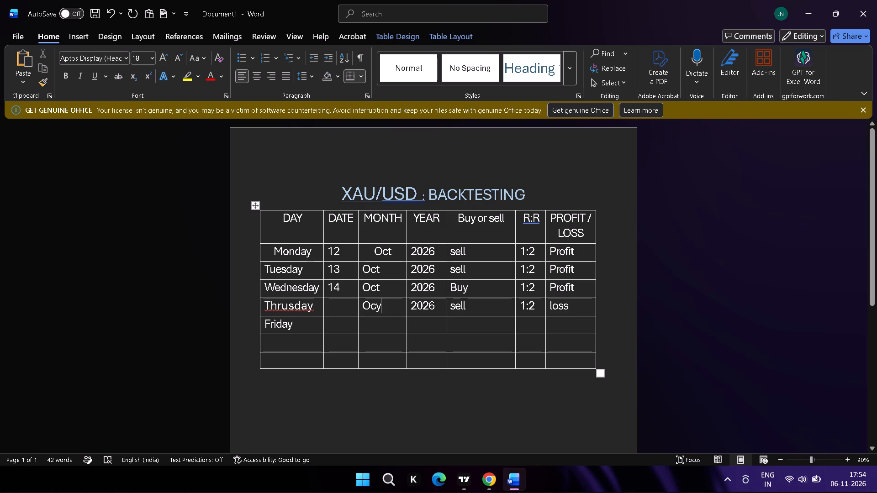
key(t)
key(BackSpace)
key(BackSpace)
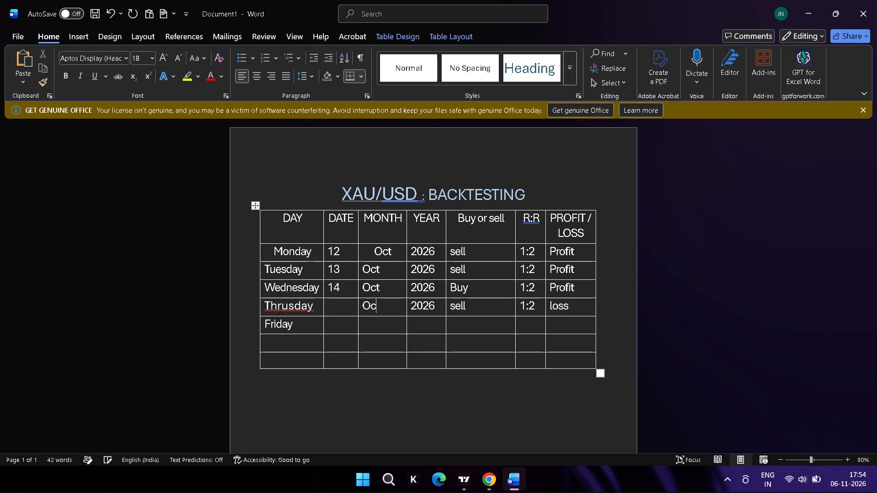
key(t)
click(344, 304)
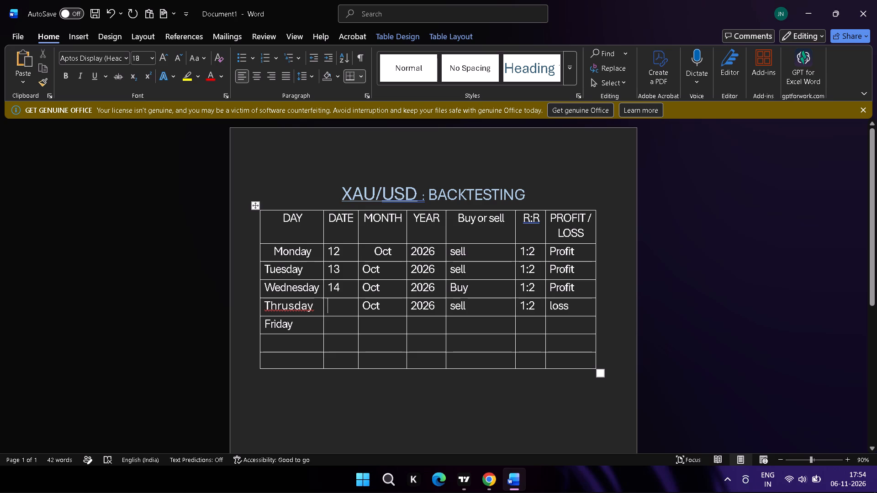
text(15)
Fill the Friday row's date fields with date 16, month Oct and year 2026.
click(337, 328)
text(15)
key(BackSpace)
key(6)
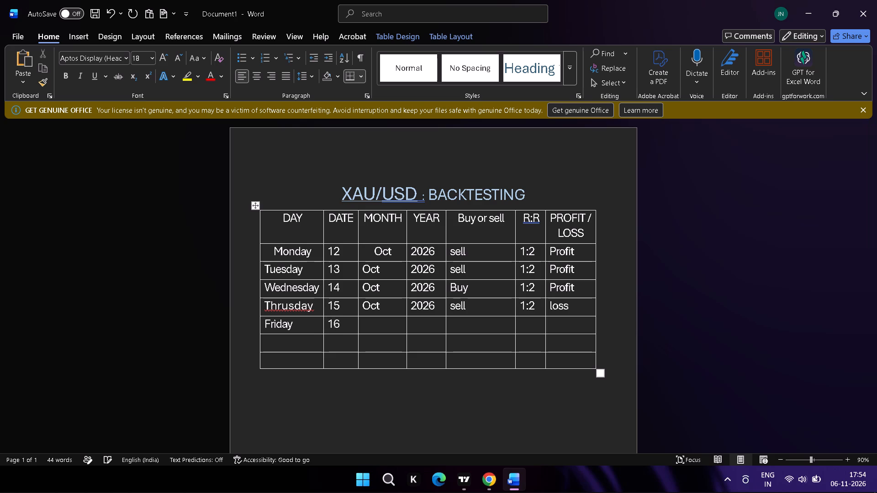
drag(361, 326, 384, 320)
click(383, 322)
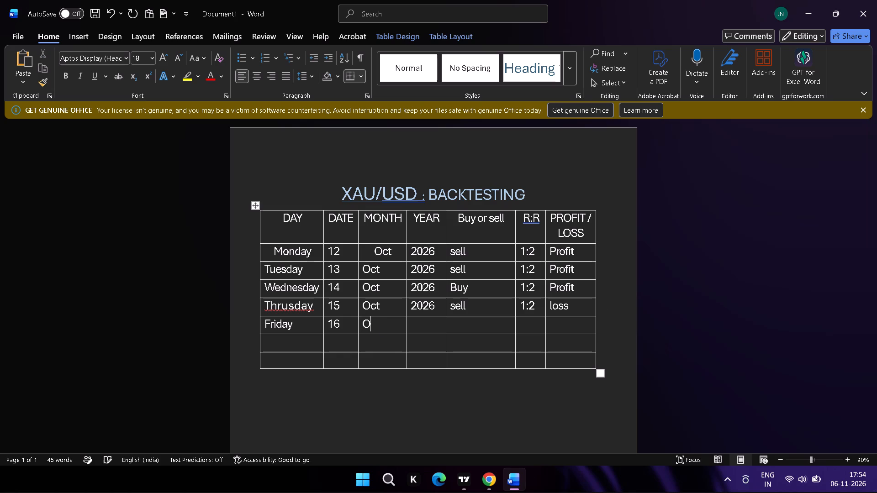
text(ct)
click(417, 327)
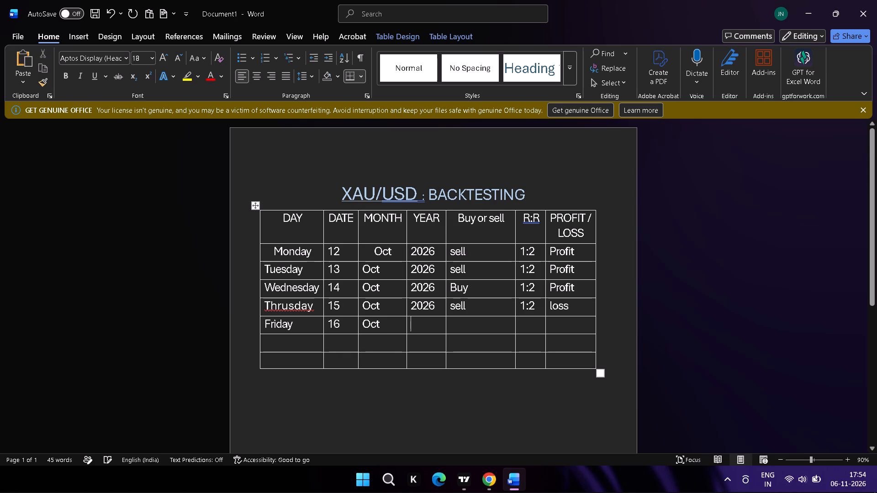
text(2026)
click(528, 330)
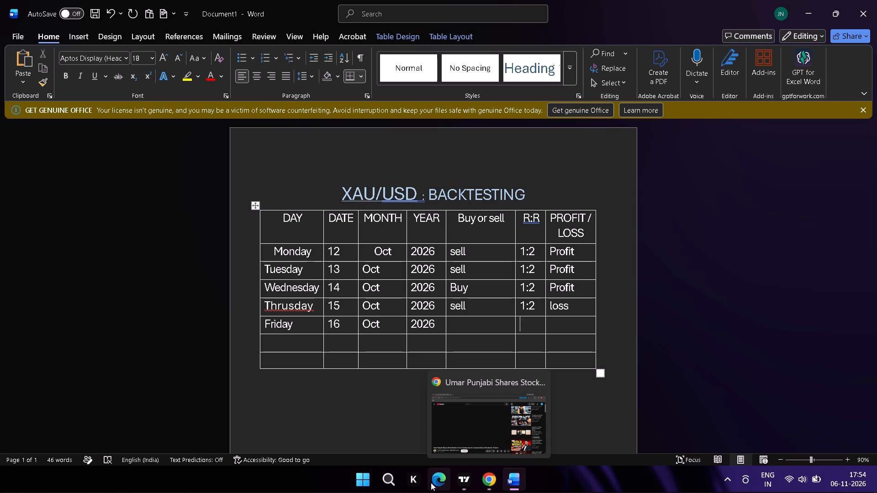
Switch to TradingView and place a horizontal ray at about 4,168.6, just before the New York session opens on 16 October.
click(473, 485)
drag(594, 348, 481, 377)
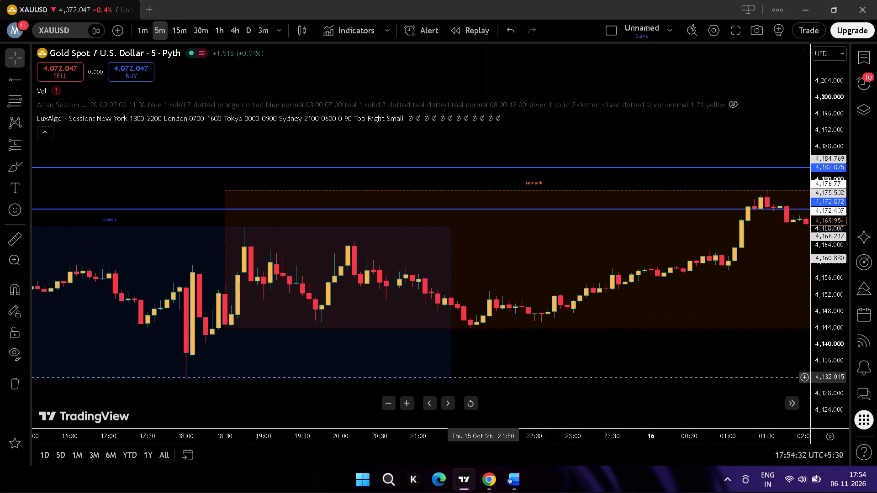
drag(481, 377, 363, 371)
drag(508, 335, 297, 361)
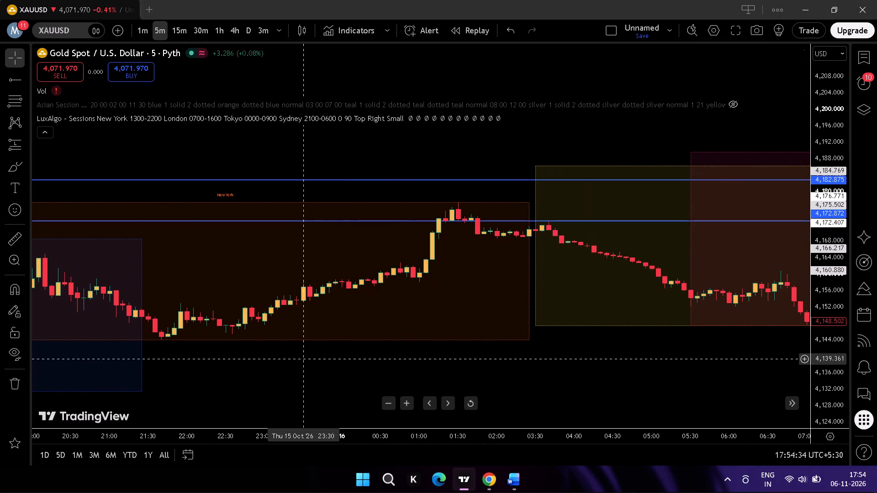
drag(495, 354, 210, 346)
drag(535, 341, 314, 380)
drag(688, 351, 549, 353)
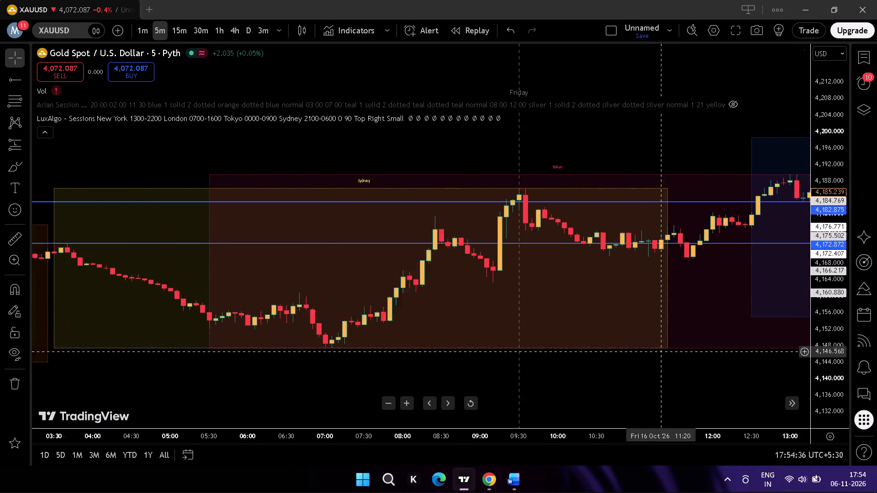
drag(549, 353, 366, 373)
drag(547, 362, 213, 364)
drag(659, 332, 379, 351)
drag(645, 325, 622, 331)
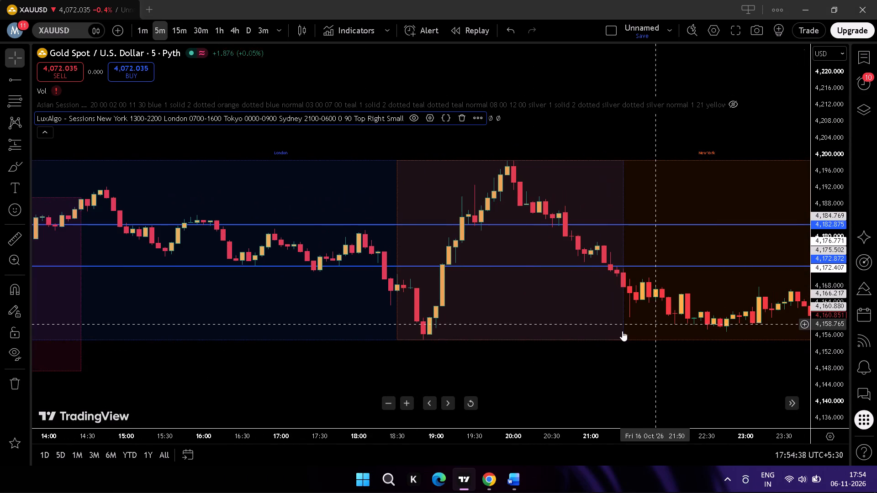
drag(622, 331, 539, 339)
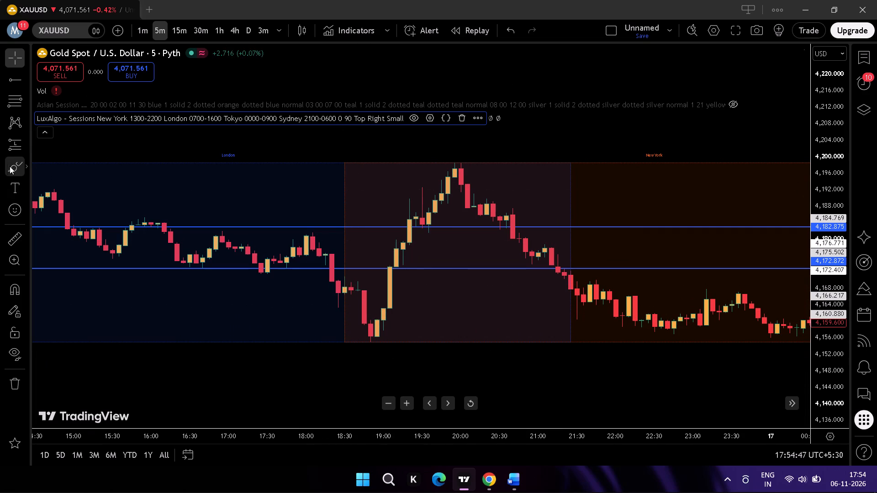
click(13, 84)
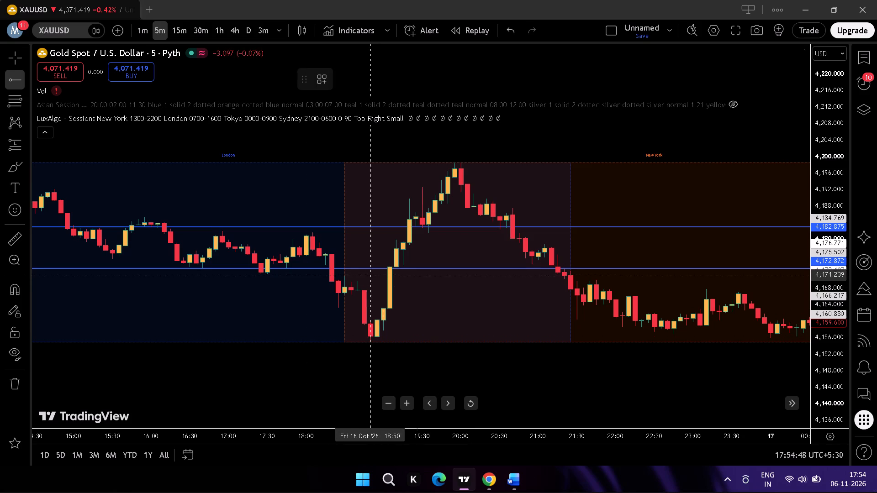
click(337, 286)
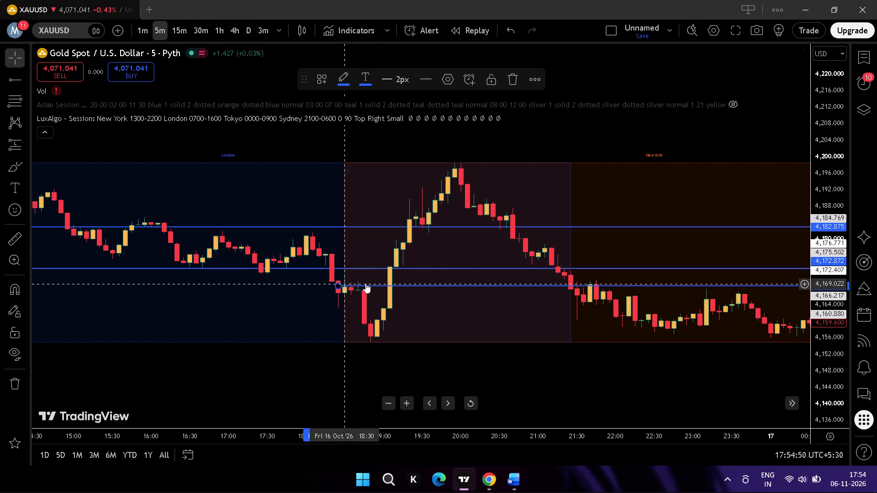
key(Escape)
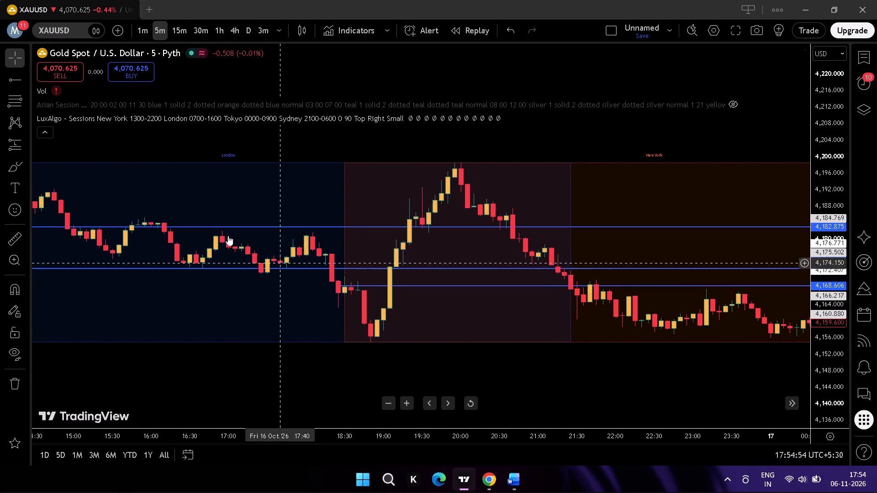
Place a long position at 19:10 on 16 October with entry about 4,173.9, stop about 4,163.1 and target about 4,195.9.
click(15, 145)
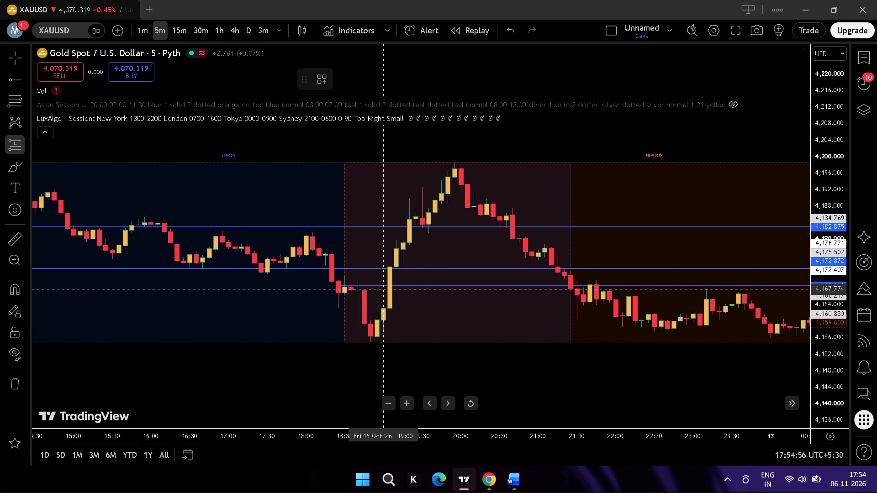
click(396, 264)
key(Escape)
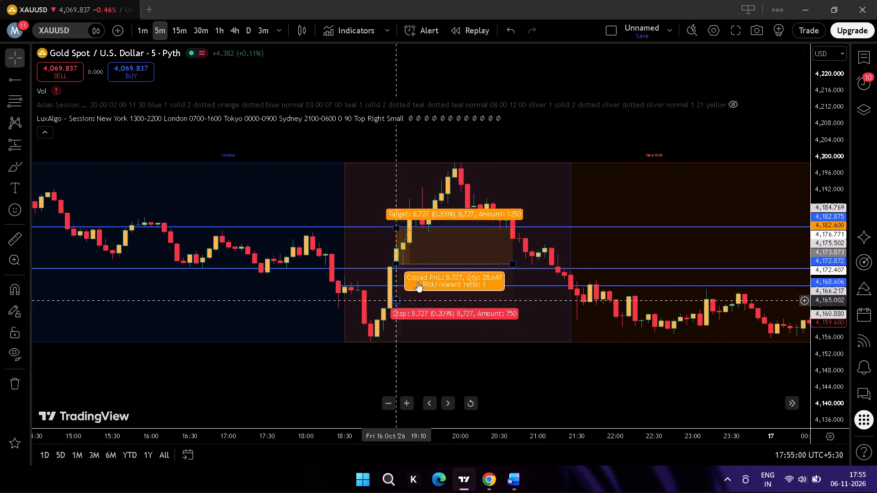
drag(396, 299, 399, 307)
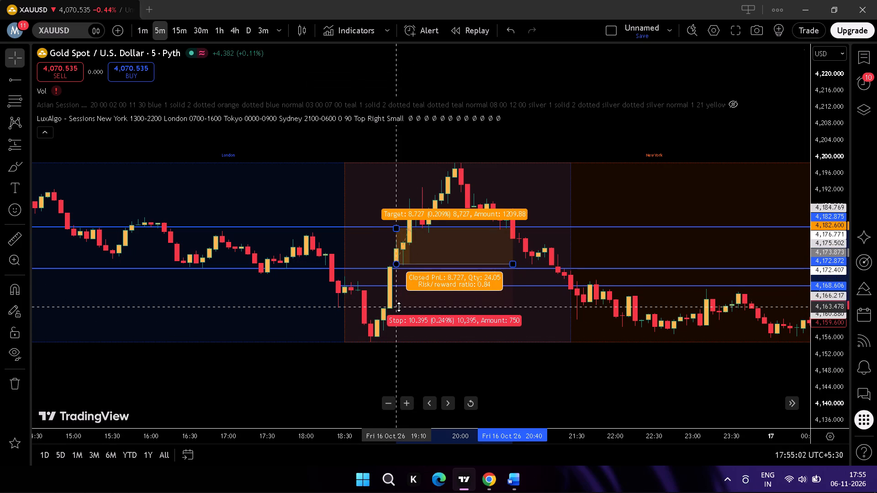
drag(399, 307, 399, 308)
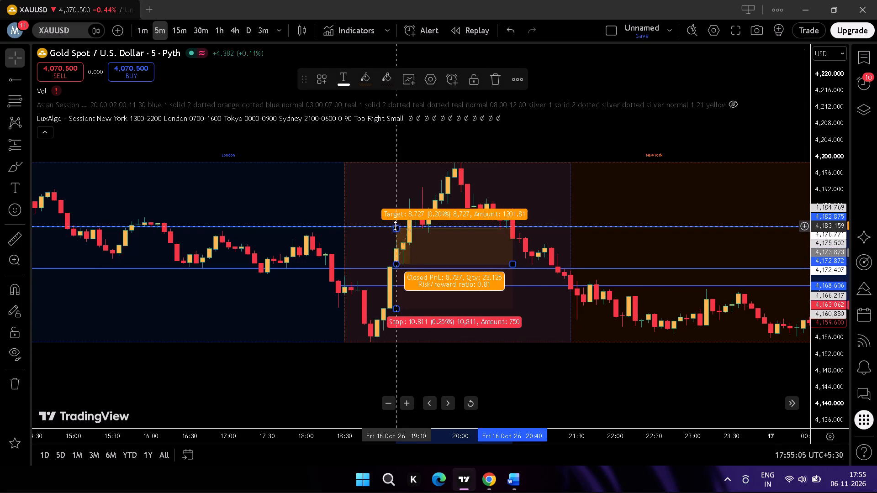
drag(396, 230, 429, 189)
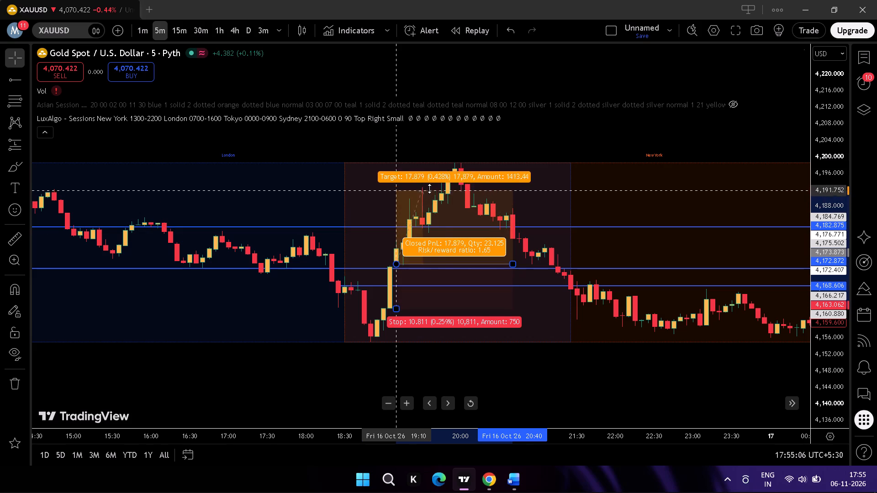
drag(429, 189, 447, 171)
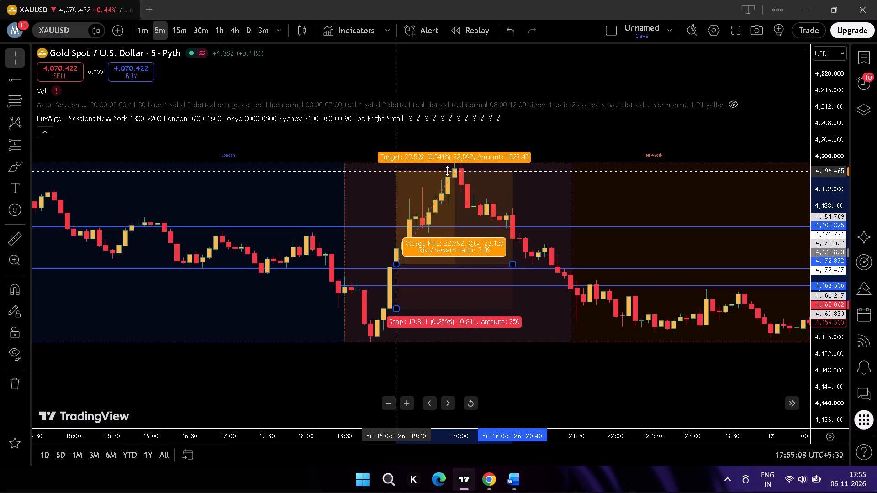
drag(447, 171, 449, 173)
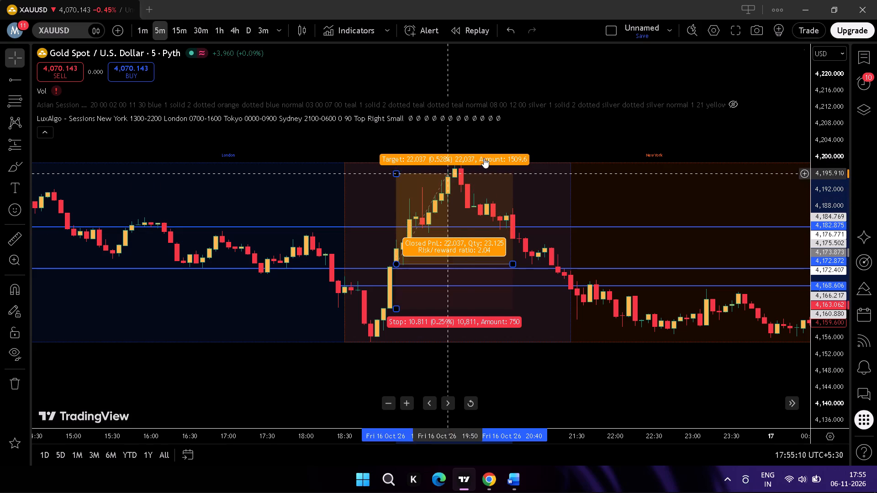
click(628, 117)
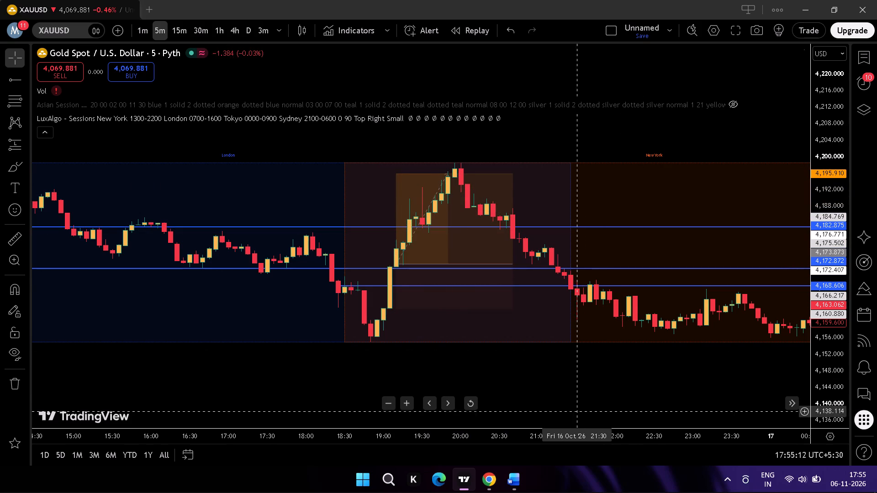
Switch to Word and fill the Friday row with R:R "1:2", result "Profit" and direction "Buy".
click(518, 486)
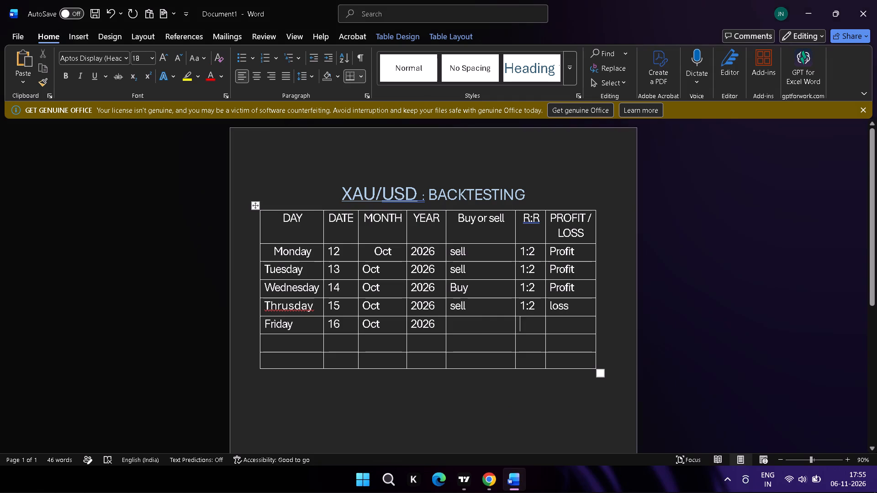
key(1)
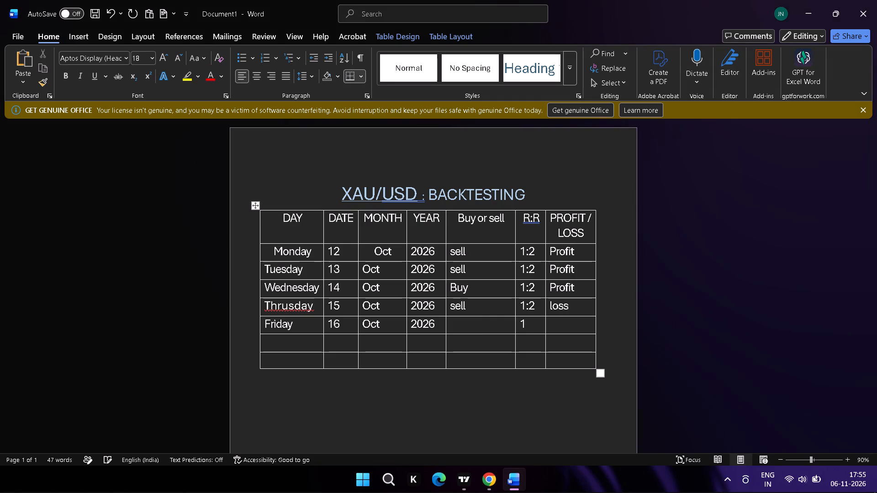
key(shift+colon)
key(2)
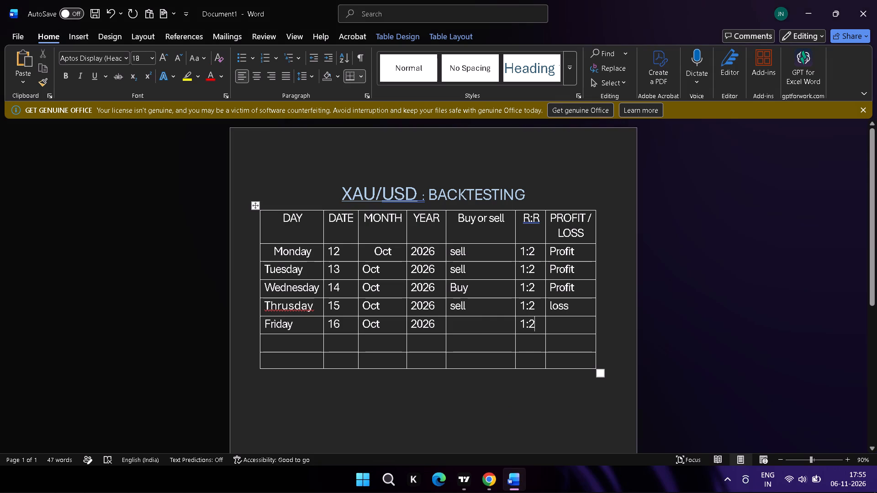
click(560, 328)
text(rofu)
key(BackSpace)
text(it)
click(504, 327)
text(uy)
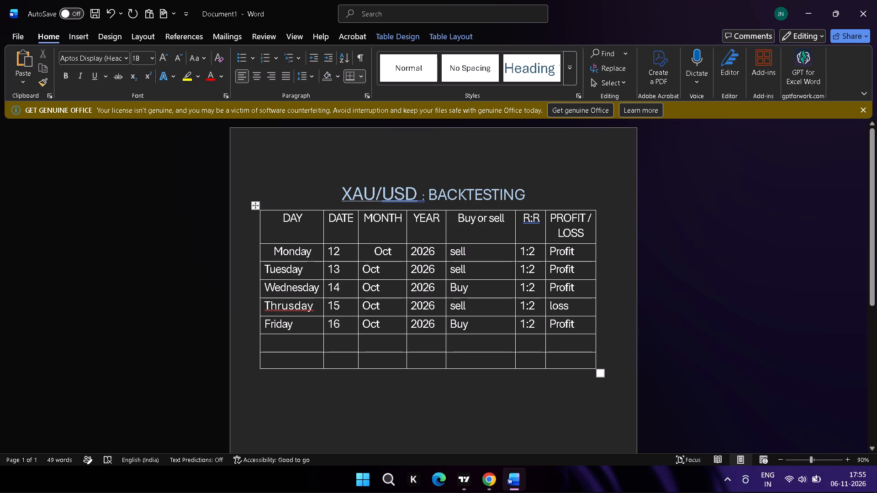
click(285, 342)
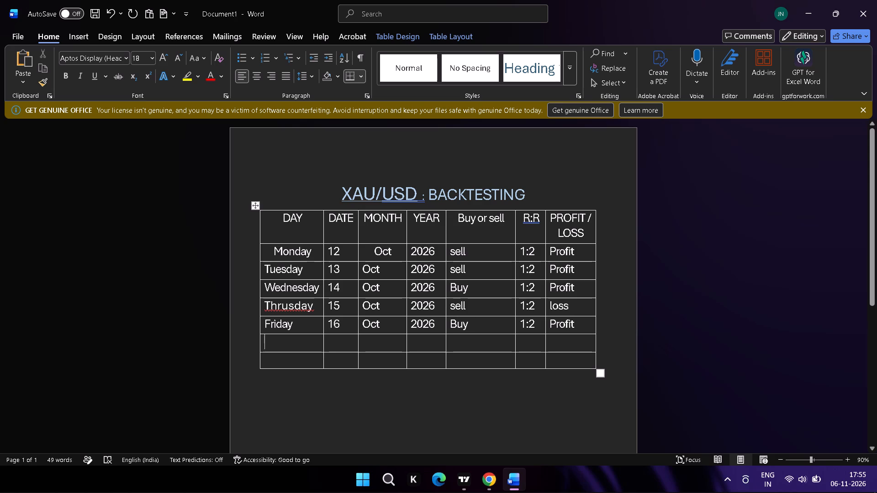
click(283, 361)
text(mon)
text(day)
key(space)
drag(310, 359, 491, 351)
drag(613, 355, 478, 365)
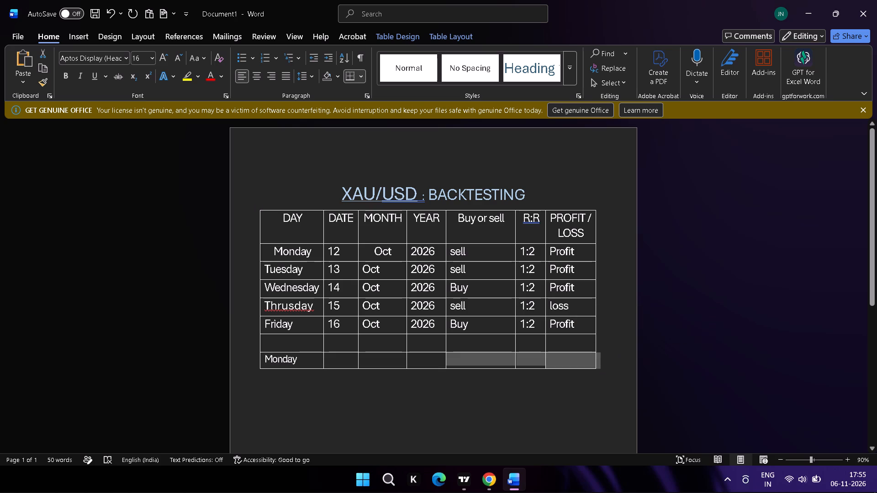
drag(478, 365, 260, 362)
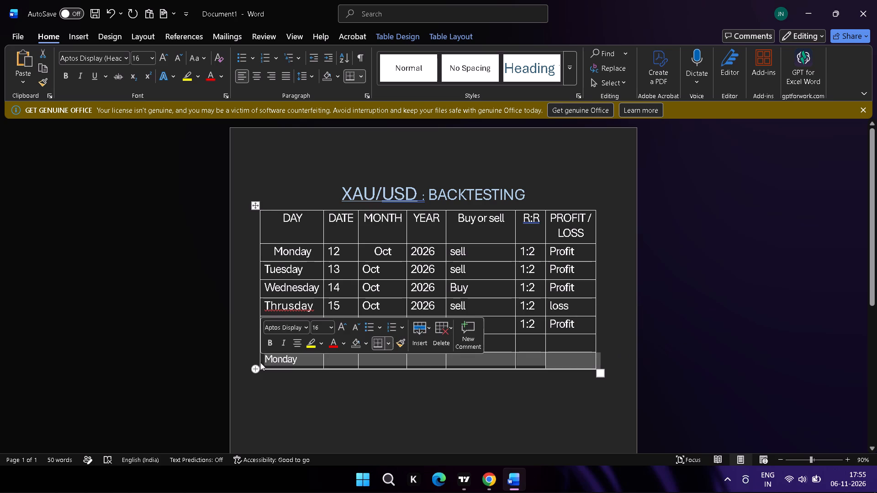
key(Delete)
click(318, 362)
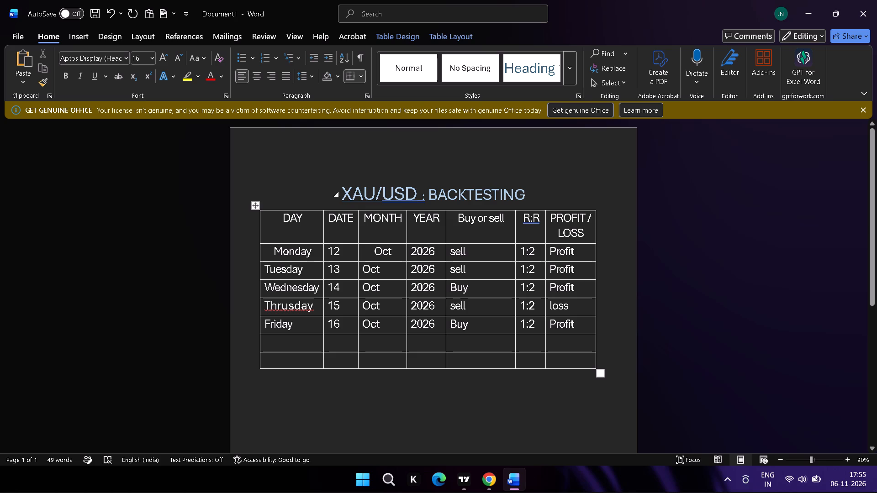
Insert six rows into the backtesting table below the blank row that follows Friday.
drag(612, 337, 467, 295)
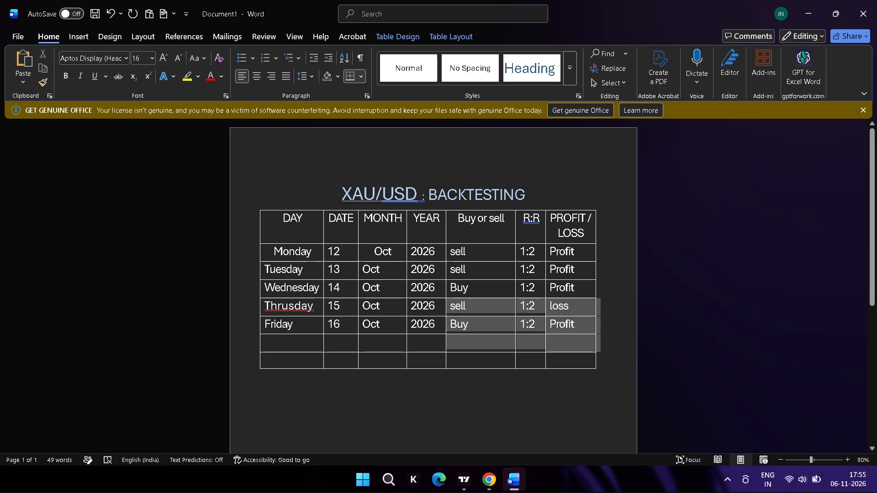
drag(467, 295, 286, 253)
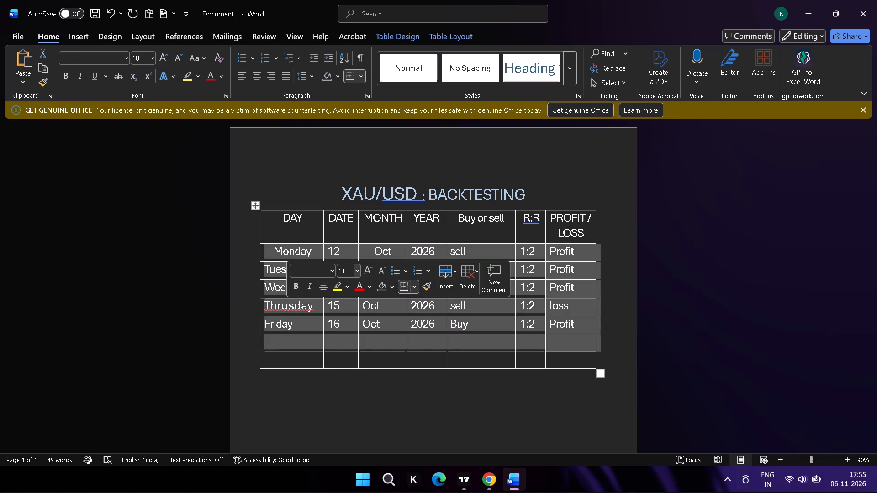
click(453, 271)
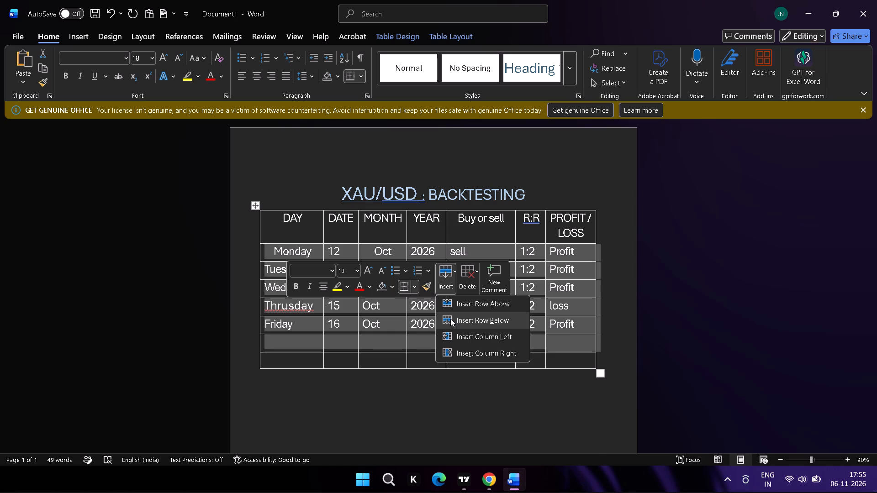
click(450, 319)
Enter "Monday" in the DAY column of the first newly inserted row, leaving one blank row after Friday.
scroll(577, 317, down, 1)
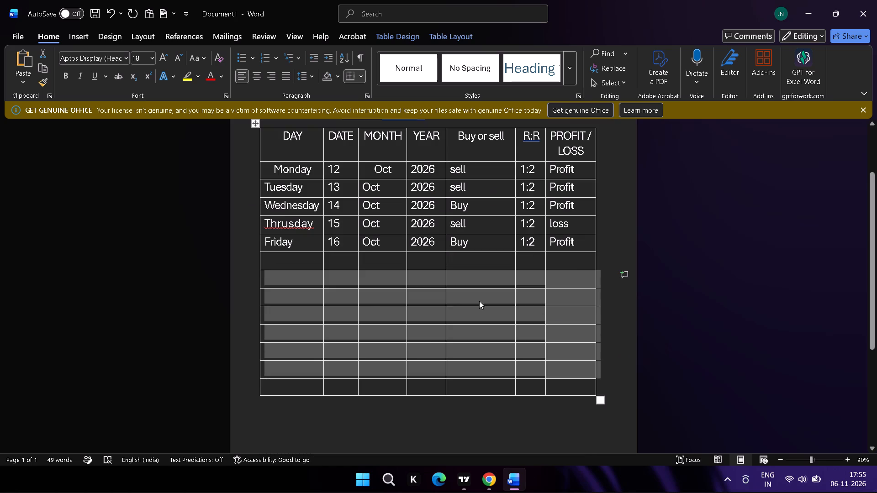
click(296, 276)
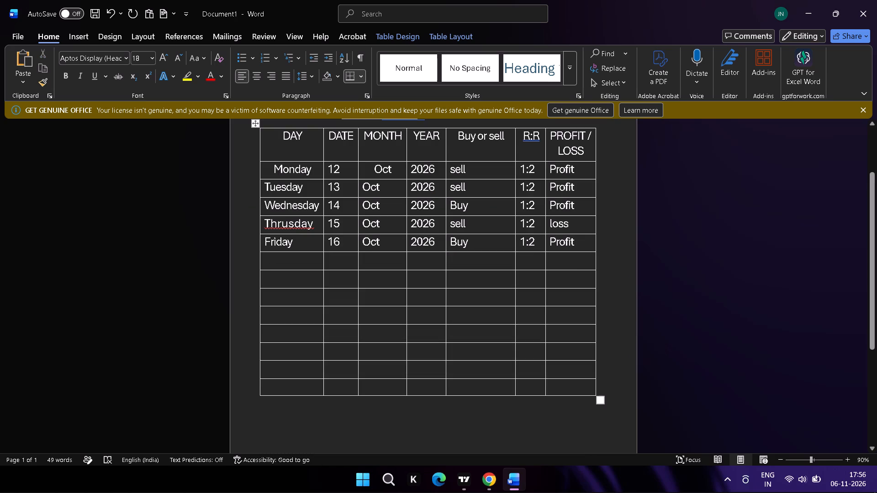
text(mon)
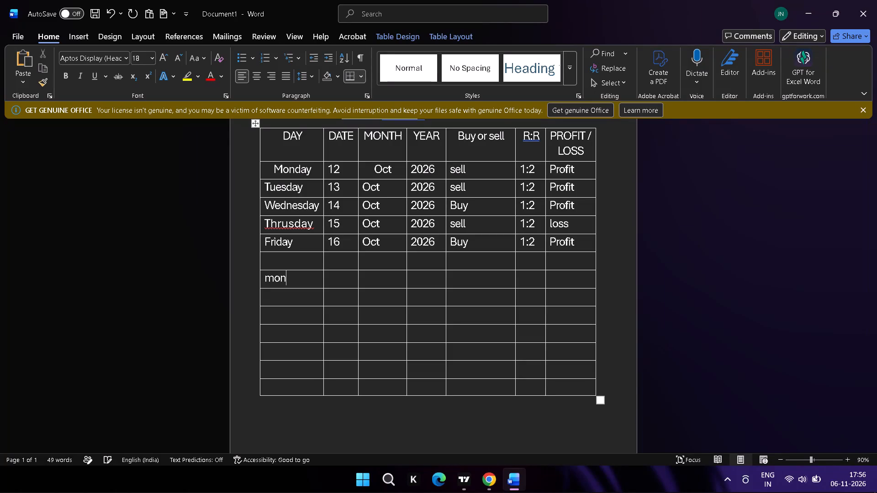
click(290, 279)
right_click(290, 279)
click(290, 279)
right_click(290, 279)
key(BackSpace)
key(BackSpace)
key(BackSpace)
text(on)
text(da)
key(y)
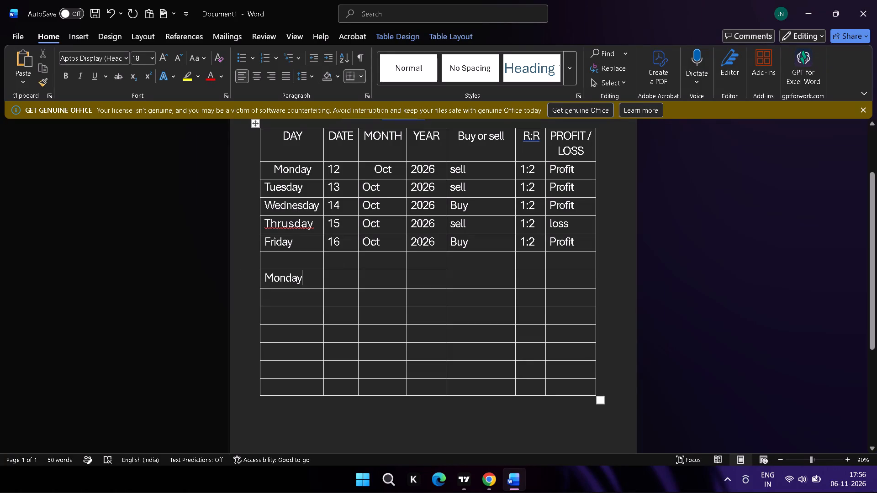
Copy the Monday to Friday day names from the first week into the DAY cells of the five rows below the blank row.
drag(316, 250, 282, 180)
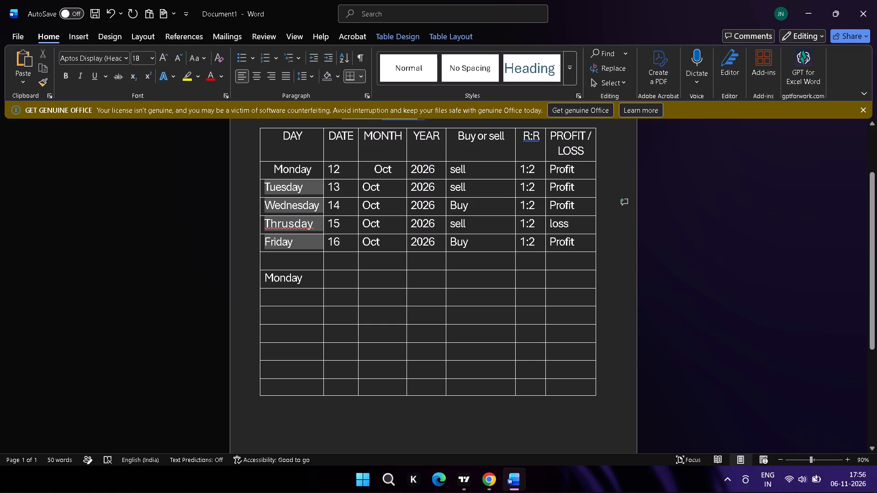
drag(282, 180, 280, 171)
key(ctrl+c)
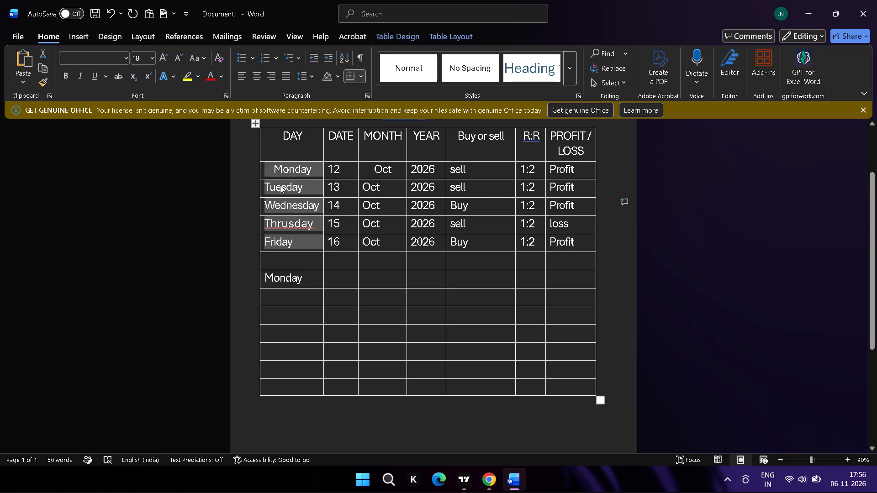
drag(313, 354, 274, 270)
key(ctrl+v)
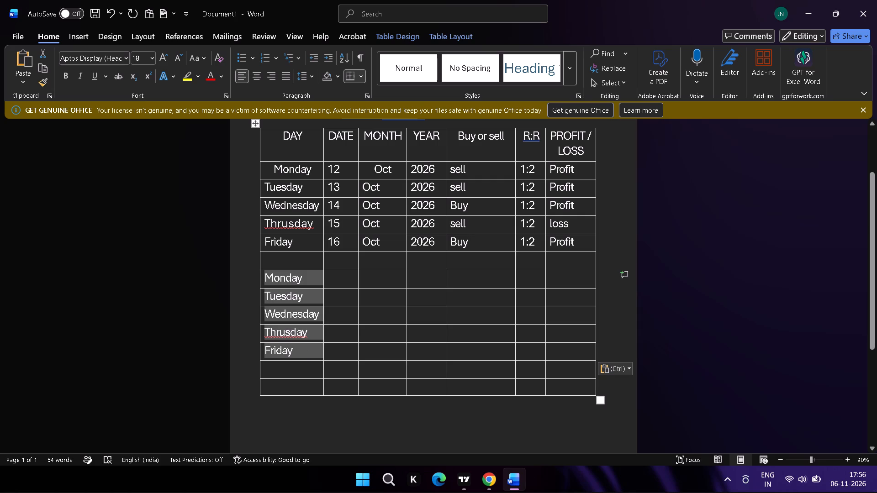
Copy the first week's month and year entries, Oct and 2026, into the second week's Monday to Friday rows.
drag(440, 248, 396, 226)
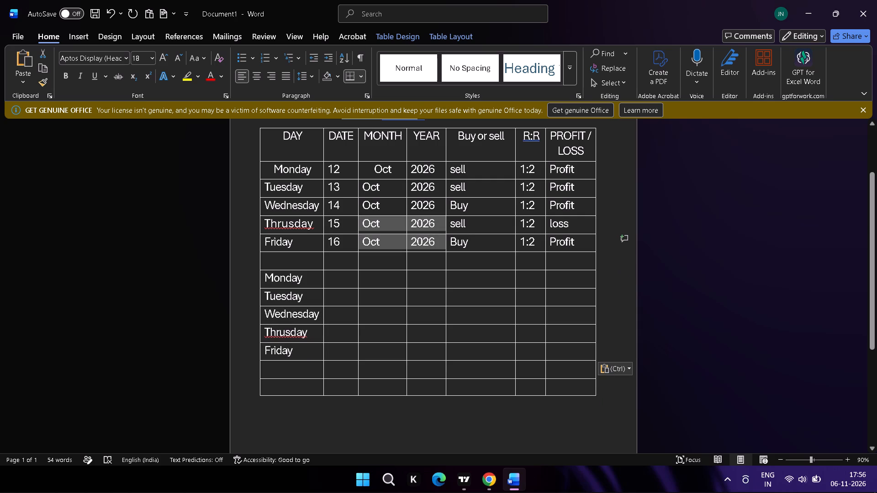
drag(396, 226, 366, 172)
key(ctrl+c)
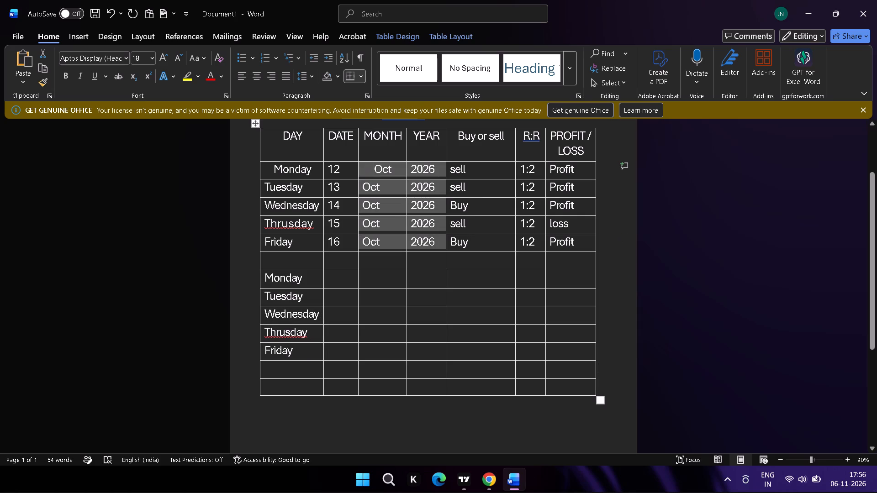
drag(434, 350, 359, 276)
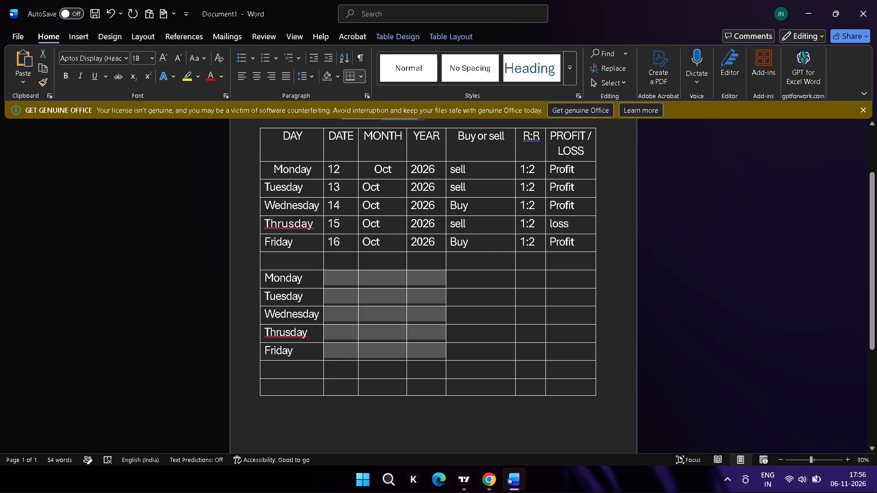
drag(359, 276, 360, 276)
key(ctrl+v)
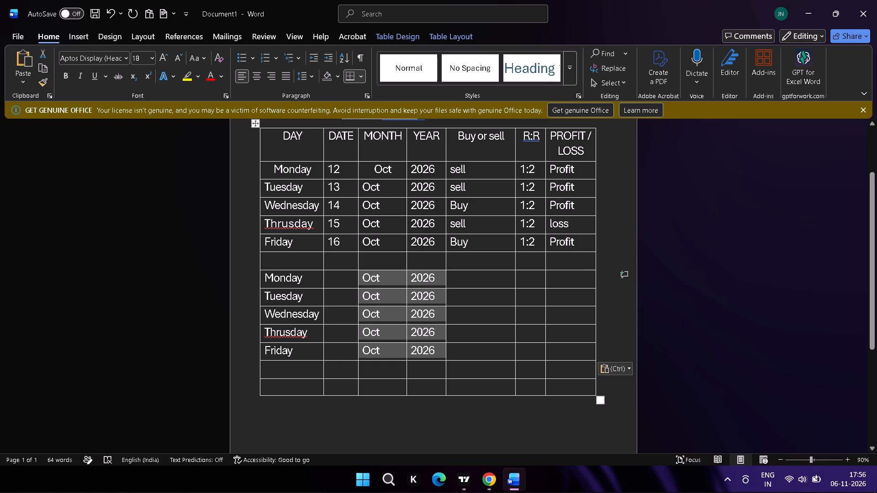
Copy the first week's 1:2 entries in the R:R column into the second week's Monday to Friday rows.
drag(540, 245, 522, 173)
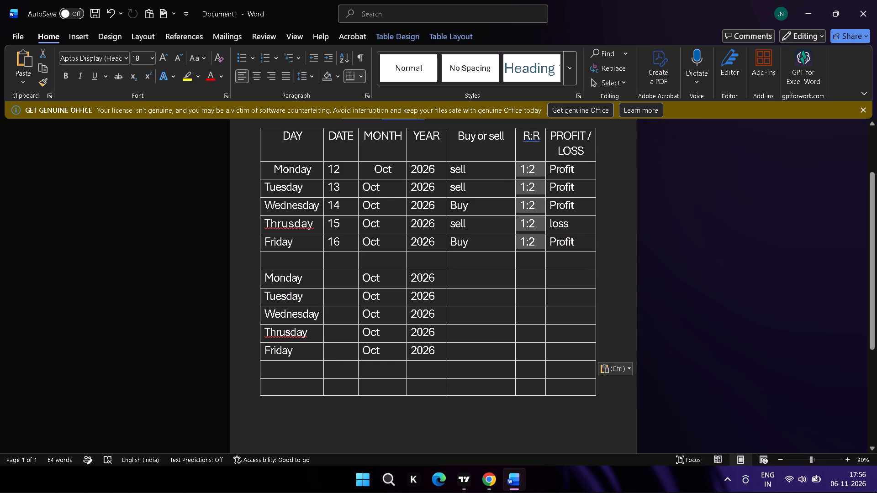
drag(522, 173, 522, 173)
key(ctrl+c)
drag(540, 353, 520, 273)
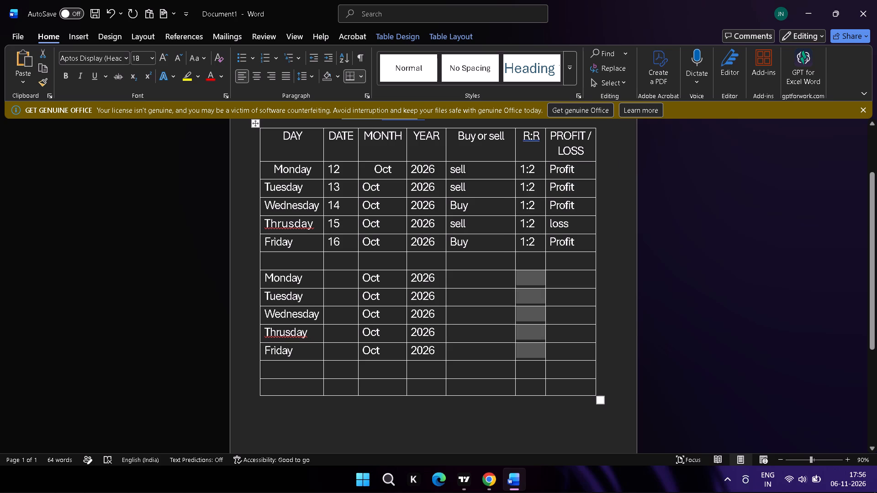
key(ctrl+v)
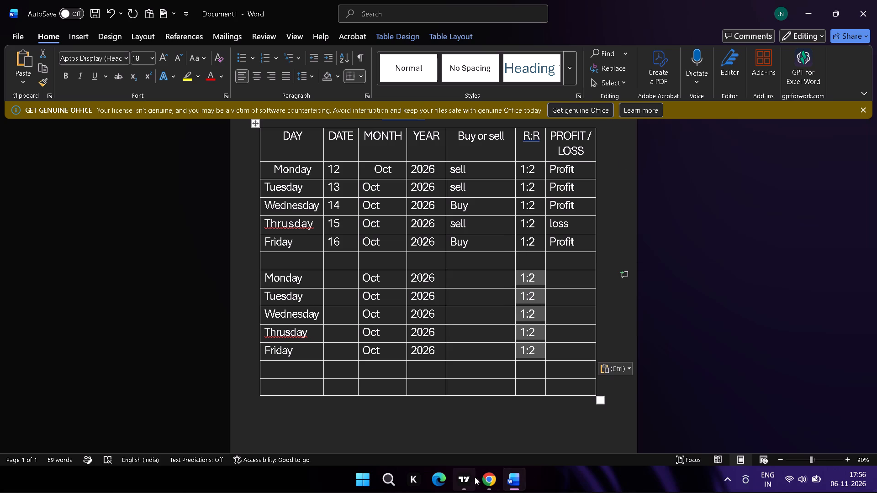
Switch to TradingView and examine the XAUUSD 5-minute price action around the New York session open on Monday 19 October 2026.
click(462, 477)
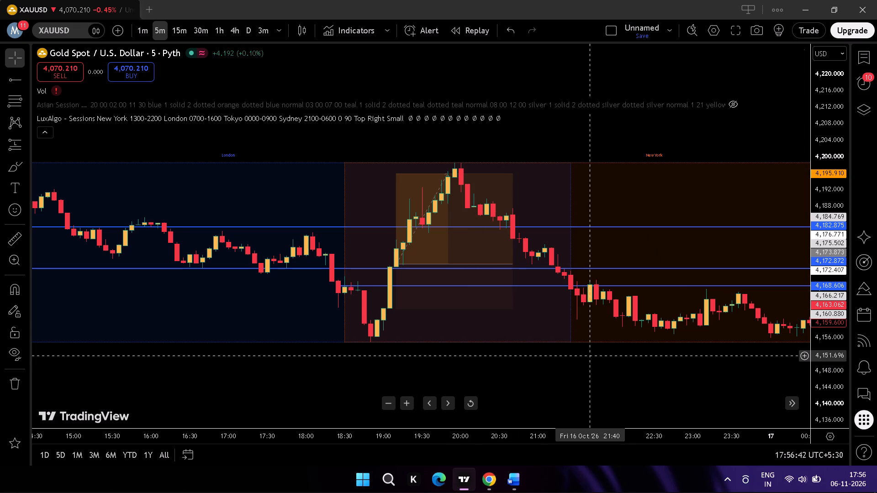
drag(494, 353, 246, 363)
drag(627, 378, 573, 368)
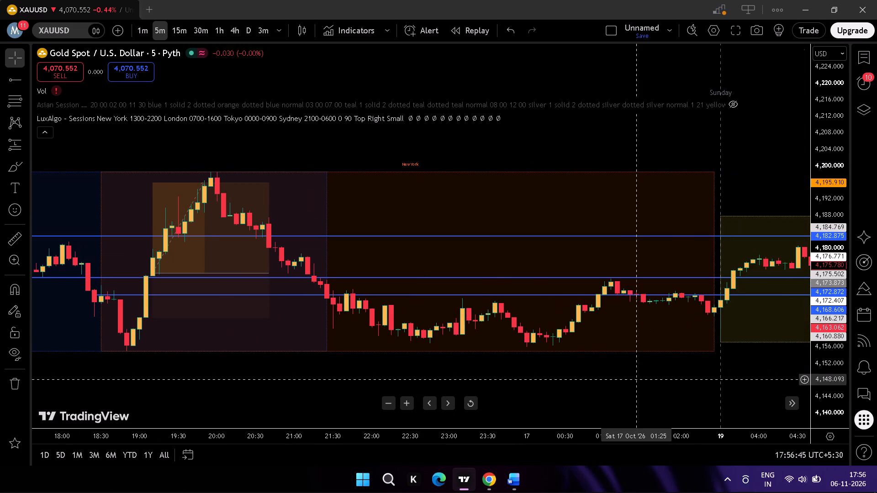
drag(573, 368, 314, 301)
drag(571, 301, 223, 337)
drag(645, 322, 441, 322)
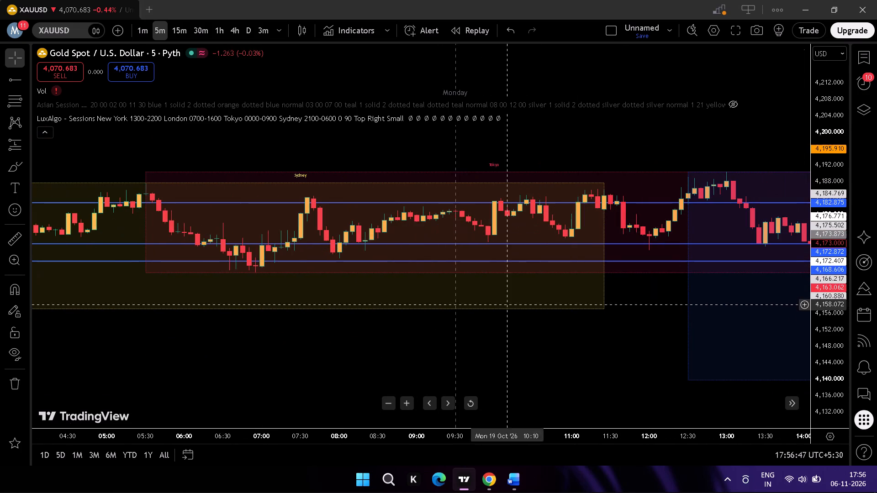
scroll(840, 257, down, 2)
scroll(529, 287, down, 4)
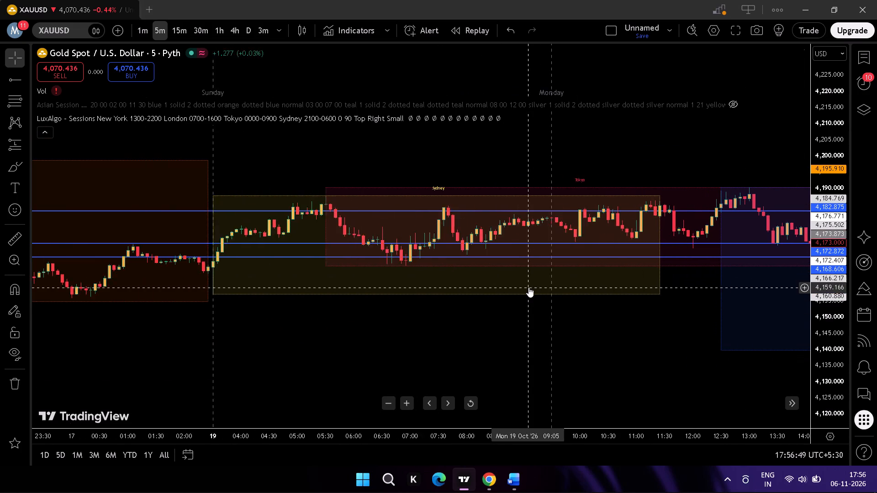
scroll(528, 287, down, 3)
drag(592, 315, 165, 309)
drag(605, 296, 501, 278)
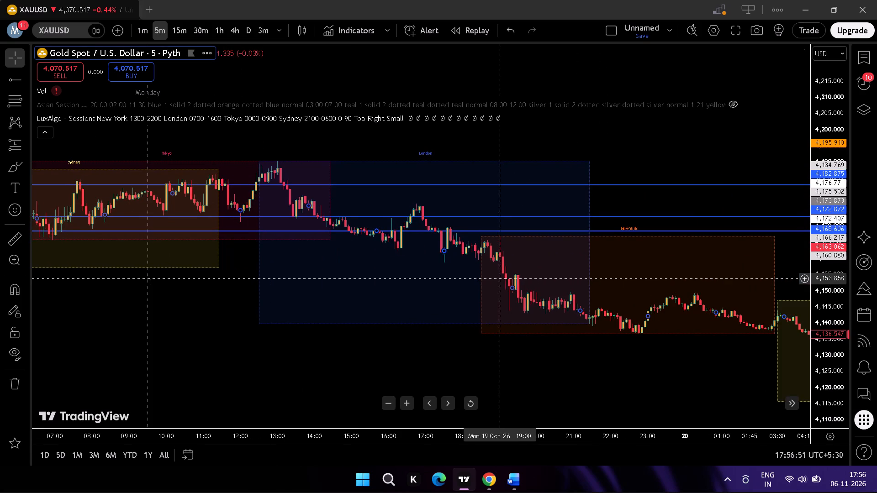
drag(501, 278, 481, 272)
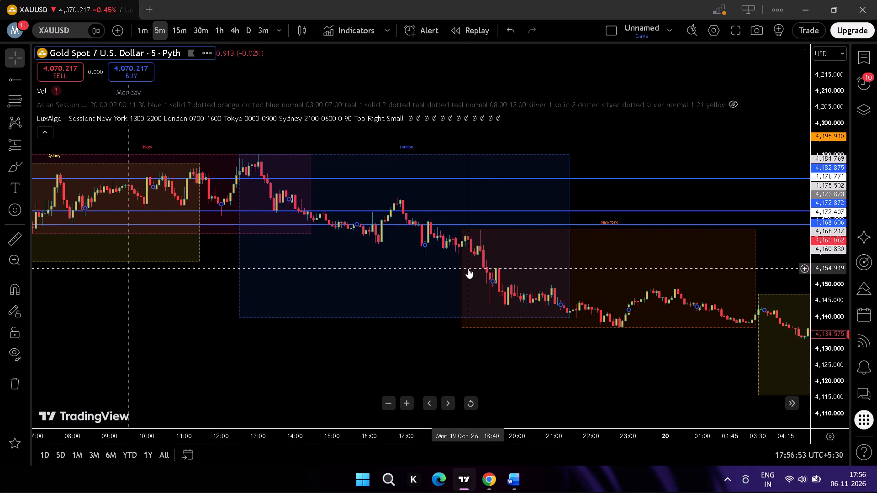
scroll(468, 268, up, 1)
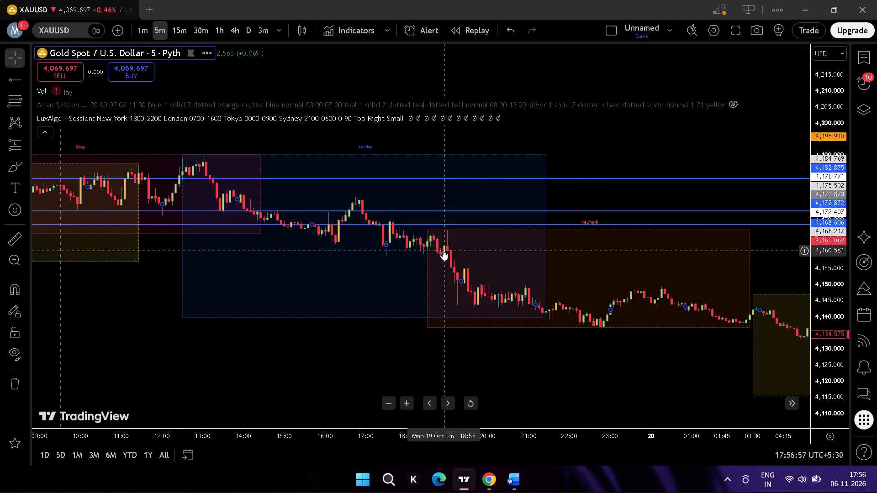
click(443, 249)
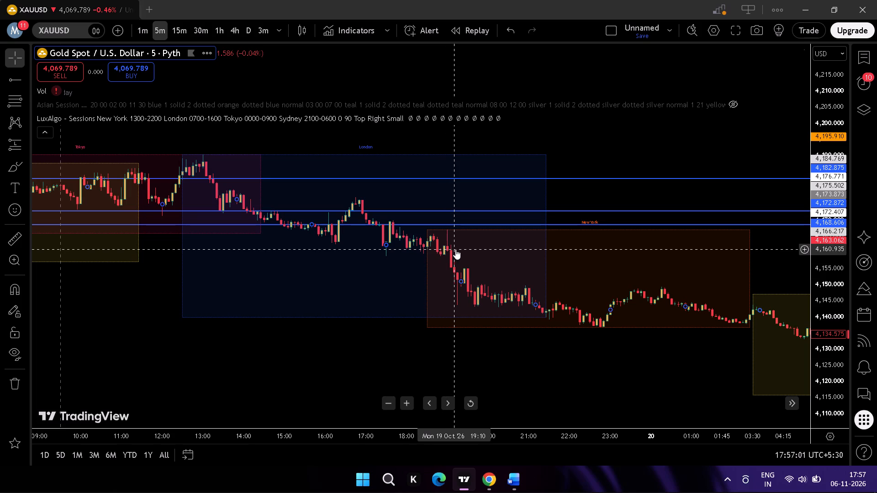
click(456, 249)
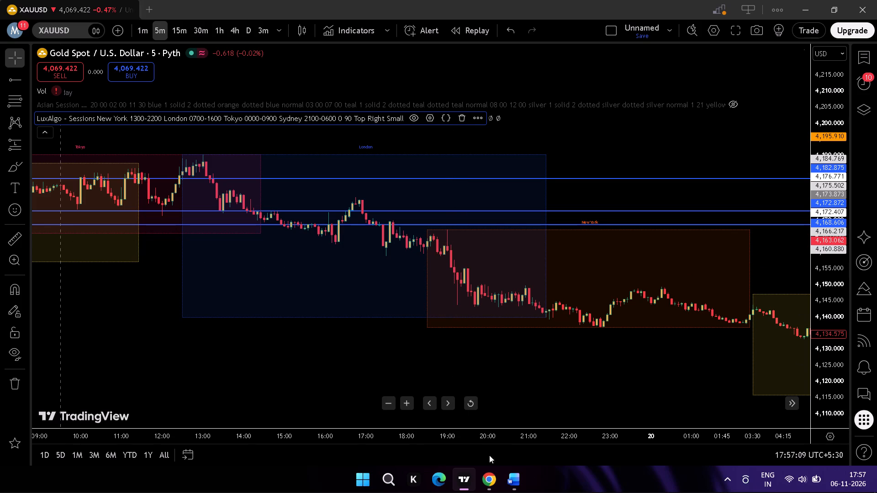
Switch to the Word table and record Buy and Loss in the second week's Monday row.
click(517, 478)
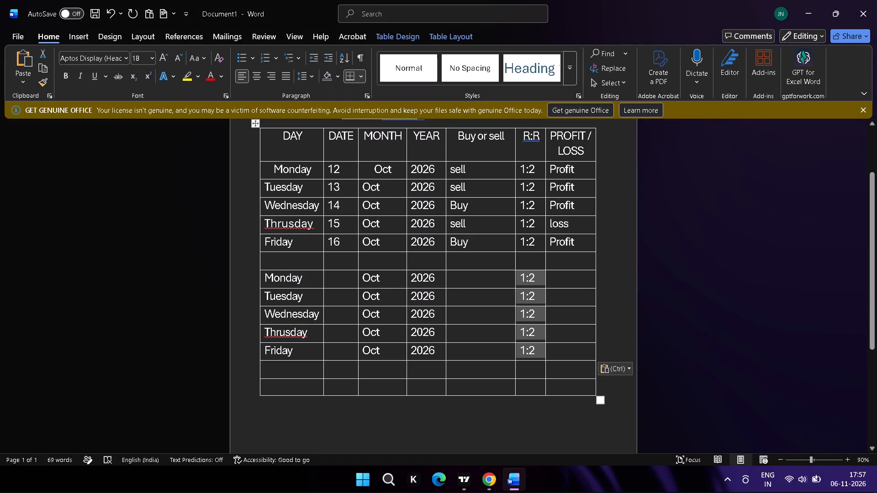
click(485, 278)
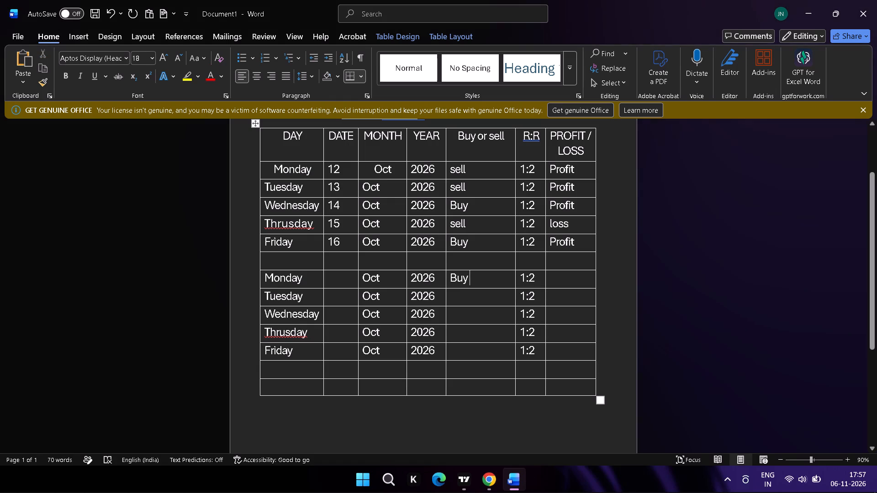
text(LO)
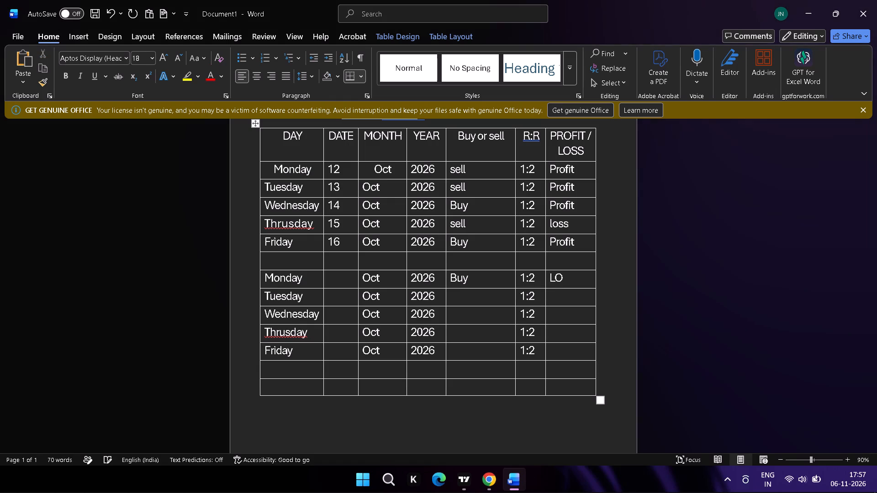
key(BackSpace)
Fill the second week's DATE cells from Monday to Friday with 19, 20, 21, 22 and 23.
click(341, 288)
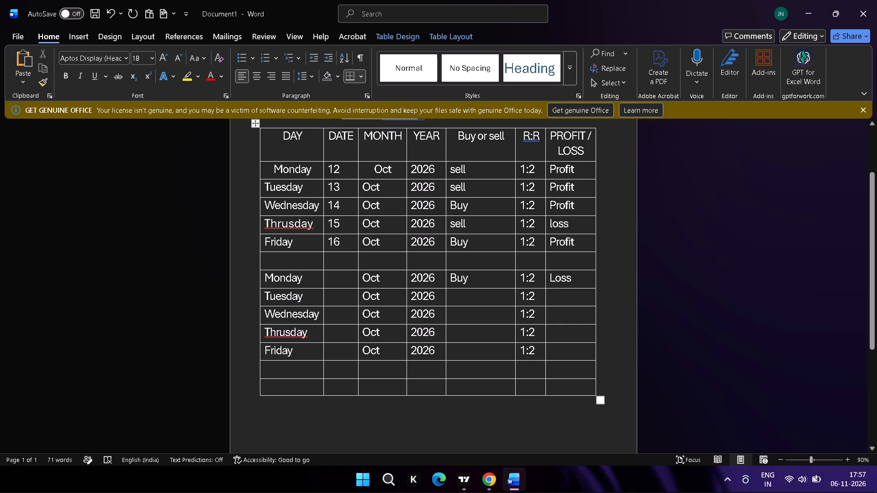
text(19)
click(336, 293)
text(20)
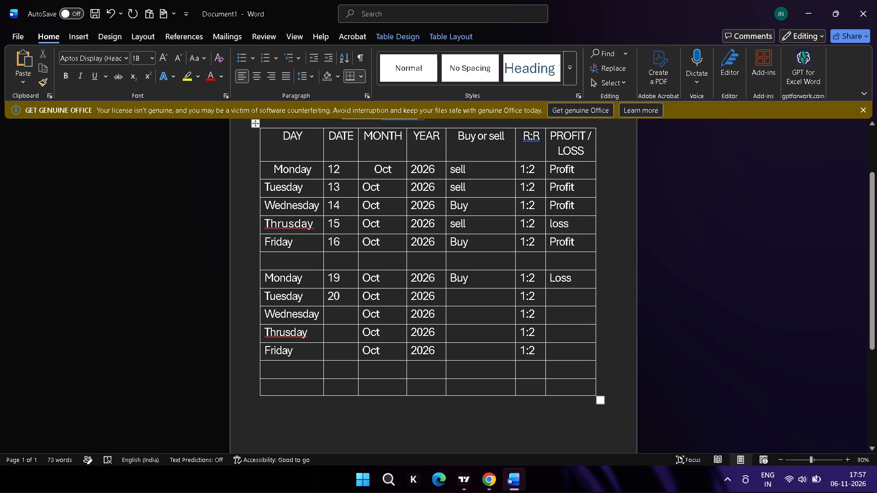
click(337, 316)
text(21)
click(341, 333)
text(22)
click(345, 357)
text(23)
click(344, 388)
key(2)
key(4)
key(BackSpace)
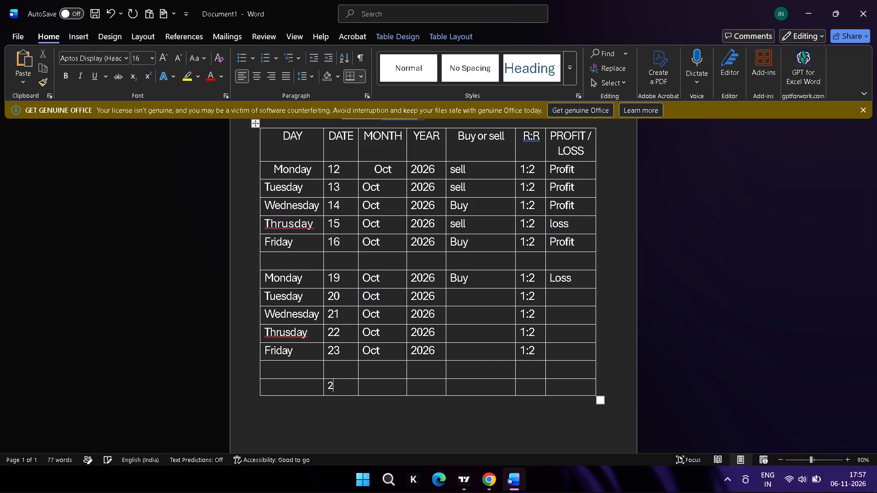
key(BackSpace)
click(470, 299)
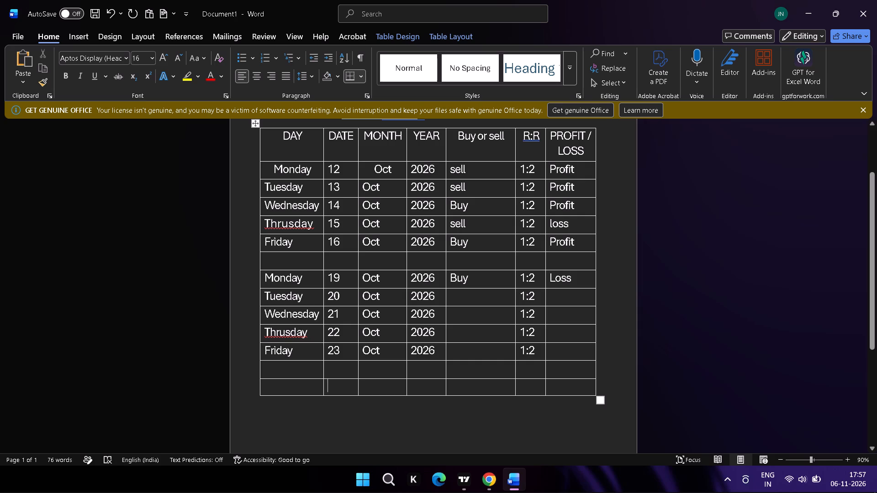
Switch to TradingView and place a long position on Tuesday 20 October 2026 at 18:55, with entry at about 4,123.
click(460, 488)
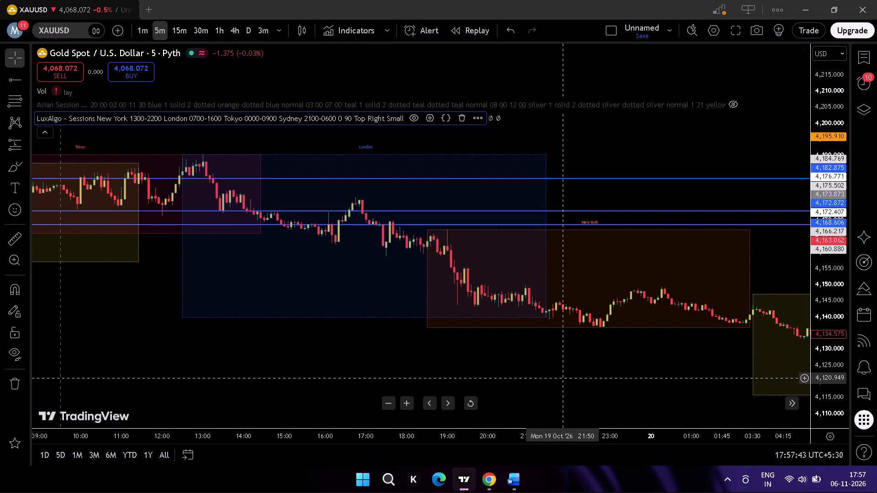
drag(563, 378, 423, 383)
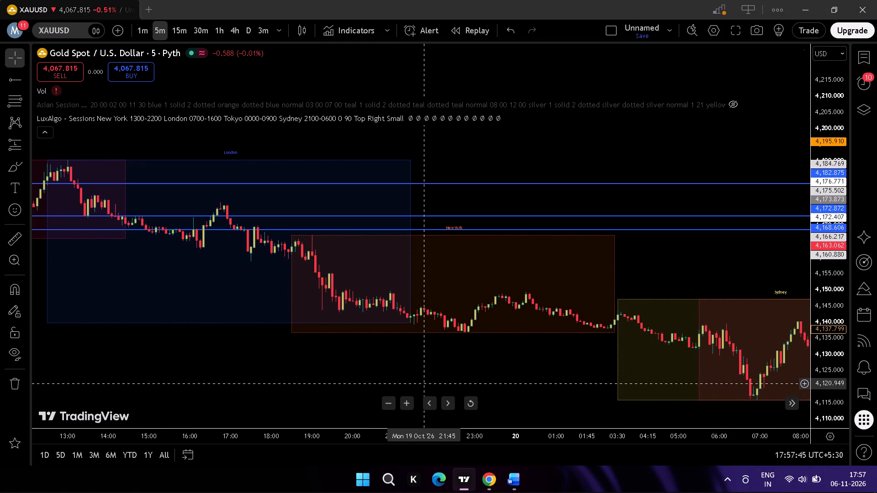
drag(423, 383, 290, 356)
drag(560, 334, 142, 240)
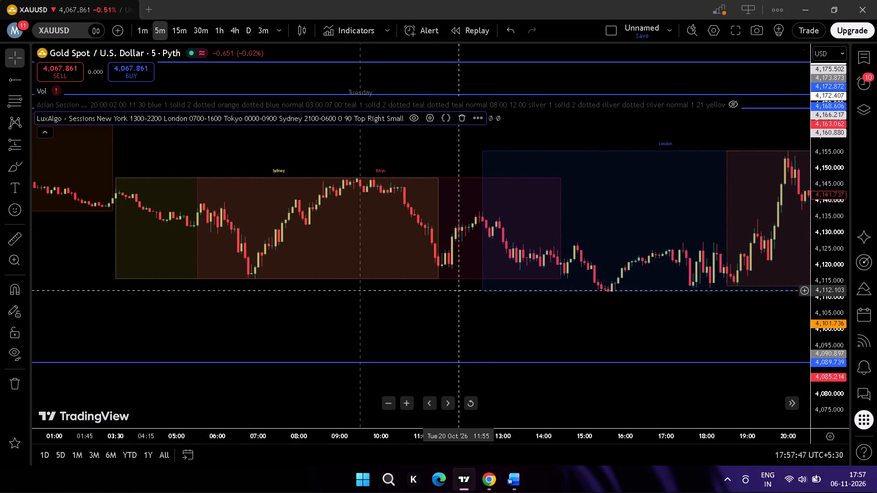
drag(490, 296, 392, 317)
drag(574, 329, 268, 320)
drag(611, 318, 582, 325)
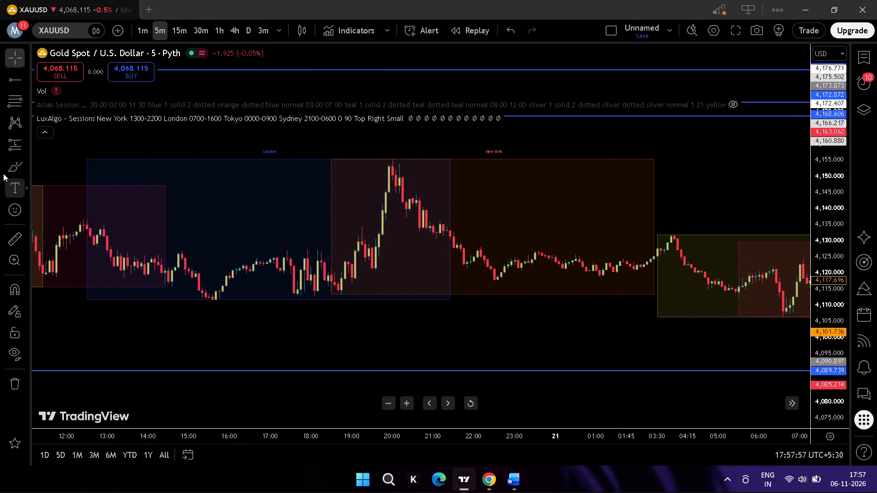
click(19, 141)
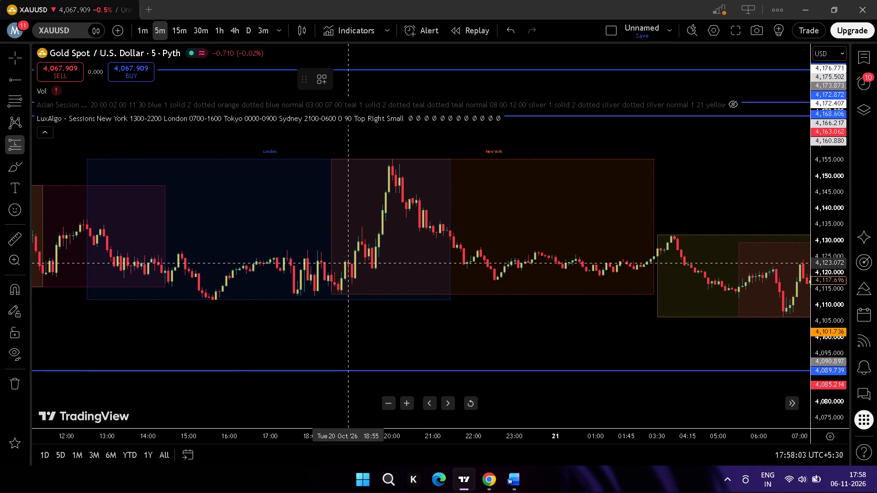
click(348, 263)
key(Escape)
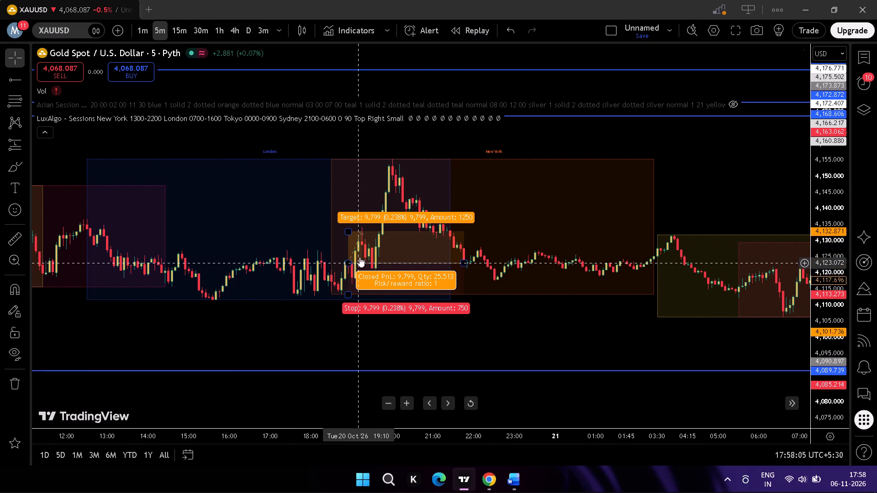
Adjust the long position's stop to about 4,114.2 and its target to about 4,140.9 for roughly 1:2 risk/reward.
drag(348, 231, 414, 198)
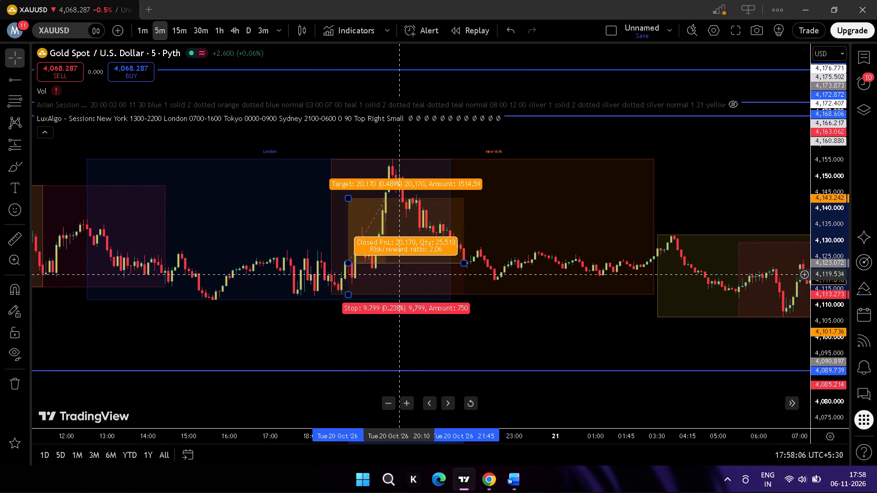
drag(349, 294, 354, 291)
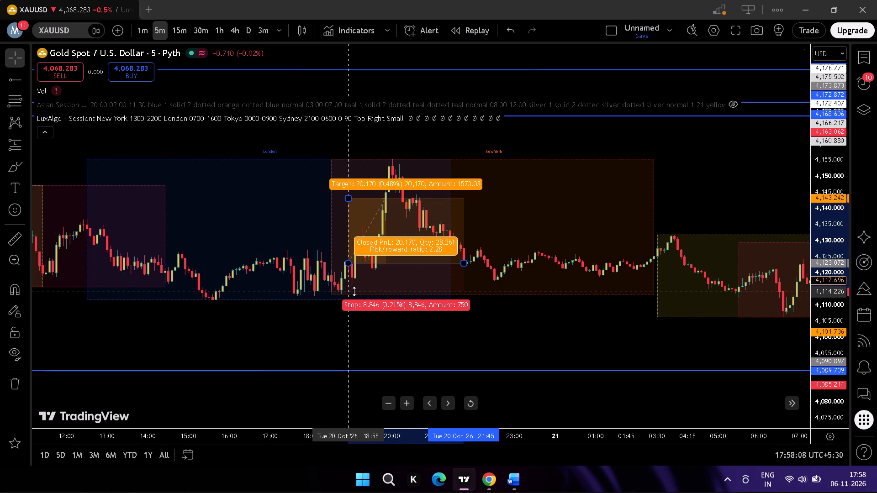
drag(354, 291, 354, 291)
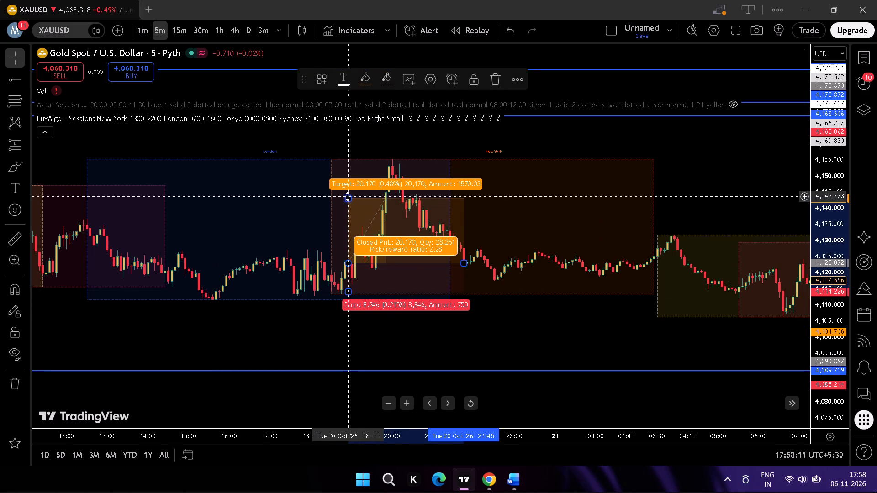
drag(350, 200, 357, 206)
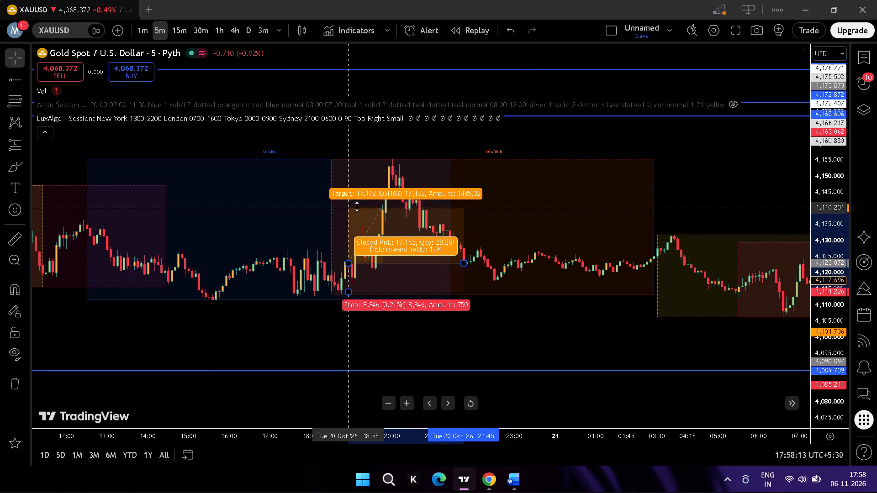
drag(357, 206, 357, 205)
click(486, 348)
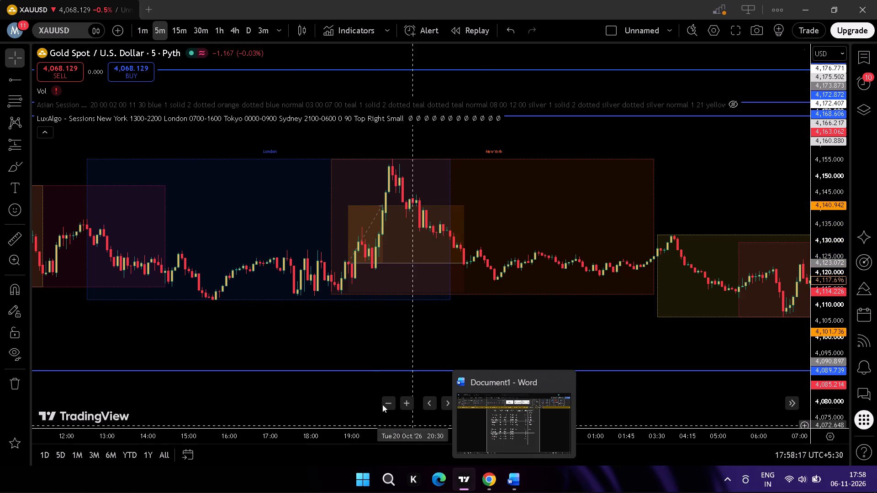
Switch to the Word table and record Buy and Profit in the row for Tuesday 20 October.
click(515, 486)
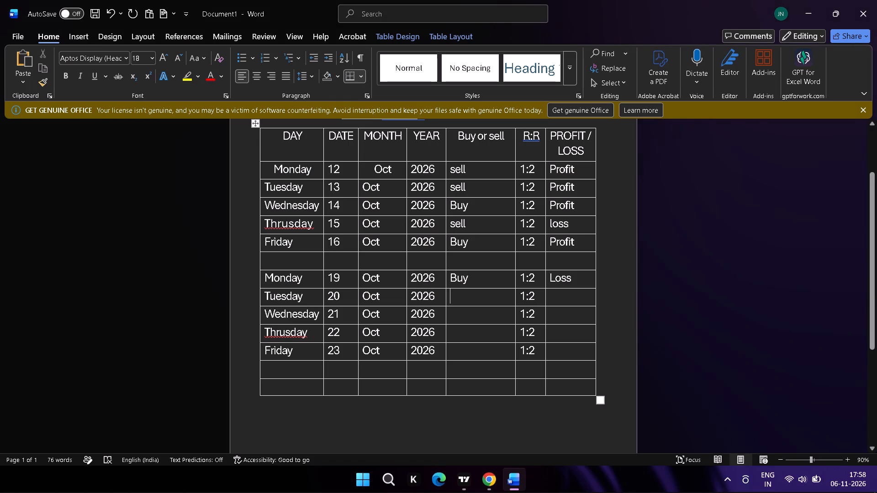
click(470, 299)
key(b)
key(BackSpace)
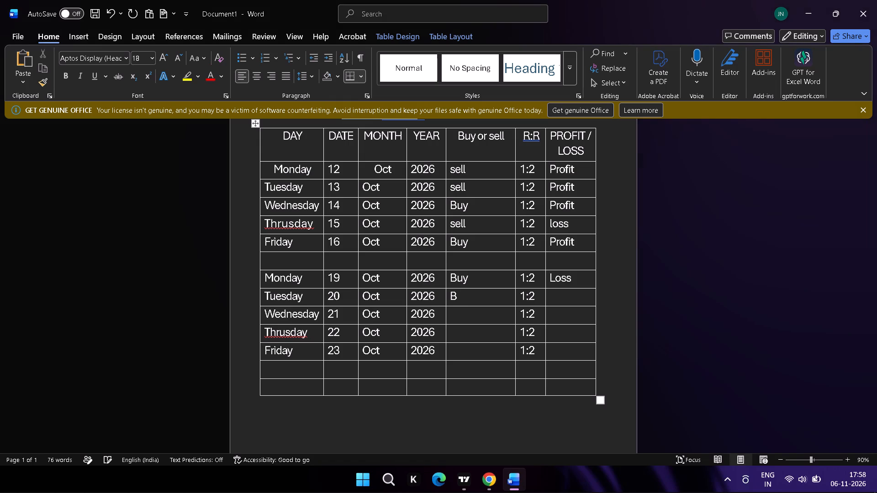
key(BackSpace)
key(y)
click(562, 297)
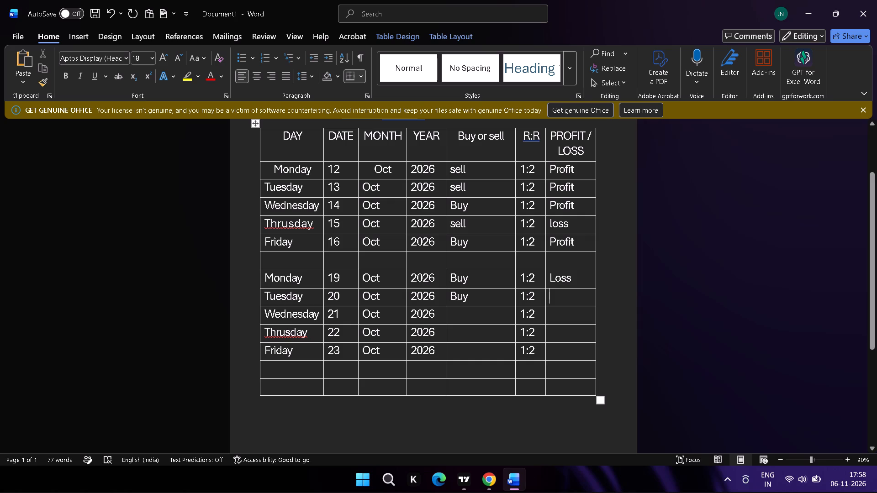
text(rofit)
click(479, 319)
Switch to TradingView and place a short position on Wednesday 21 October 2026 at 19:05, with entry at about 4,134.4.
click(463, 483)
drag(541, 352, 435, 353)
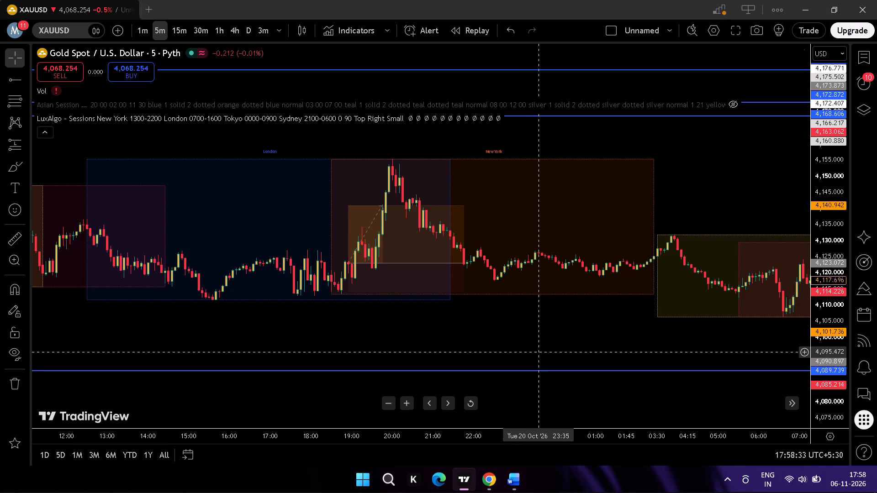
drag(435, 353, 254, 354)
drag(616, 343, 248, 350)
drag(687, 340, 457, 351)
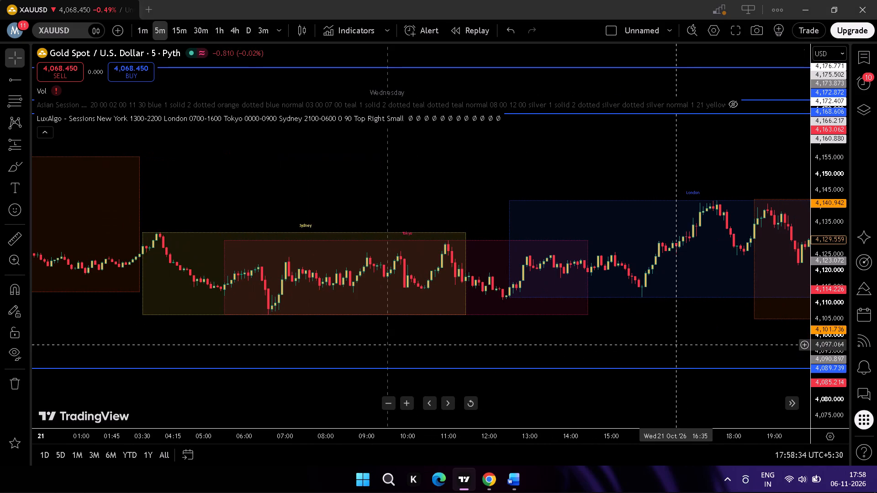
drag(457, 351, 225, 351)
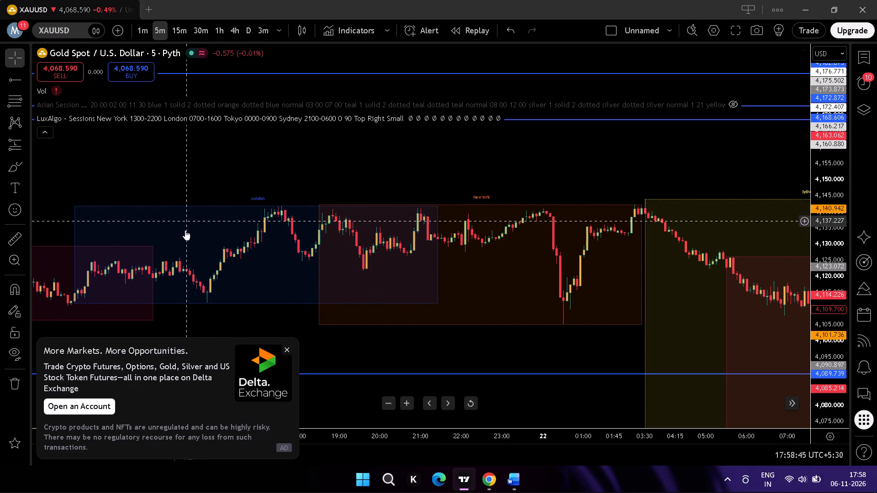
click(26, 145)
click(40, 175)
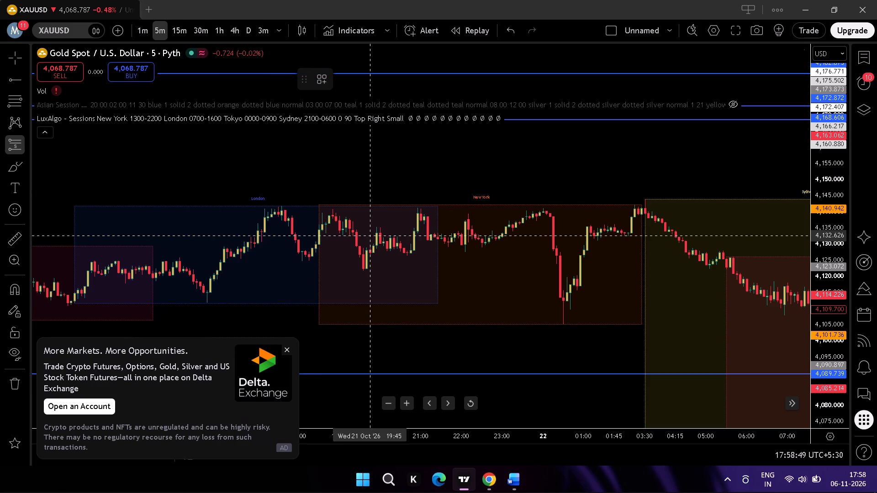
click(343, 230)
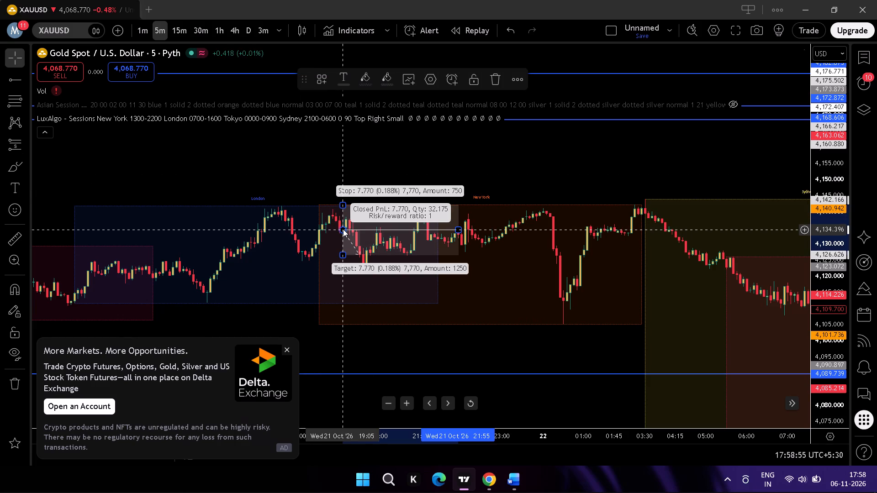
key(Escape)
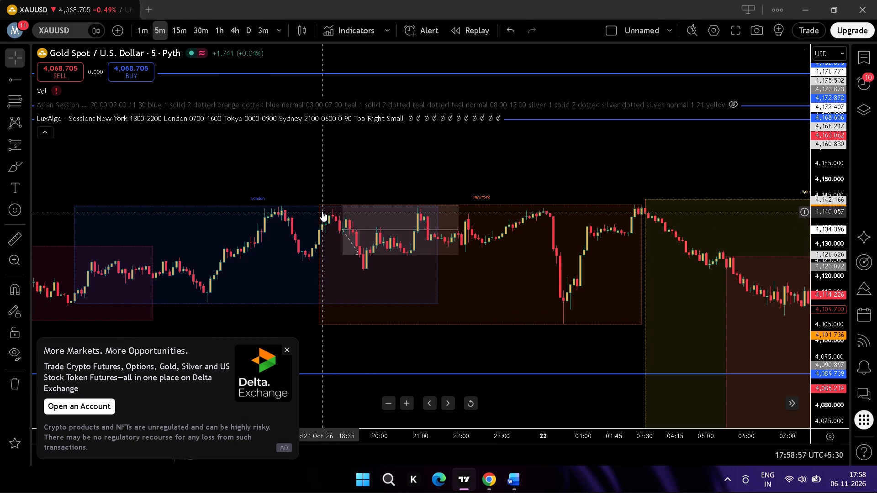
Adjust the Wednesday 21 October short position's stop to about 4,139.9 and its target to about 4,123.4 for 1:2 risk/reward.
drag(342, 205, 345, 209)
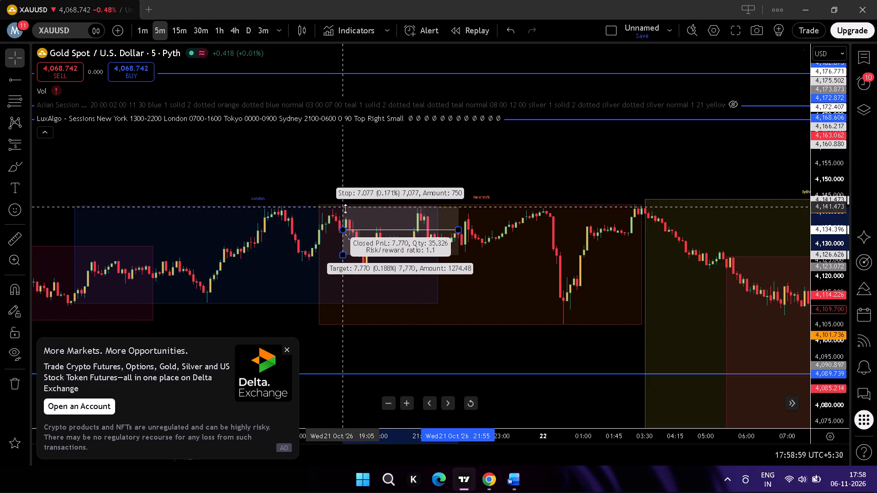
drag(345, 209, 347, 212)
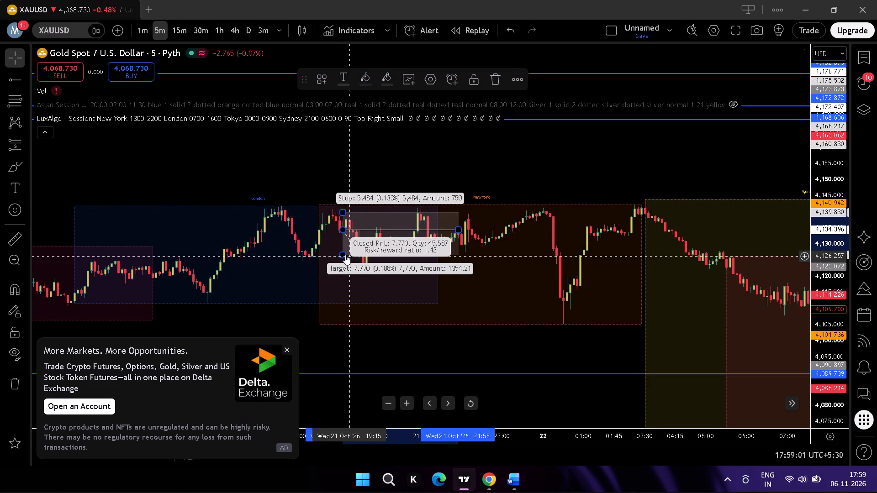
drag(343, 255, 348, 259)
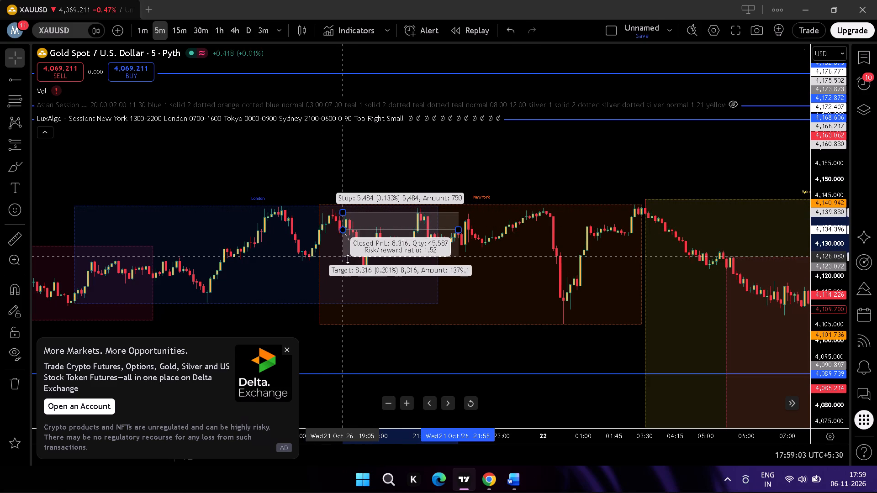
drag(348, 259, 349, 267)
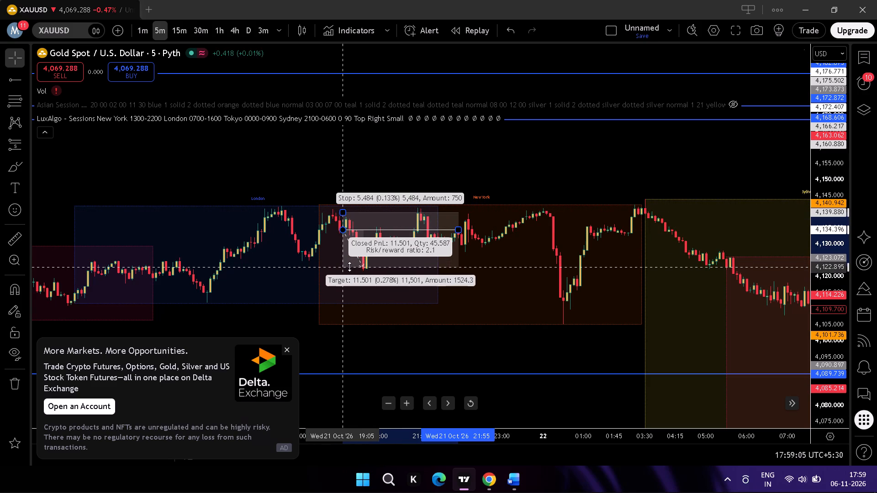
drag(349, 267, 350, 266)
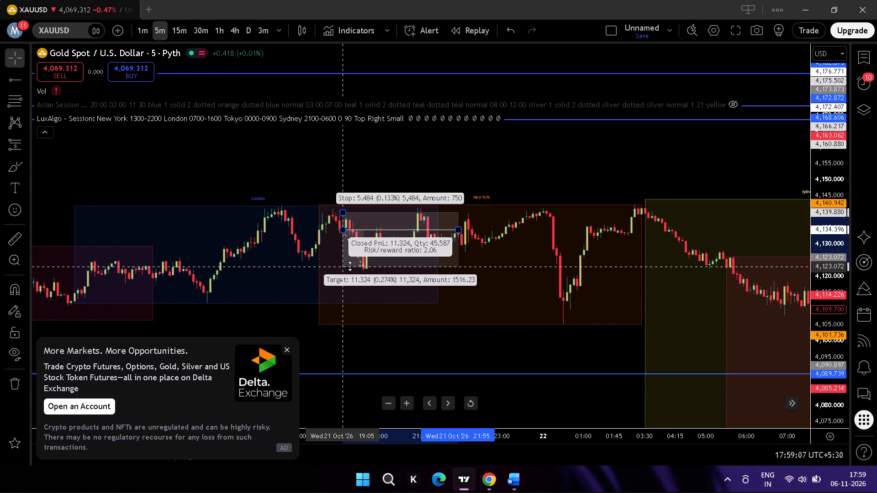
drag(350, 266, 351, 266)
drag(351, 266, 351, 265)
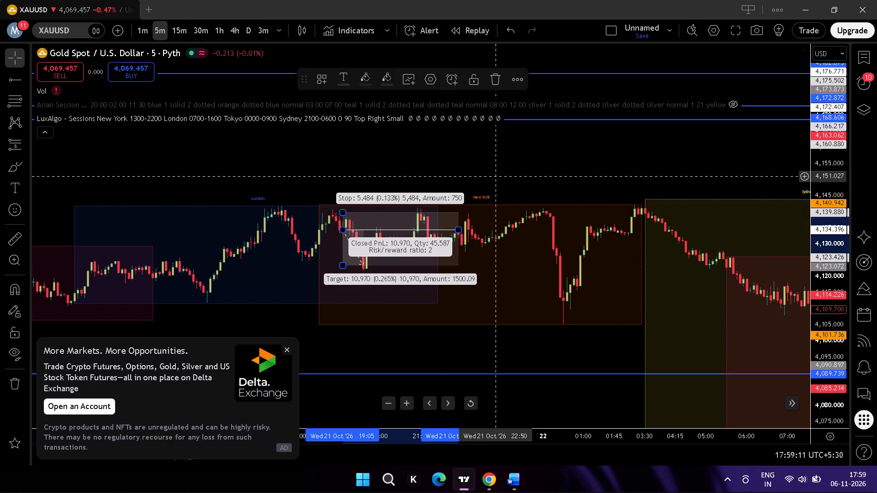
drag(497, 176, 499, 184)
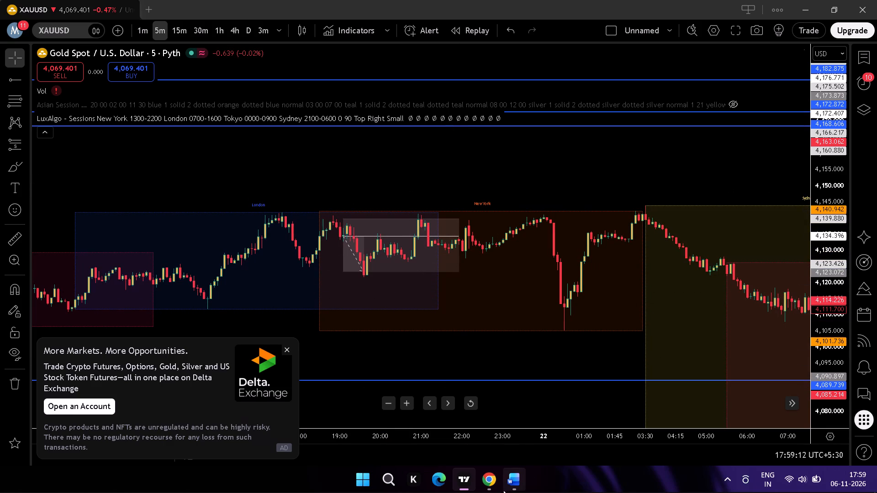
Switch to the Word table and record Profit and sell in the row for Wednesday 21 October.
click(518, 483)
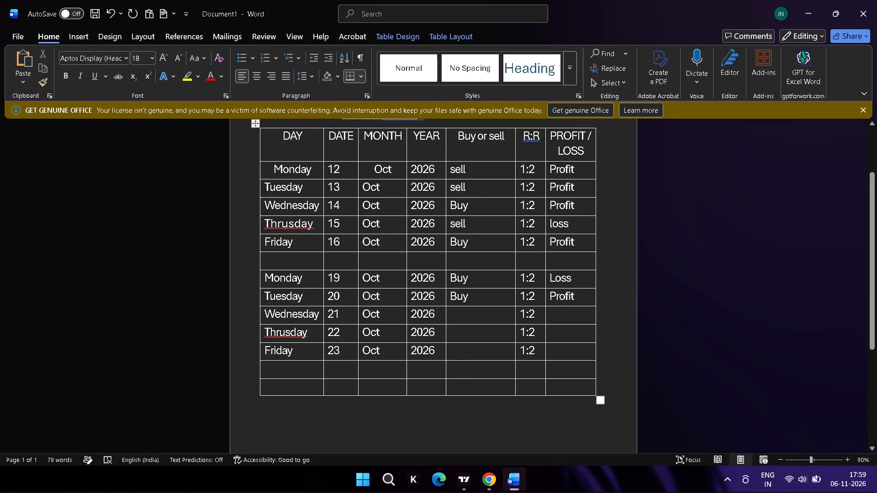
click(564, 318)
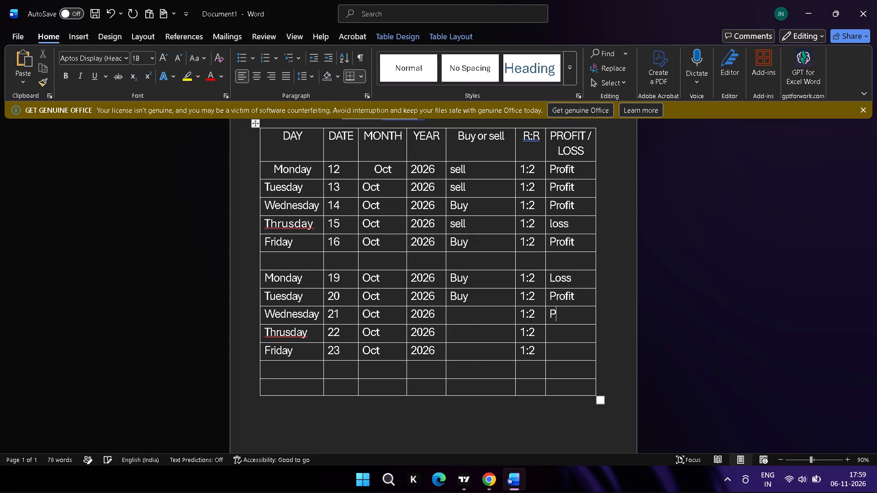
text(rofit)
key(space)
click(482, 312)
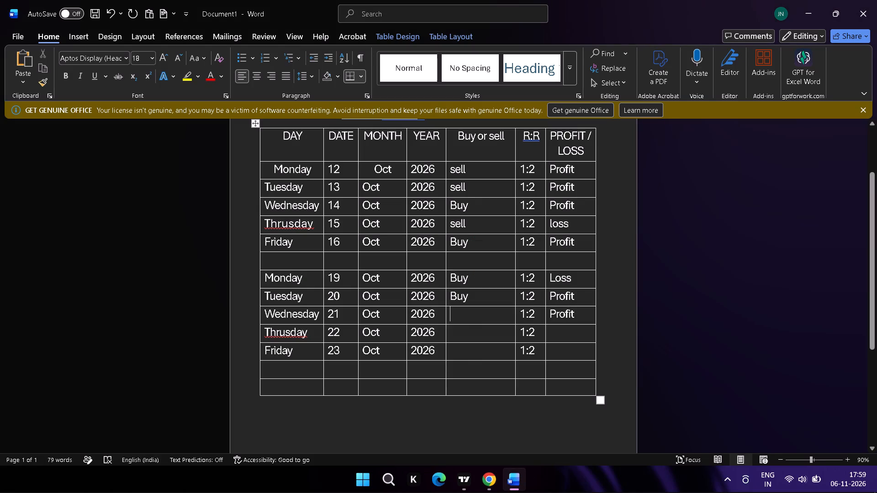
text(sell)
Examine the Thursday 22 October sessions in TradingView and record AVOID as that day's direction in the Word table.
click(473, 477)
drag(518, 344, 245, 352)
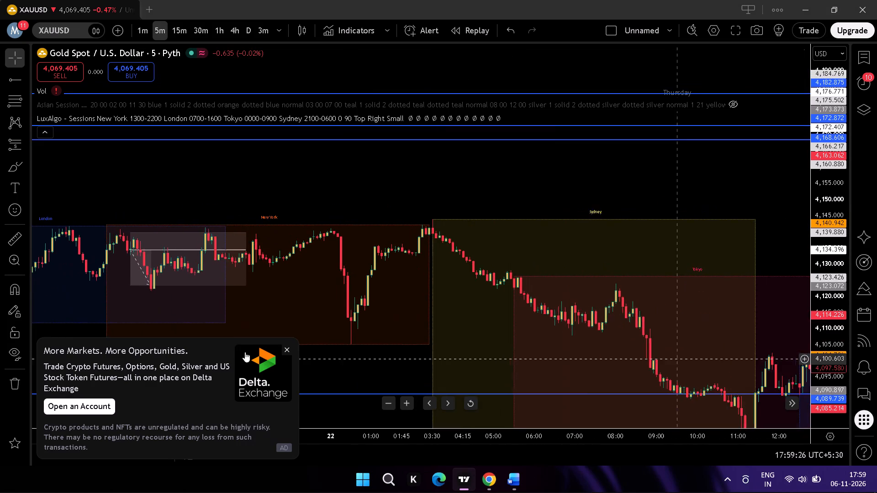
drag(245, 352, 220, 326)
drag(594, 329, 252, 237)
drag(562, 265, 229, 170)
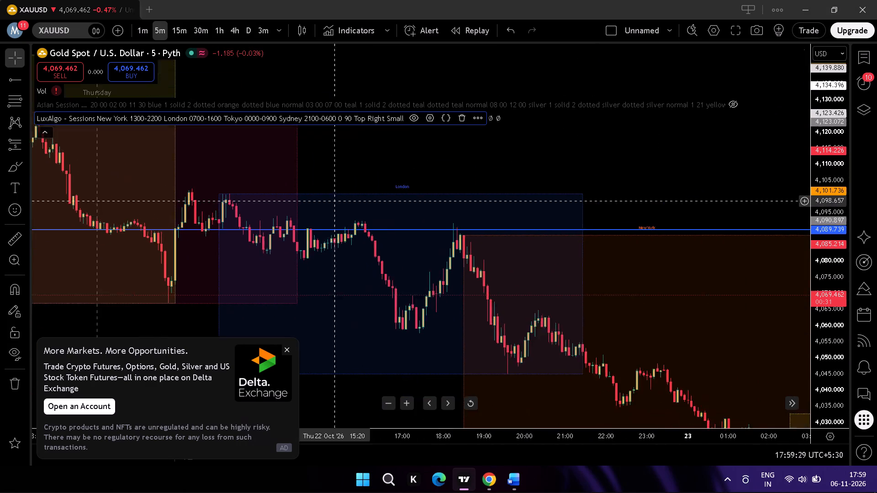
drag(229, 170, 162, 160)
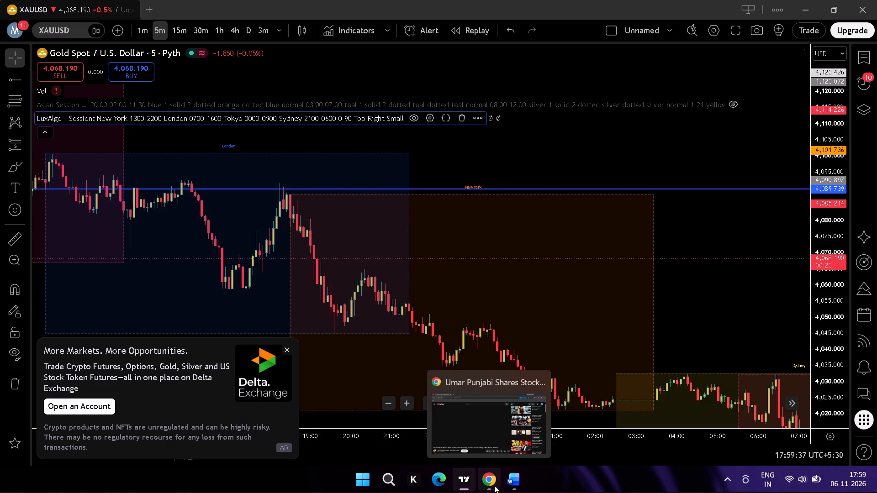
click(516, 479)
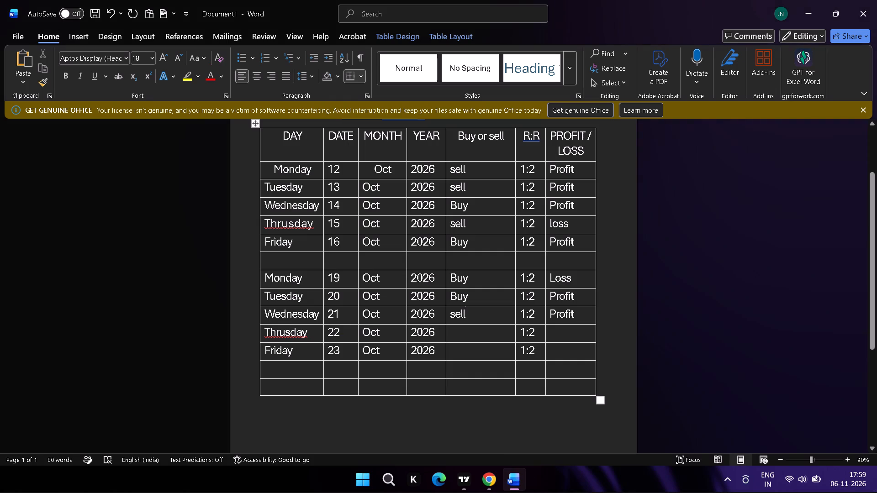
click(479, 337)
key(a)
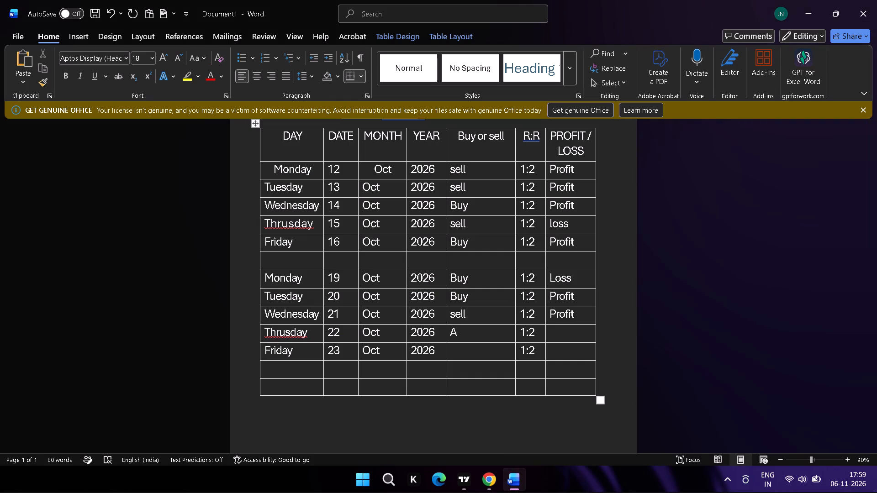
text(VO)
text(ID)
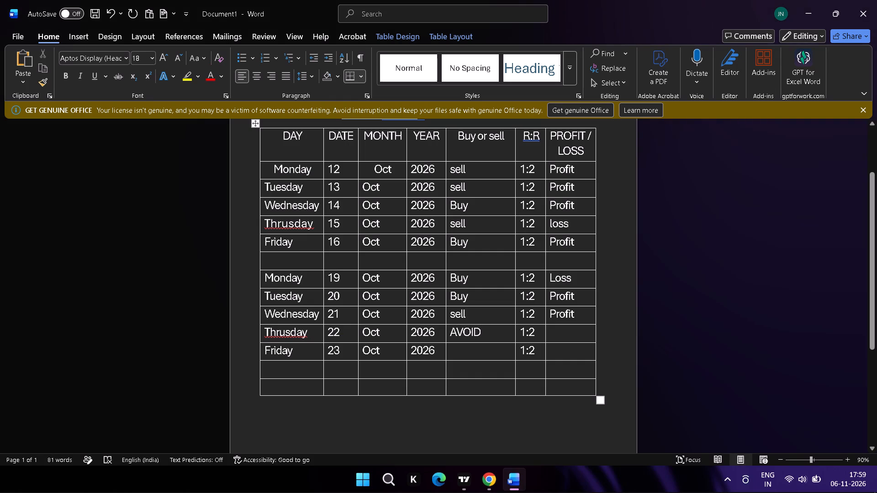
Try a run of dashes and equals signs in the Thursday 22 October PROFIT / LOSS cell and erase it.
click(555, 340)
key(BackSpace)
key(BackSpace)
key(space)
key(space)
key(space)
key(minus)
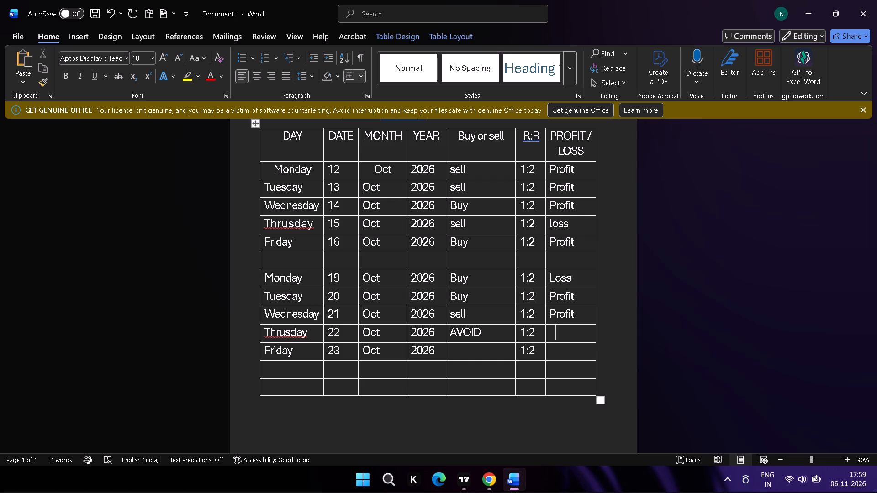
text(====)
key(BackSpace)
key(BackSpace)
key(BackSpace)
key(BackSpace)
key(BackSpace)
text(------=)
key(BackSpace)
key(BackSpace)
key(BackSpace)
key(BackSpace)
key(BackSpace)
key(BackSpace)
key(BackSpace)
Enter a single dash, indented with spaces, in the PROFIT / LOSS cell for Thursday 22 October.
key(space)
key(space)
key(space)
key(space)
key(space)
key(space)
text(- -)
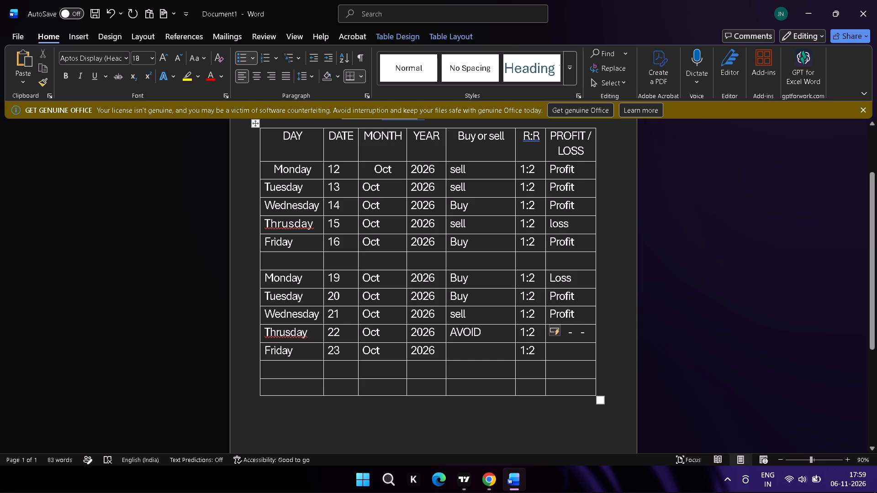
key(BackSpace)
click(613, 338)
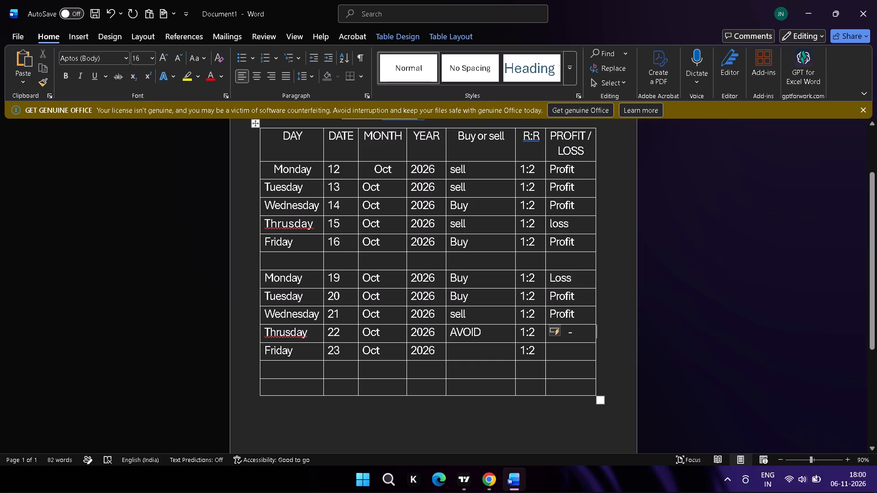
drag(475, 364, 486, 363)
click(558, 337)
click(556, 331)
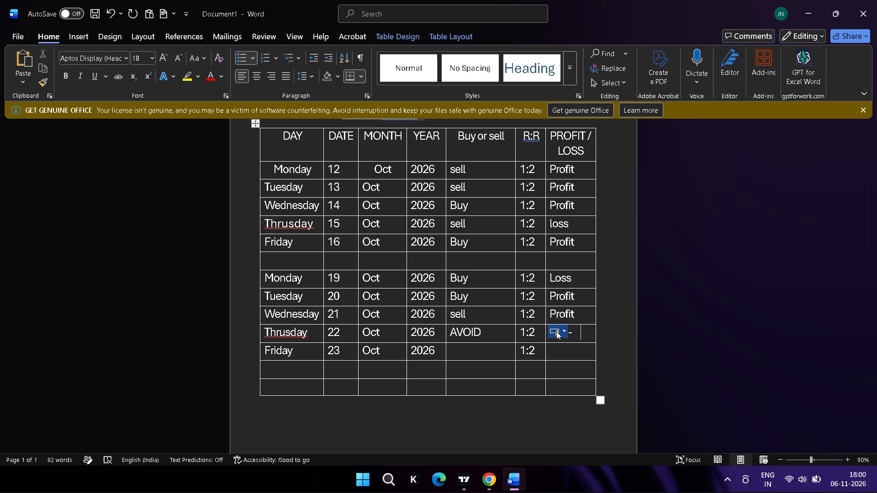
click(565, 341)
click(576, 336)
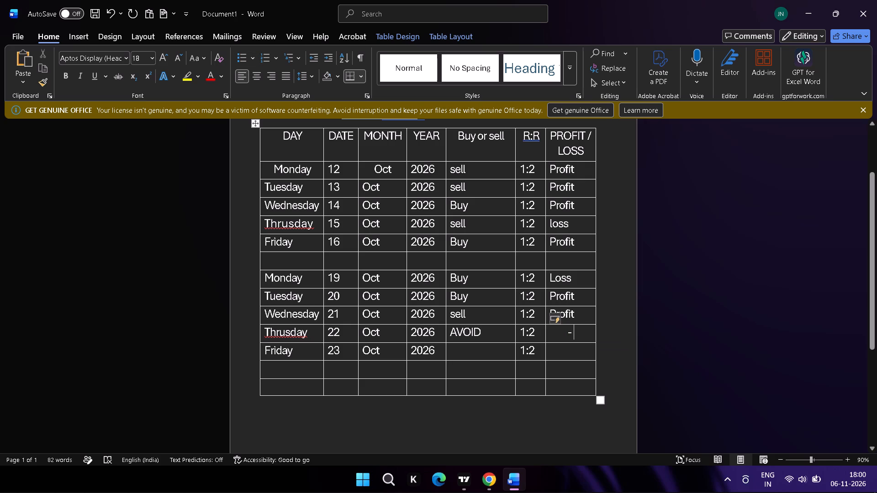
drag(576, 335, 567, 336)
click(571, 352)
drag(569, 365, 570, 371)
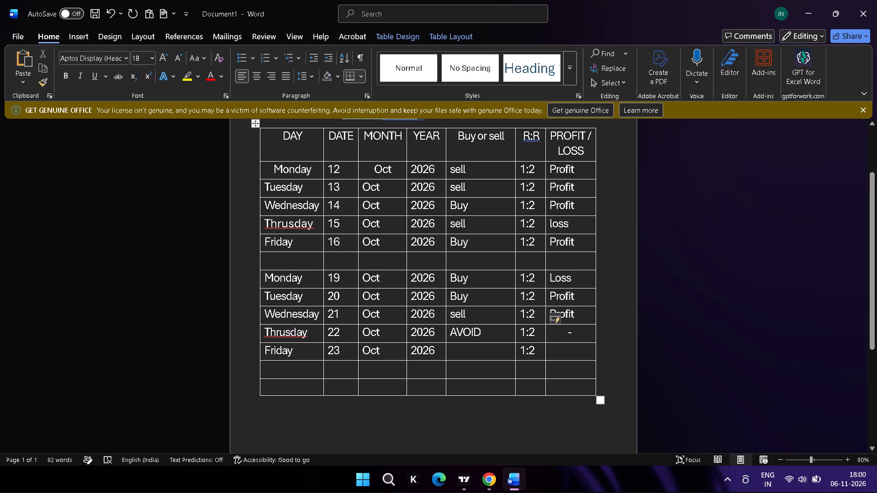
click(471, 353)
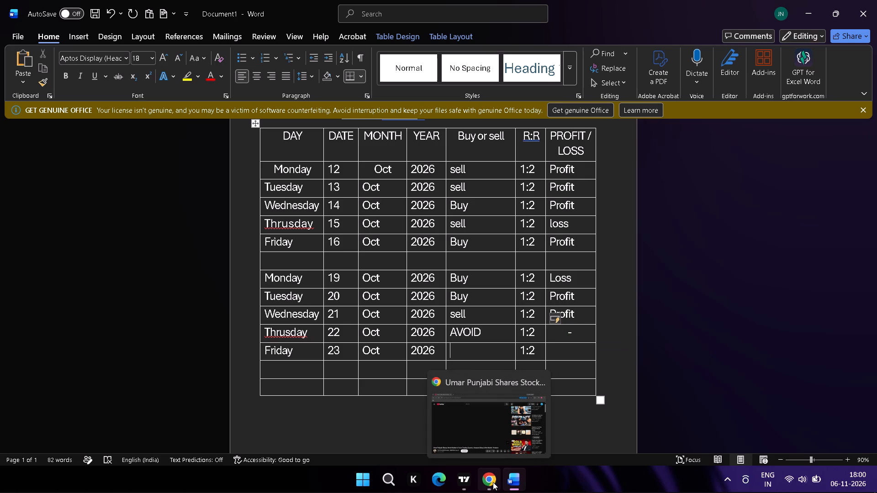
Switch to TradingView and place a short position near the New York session open on Friday 23 October, entry at about 4,024.3.
click(473, 483)
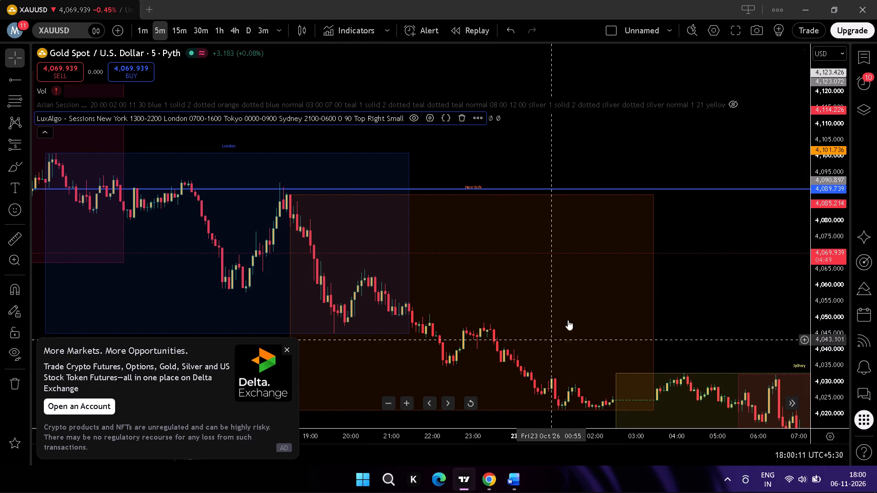
drag(592, 299, 384, 223)
drag(562, 259, 138, 173)
drag(433, 174, 287, 200)
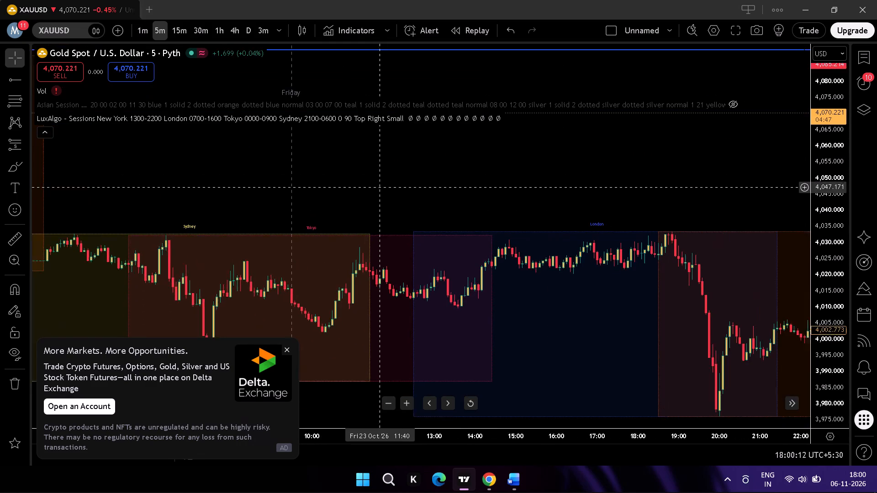
drag(287, 200, 240, 205)
drag(444, 229, 159, 149)
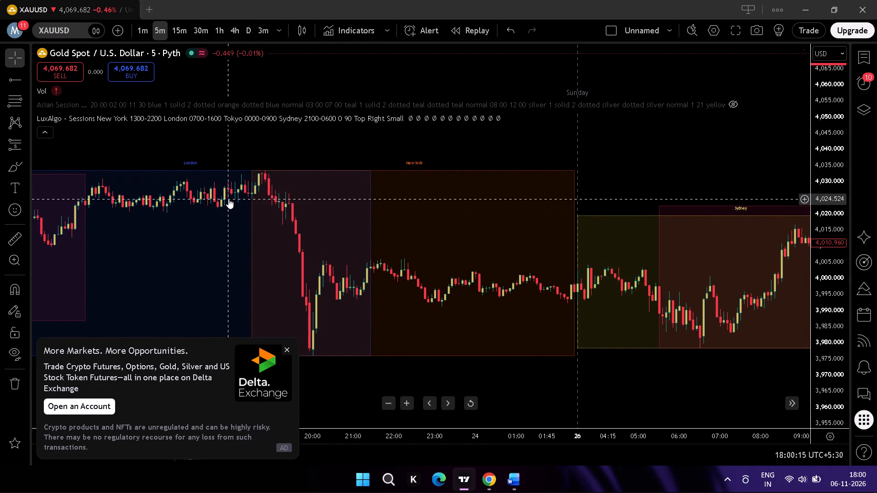
click(263, 199)
click(275, 200)
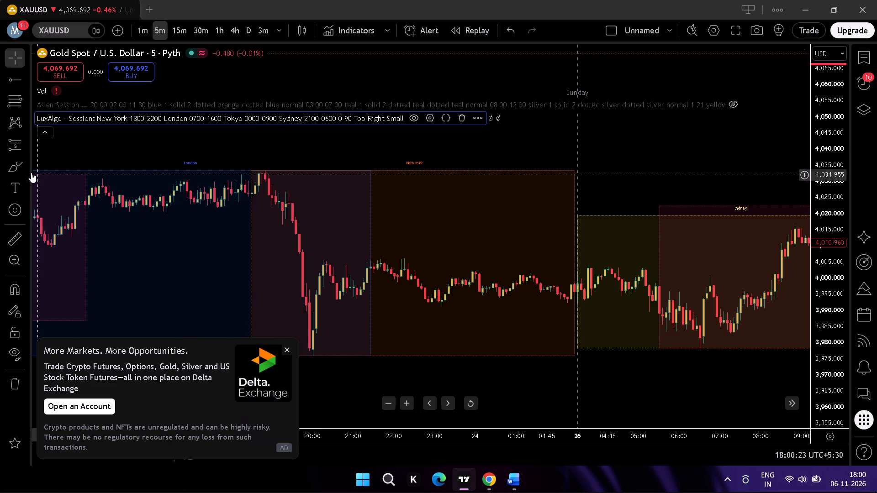
drag(18, 148, 41, 148)
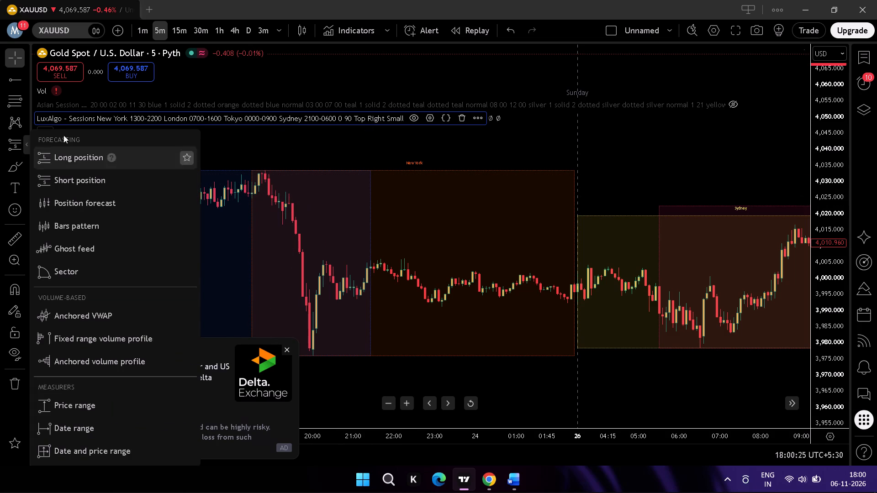
drag(55, 174, 62, 174)
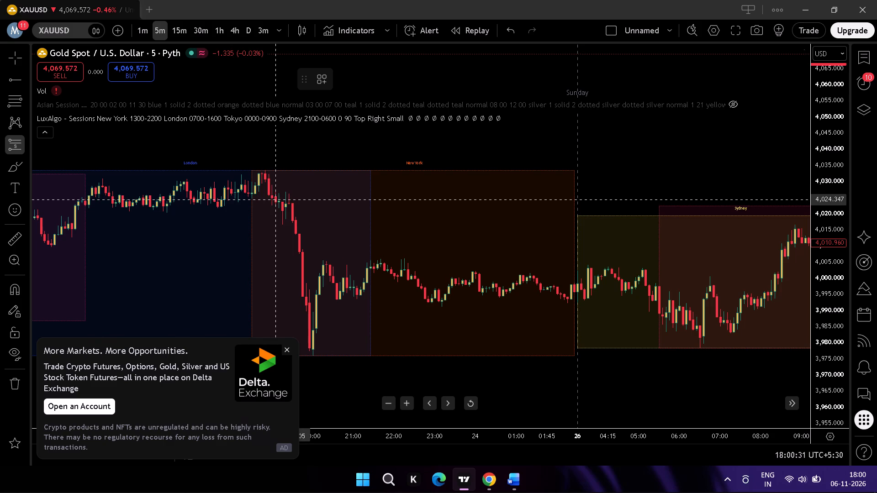
click(276, 199)
key(Escape)
key(Escape)
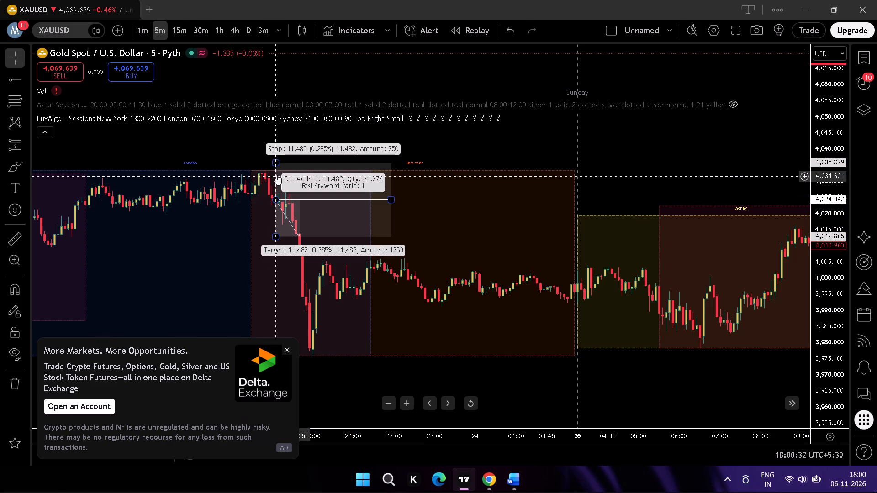
Adjust the short position's stop to about 4,032.1 and its target to about 4,008.8, for a risk/reward ratio of 2.
drag(277, 164, 282, 175)
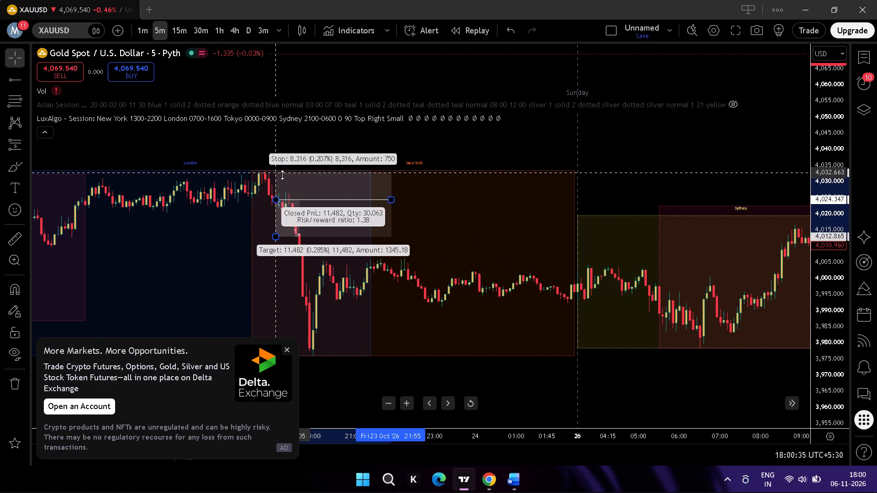
drag(282, 175, 283, 174)
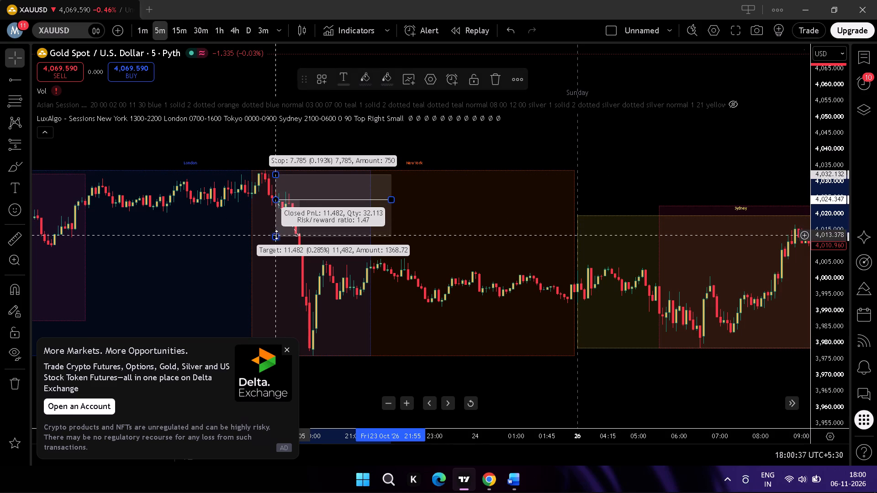
drag(276, 236, 287, 262)
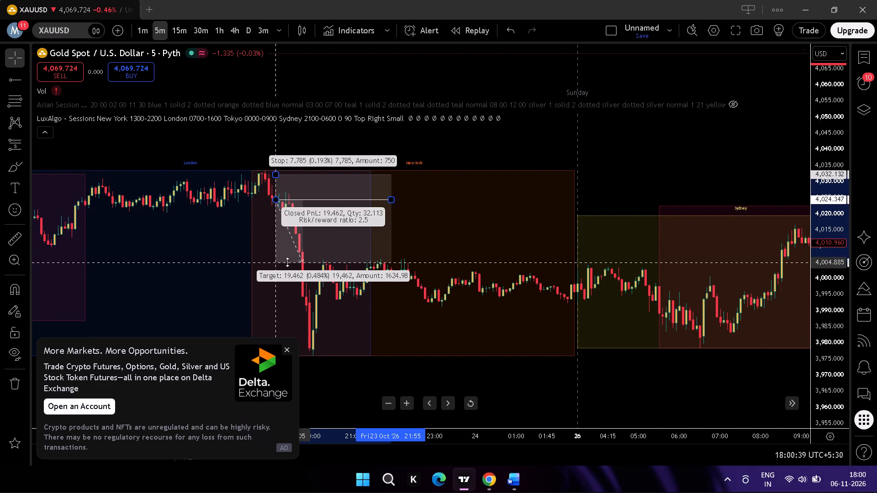
drag(287, 262, 288, 250)
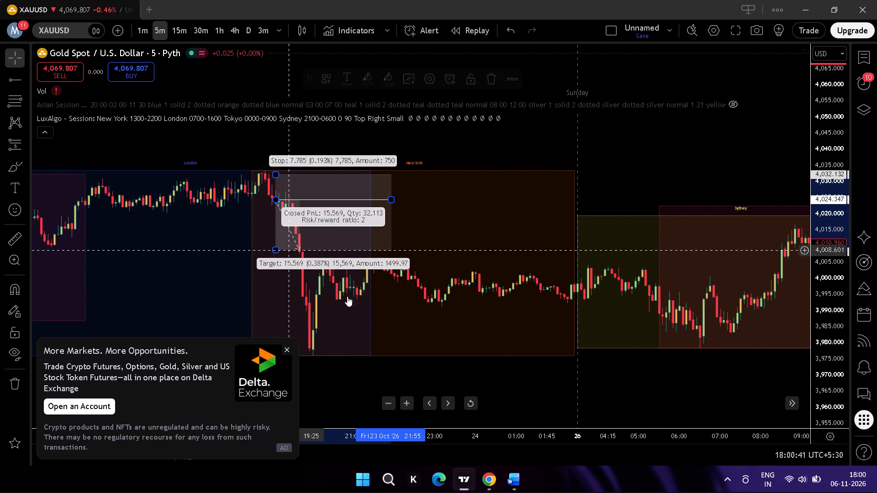
click(412, 325)
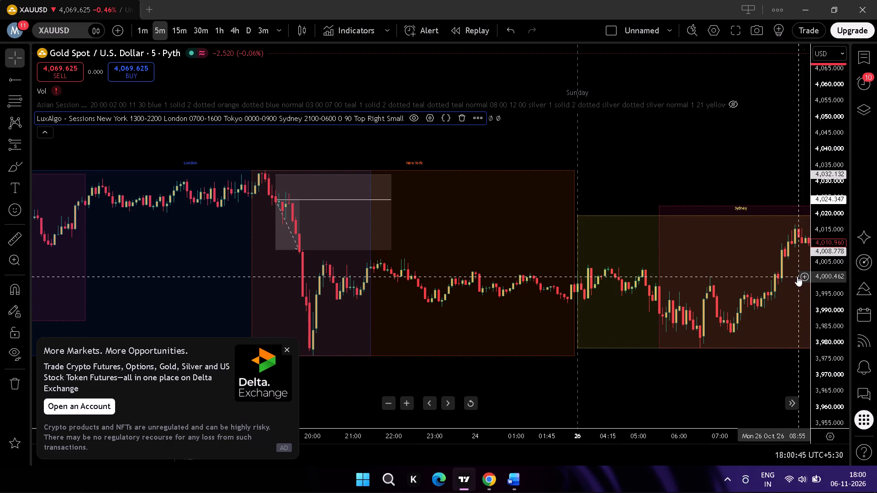
Switch to the Word table and record Sell and Profit in the row for Friday 23 October.
click(515, 486)
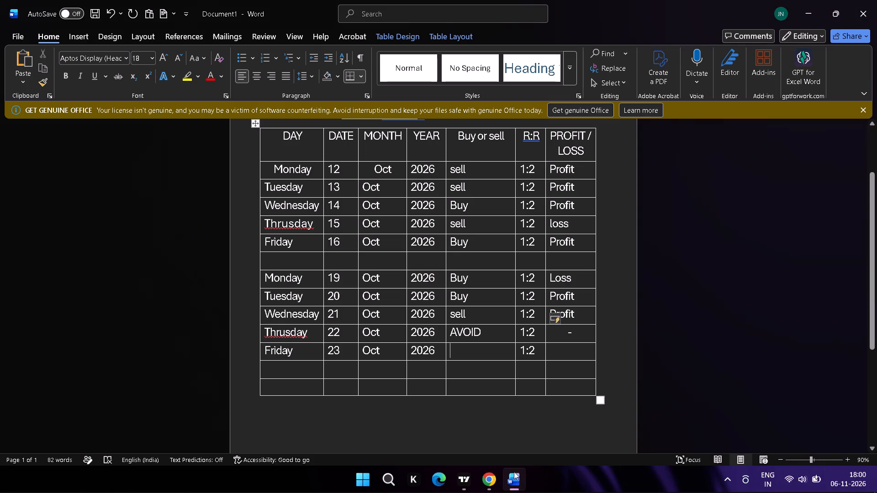
click(466, 349)
key(s)
key(e)
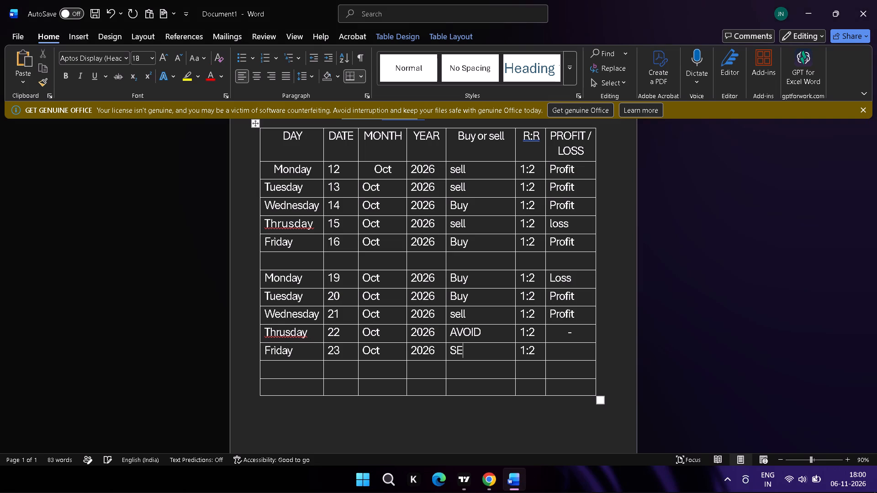
key(BackSpace)
text(sell)
key(space)
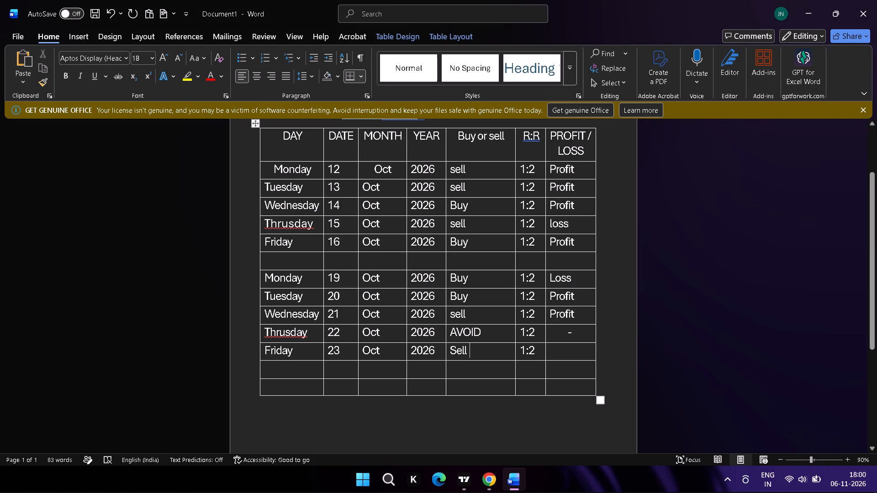
key(p)
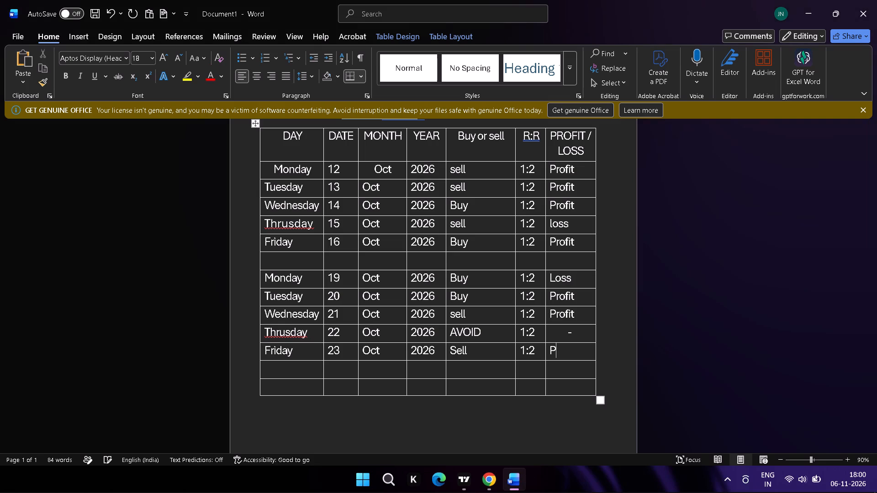
text(rofit)
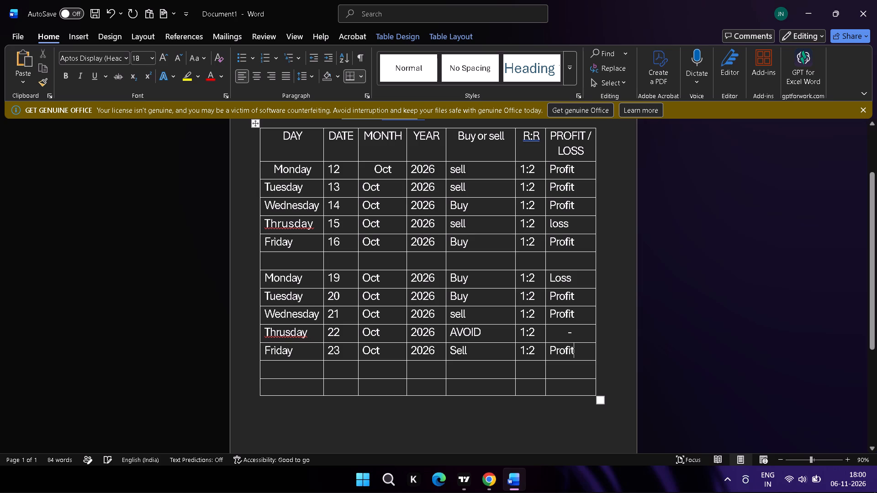
Review the XAU/USD backtesting table from its heading through the filled rows of both weeks.
scroll(556, 343, up, 1)
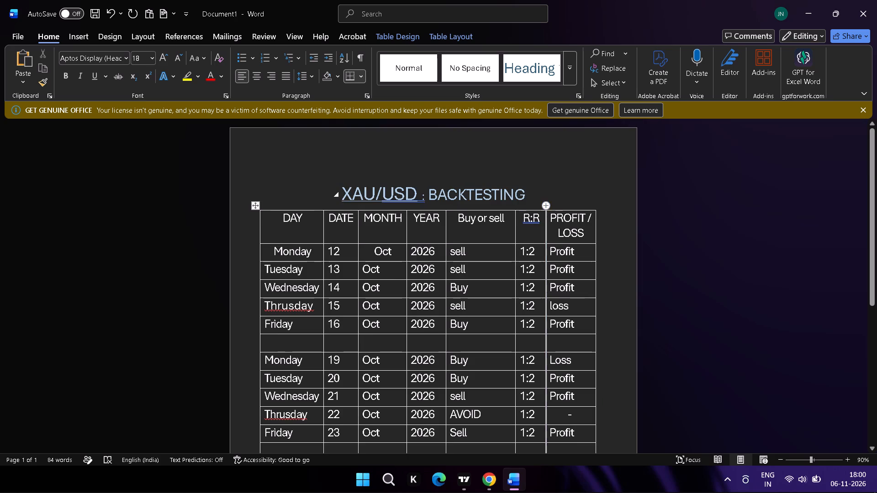
click(552, 189)
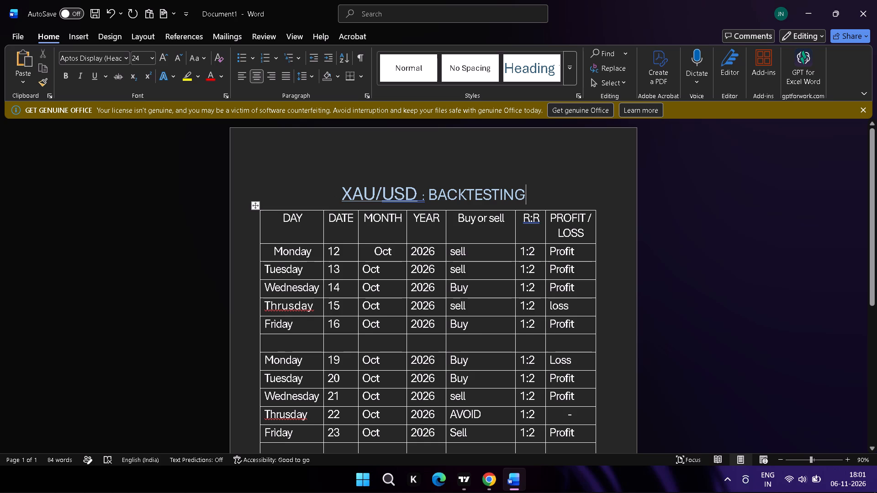
scroll(541, 244, down, 2)
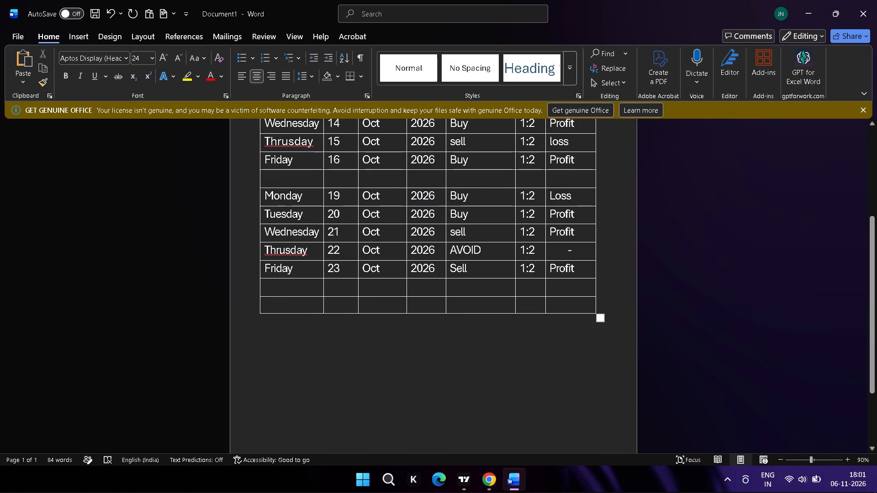
drag(584, 276, 506, 254)
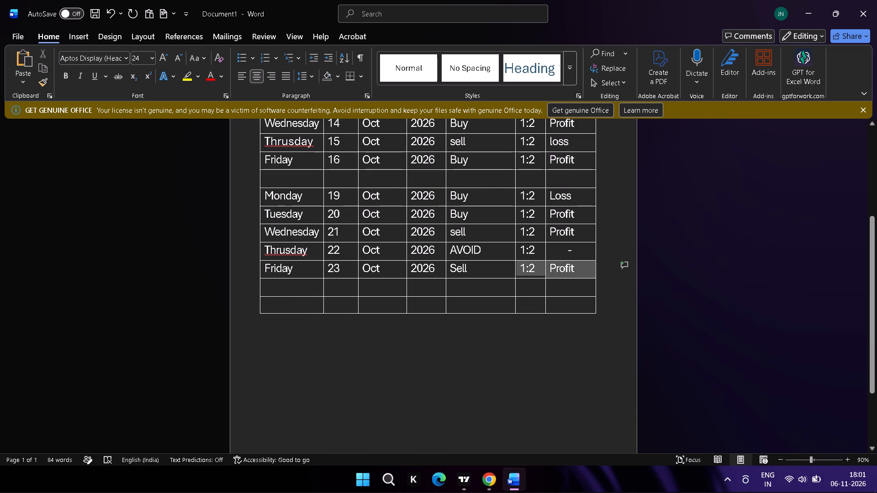
drag(506, 254, 262, 124)
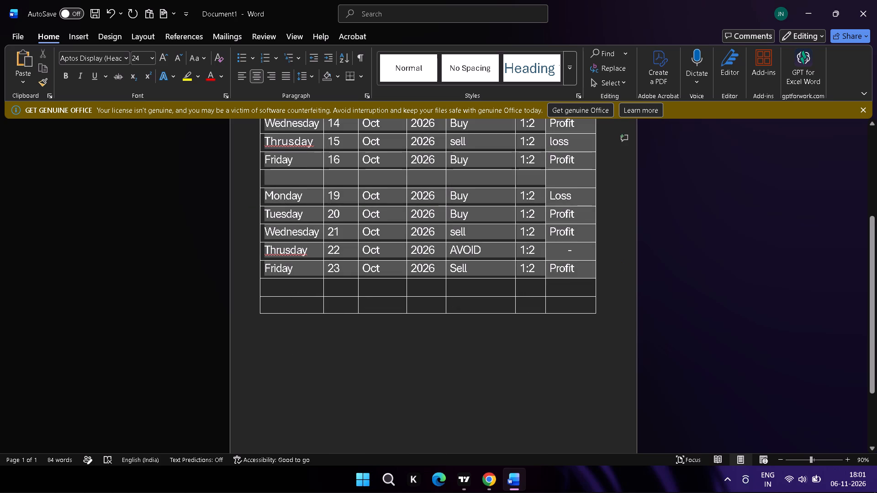
drag(262, 124, 262, 106)
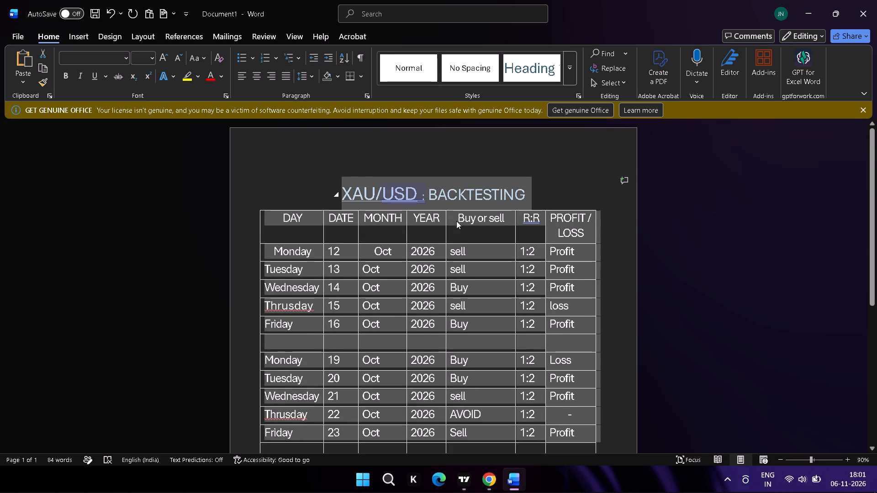
scroll(466, 229, down, 1)
click(681, 314)
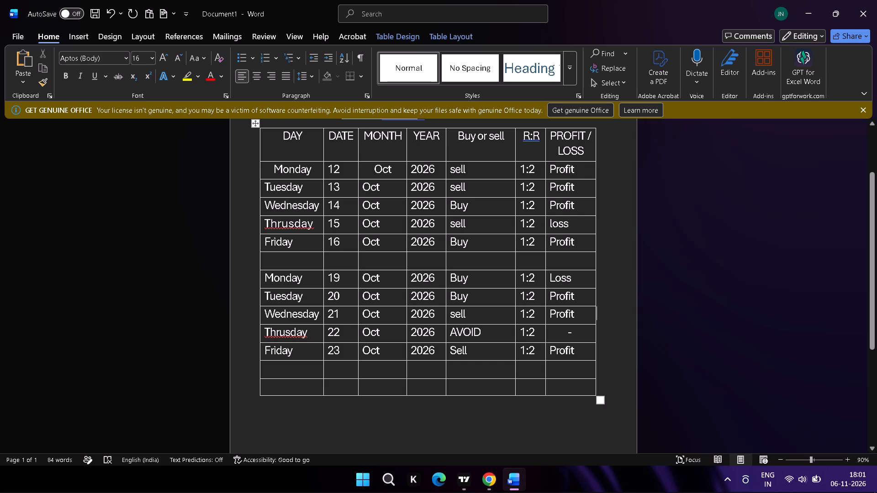
Copy the table rows for Monday 19 to Friday 23 October and move to the first empty row beneath them.
drag(588, 357, 499, 304)
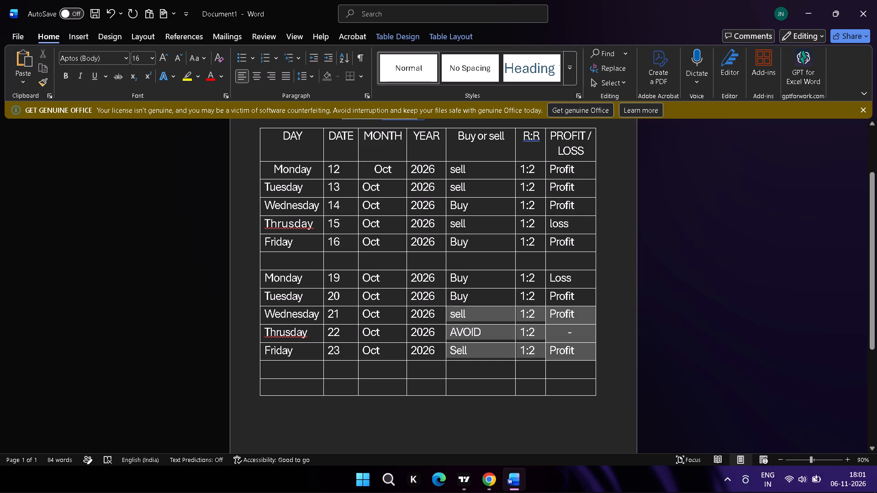
drag(499, 304, 286, 283)
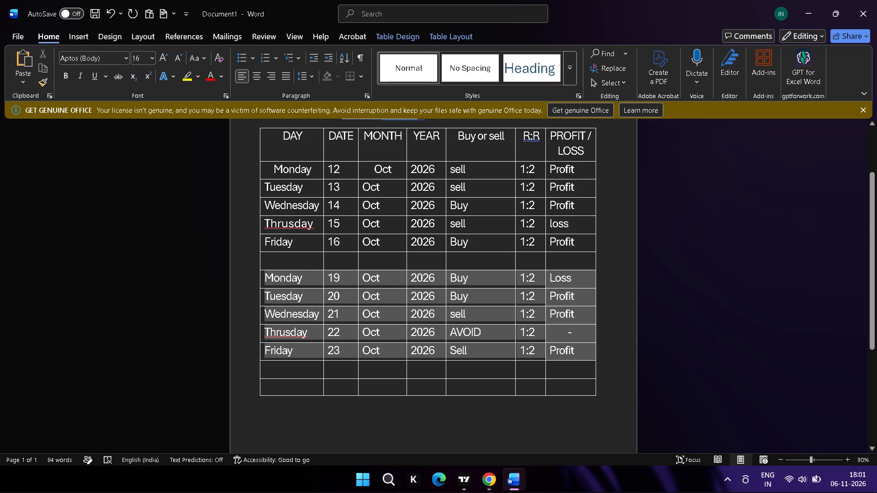
drag(286, 283, 288, 282)
key(ctrl+c)
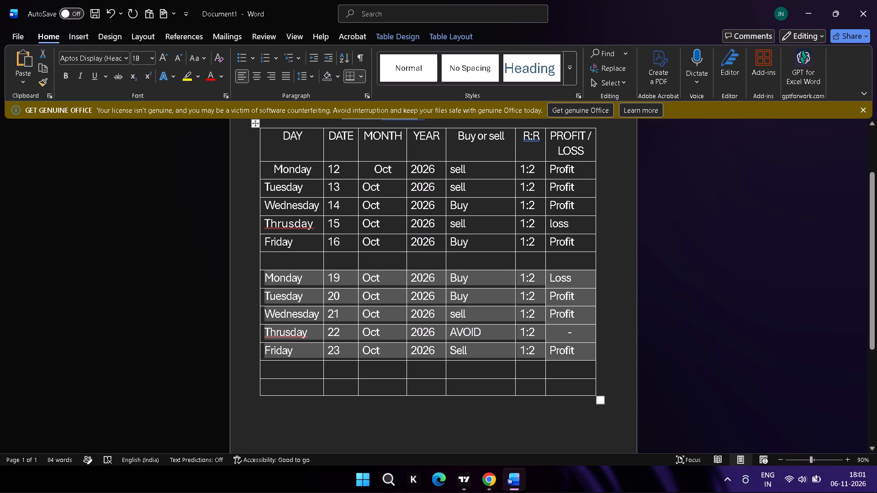
click(562, 373)
right_click(562, 372)
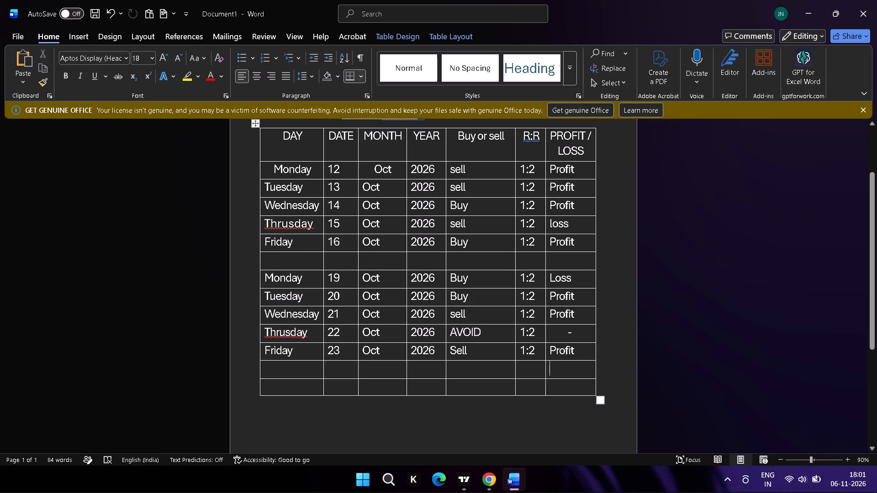
Insert another empty row below the first blank row beneath Friday 23 October.
drag(568, 362, 391, 367)
drag(565, 381, 293, 378)
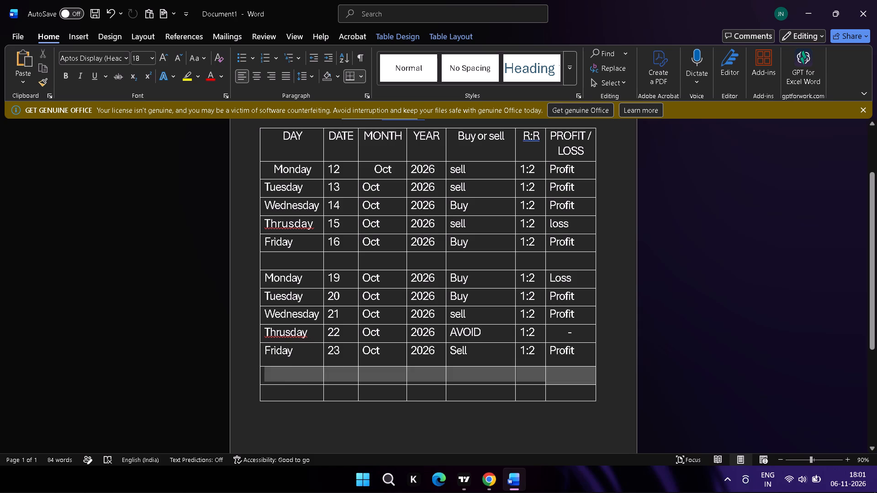
drag(293, 378, 292, 378)
click(462, 349)
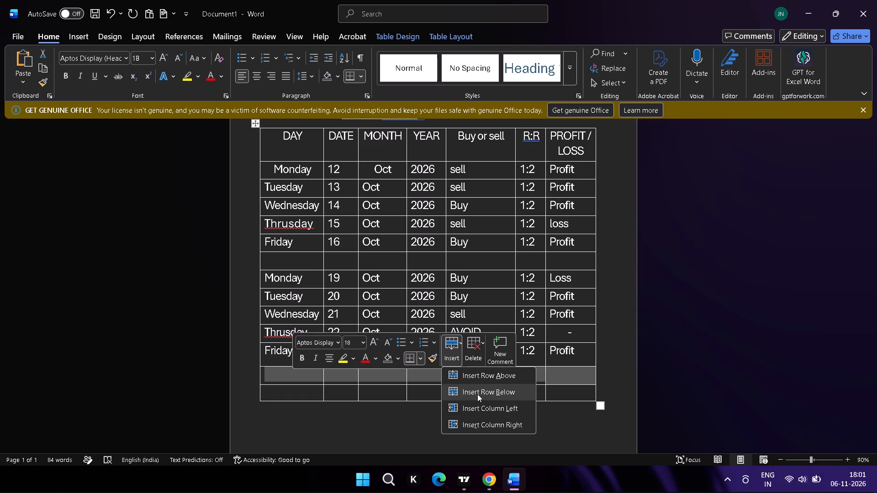
click(477, 394)
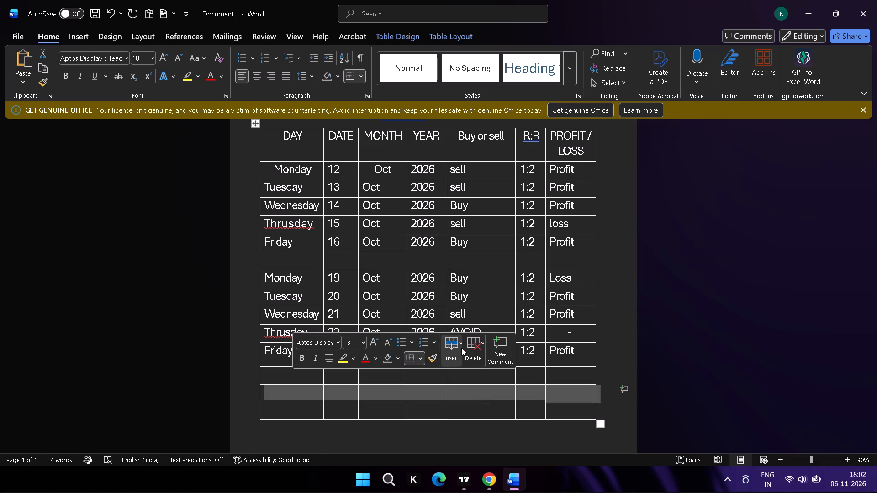
click(461, 347)
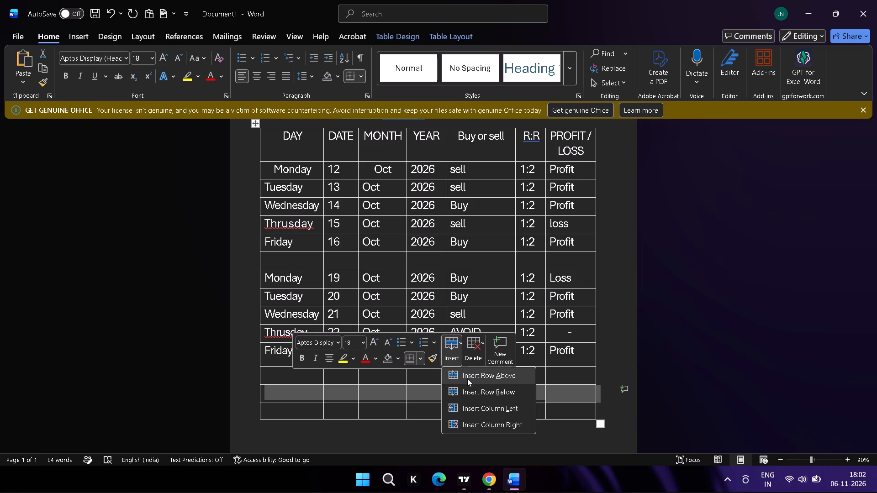
click(560, 371)
Insert five empty rows below Friday 23 October, based on the rows for Monday 19 to Friday 23.
drag(579, 365, 340, 271)
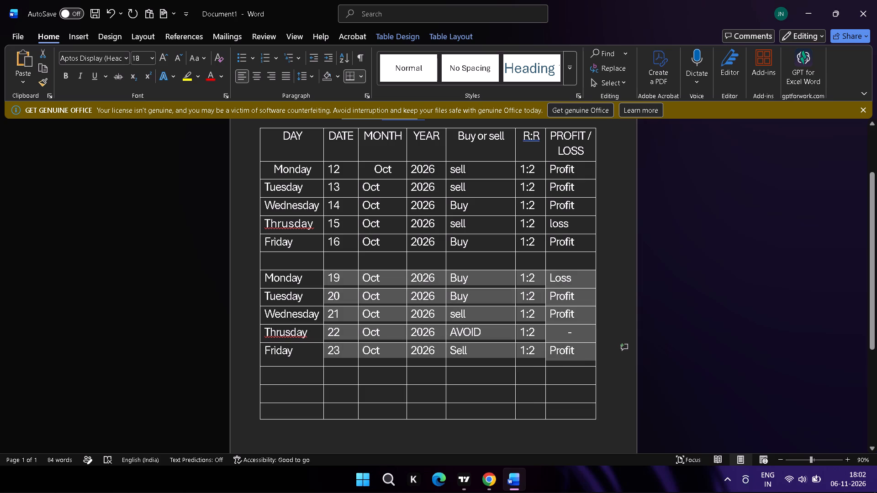
drag(340, 271, 298, 278)
right_click(424, 364)
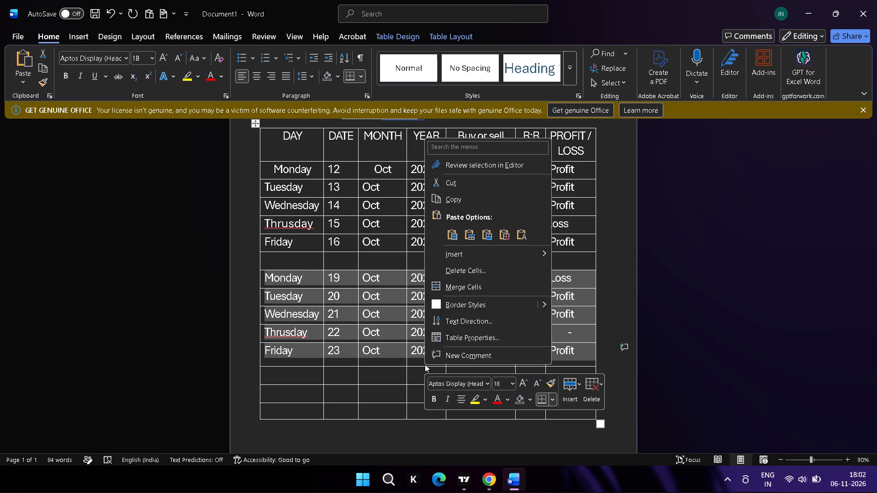
click(549, 399)
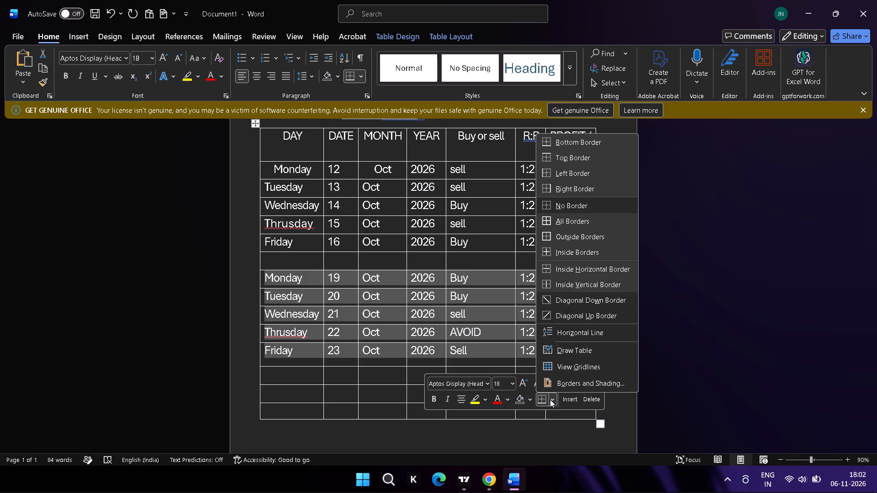
right_click(549, 399)
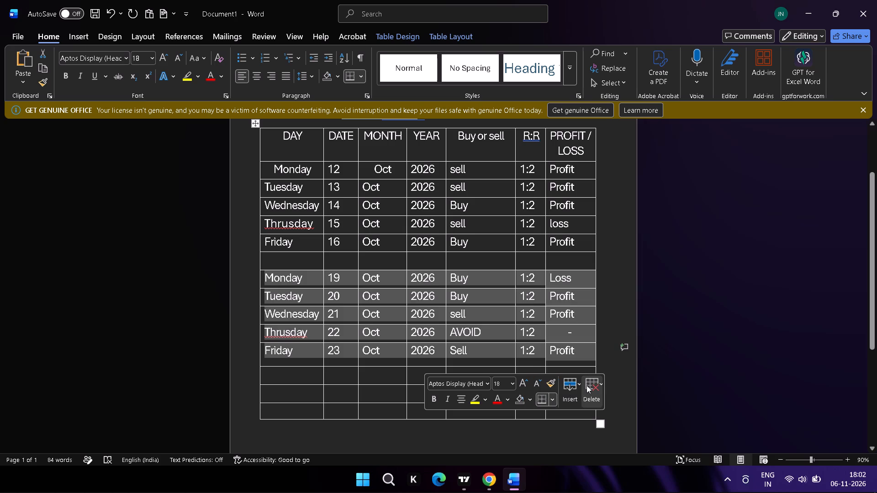
click(577, 381)
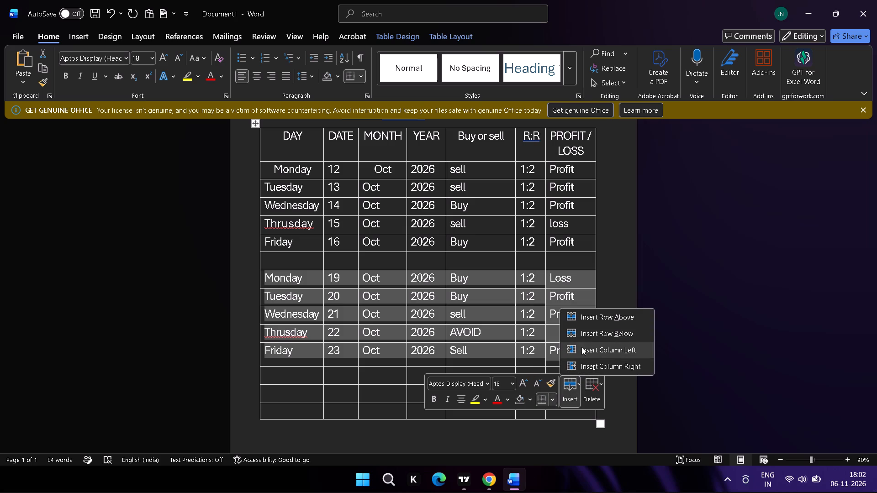
click(585, 333)
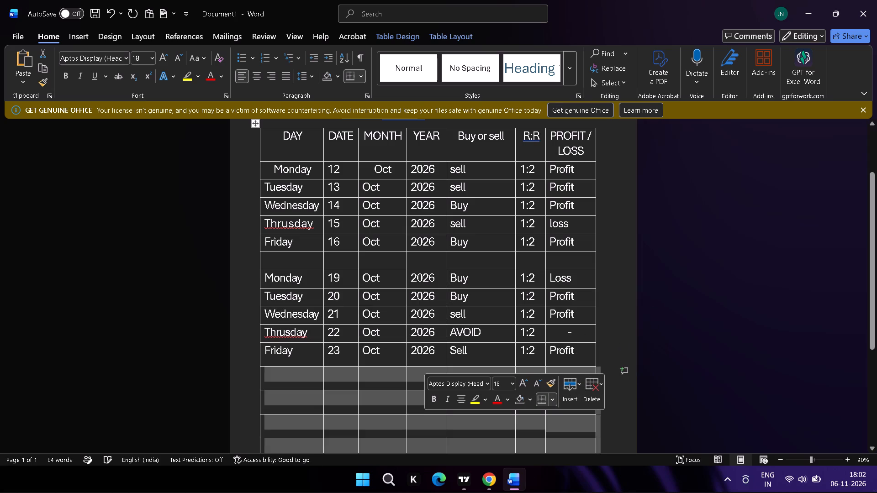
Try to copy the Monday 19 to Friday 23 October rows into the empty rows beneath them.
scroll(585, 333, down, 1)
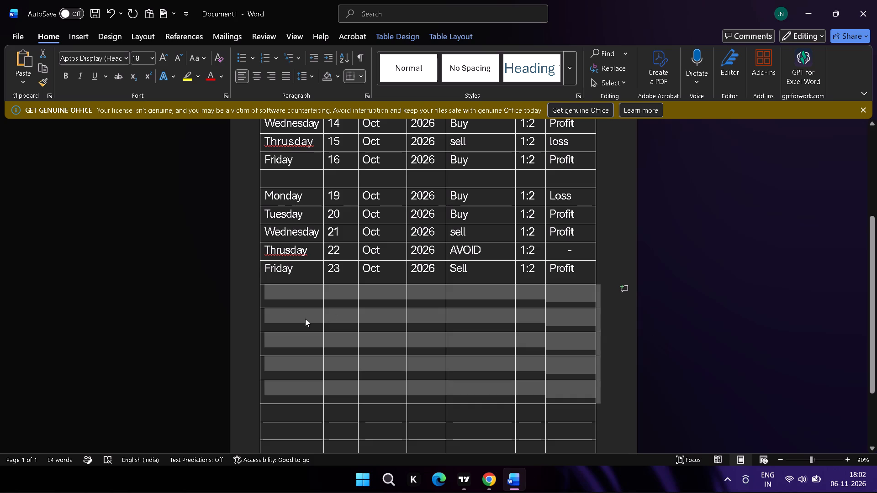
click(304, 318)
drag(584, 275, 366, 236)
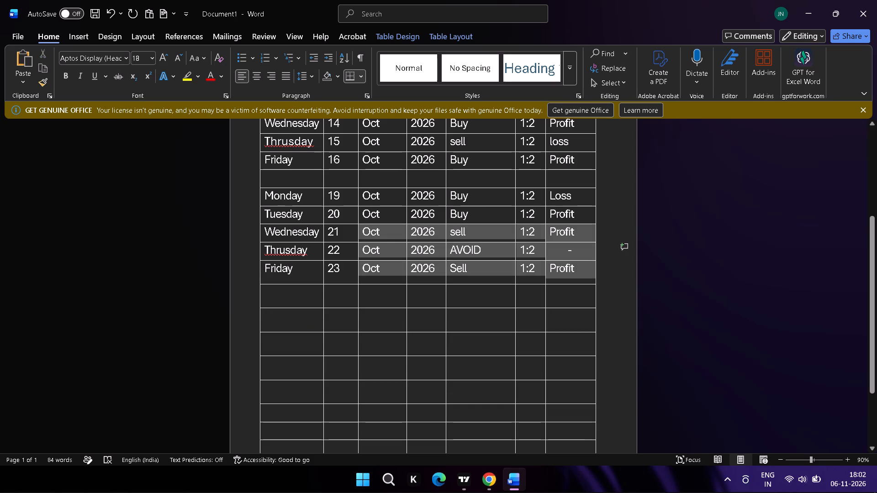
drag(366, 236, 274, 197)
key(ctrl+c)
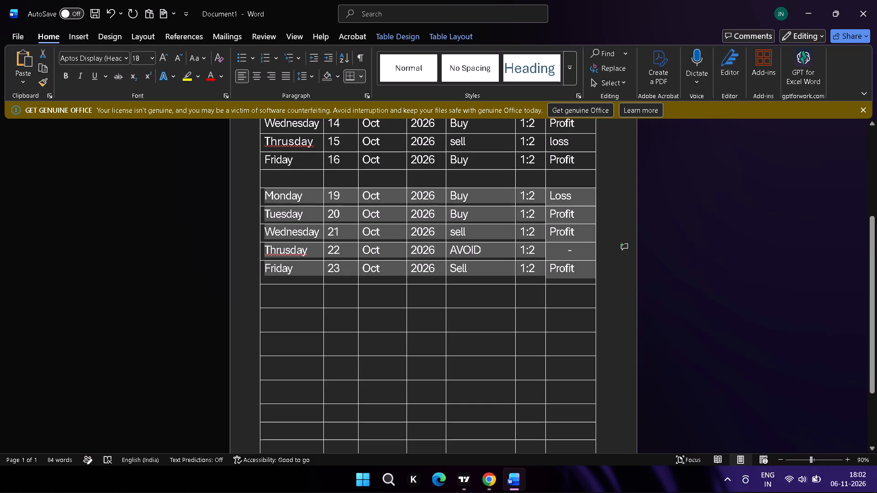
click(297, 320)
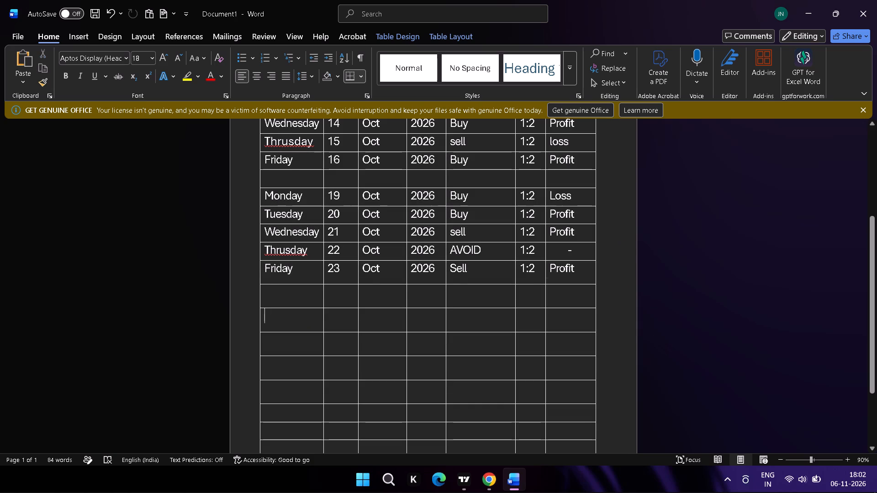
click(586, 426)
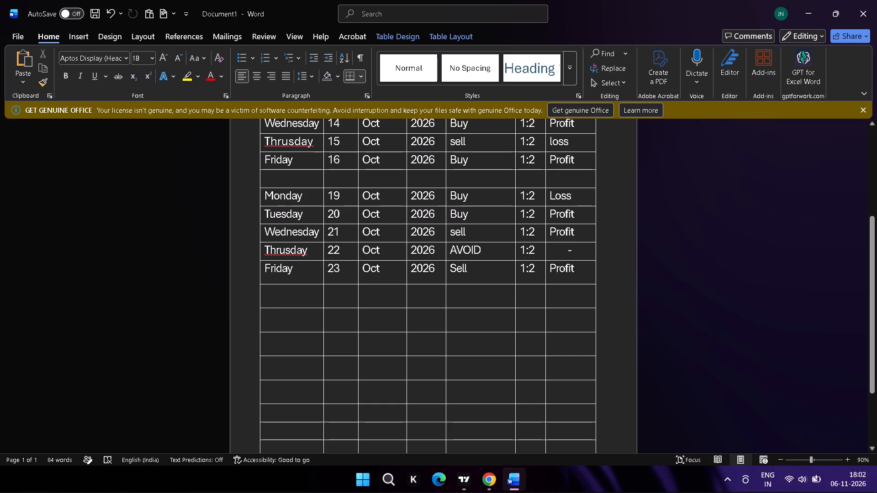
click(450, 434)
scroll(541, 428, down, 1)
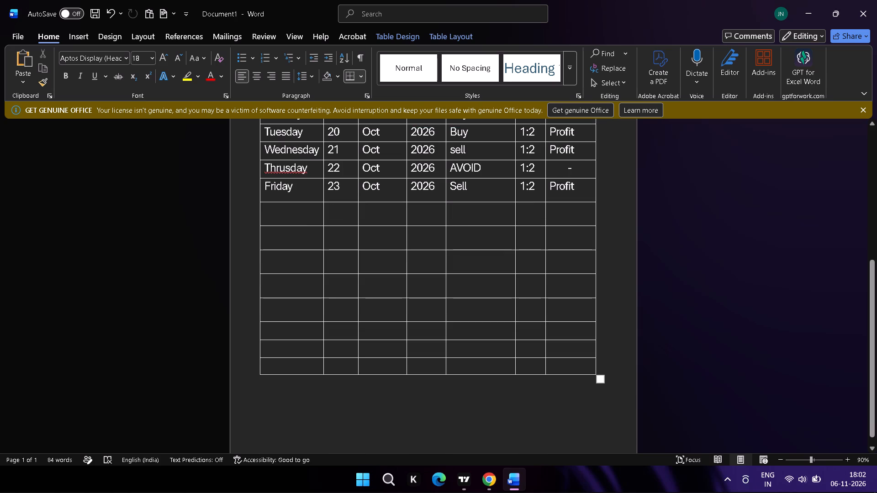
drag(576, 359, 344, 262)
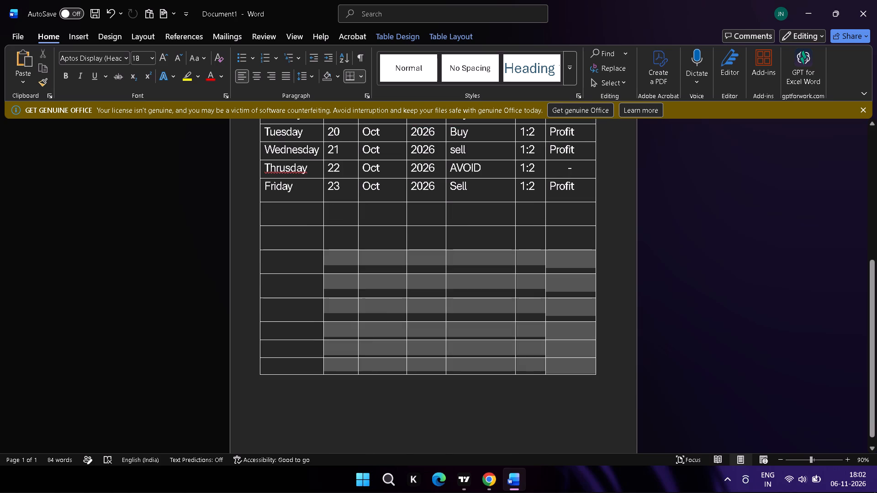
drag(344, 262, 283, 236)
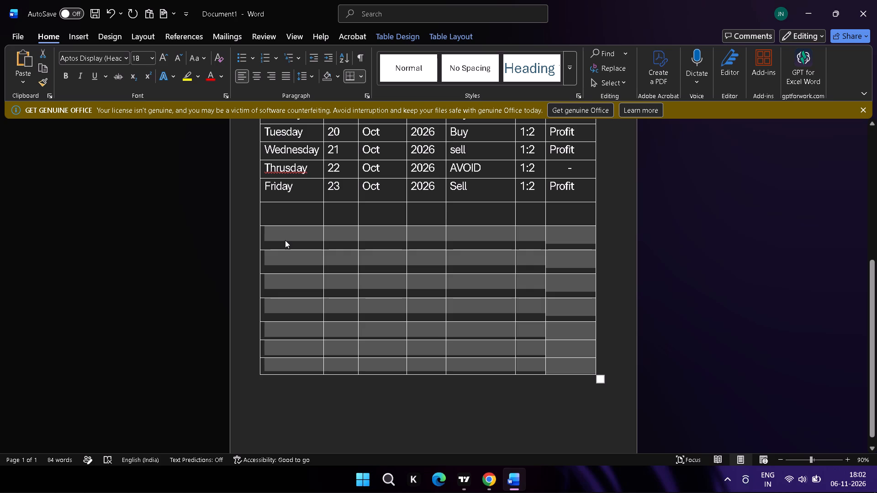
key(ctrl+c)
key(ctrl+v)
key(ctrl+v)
Copy the Monday 19 to Friday 23 October rows and paste them beneath, leaving one blank row between the weeks.
drag(565, 193, 254, 139)
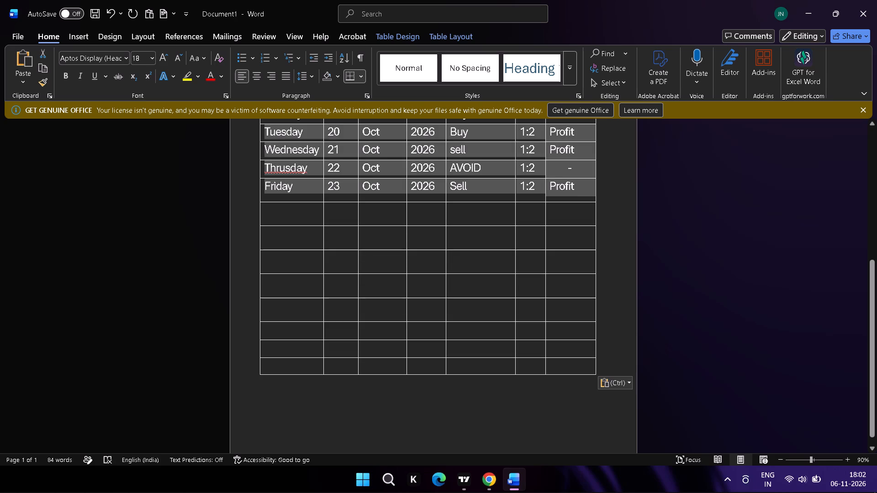
drag(254, 139, 278, 170)
key(ctrl+c)
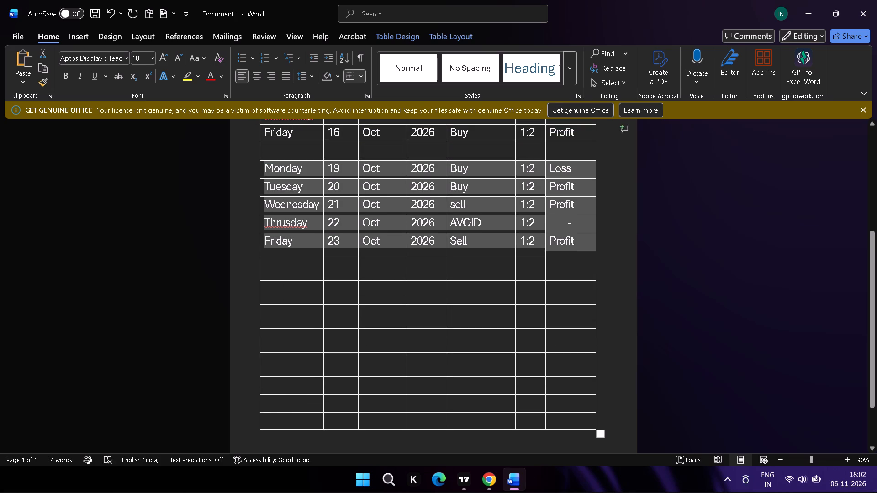
drag(269, 288, 580, 395)
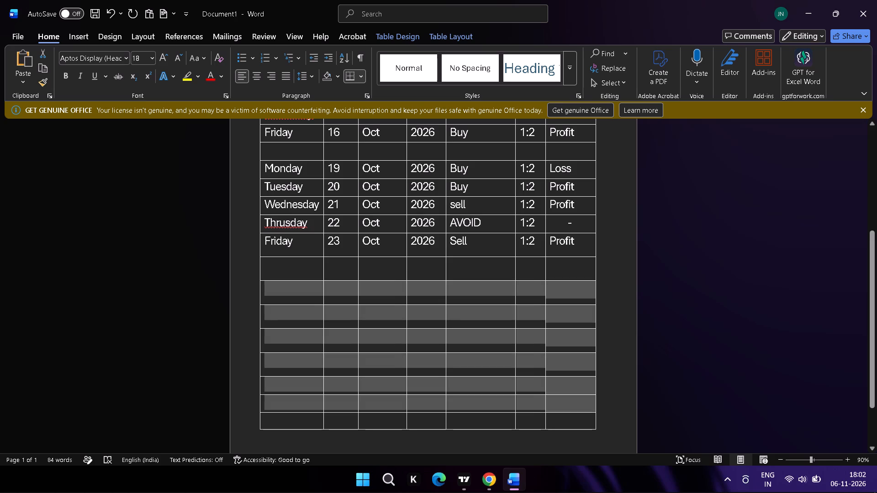
drag(580, 395, 585, 389)
key(ctrl+v)
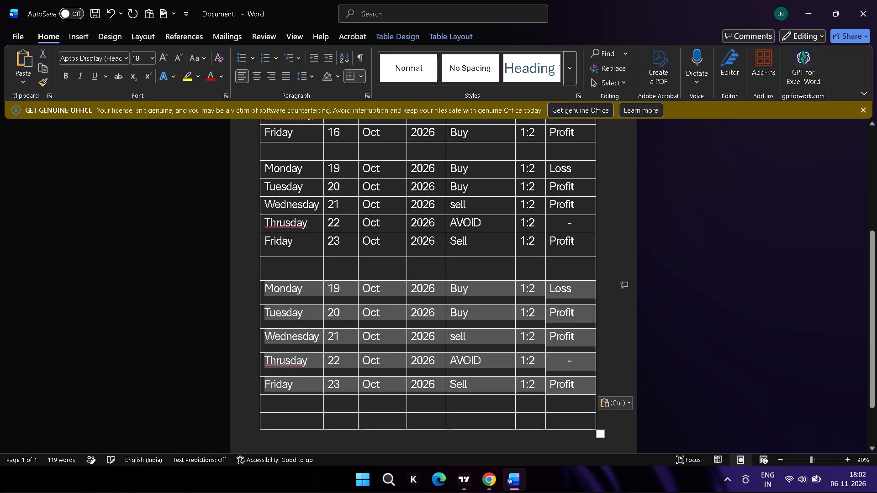
Switch to the TradingView chart, dismiss the advertisement, and examine XAUUSD price action through the sessions of Monday 26 October 2026.
click(473, 483)
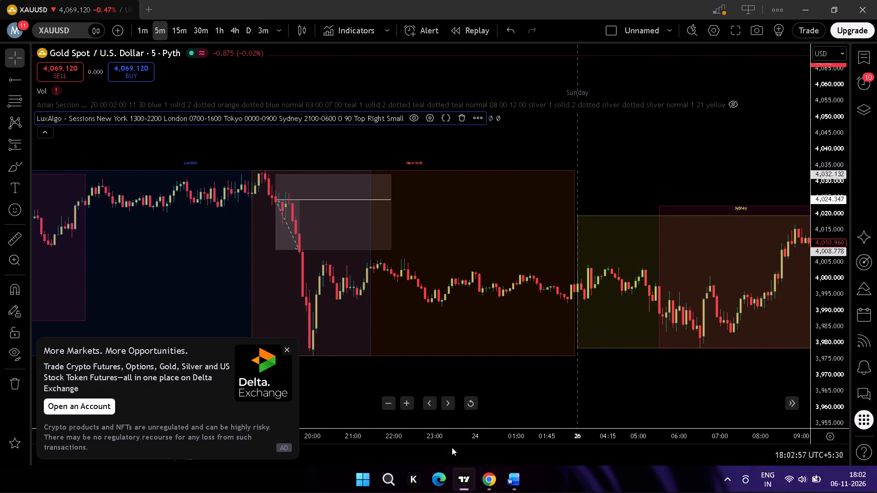
click(516, 480)
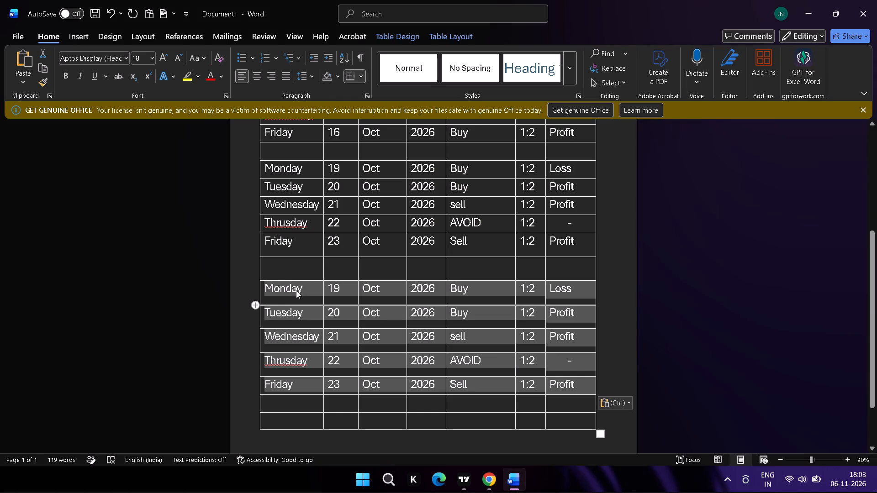
click(347, 286)
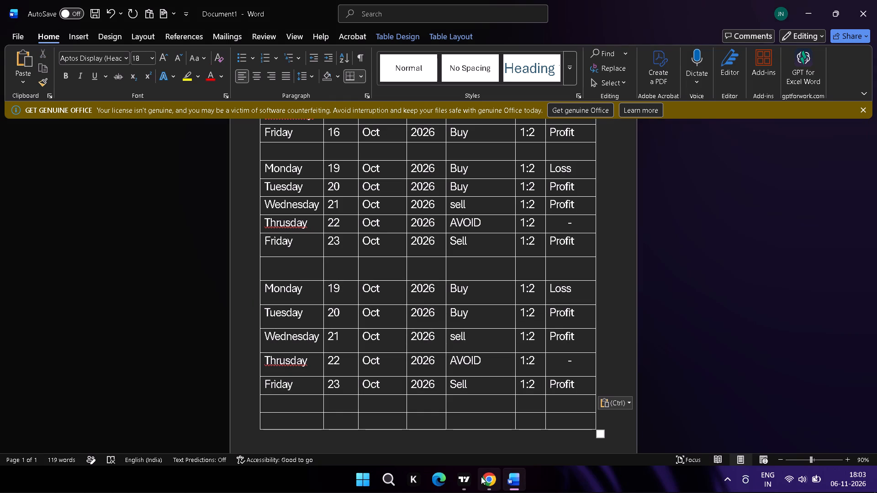
click(467, 480)
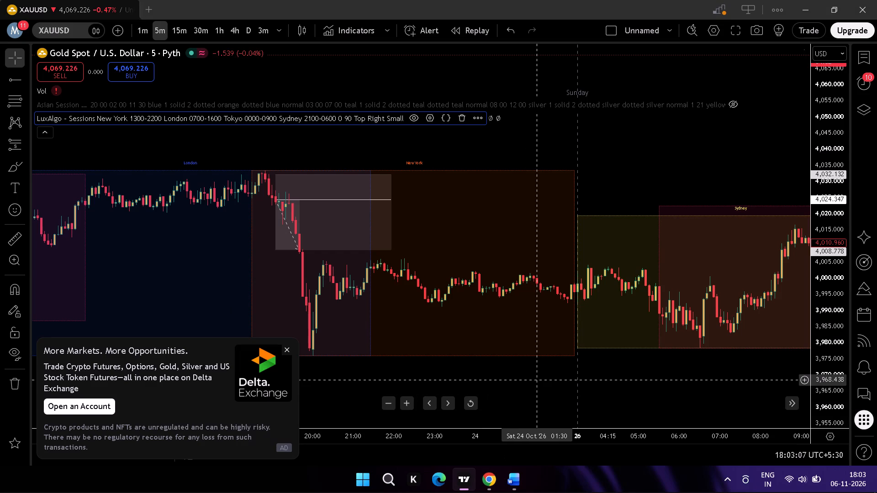
drag(539, 380, 491, 380)
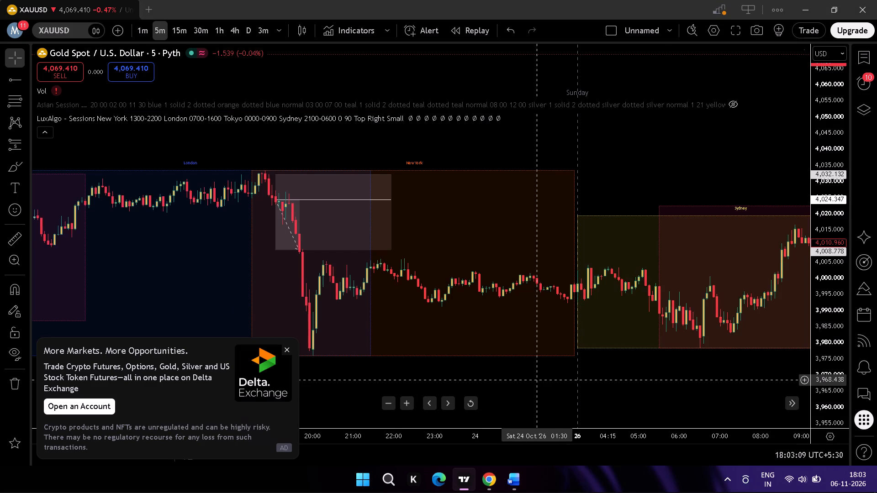
drag(491, 380, 271, 380)
drag(272, 380, 411, 381)
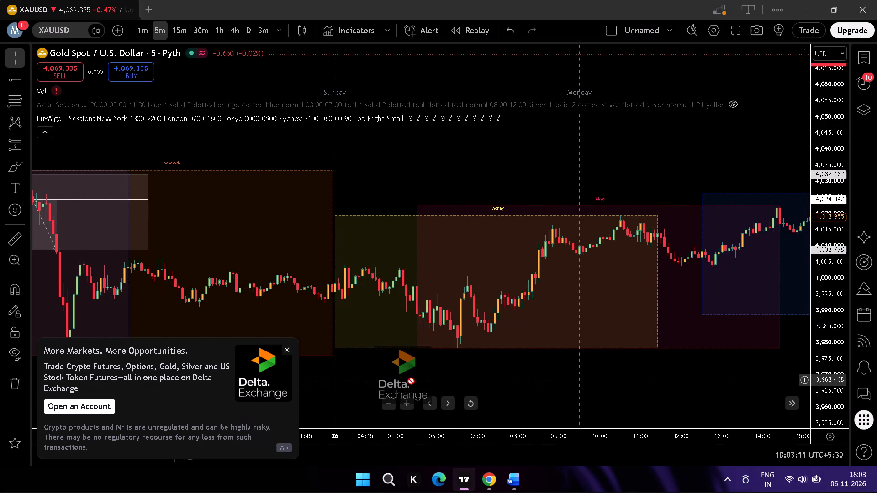
drag(411, 381, 352, 373)
drag(339, 368, 433, 379)
drag(366, 378, 386, 378)
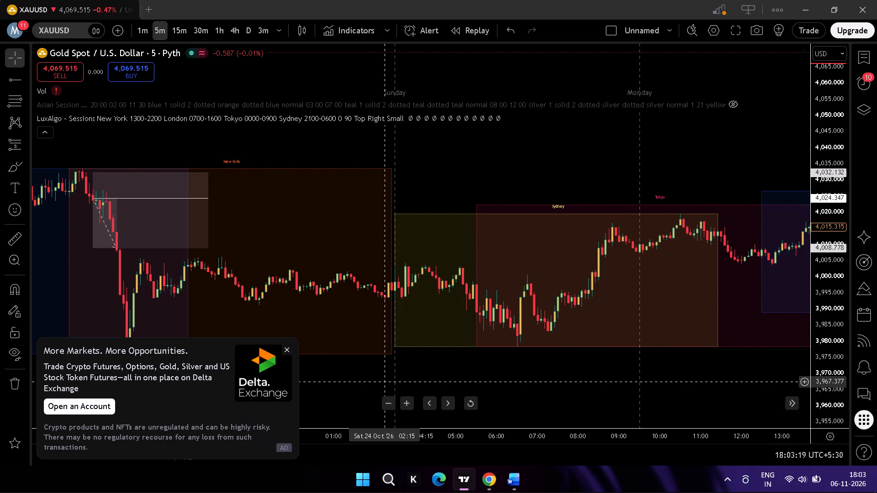
click(285, 347)
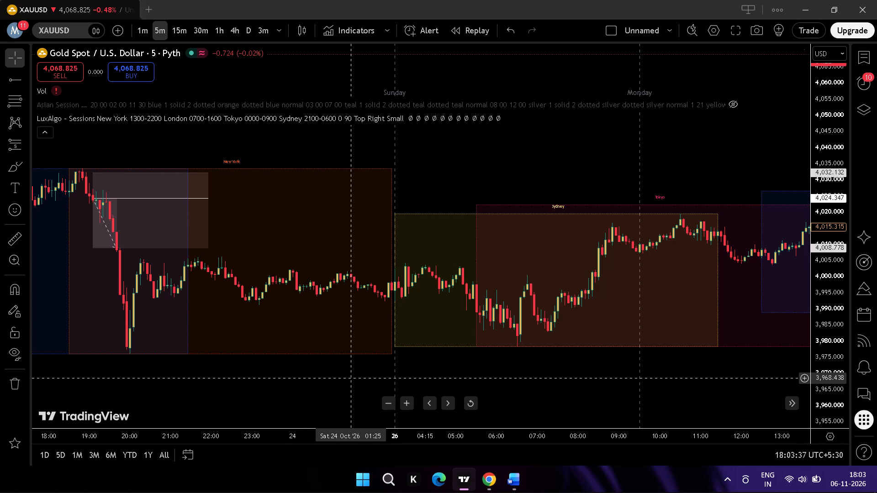
drag(639, 373, 390, 382)
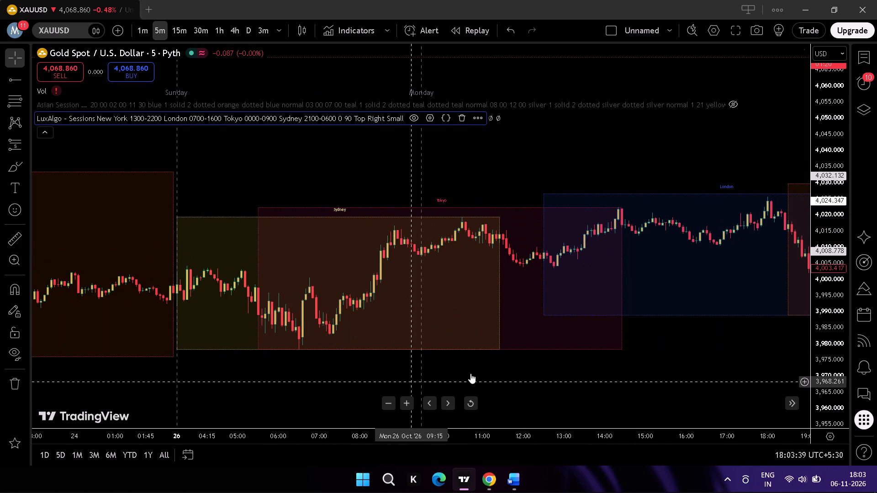
drag(691, 315, 407, 315)
drag(599, 289, 509, 303)
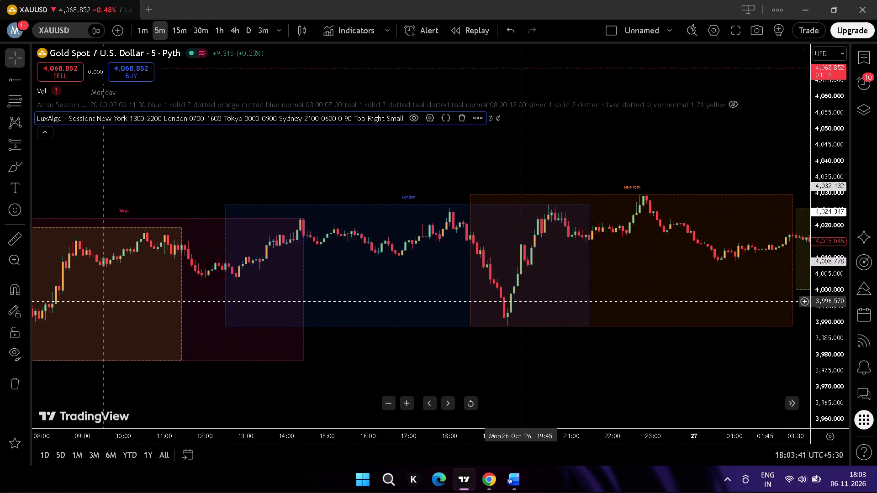
drag(509, 303, 472, 308)
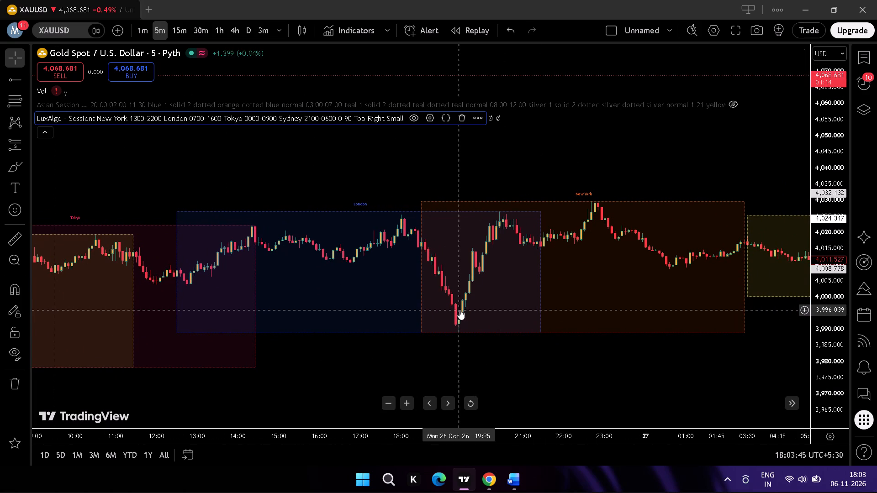
scroll(404, 311, up, 1)
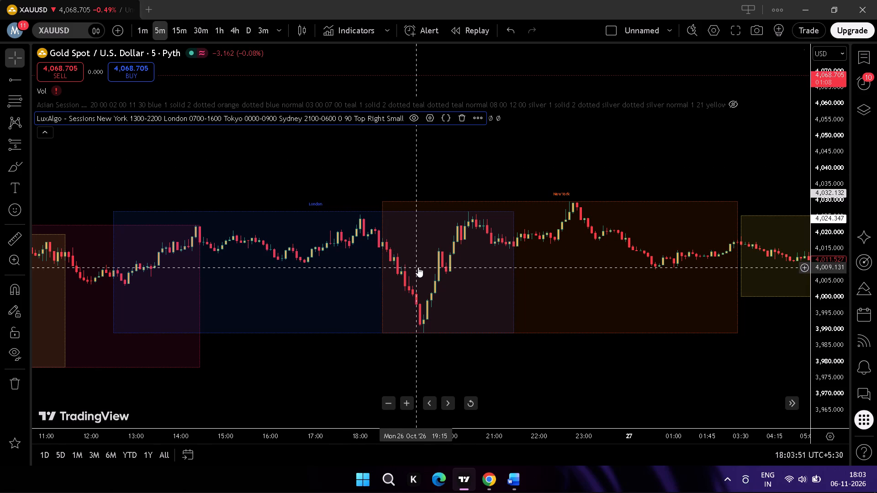
Switch to the Word table and set the last week's Monday, Tuesday and Wednesday dates to 26, 27 and 28.
click(511, 479)
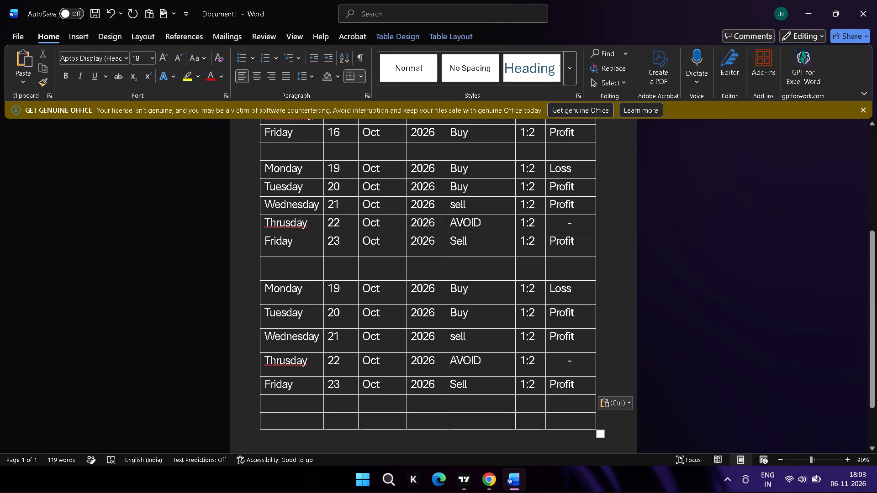
click(343, 295)
key(BackSpace)
key(BackSpace)
text(26)
key(space)
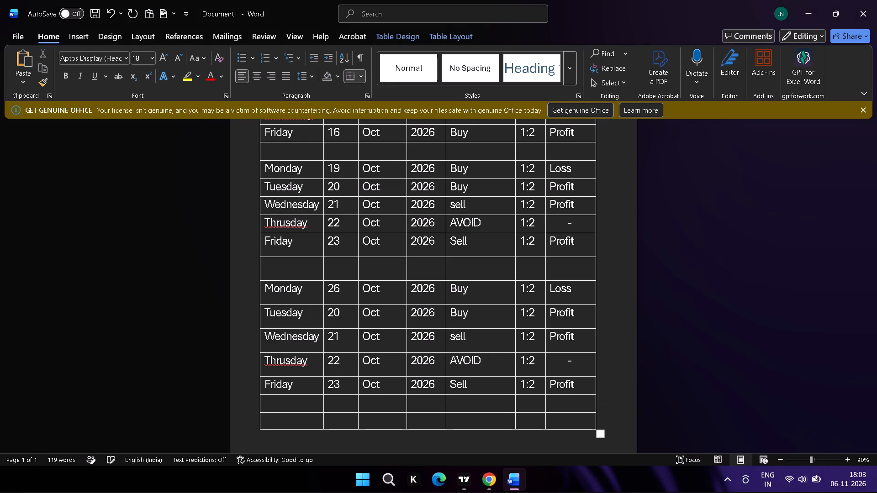
click(345, 314)
key(BackSpace)
key(BackSpace)
key(7)
click(348, 346)
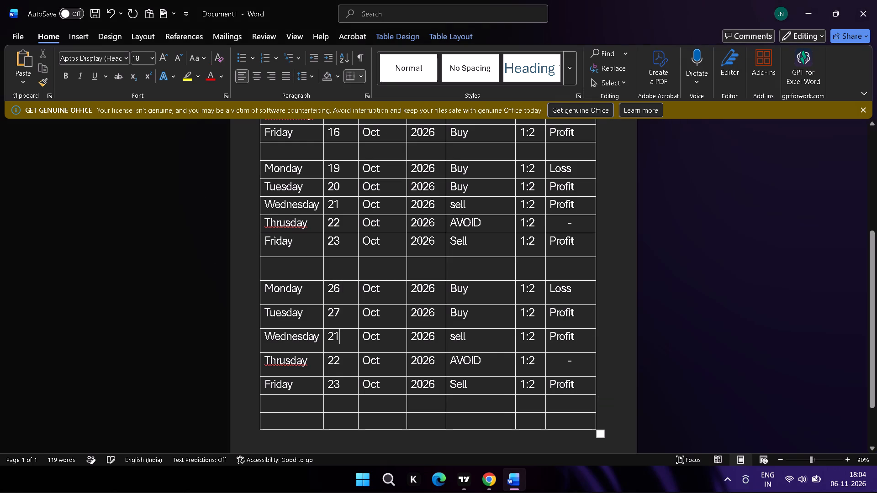
key(BackSpace)
key(8)
Set the last week's Thursday and Friday dates to 29 and 30, and complete the Wednesday date as 28.
click(352, 362)
key(BackSpace)
key(BackSpace)
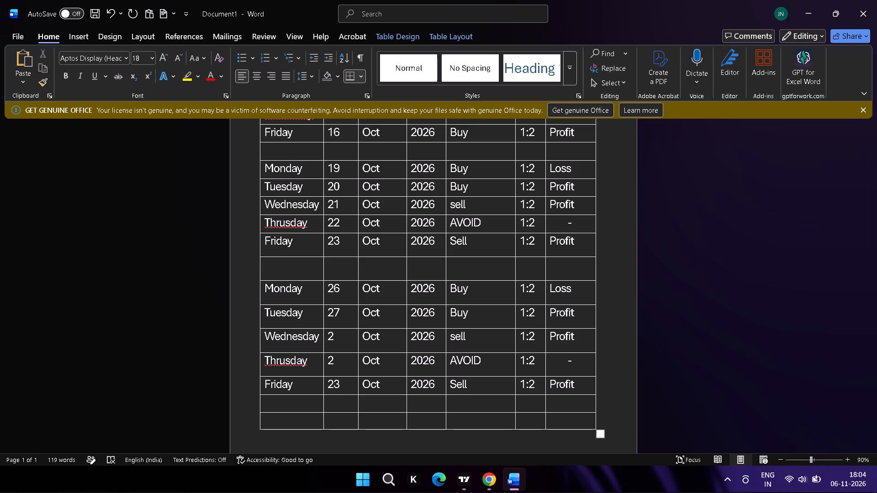
key(9)
click(349, 381)
key(BackSpace)
key(BackSpace)
key(BackSpace)
text(30)
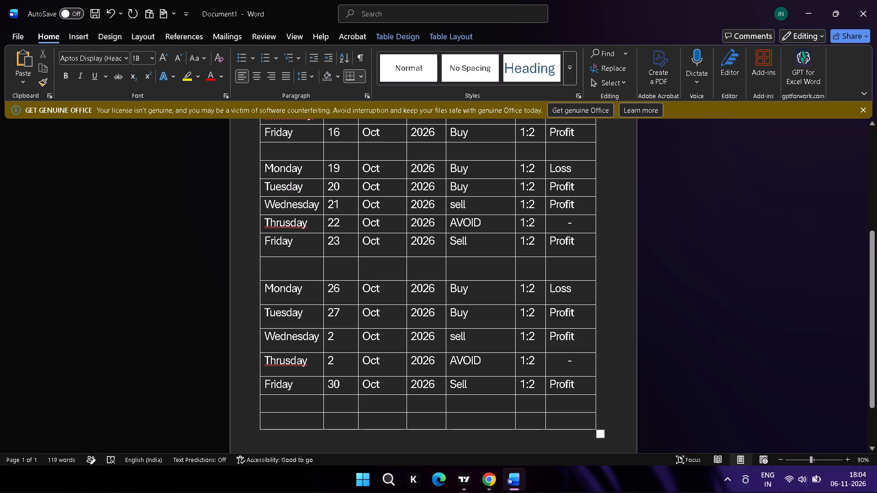
click(340, 362)
key(9)
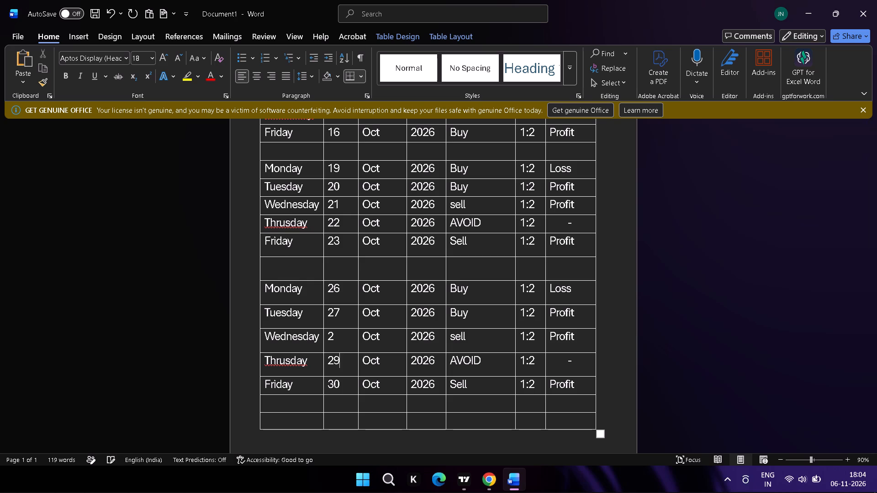
click(343, 334)
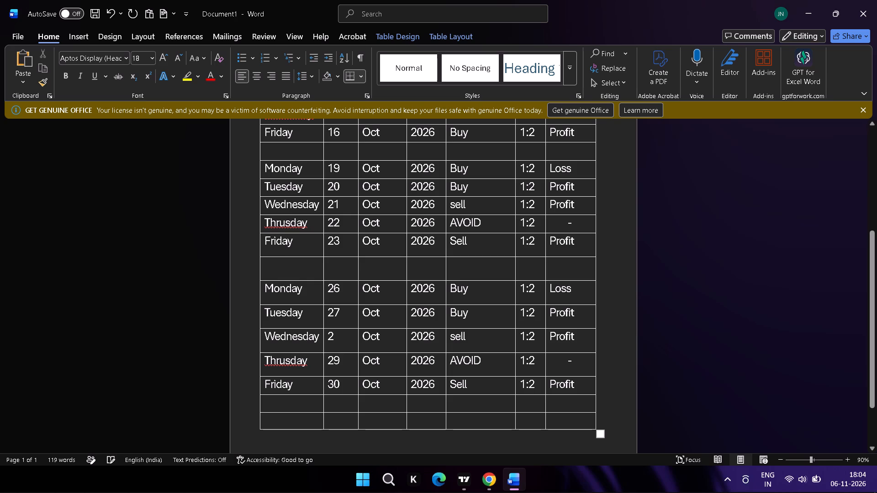
key(8)
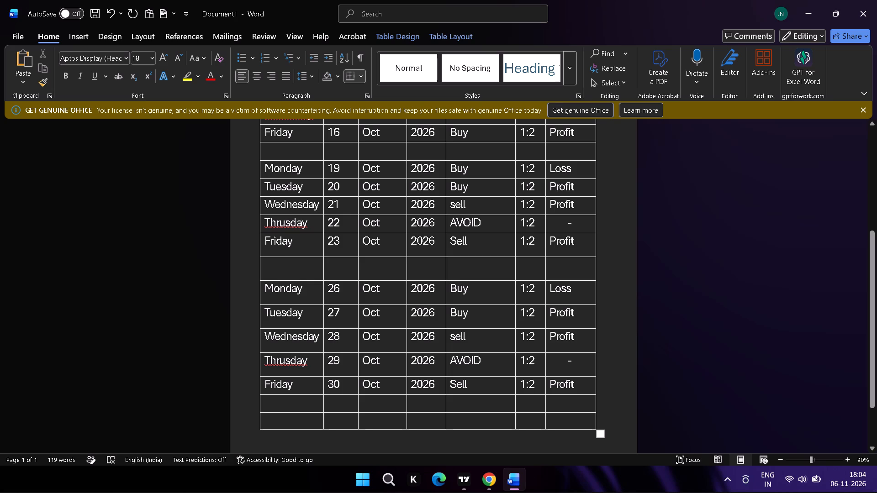
Change the trade direction for Monday 26 October to AVOID.
click(488, 296)
key(BackSpace)
key(BackSpace)
key(BackSpace)
key(BackSpace)
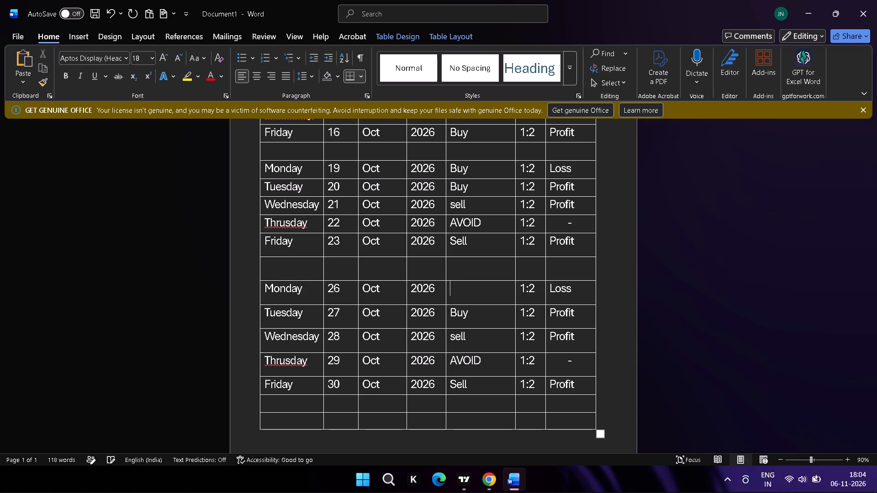
key(a)
text(VOID)
Replace the result for Monday 26 October with a dash, spaced toward the middle of its cell.
click(588, 293)
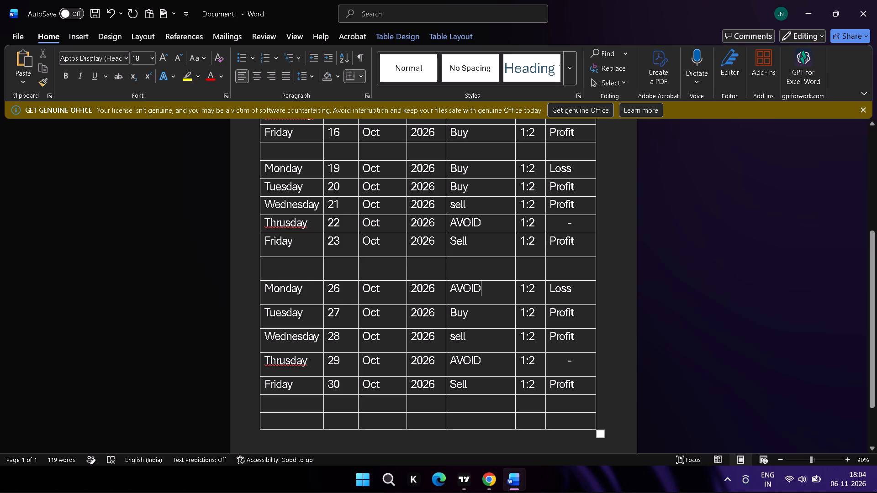
key(BackSpace)
key(BackSpace)
key(BackSpace)
key(BackSpace)
key(space)
key(space)
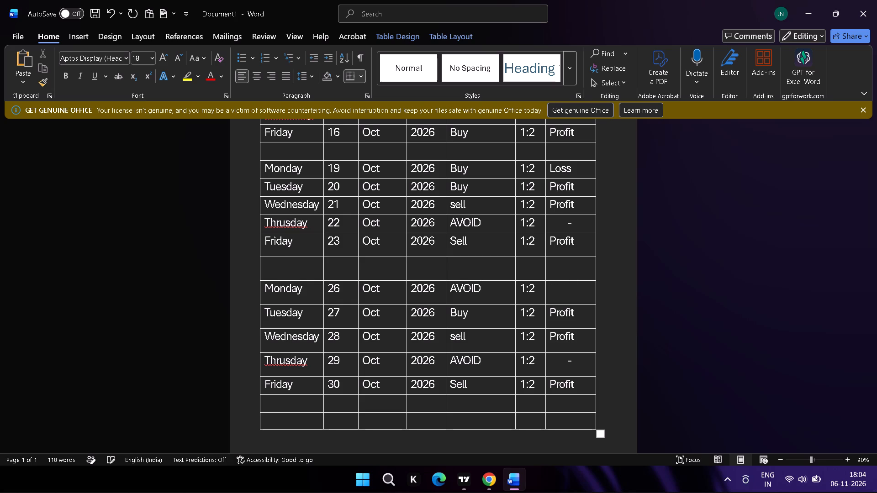
key(space)
key(space)
key(space)
key(space)
key(space)
key(space)
key(minus)
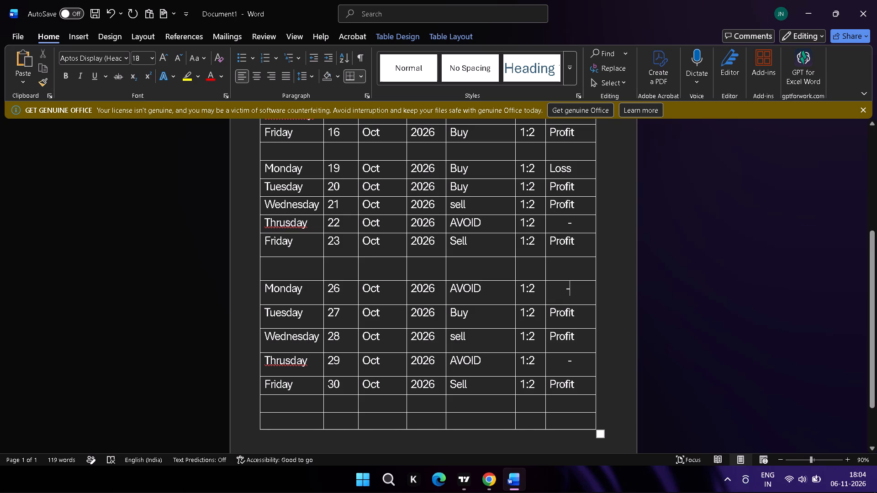
click(592, 299)
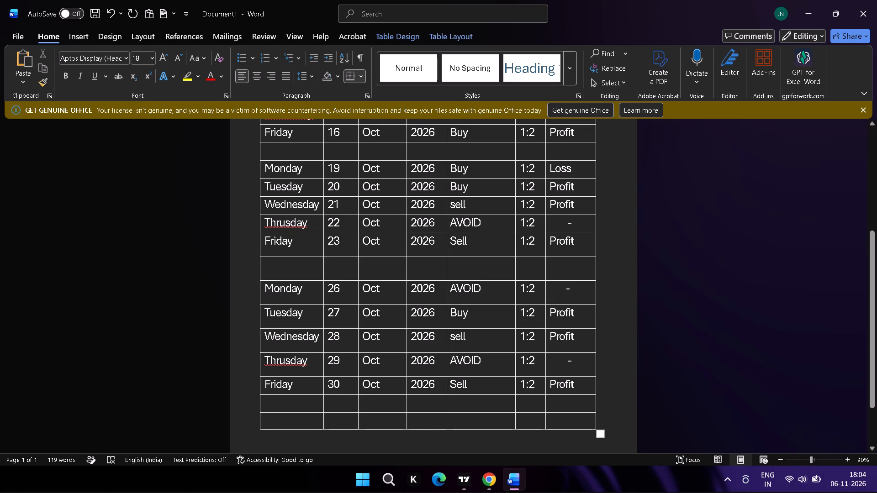
Switch to the TradingView chart and examine XAUUSD price action through the sessions of Tuesday 27 October 2026.
click(488, 490)
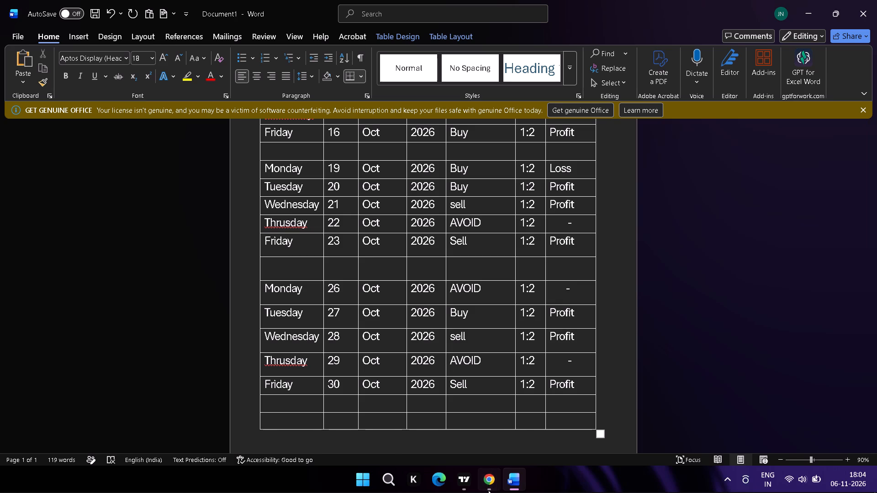
click(465, 485)
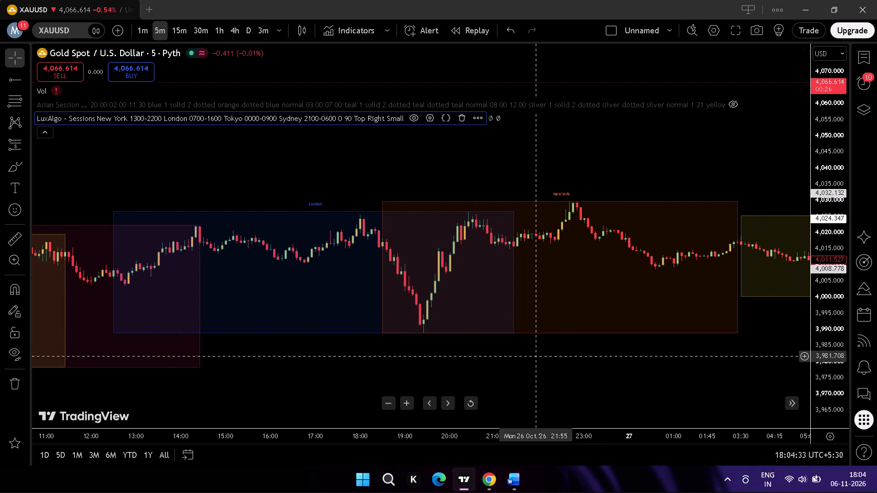
drag(582, 354, 245, 357)
drag(553, 342, 223, 299)
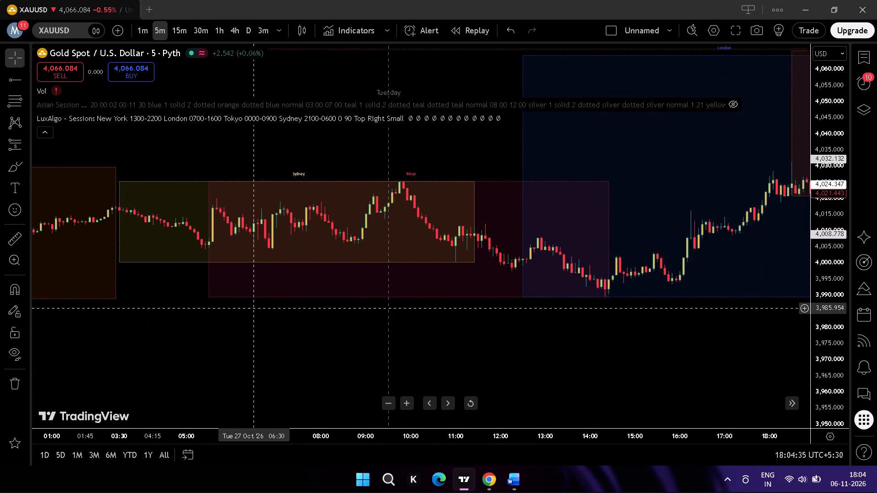
drag(648, 307, 275, 347)
drag(664, 212, 454, 286)
drag(529, 263, 527, 283)
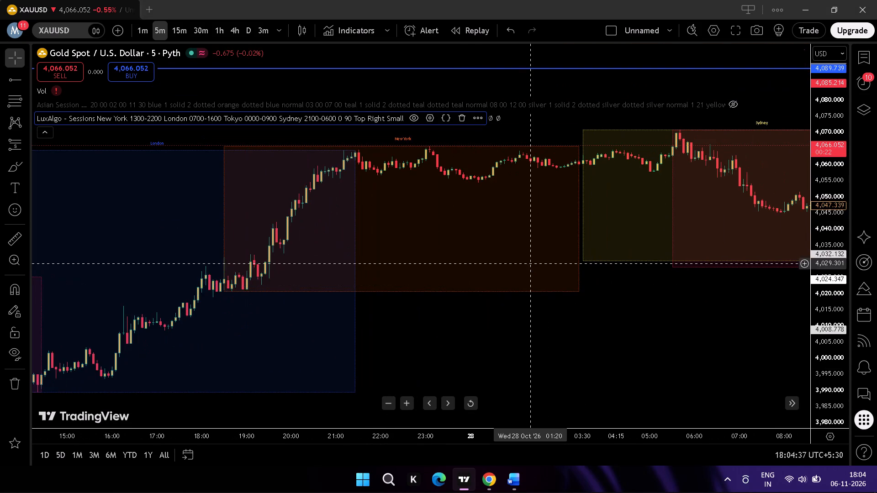
drag(527, 283, 518, 311)
scroll(240, 347, up, 2)
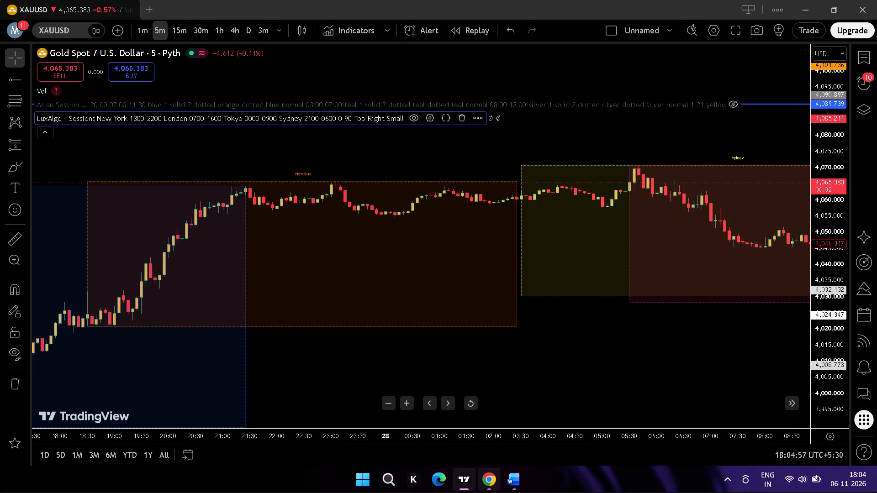
click(58, 311)
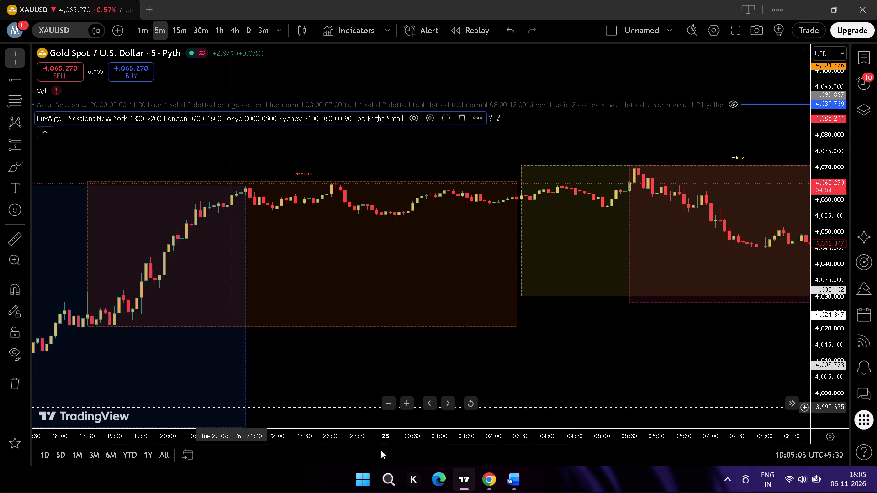
Switch to the Word table and change the trade direction for Tuesday 27 October to AVOID.
click(514, 483)
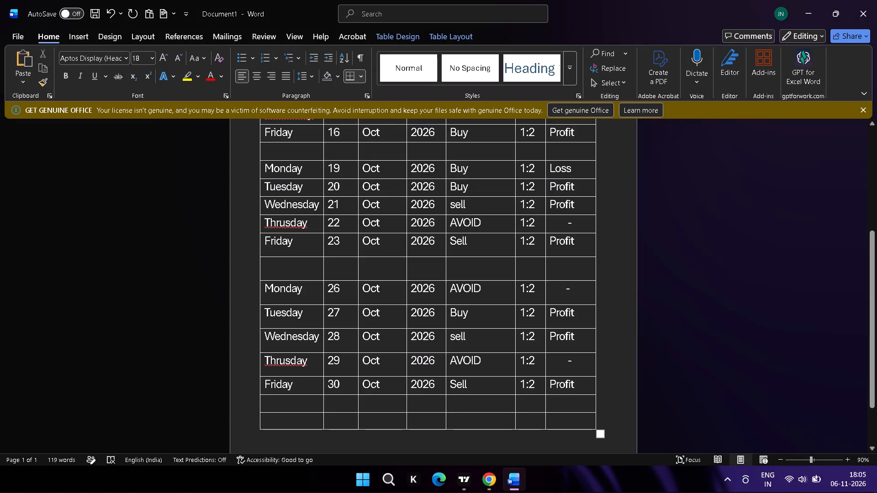
click(504, 321)
key(BackSpace)
key(BackSpace)
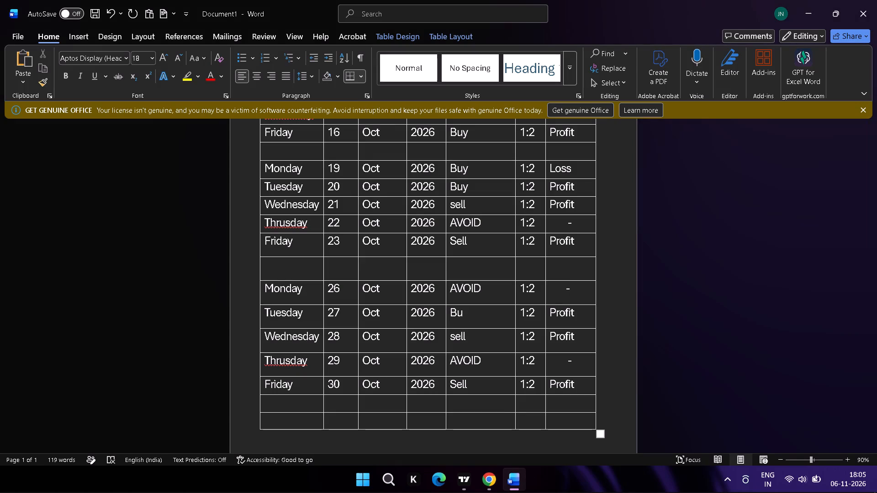
key(BackSpace)
key(BackSpace)
key(a)
key(BackSpace)
key(BackSpace)
key(a)
text(VOID)
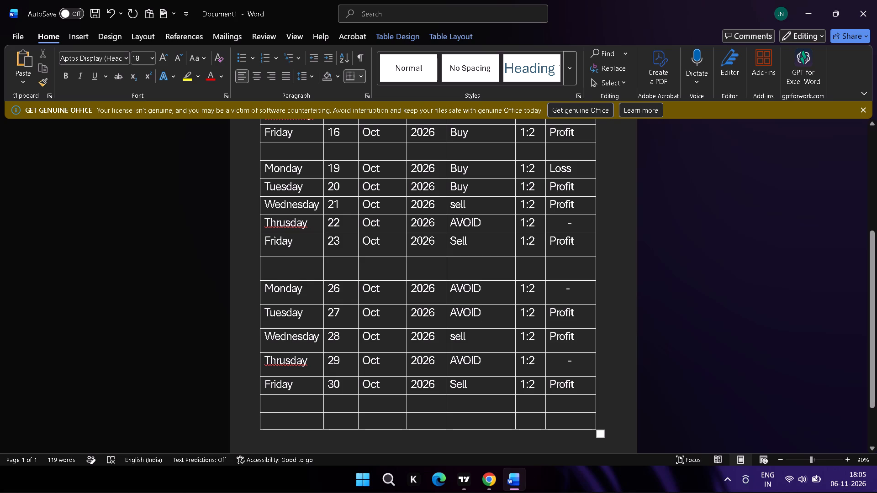
Replace the result for Tuesday 27 October with a dash, spaced toward the middle of its cell.
click(593, 316)
key(BackSpace)
key(BackSpace)
key(BackSpace)
key(BackSpace)
key(BackSpace)
key(BackSpace)
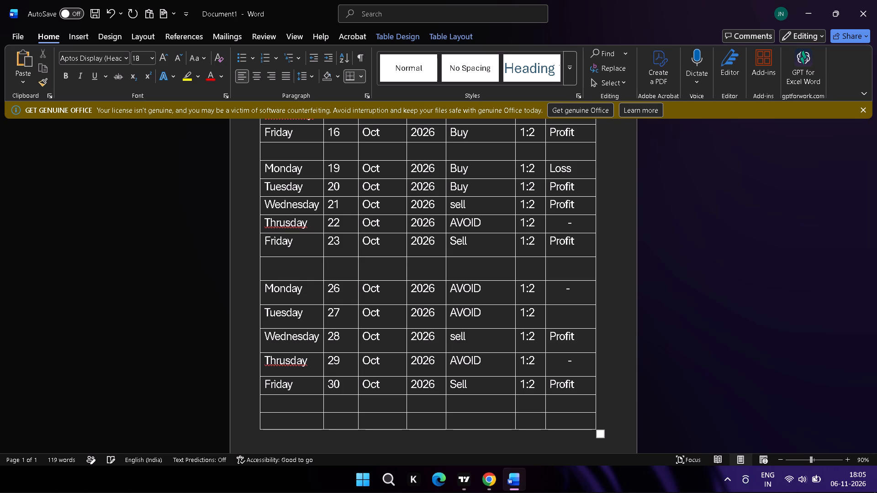
key(space)
key(space)
key(space)
key(space)
key(space)
key(space)
key(space)
text(-)
key(space)
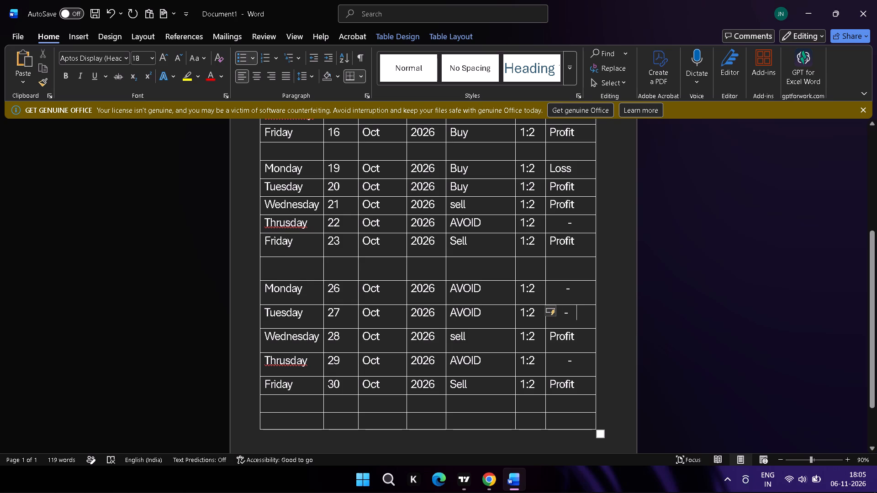
Switch to the TradingView chart and examine XAUUSD price action through the London and New York sessions of Wednesday 28 October 2026.
click(466, 480)
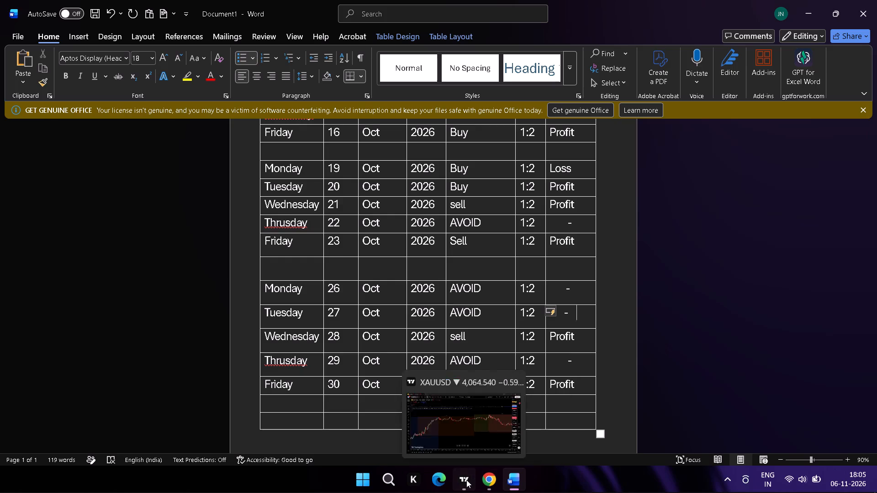
drag(561, 316, 259, 393)
drag(559, 289, 171, 208)
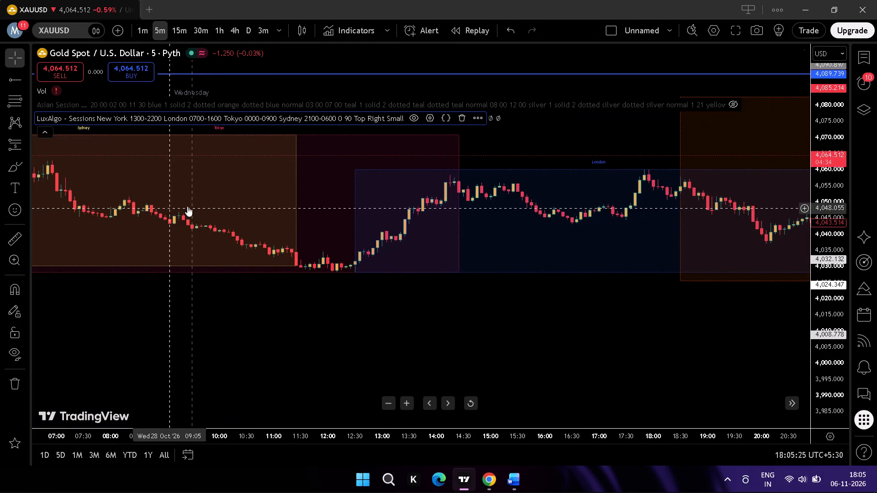
drag(403, 215, 191, 271)
drag(454, 267, 327, 321)
scroll(347, 322, up, 2)
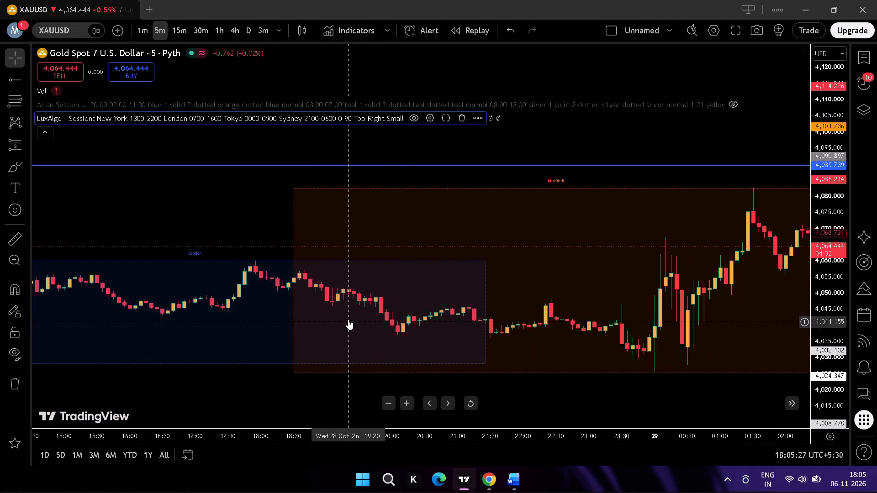
scroll(827, 281, up, 3)
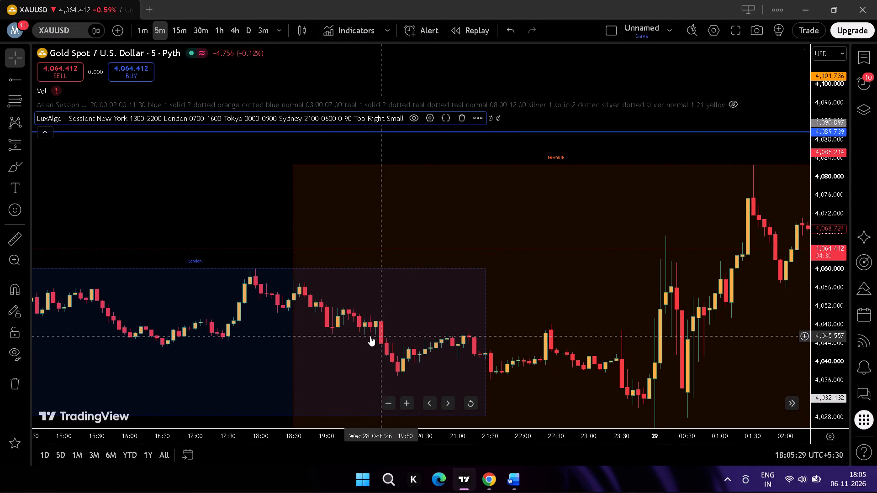
drag(370, 333, 390, 285)
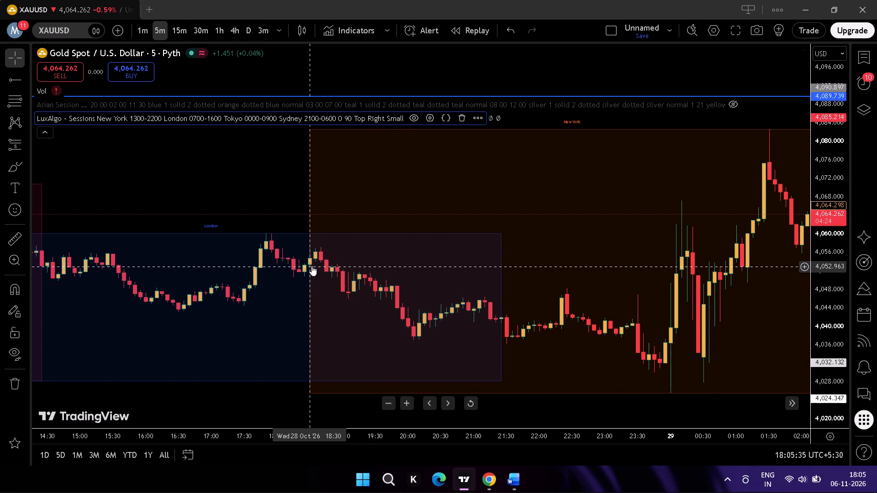
click(312, 266)
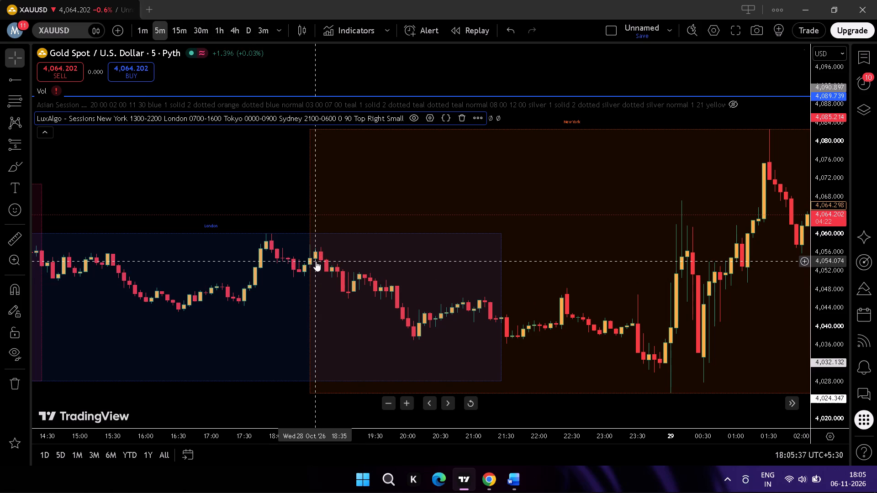
click(316, 261)
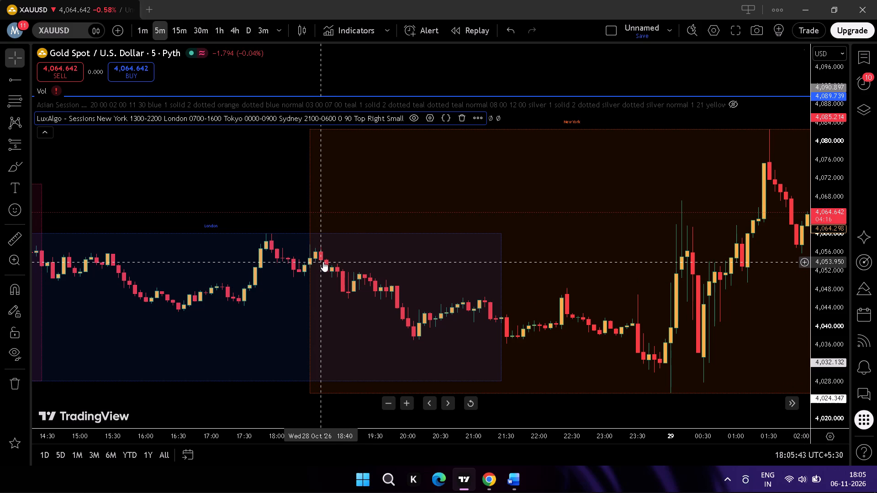
scroll(325, 261, down, 3)
drag(601, 344, 433, 305)
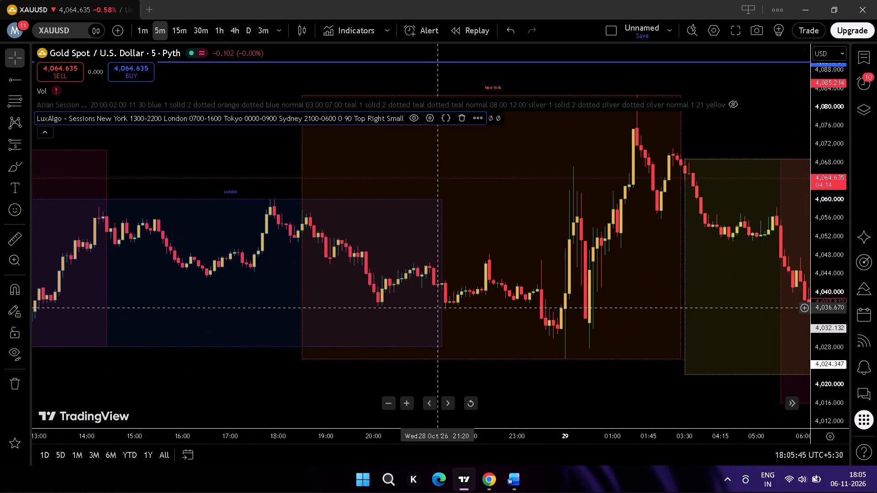
drag(433, 305, 621, 260)
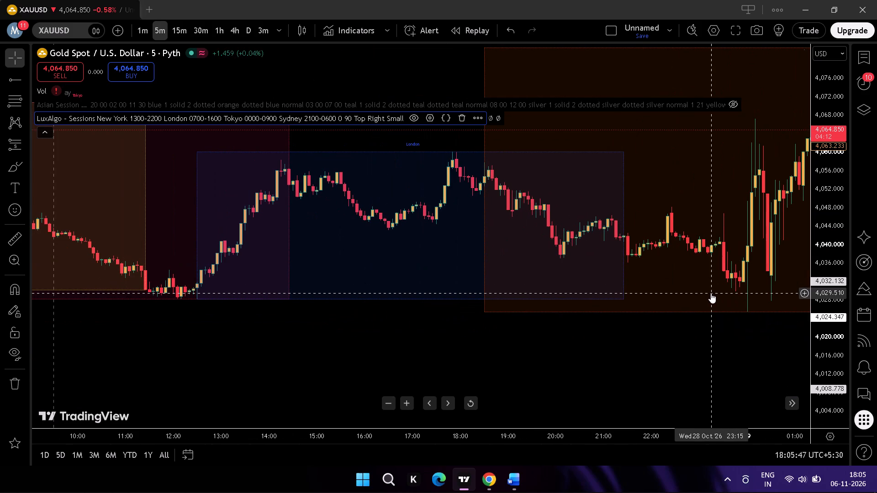
click(713, 297)
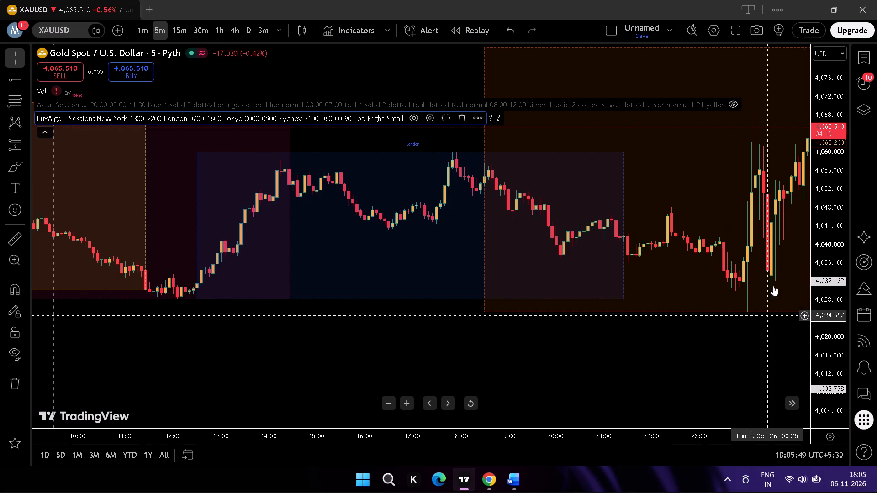
drag(772, 283, 485, 367)
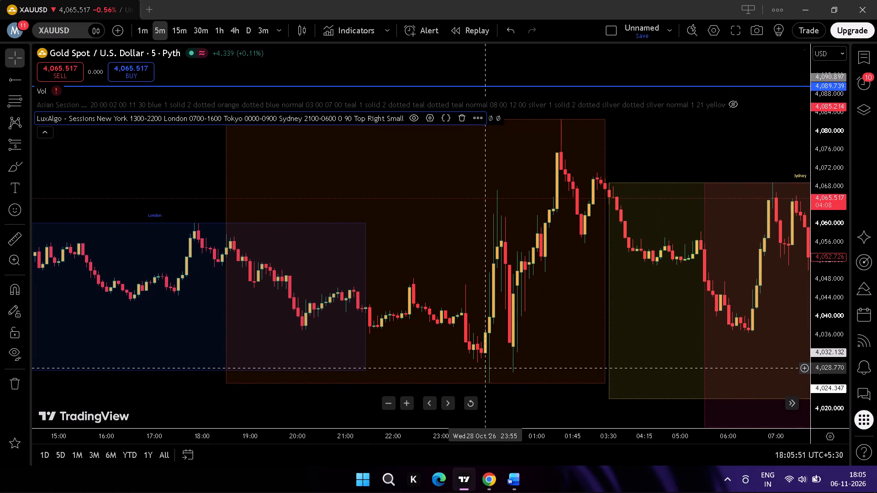
drag(485, 367, 487, 355)
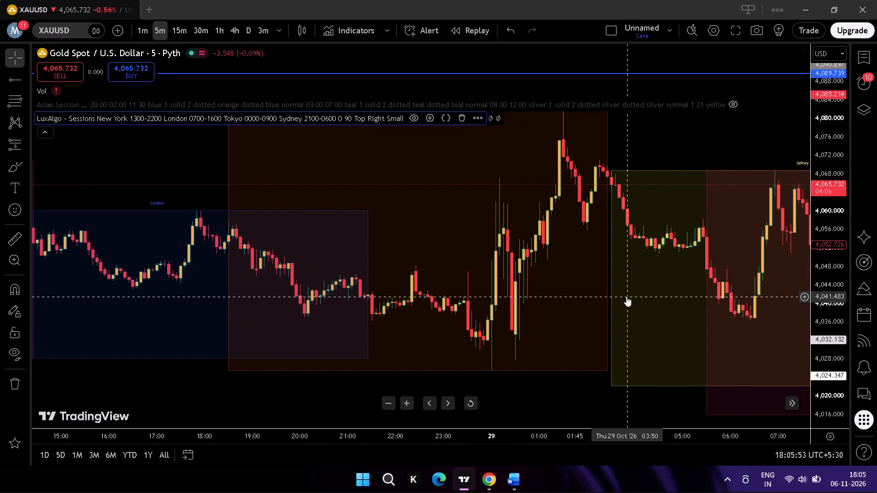
drag(626, 296, 623, 347)
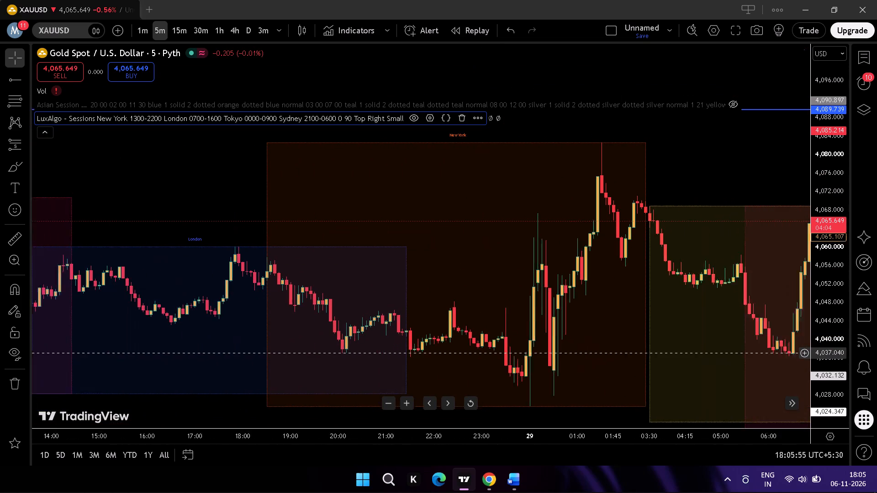
drag(623, 347, 617, 305)
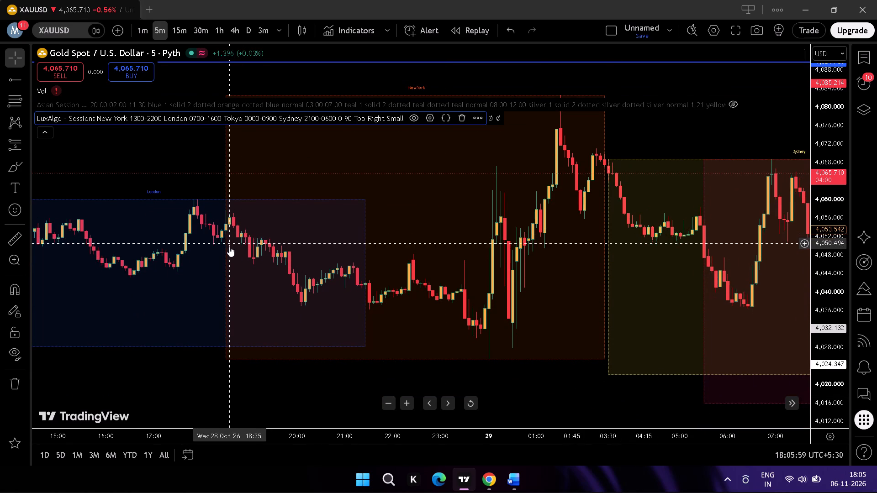
Switch to the Word table and clear the trade direction for Wednesday 28 October.
click(514, 484)
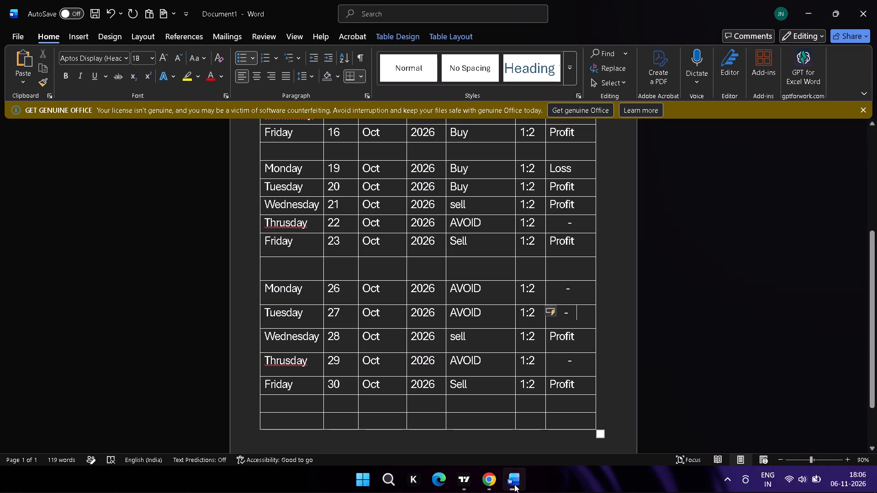
click(469, 336)
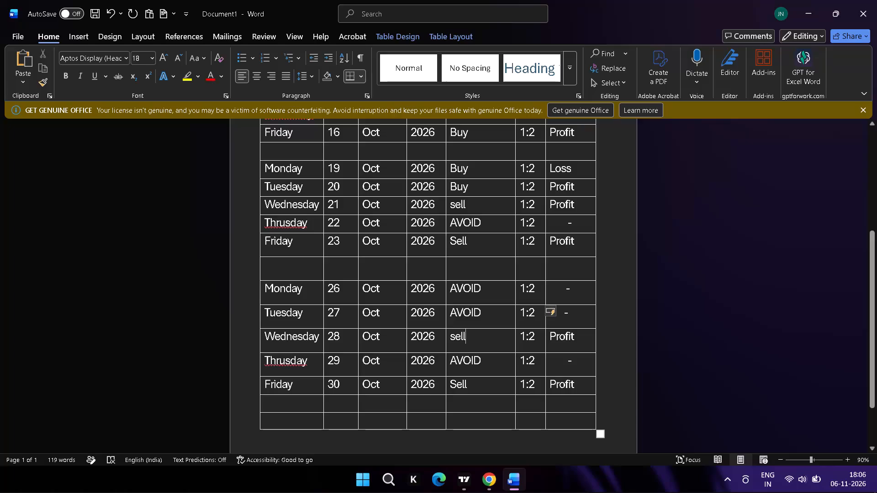
key(BackSpace)
key(BackSpace)
key(BackSpace)
key(BackSpace)
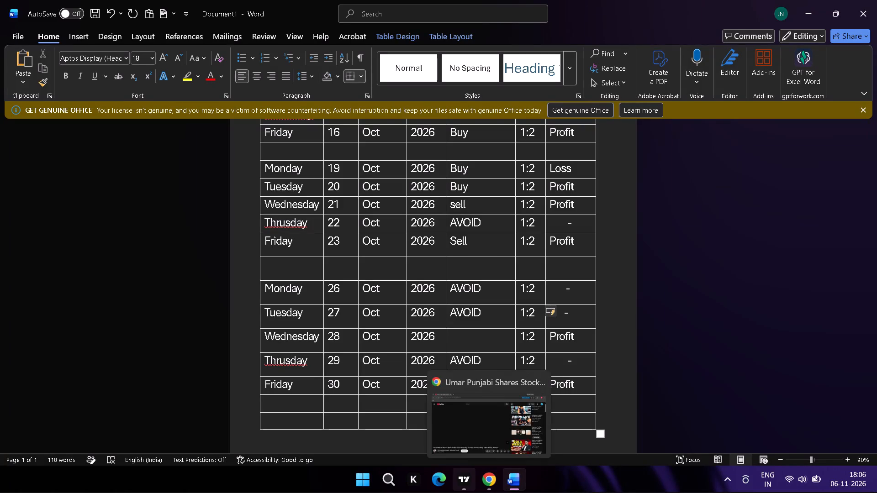
Switch to Chrome, search for forex factory in a new tab and open the Forex Factory website.
click(446, 492)
click(479, 492)
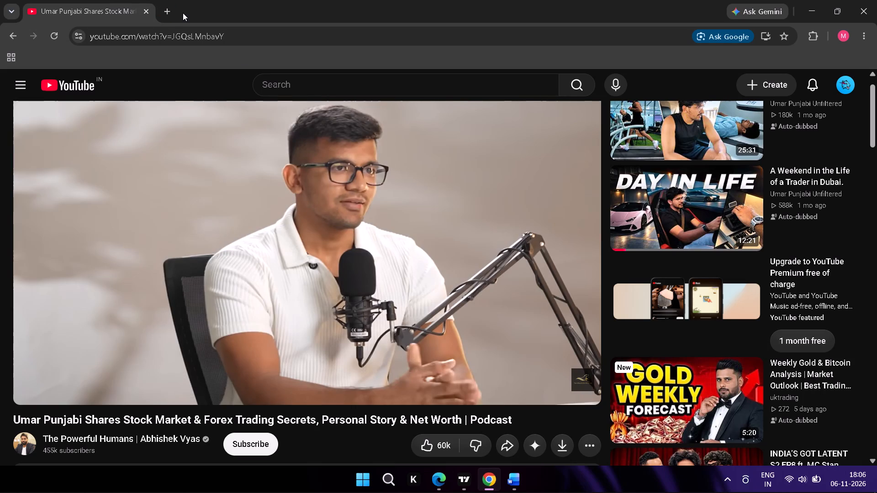
click(174, 12)
click(171, 32)
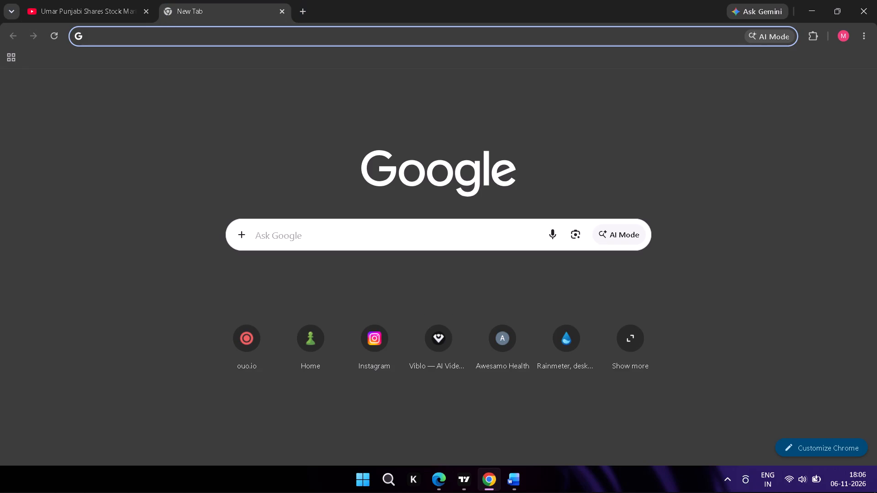
text(FOREX)
key(space)
text(FA)
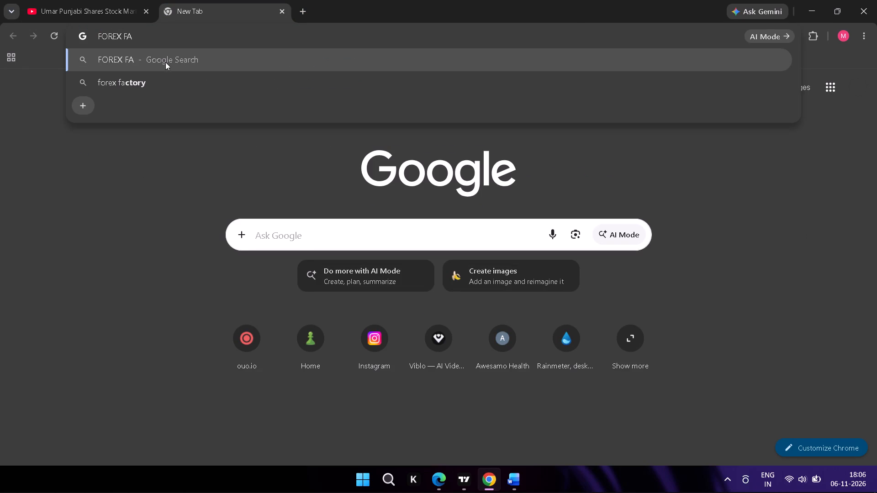
click(155, 84)
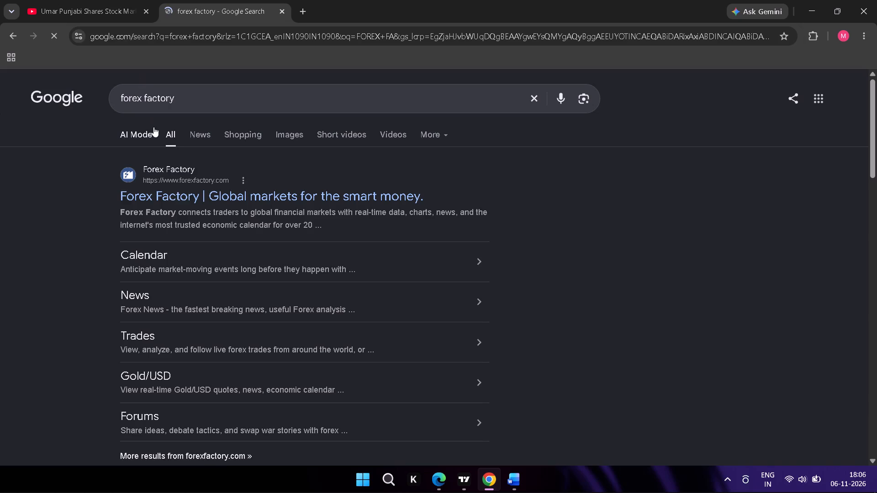
click(171, 194)
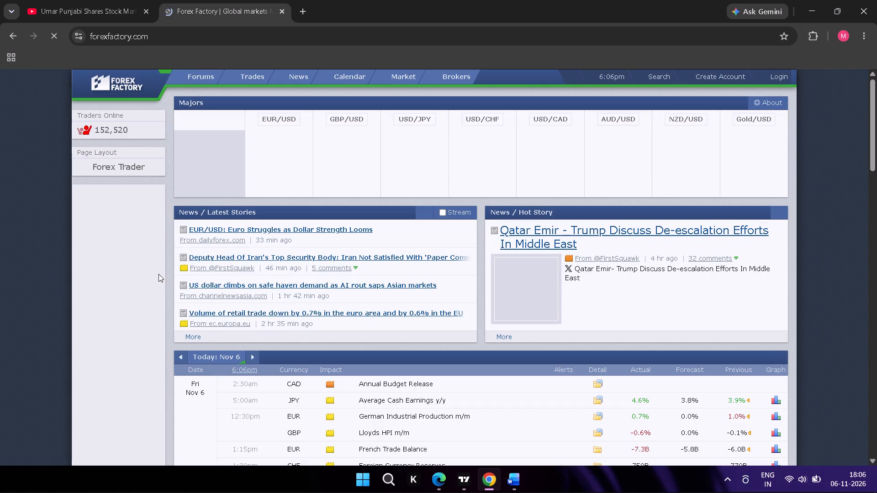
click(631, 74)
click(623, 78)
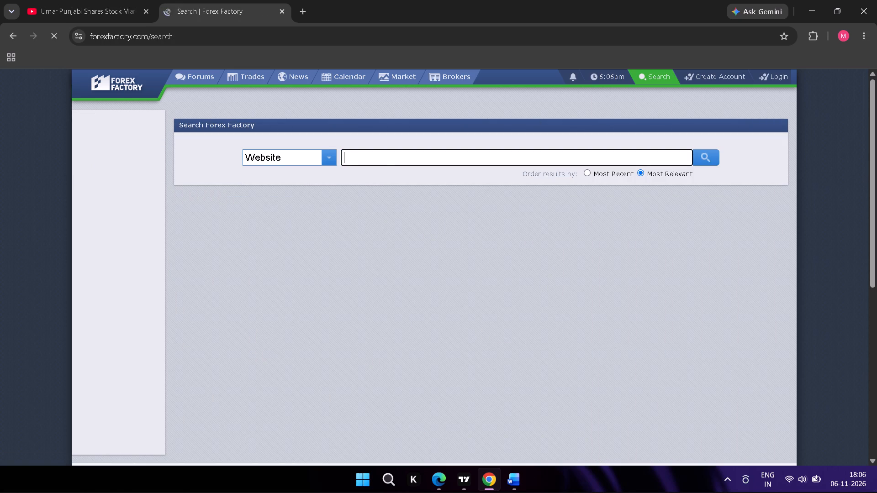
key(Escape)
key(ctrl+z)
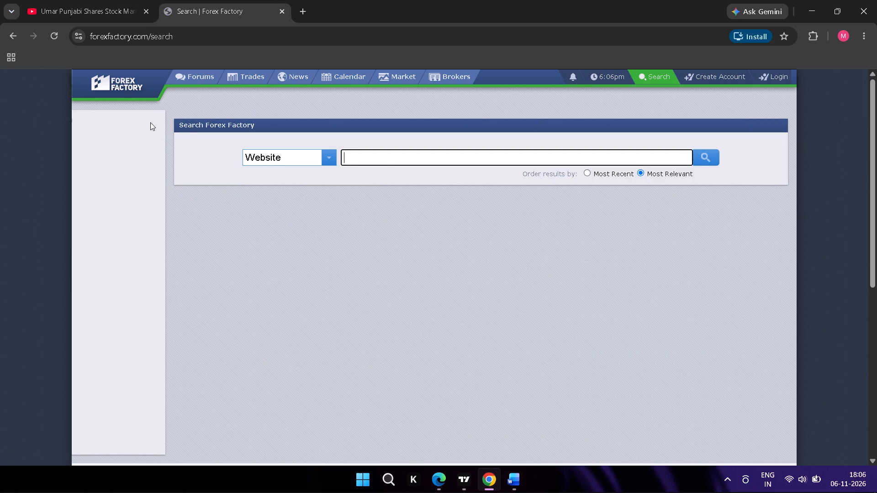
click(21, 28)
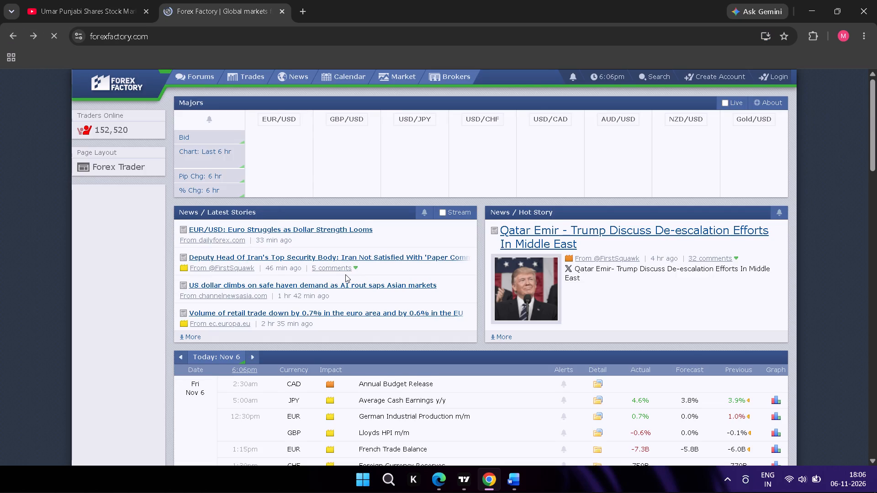
Filter the Forex Factory home page calendar to red-impact events only, excluding the orange, yellow and grey impact levels.
scroll(345, 274, down, 1)
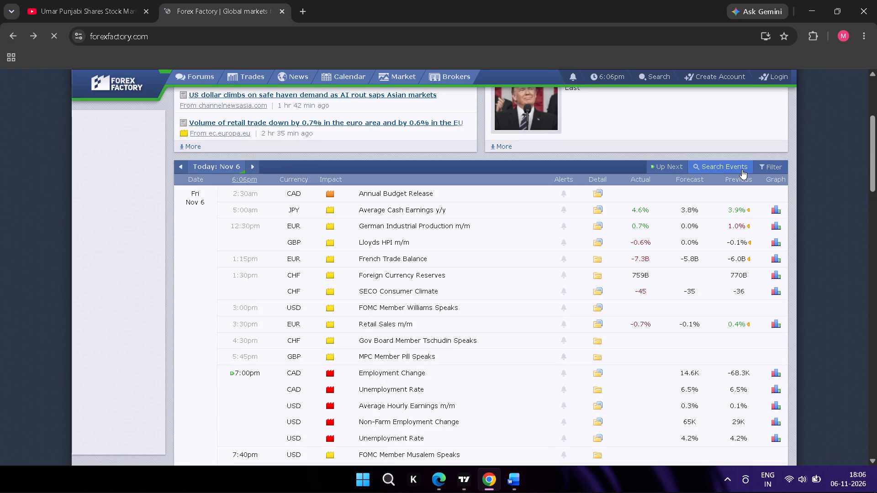
click(766, 166)
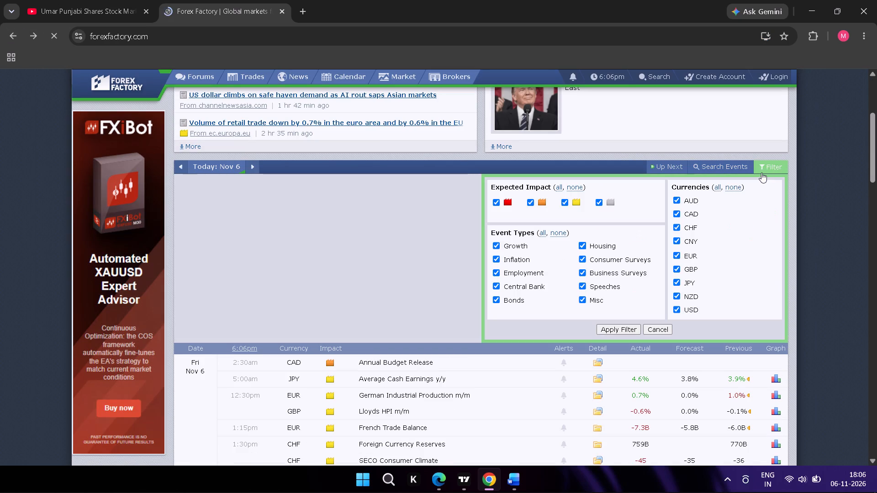
click(532, 201)
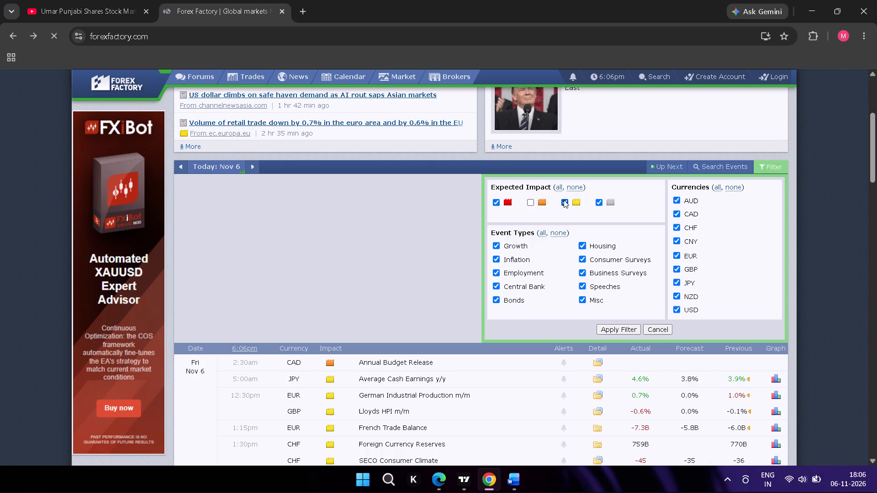
click(565, 200)
click(593, 201)
click(594, 201)
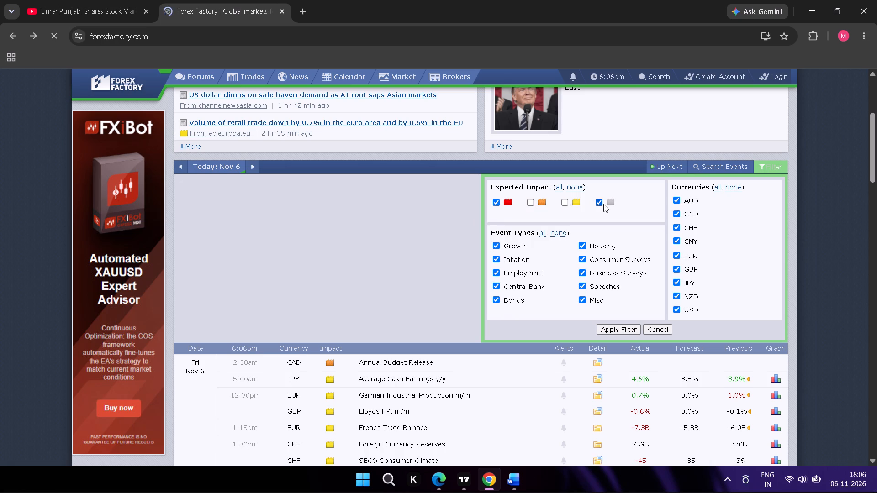
click(603, 204)
click(636, 330)
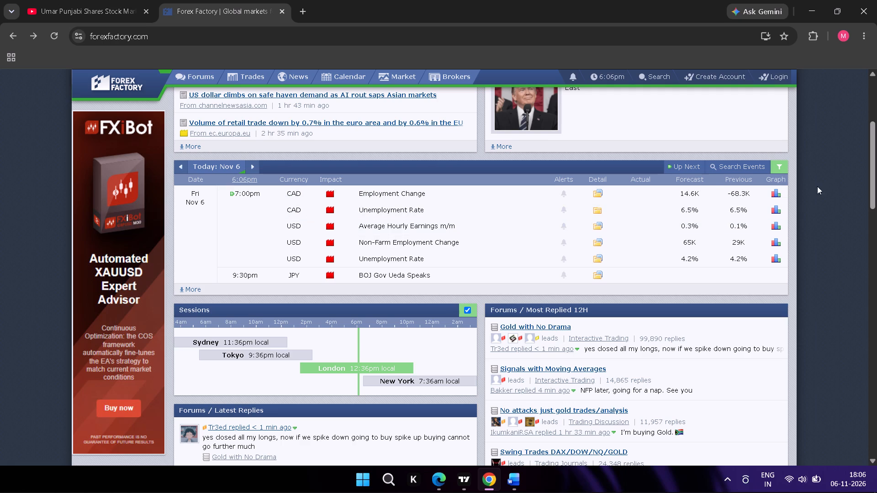
Open the history graph of the CAD Employment Change event and examine it across a wider range of years.
click(773, 194)
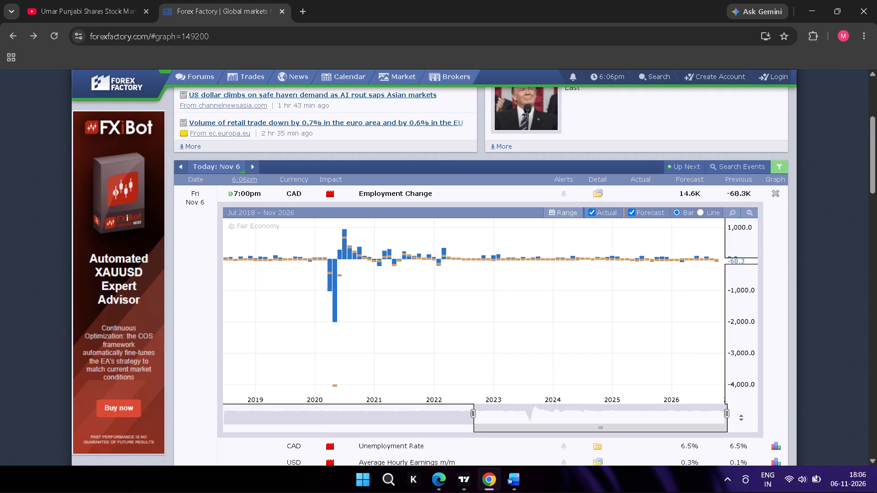
drag(540, 301, 599, 300)
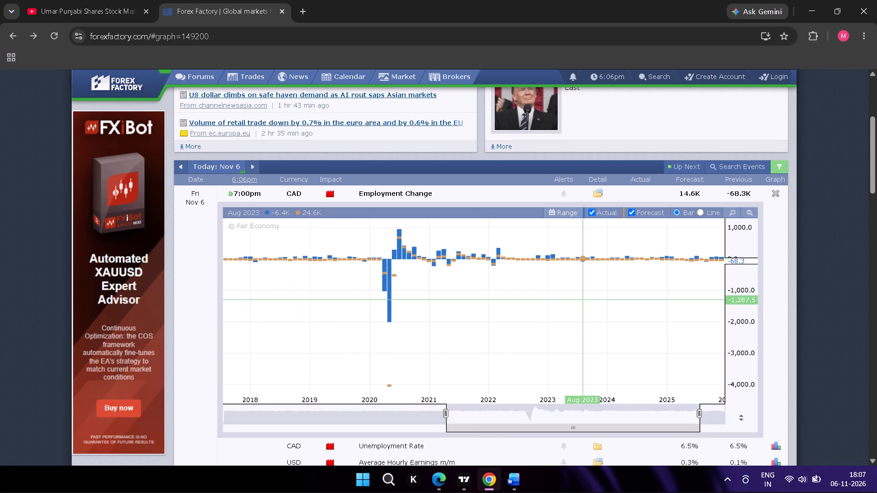
click(392, 294)
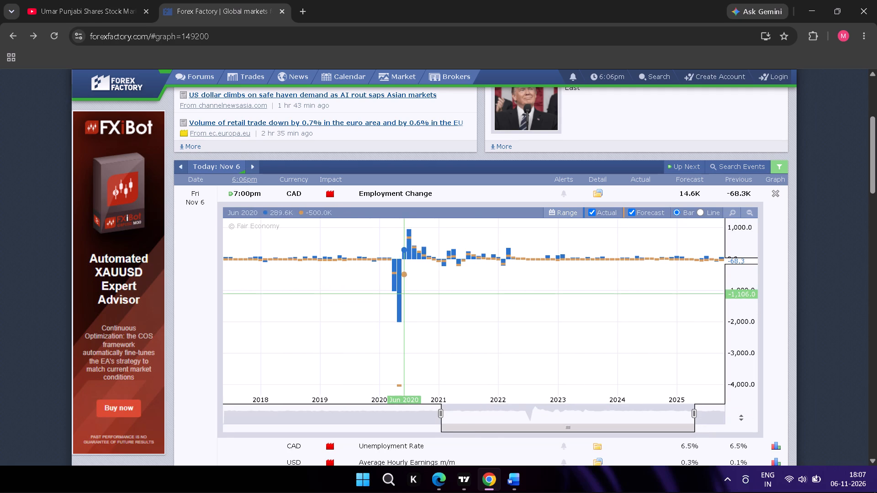
drag(565, 286, 287, 287)
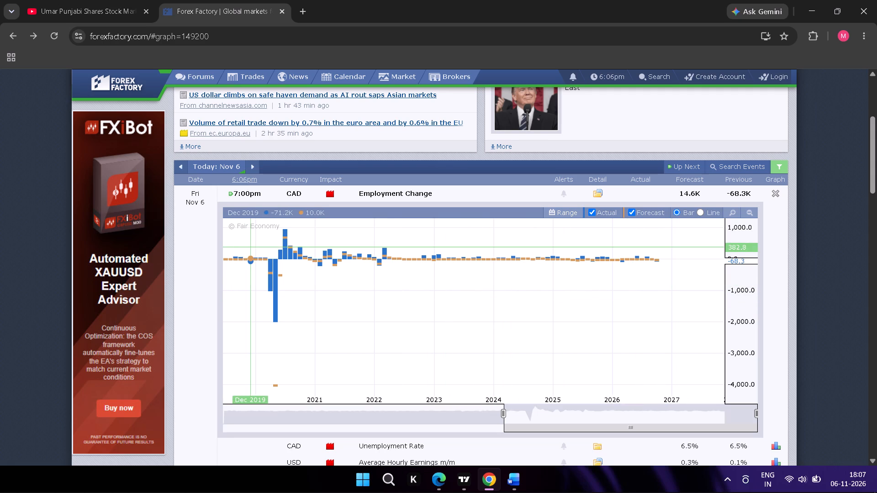
scroll(468, 321, down, 2)
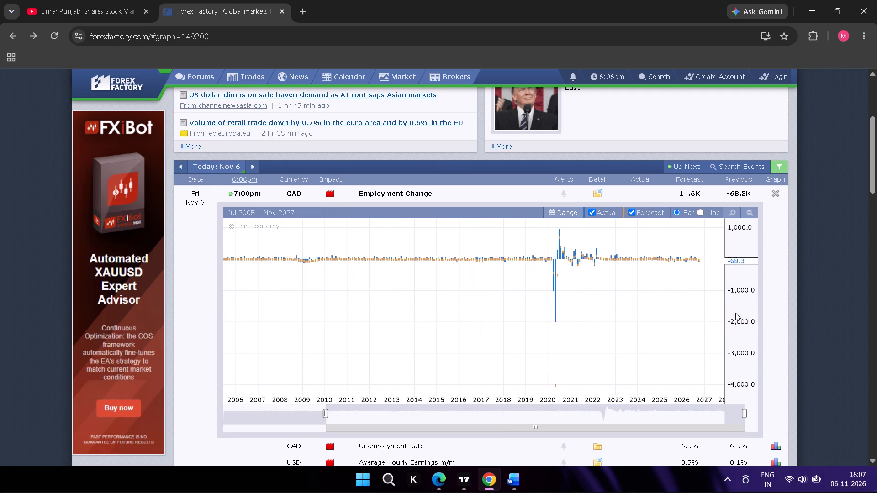
Examine the CAD Employment Change history at a narrower range of months around 2019, then close the graph.
scroll(615, 343, down, 2)
scroll(615, 343, up, 5)
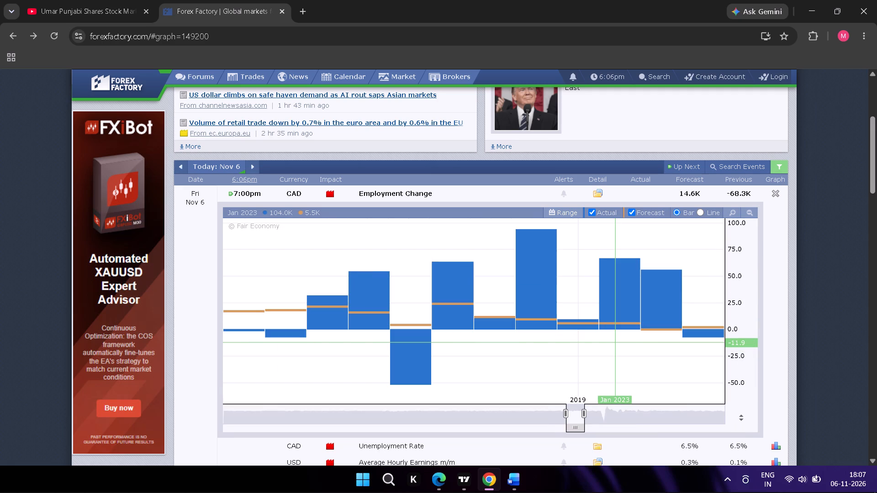
scroll(615, 343, up, 2)
drag(611, 342, 201, 342)
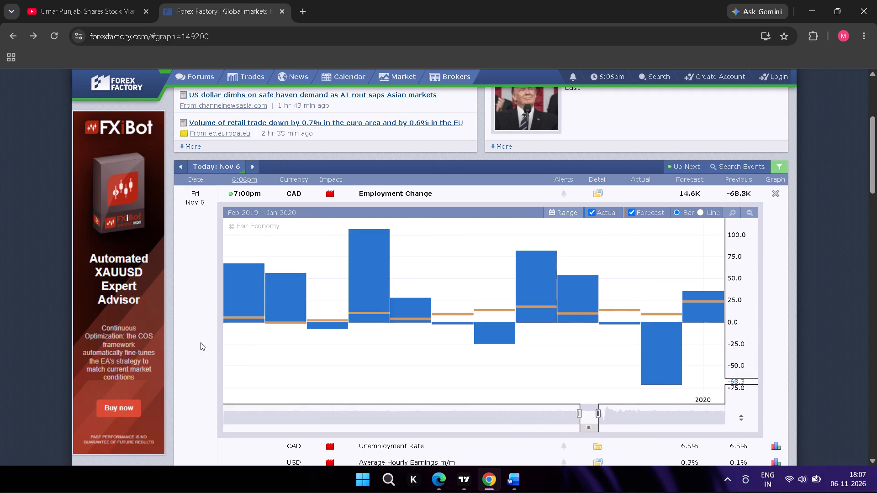
drag(201, 342, 199, 342)
click(773, 197)
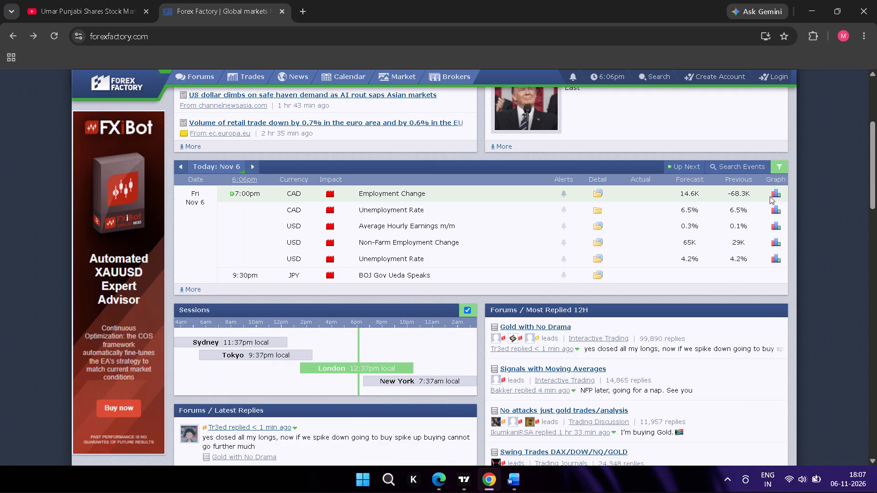
Open the Gold/USD market page from the home page's majors overview and look through its latest stories and upcoming events.
scroll(425, 296, down, 1)
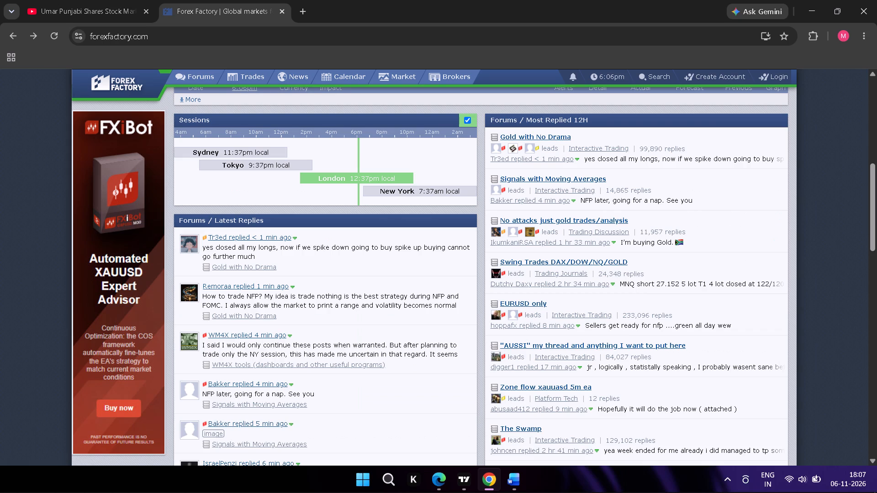
scroll(423, 297, up, 3)
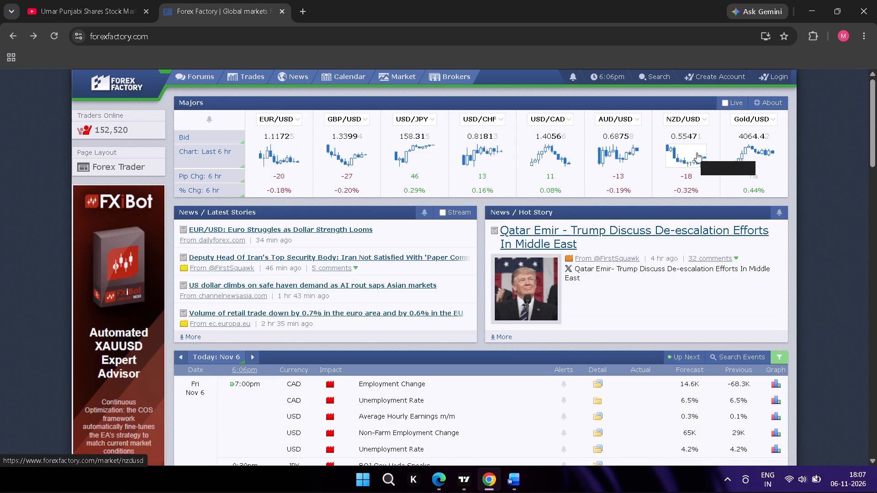
click(773, 132)
click(766, 133)
drag(729, 151, 755, 149)
click(751, 155)
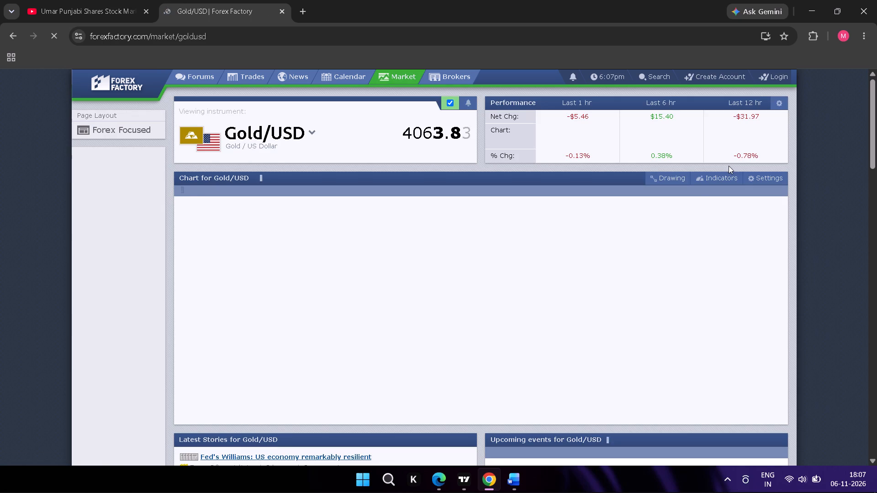
scroll(522, 302, down, 1)
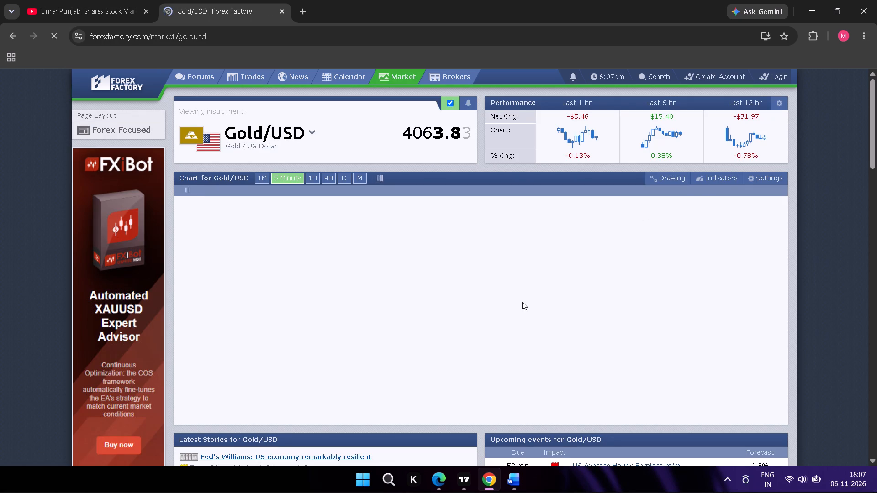
scroll(522, 302, down, 1)
scroll(570, 387, down, 2)
scroll(465, 444, down, 1)
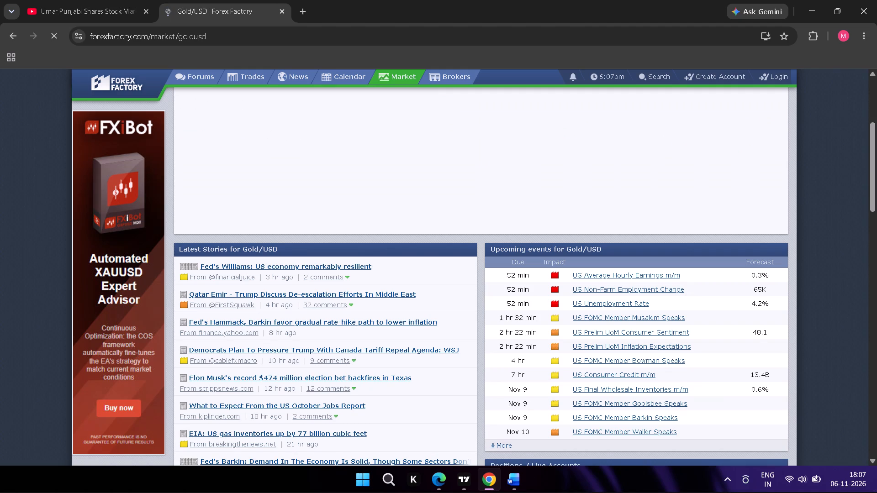
scroll(504, 320, up, 1)
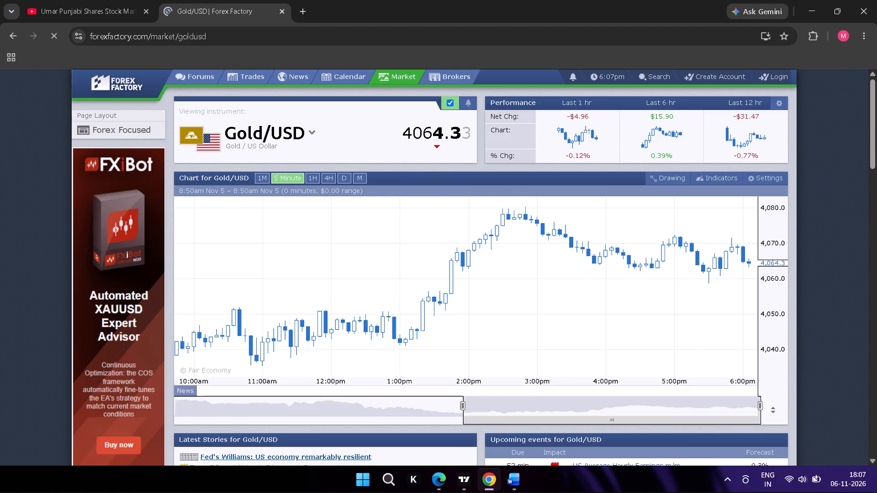
Examine the 5-minute Gold/USD chart over a wider time span, moving back to the evening of 5 November.
drag(647, 288, 569, 262)
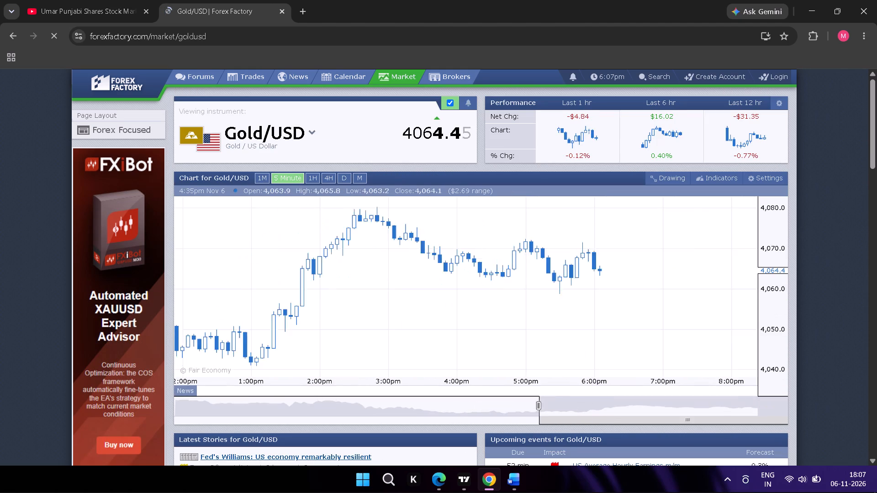
drag(569, 262, 743, 232)
scroll(360, 288, down, 2)
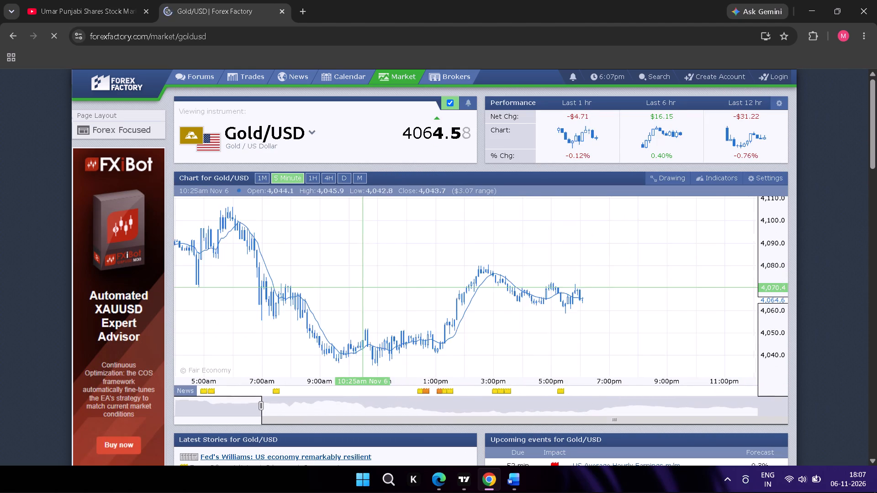
scroll(365, 288, down, 1)
scroll(508, 290, down, 4)
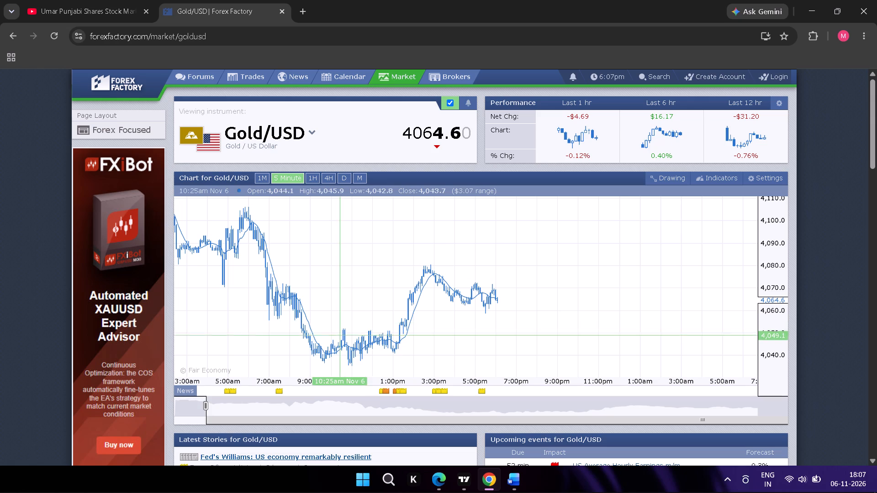
drag(327, 317, 420, 273)
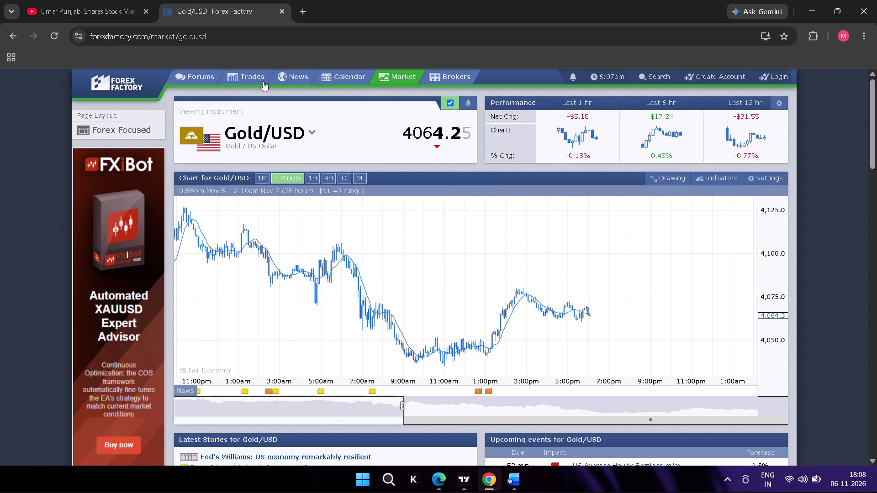
Open the Forex Factory economic calendar and bring its date navigation to October 2026.
click(294, 74)
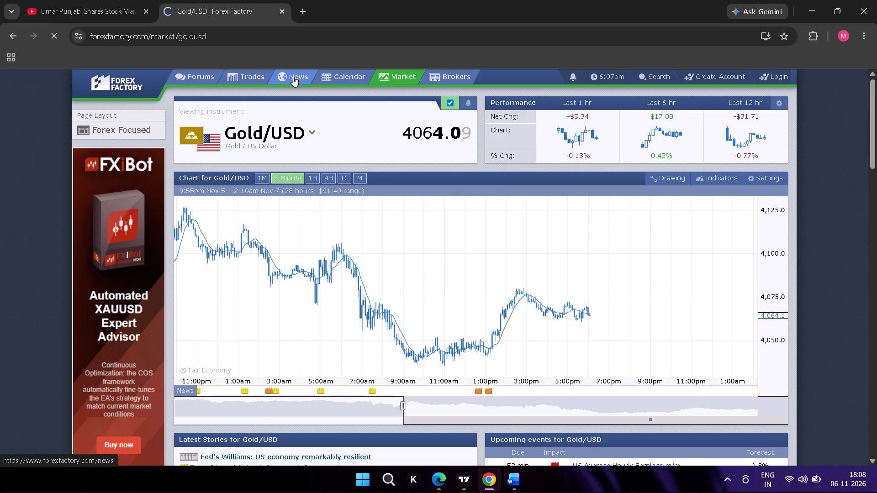
click(347, 78)
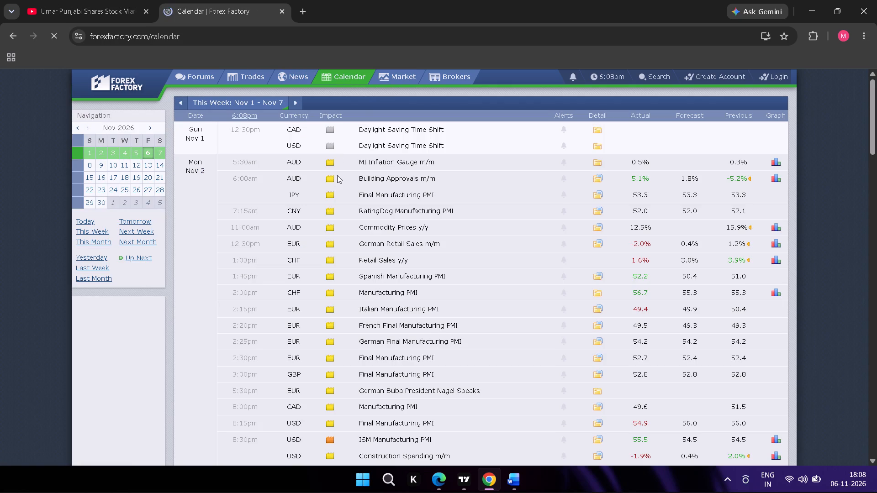
click(76, 126)
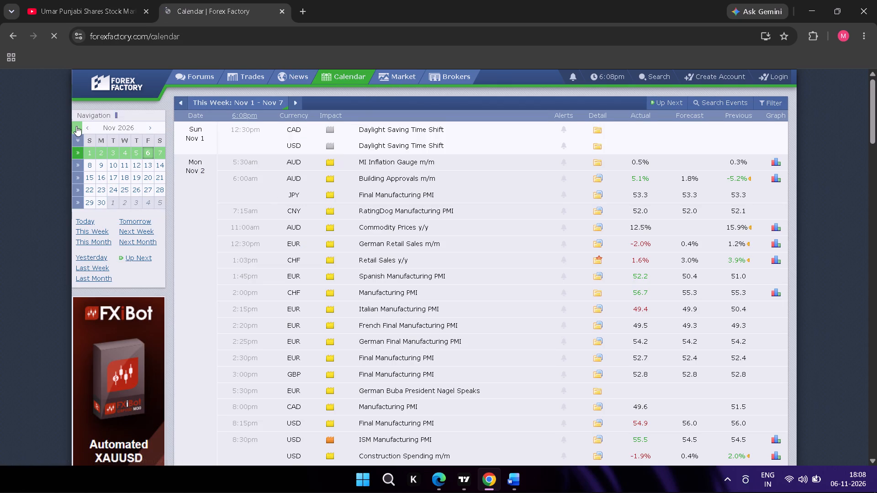
click(76, 126)
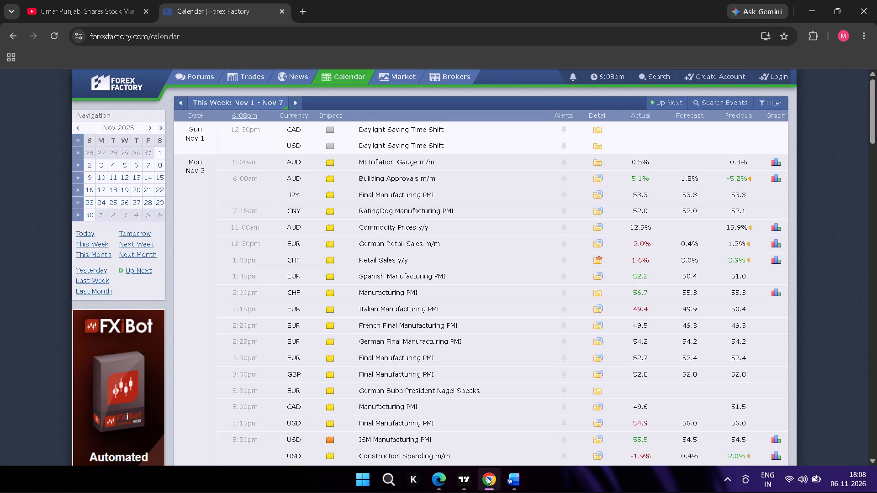
click(77, 126)
click(159, 130)
click(159, 129)
click(87, 130)
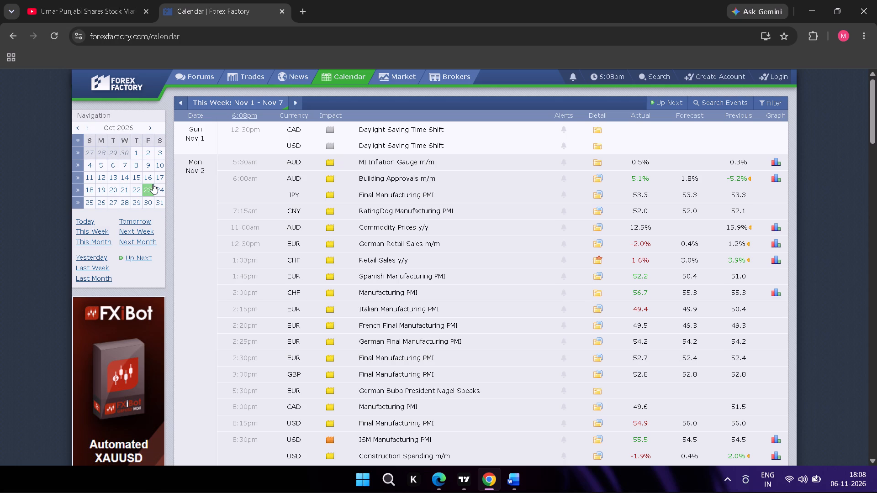
Check the dates in the Word table, return to Chrome and show the calendar events for 26 October 2026.
click(509, 484)
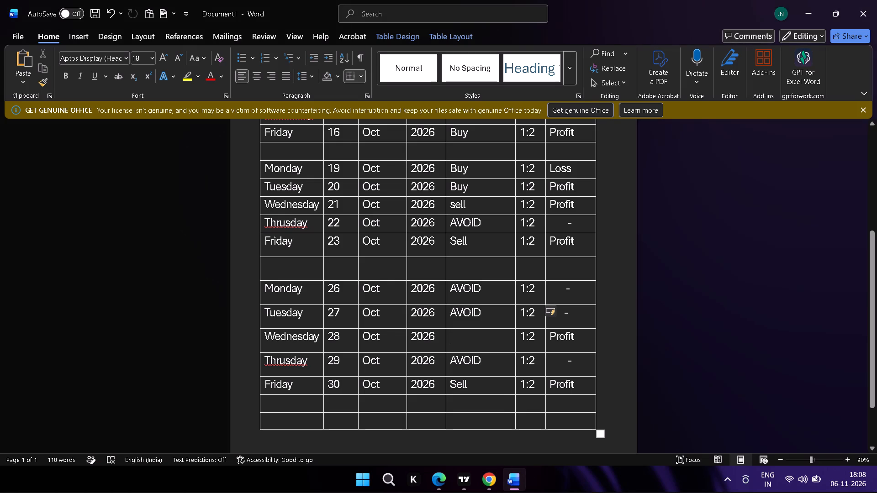
click(486, 483)
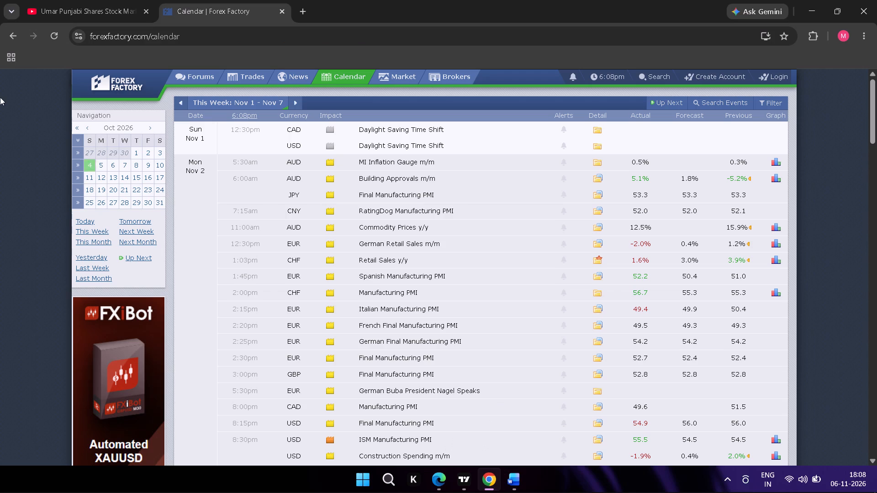
click(106, 200)
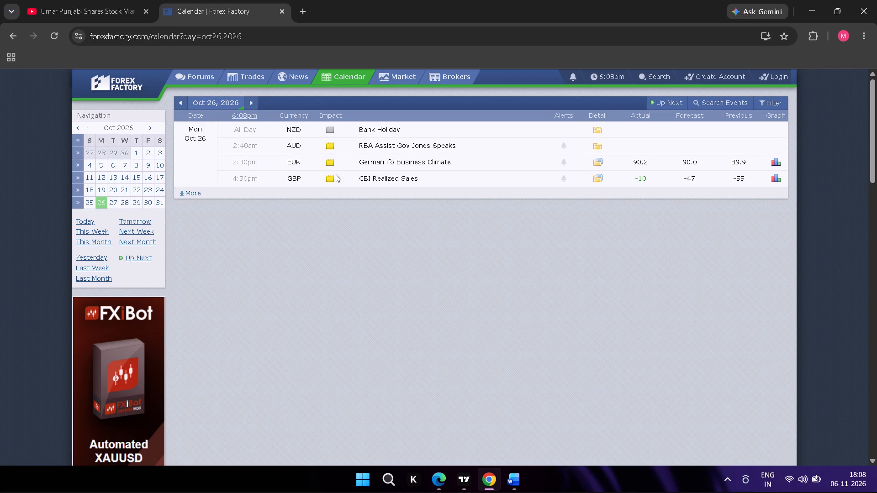
Show the calendar events for 27 October 2026 and read the details of the USD HPI m/m event.
click(116, 203)
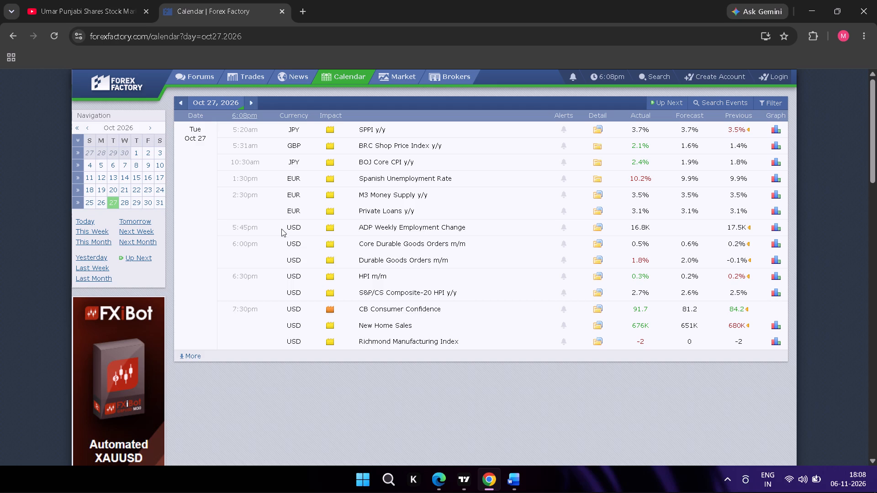
click(370, 276)
click(329, 277)
drag(329, 277, 344, 277)
click(594, 277)
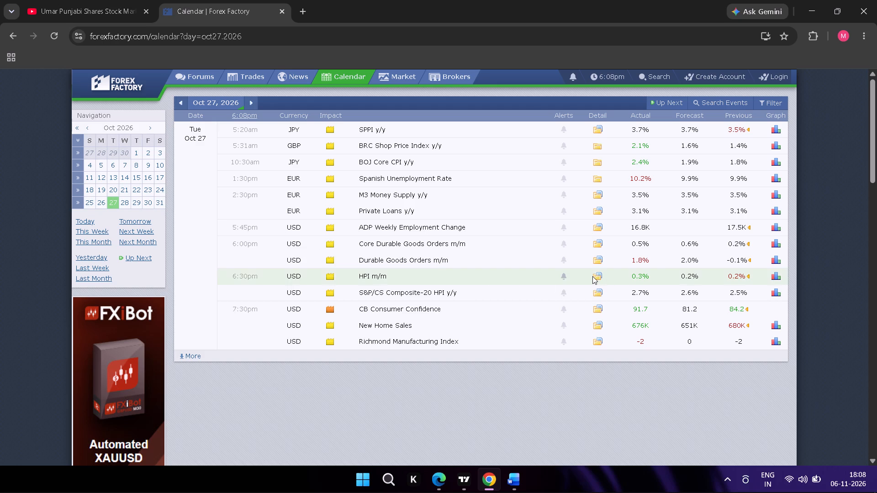
double_click(592, 276)
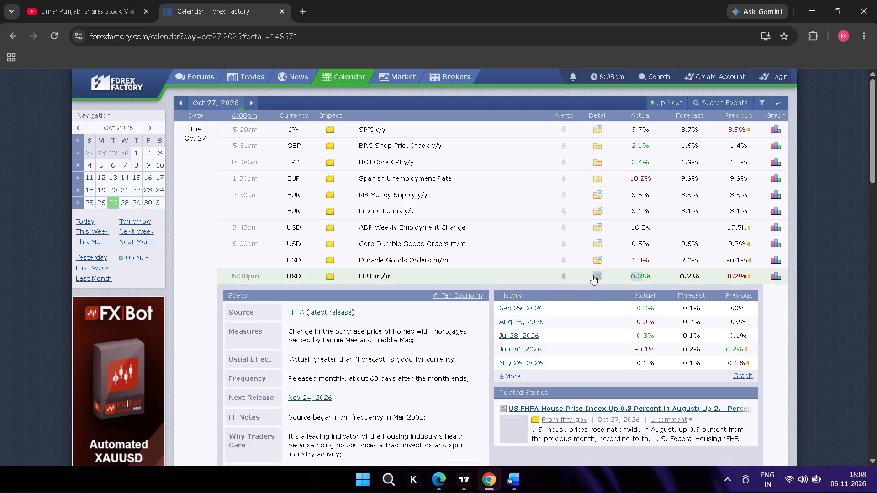
scroll(554, 284, down, 1)
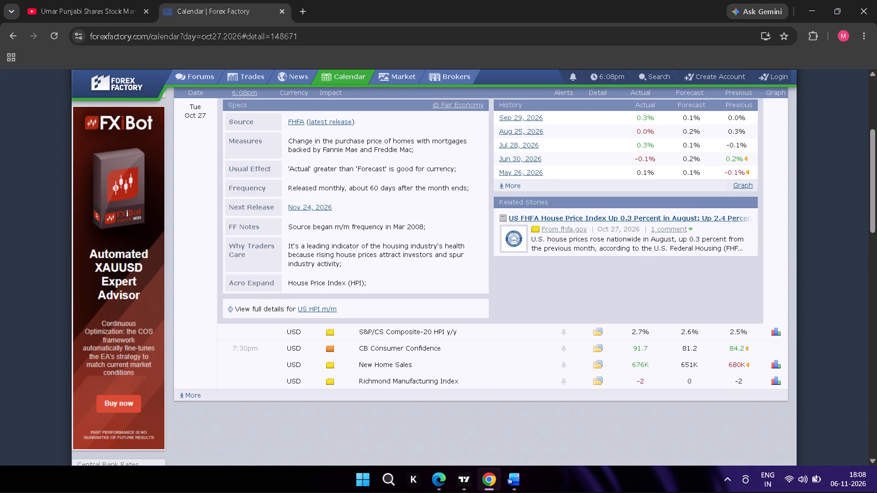
scroll(634, 257, up, 1)
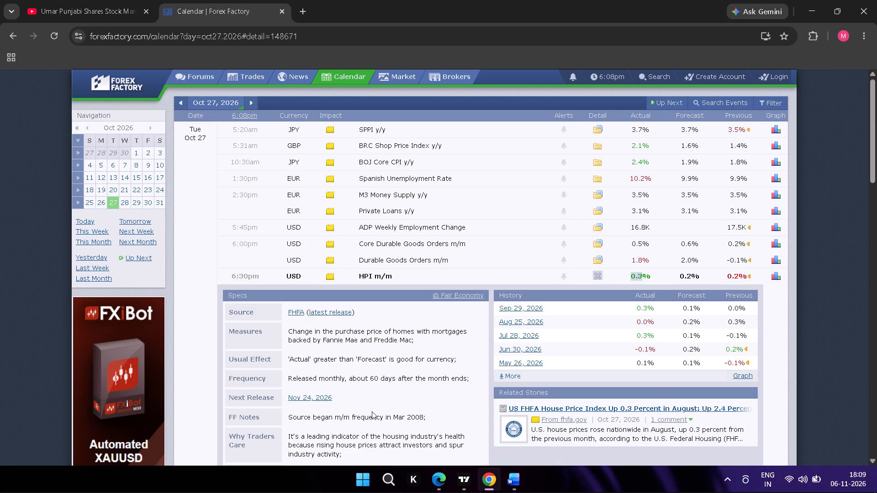
scroll(372, 411, down, 1)
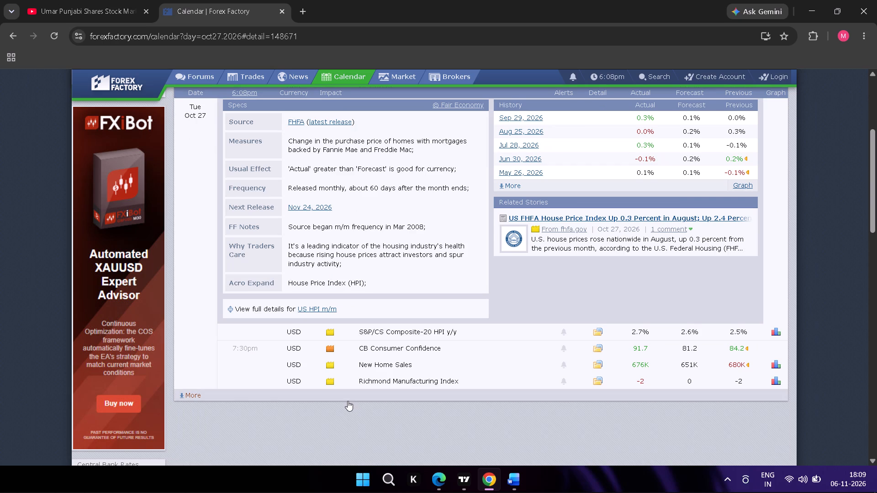
scroll(346, 399, up, 1)
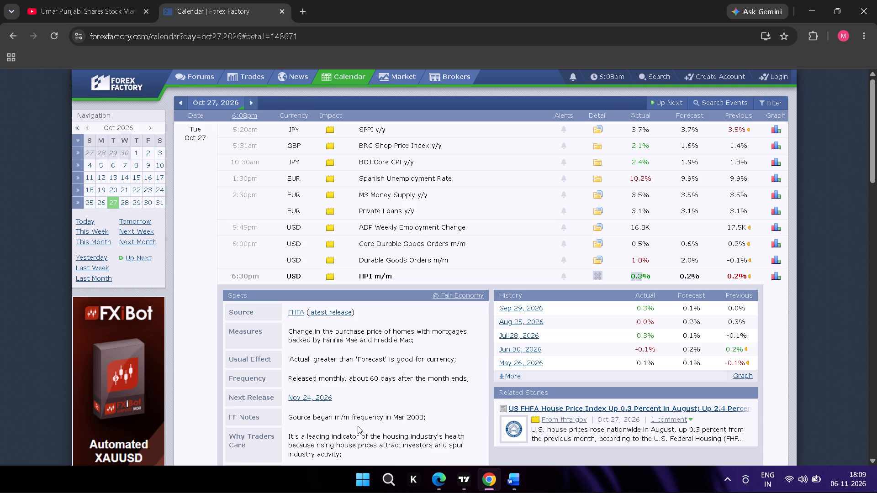
Switch to the Word table and enter AVOID as the trade direction for Wednesday 28 October.
click(515, 483)
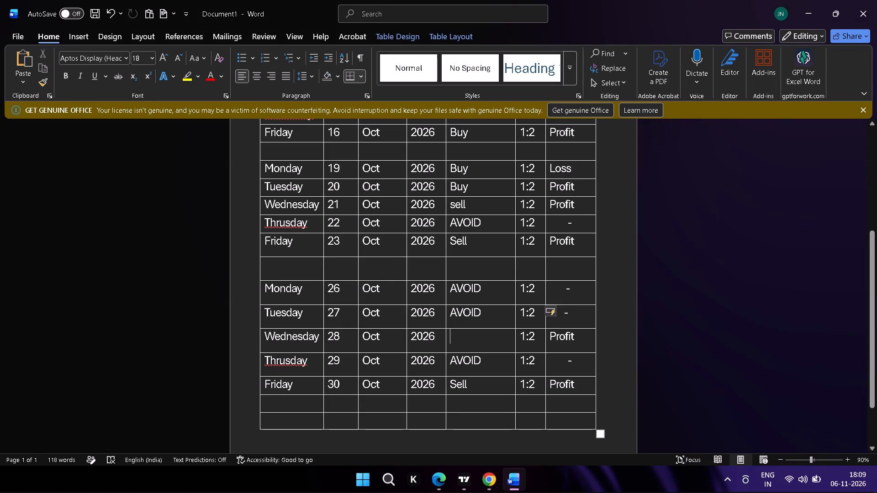
click(495, 341)
text(AVOID)
key(space)
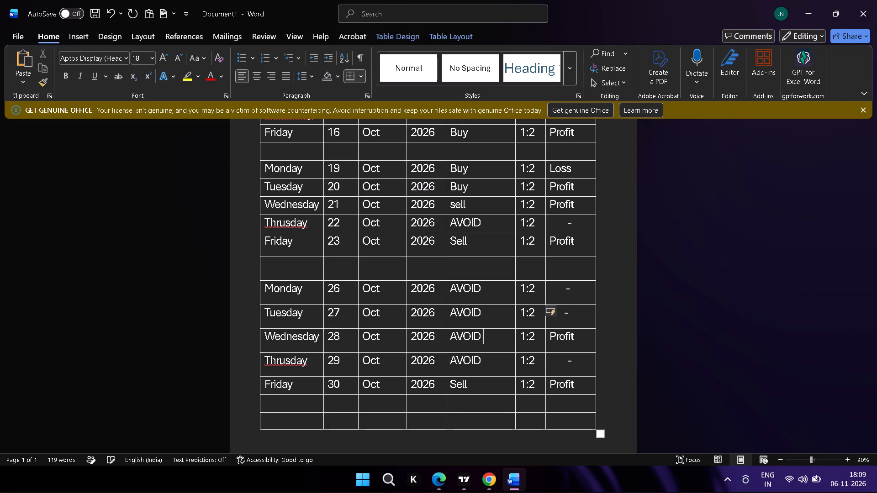
Replace the result for Wednesday 28 October with an indented dash.
click(586, 337)
key(BackSpace)
key(BackSpace)
key(BackSpace)
key(BackSpace)
key(BackSpace)
key(BackSpace)
key(BackSpace)
key(BackSpace)
key(space)
key(space)
key(space)
key(space)
key(space)
key(space)
key(space)
text(-)
key(space)
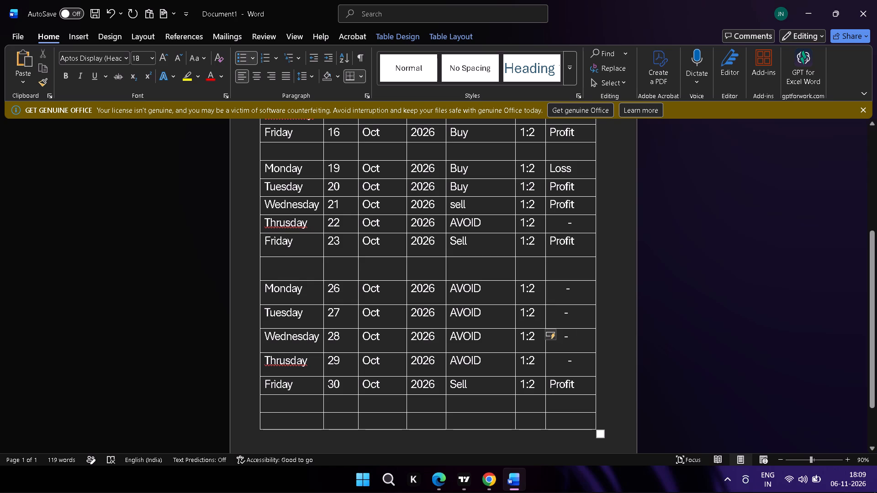
Switch to TradingView and examine the XAUUSD 5-minute candles from 28 October through the New York session of Thursday 29 October.
click(467, 487)
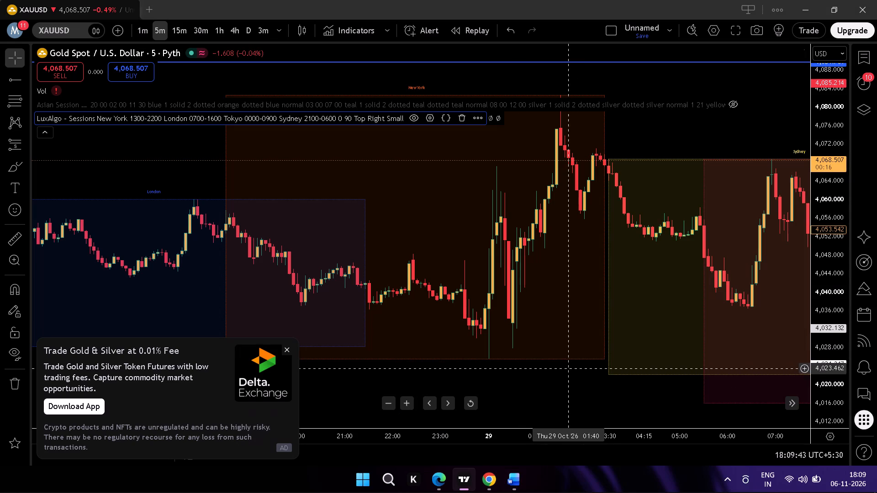
click(566, 369)
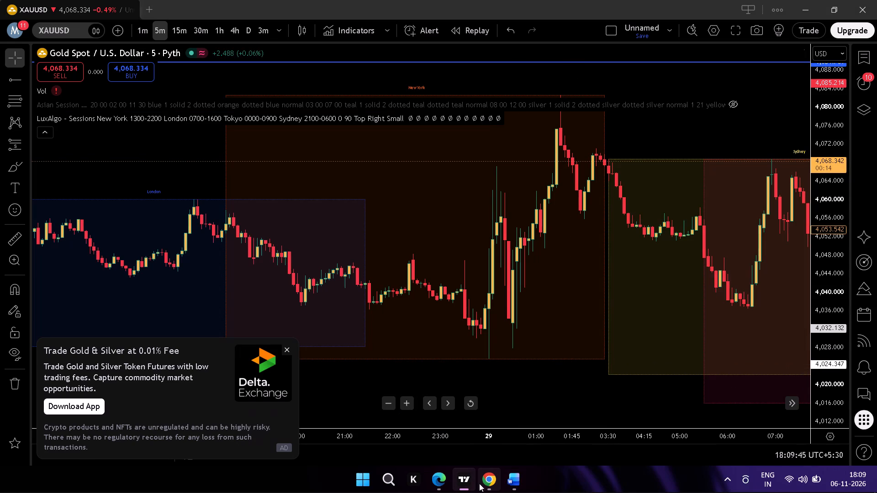
click(486, 482)
click(518, 481)
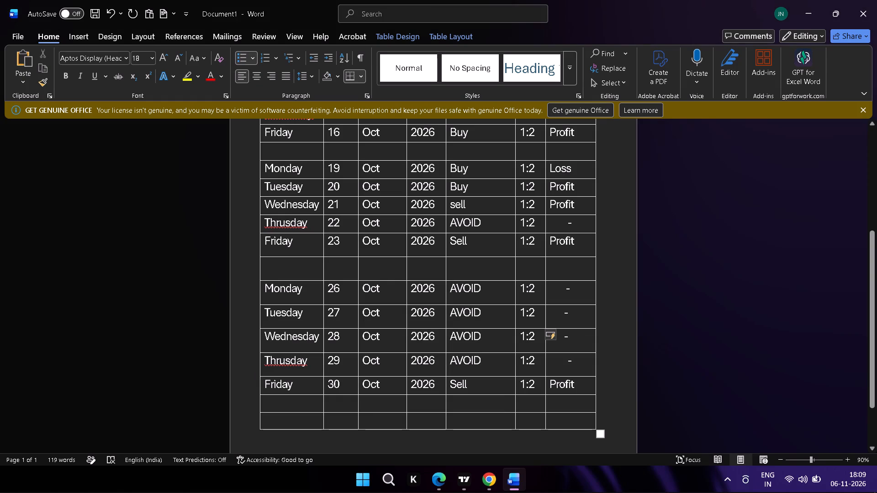
click(493, 481)
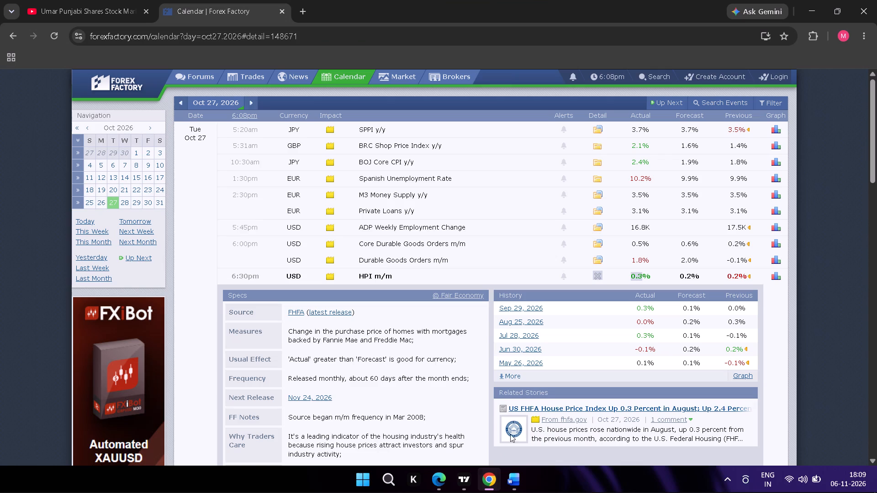
click(466, 485)
drag(365, 373, 439, 383)
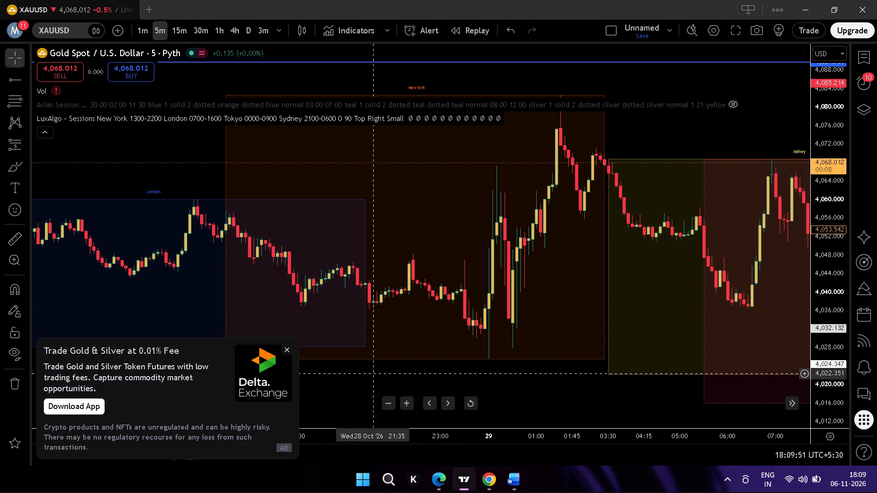
drag(439, 383, 475, 419)
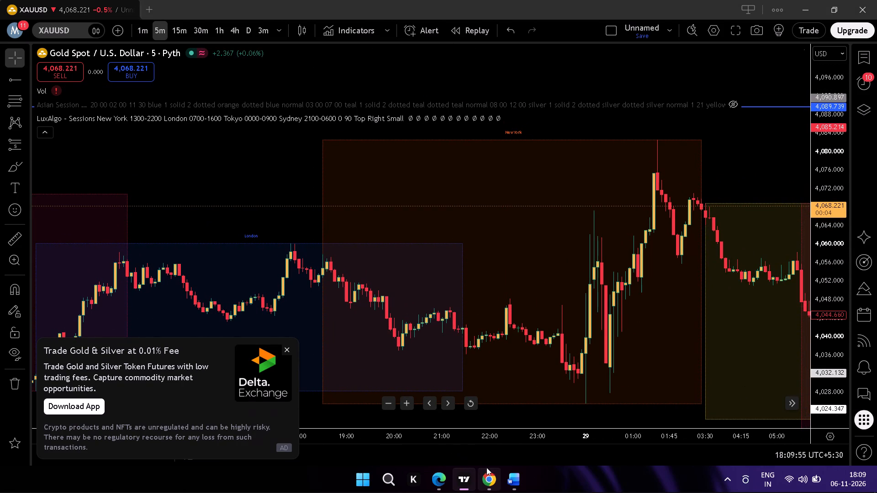
drag(307, 365, 358, 347)
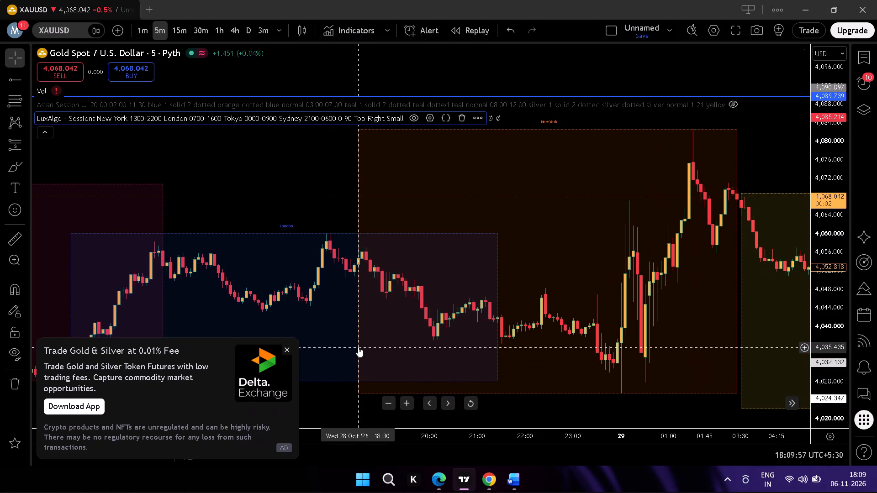
drag(490, 346, 252, 346)
drag(601, 320, 354, 336)
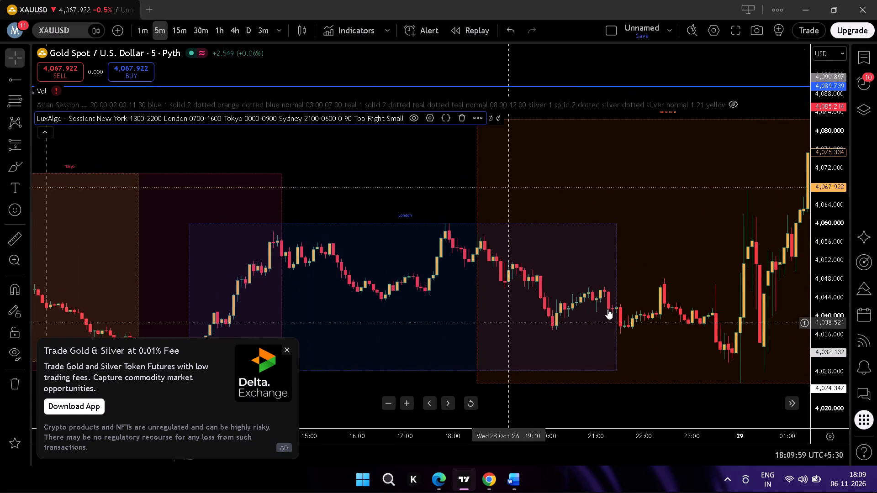
drag(635, 304, 130, 355)
click(362, 314)
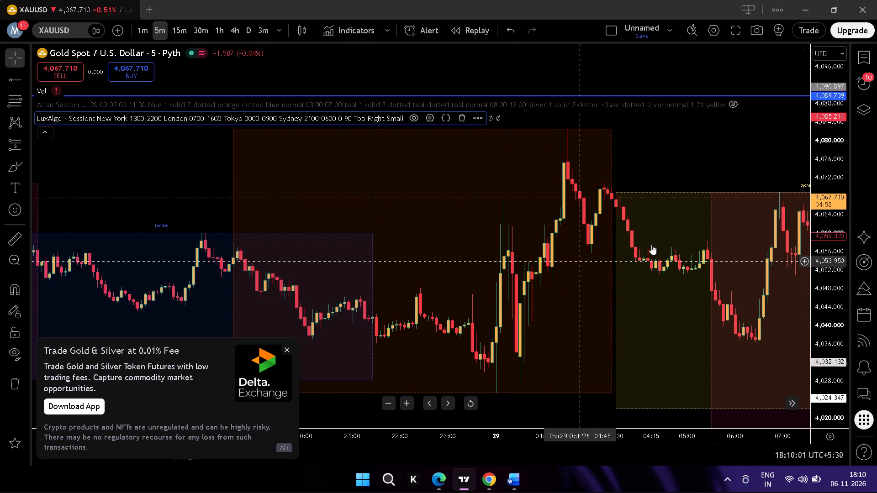
drag(661, 244, 363, 307)
drag(698, 255, 491, 276)
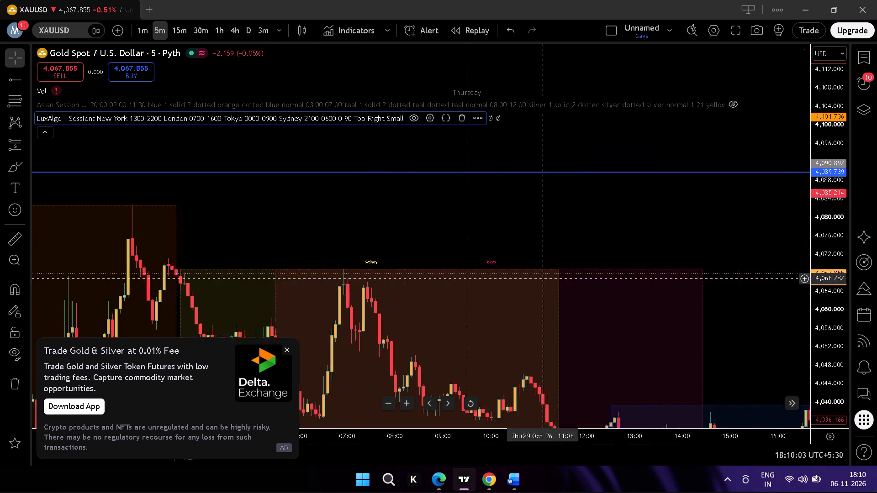
drag(491, 276, 249, 202)
drag(726, 332, 441, 236)
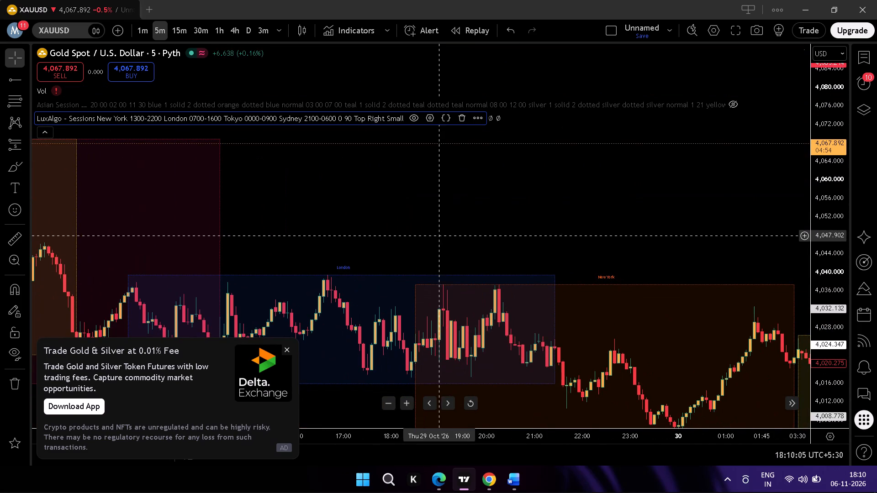
drag(490, 324, 483, 246)
scroll(400, 329, up, 2)
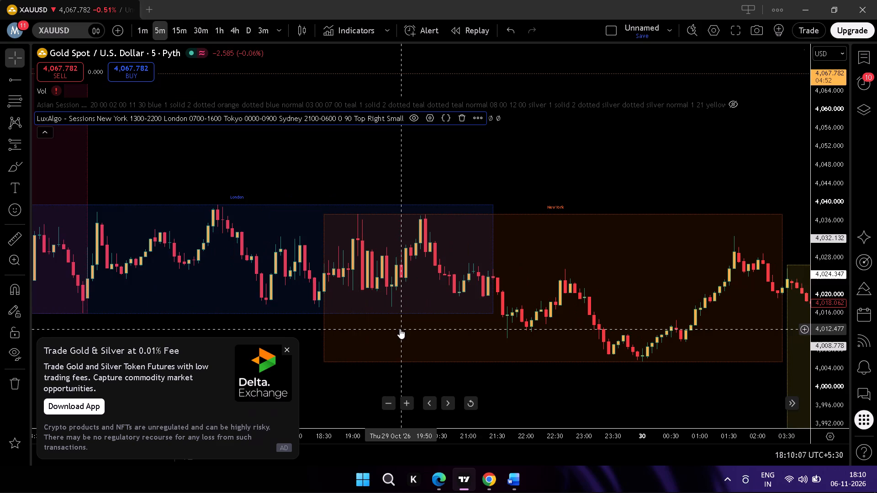
scroll(828, 268, up, 6)
scroll(359, 382, up, 4)
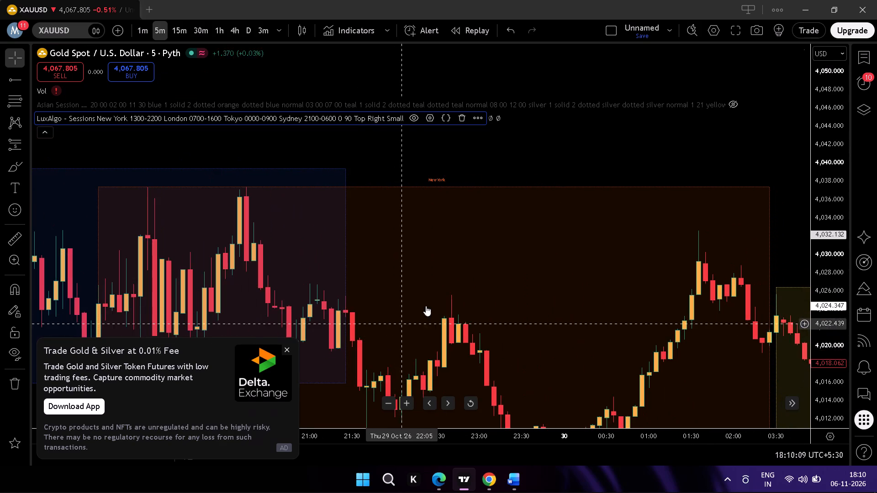
drag(429, 304, 728, 211)
scroll(817, 221, down, 3)
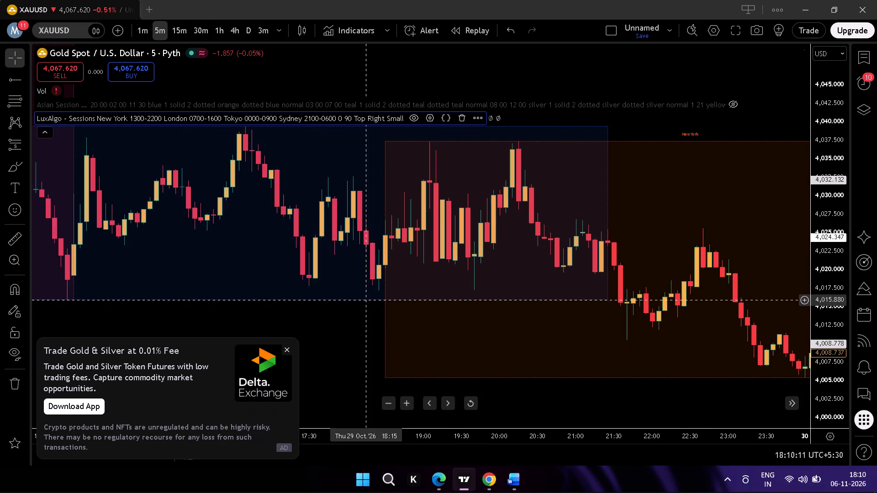
click(406, 215)
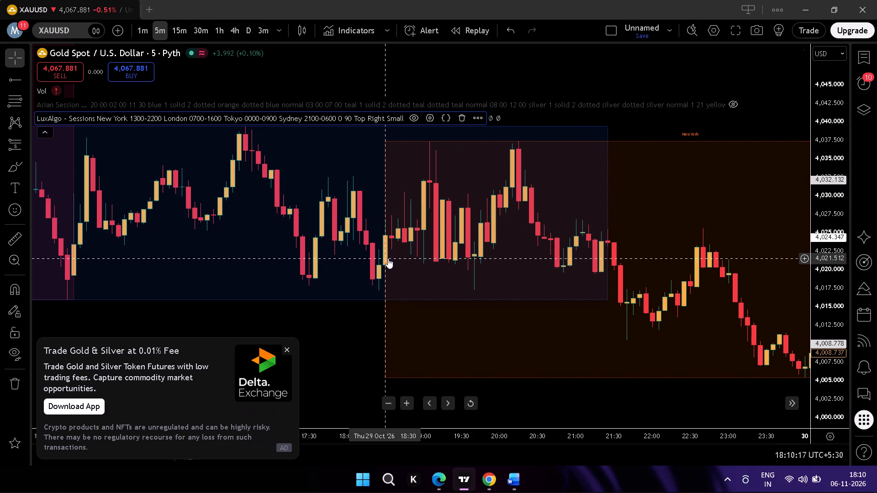
click(405, 219)
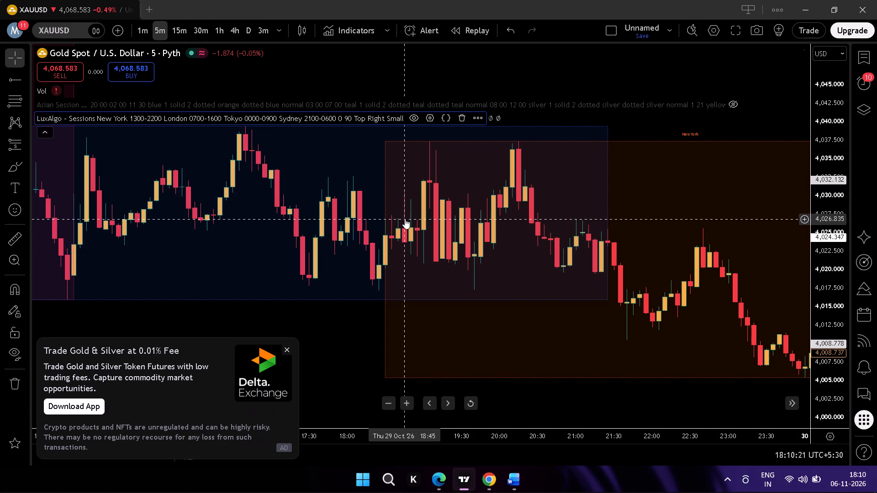
click(404, 269)
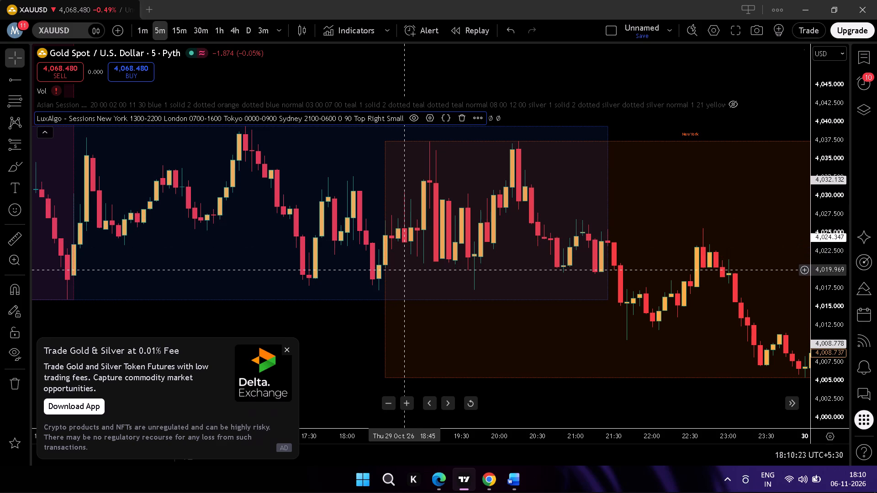
click(418, 219)
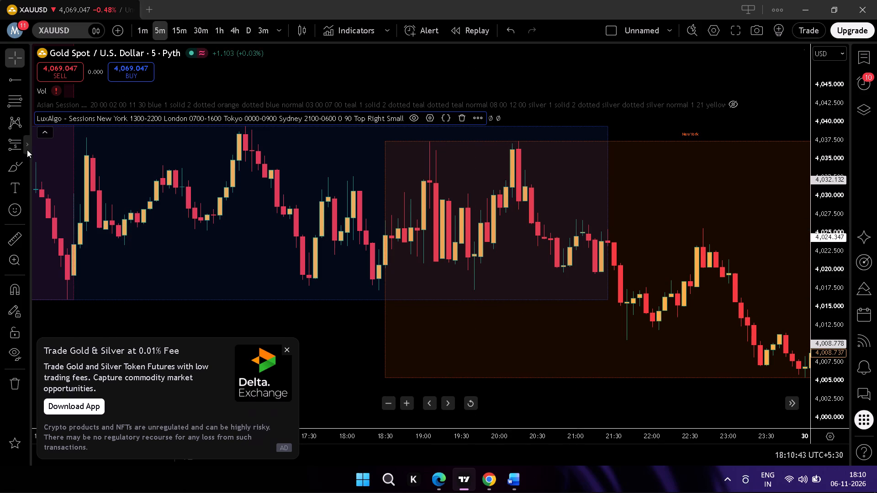
Place a long position at 19:45 on 29 October, entry about 4,023.4, stop about 4,017.2, target about 4,035.8, risk/reward about 1.98.
click(27, 150)
click(58, 155)
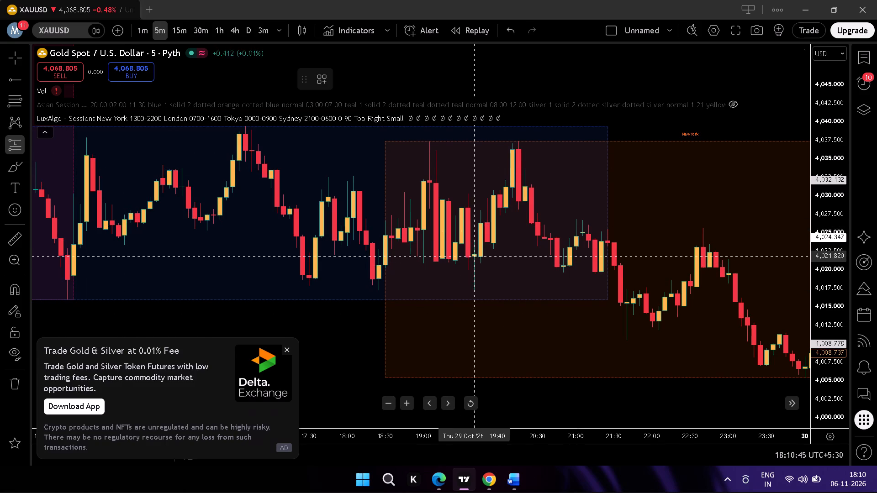
click(481, 244)
key(Escape)
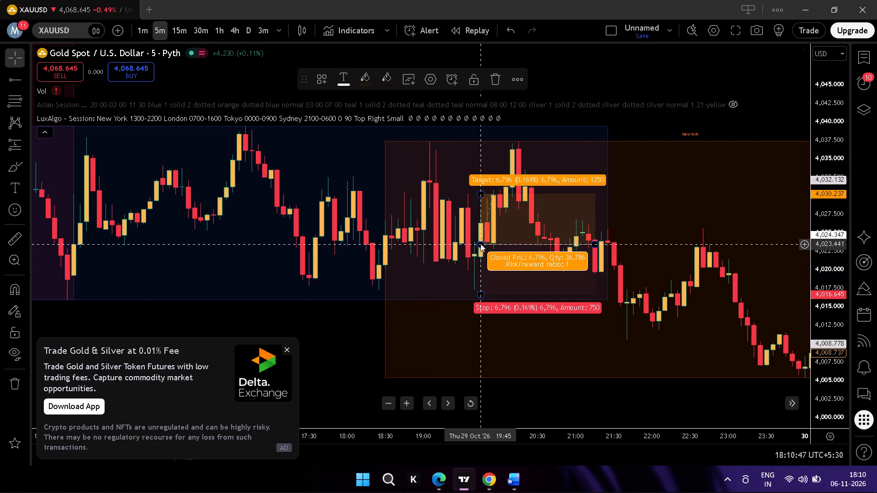
key(Escape)
drag(481, 294, 485, 289)
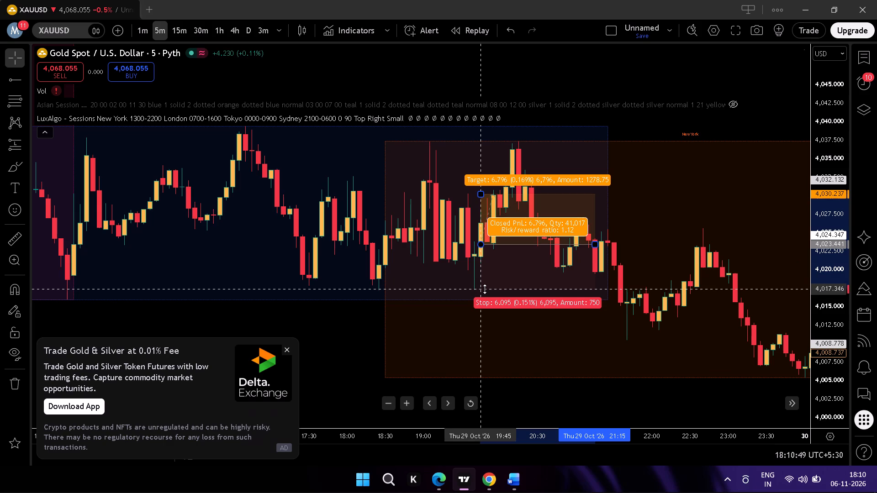
drag(485, 289, 486, 290)
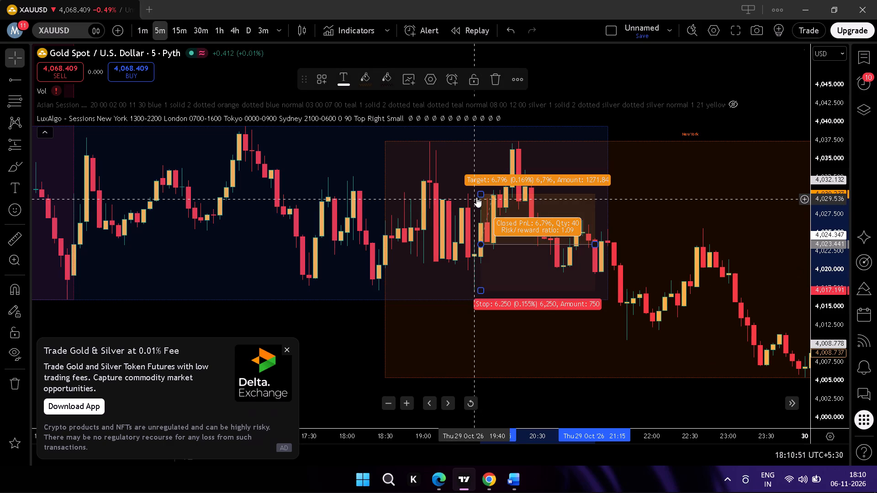
drag(479, 194, 491, 153)
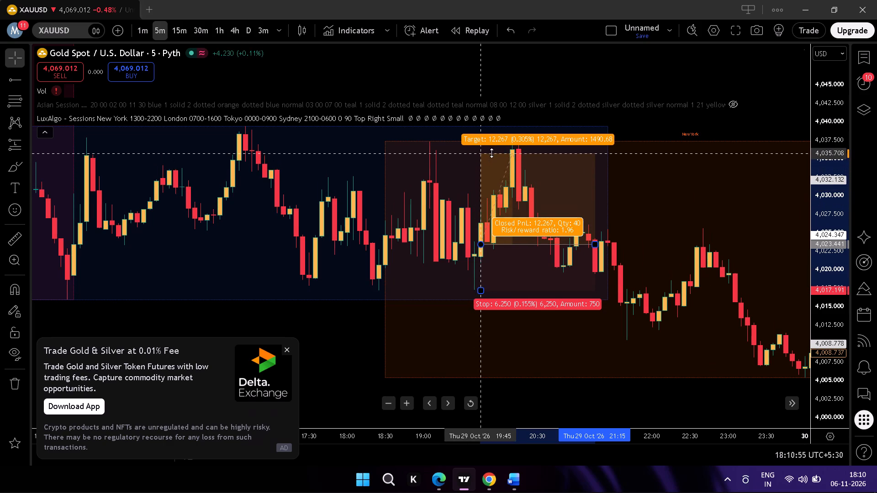
drag(491, 153, 494, 152)
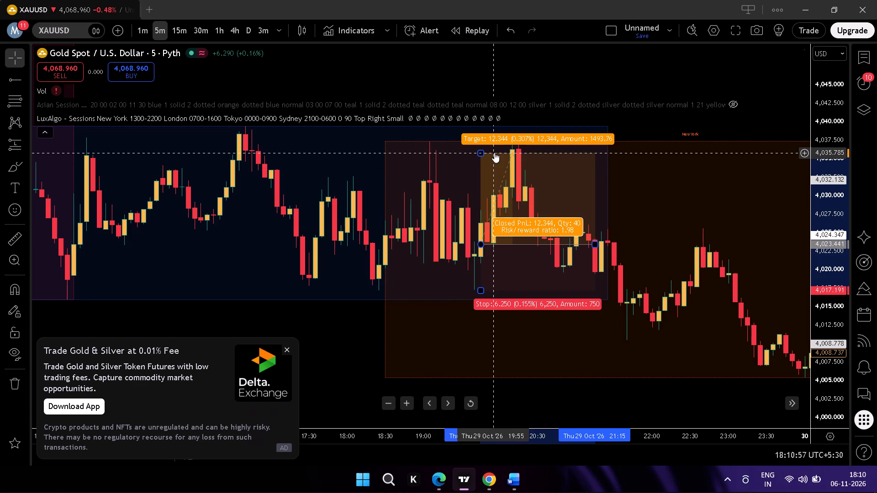
click(665, 207)
Switch to the Word table and replace the trade direction for Thursday 29 October with Buy.
click(519, 488)
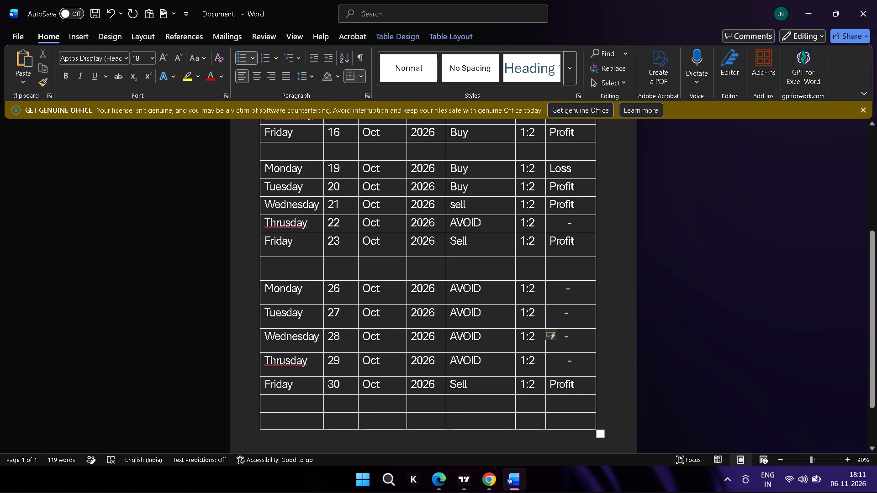
click(489, 363)
key(BackSpace)
key(BackSpace)
key(BackSpace)
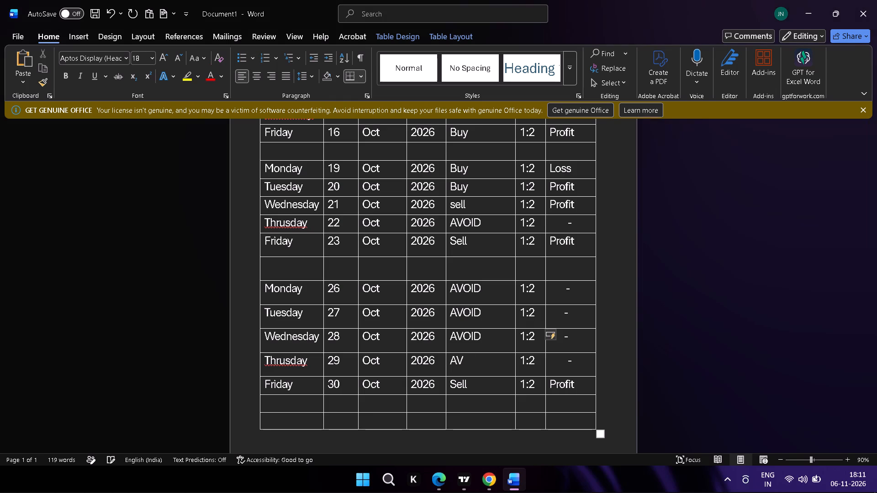
key(BackSpace)
key(BackSpace)
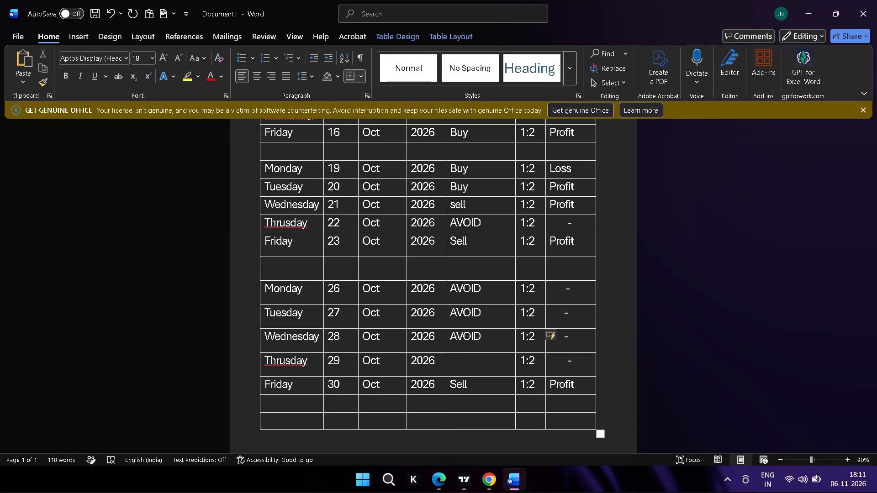
key(b)
Replace the result for Thursday 29 October with Profit, slightly indented in its cell.
click(582, 363)
key(BackSpace)
key(BackSpace)
key(BackSpace)
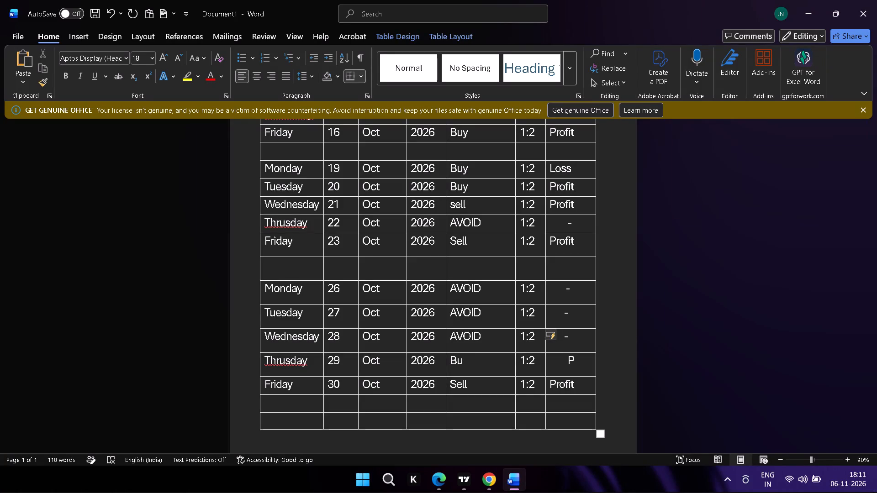
text(rofit)
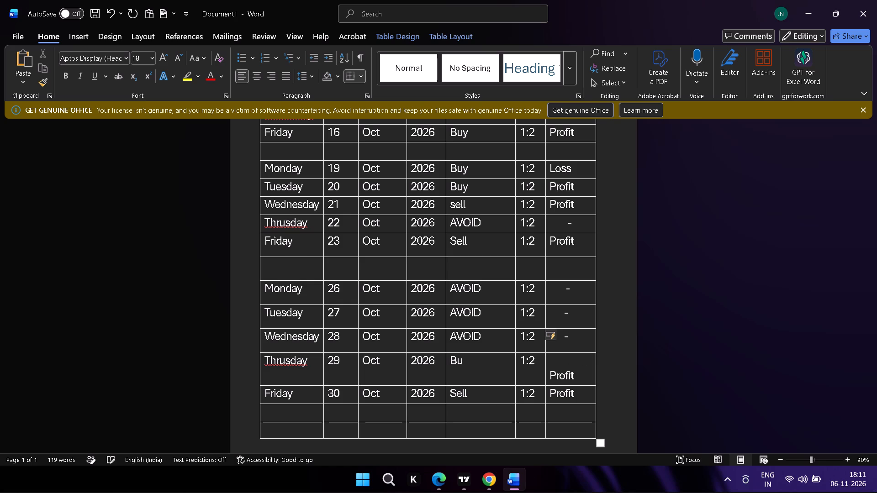
key(BackSpace)
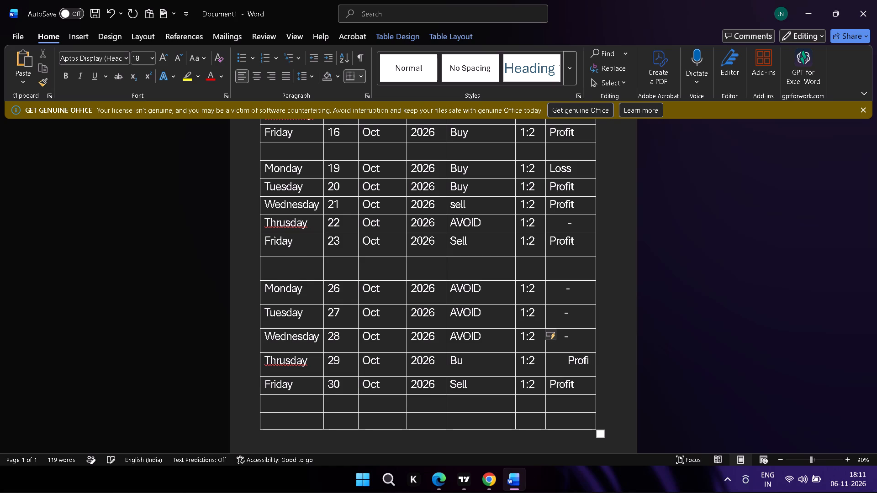
key(backslash)
key(BackSpace)
key(BackSpace)
key(BackSpace)
key(BackSpace)
key(BackSpace)
key(BackSpace)
key(BackSpace)
key(BackSpace)
key(BackSpace)
key(BackSpace)
key(BackSpace)
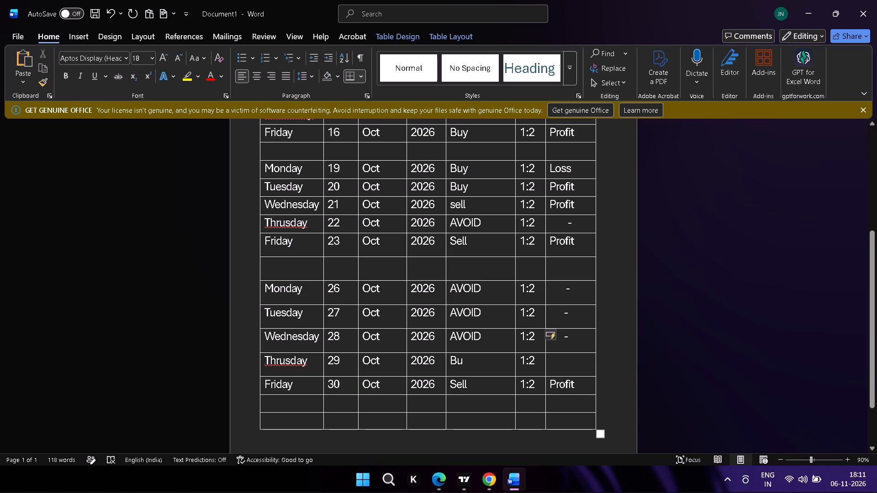
key(p)
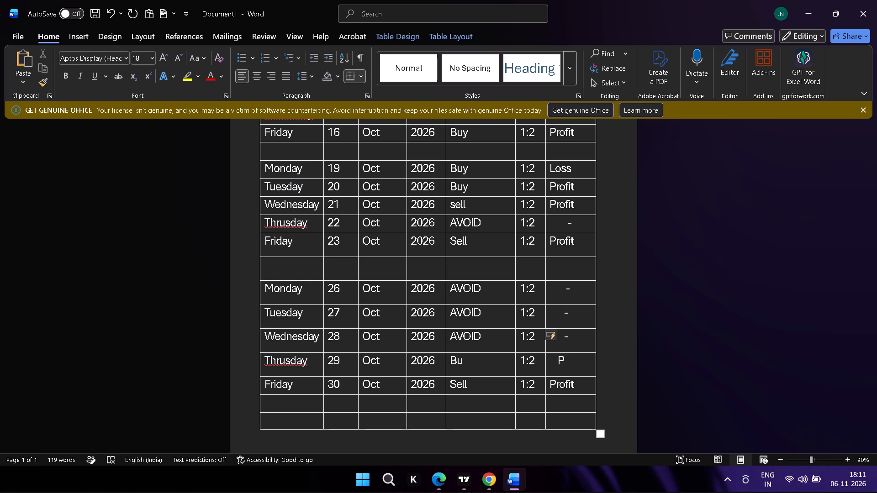
text(rofit)
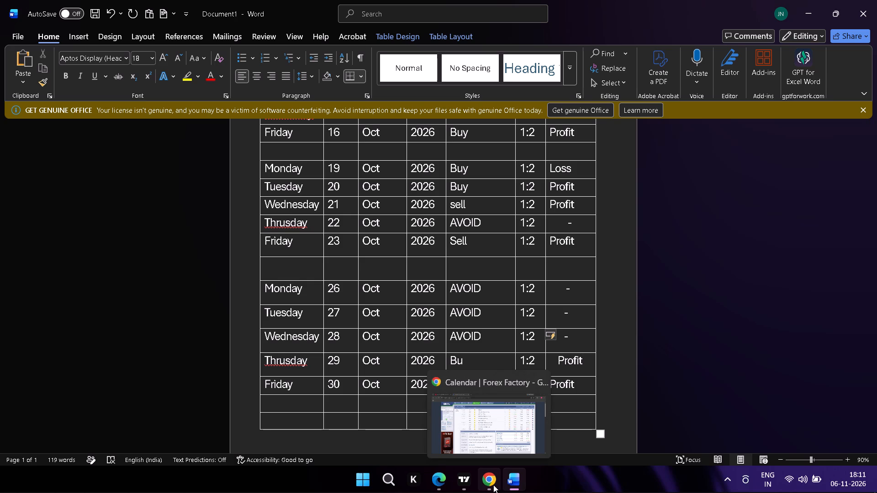
Switch to TradingView and examine the XAUUSD 5-minute candles across the London and New York sessions of Thursday 29 October.
click(466, 486)
drag(566, 340, 291, 335)
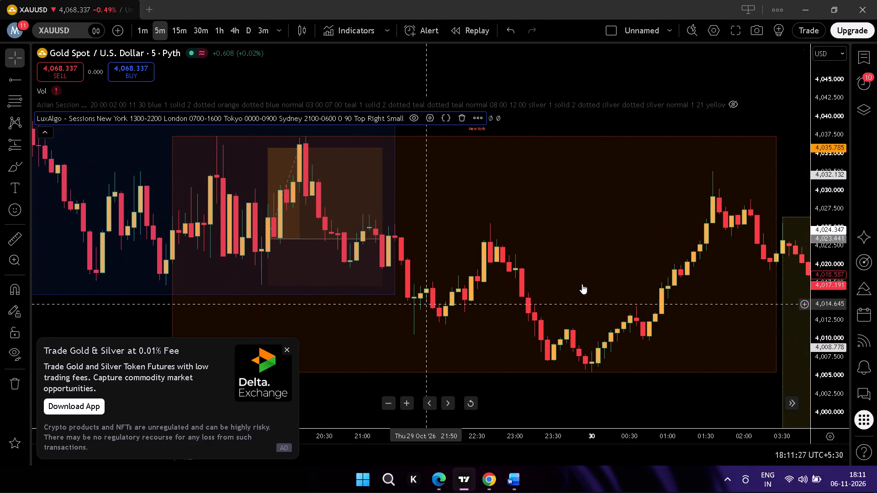
drag(633, 283, 589, 290)
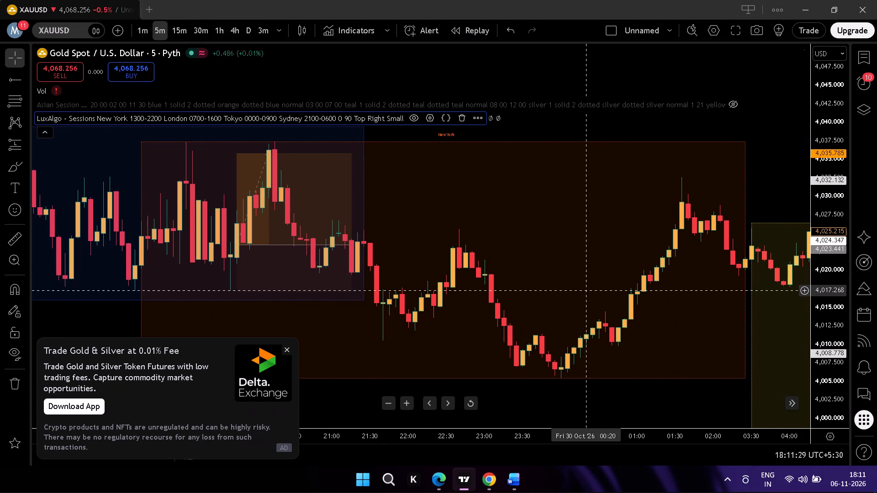
drag(589, 290, 589, 290)
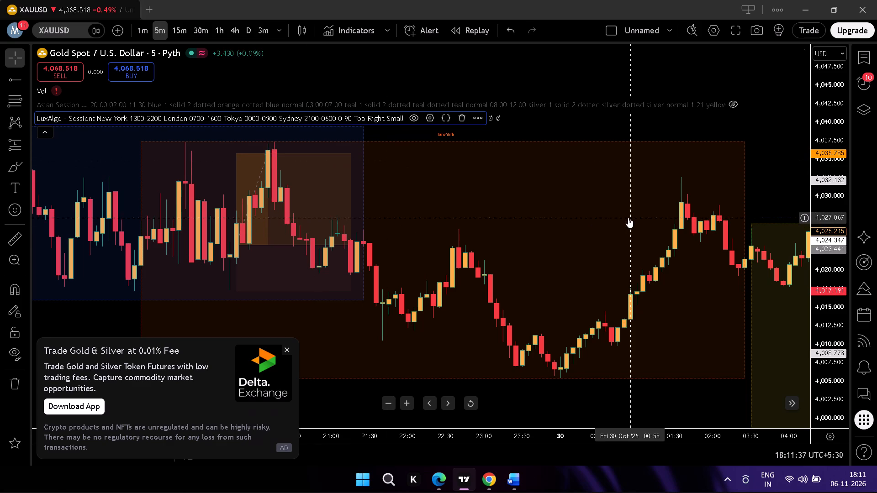
drag(628, 218, 540, 263)
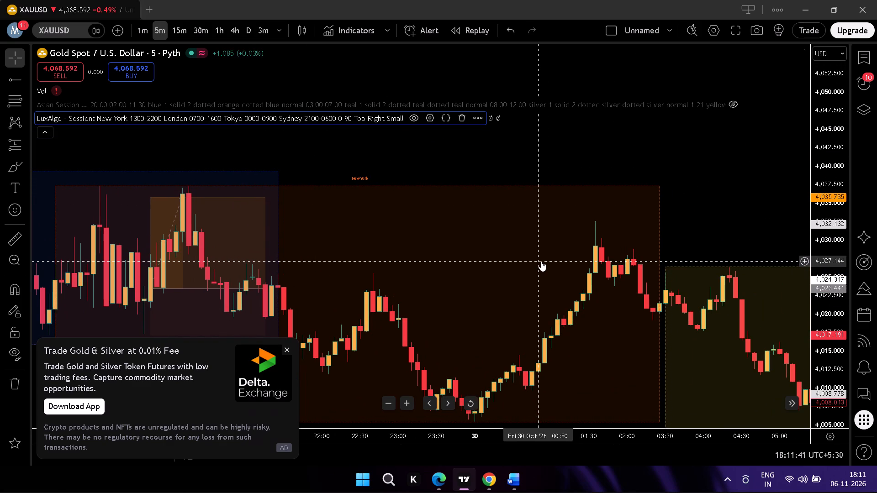
scroll(544, 261, down, 4)
scroll(845, 218, down, 4)
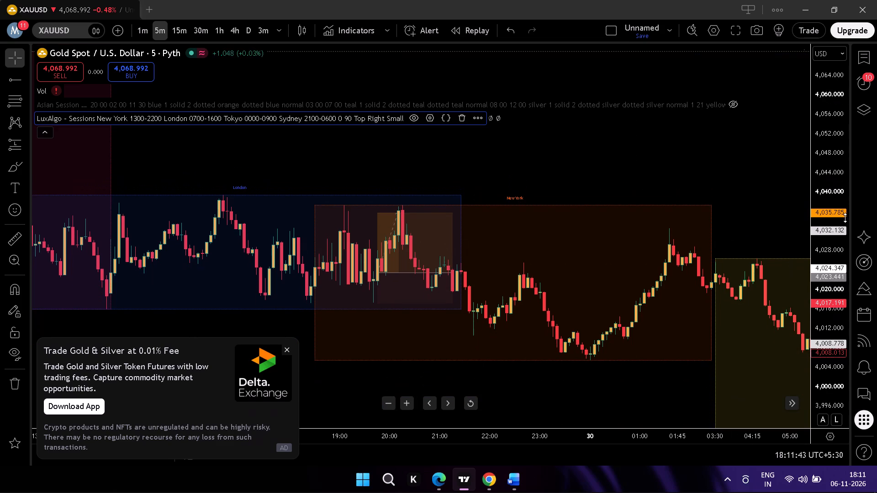
scroll(635, 218, down, 4)
drag(672, 173, 632, 202)
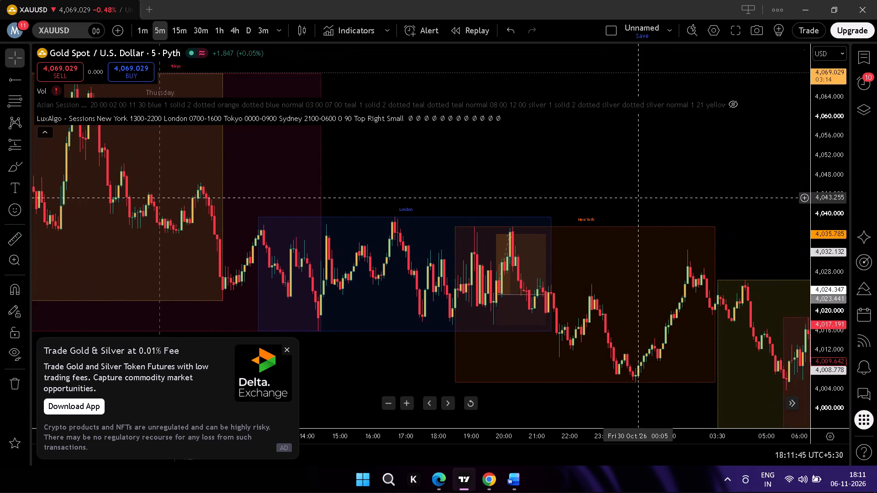
drag(632, 202, 590, 218)
scroll(609, 208, down, 4)
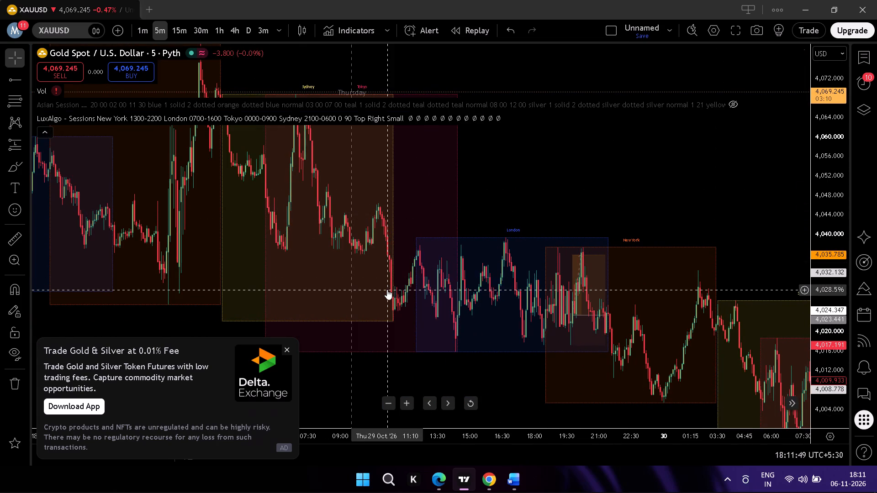
scroll(387, 289, up, 3)
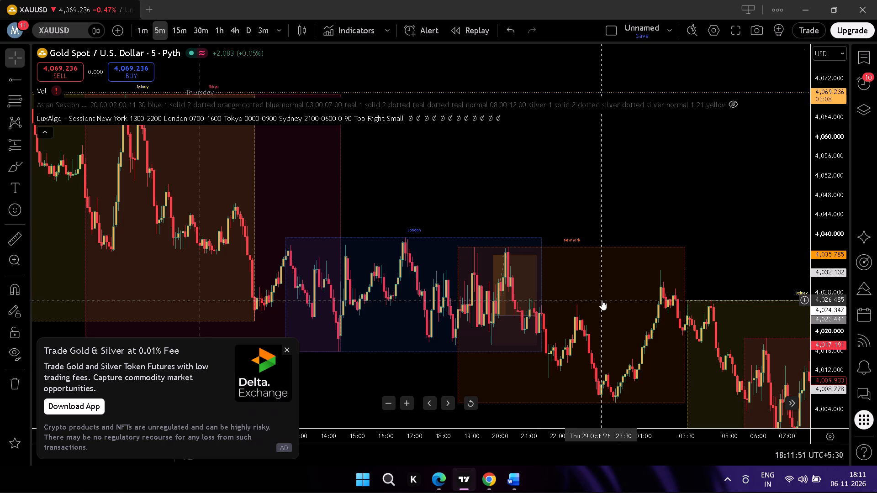
Set the chart to the 15-minute timeframe and examine the 29 October sessions around the long position.
click(180, 28)
drag(410, 226, 626, 237)
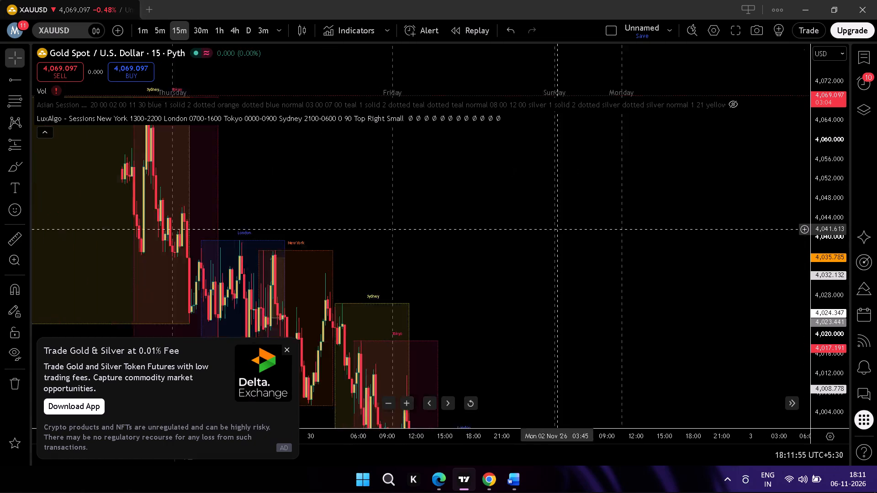
drag(626, 237, 706, 208)
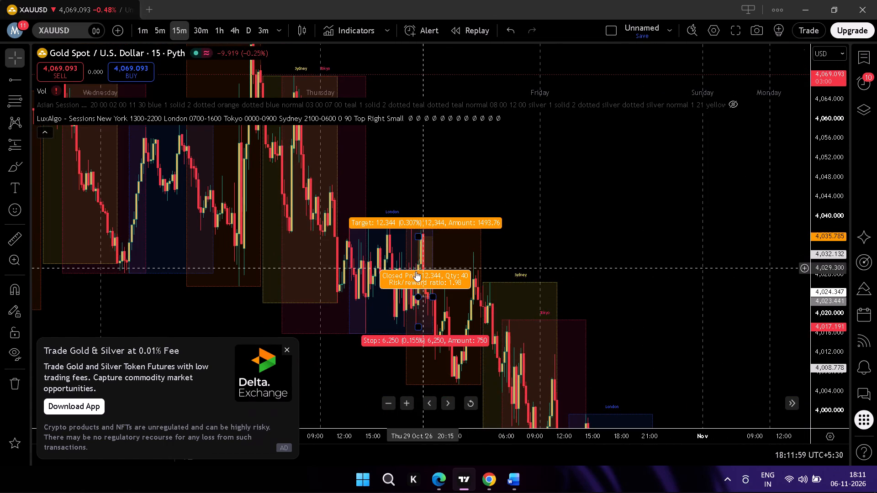
scroll(410, 273, up, 7)
drag(435, 252, 831, 198)
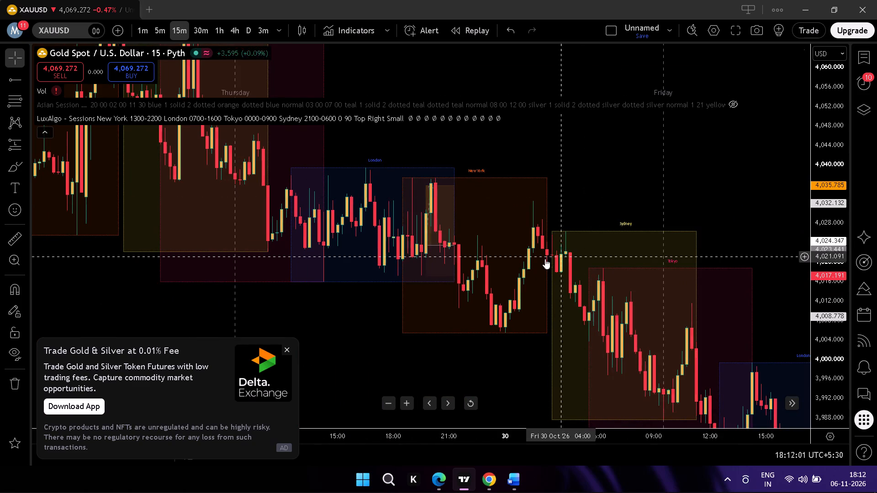
scroll(382, 260, up, 5)
drag(479, 192, 763, 184)
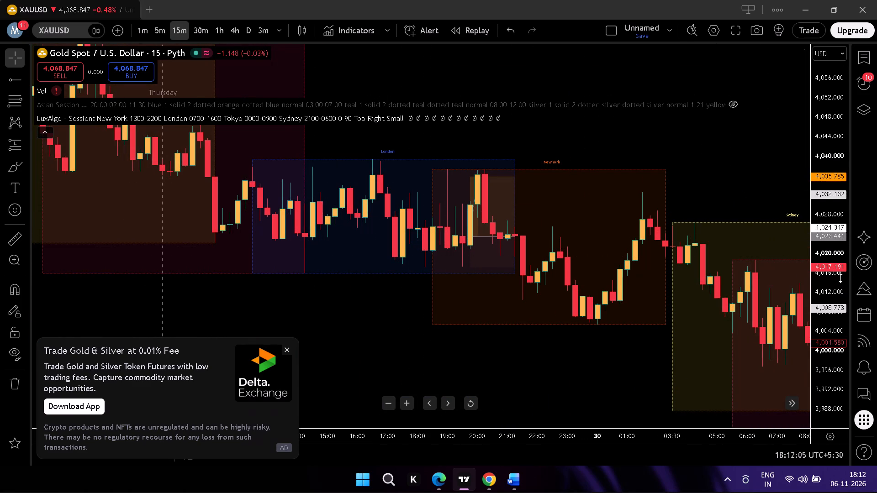
scroll(840, 278, up, 7)
drag(692, 142, 640, 200)
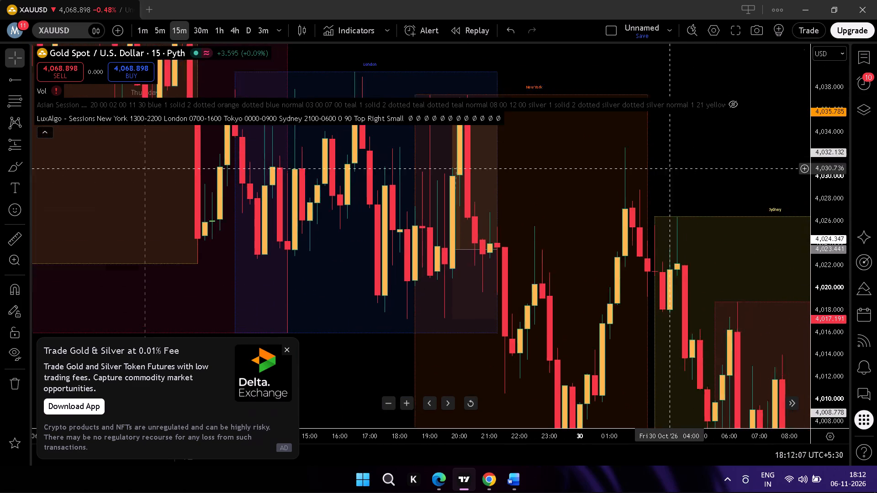
drag(640, 200, 622, 220)
scroll(314, 285, up, 3)
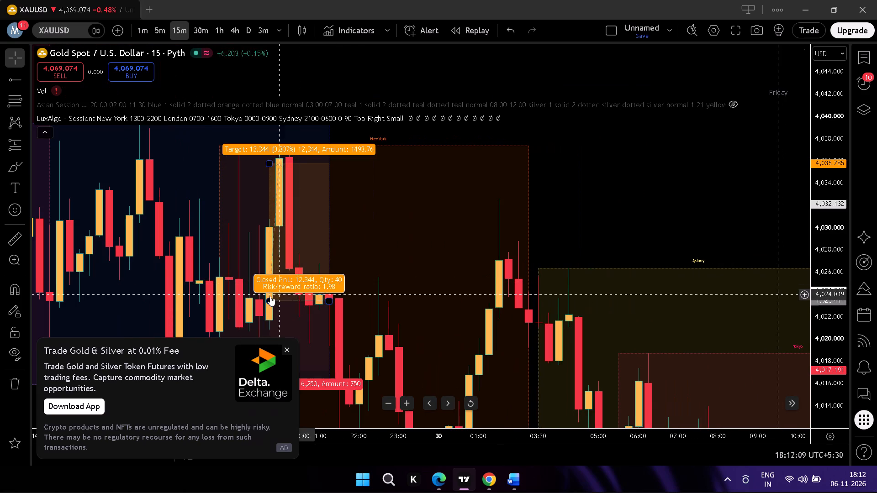
drag(461, 224, 463, 222)
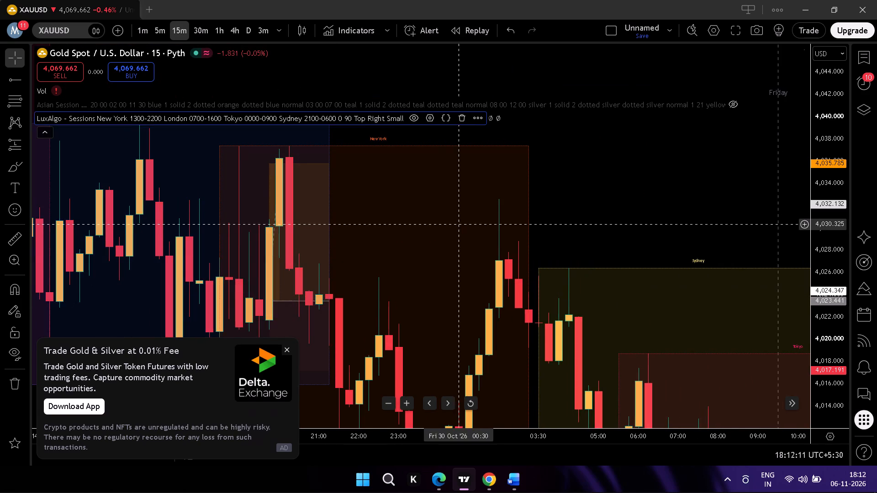
drag(463, 222, 578, 146)
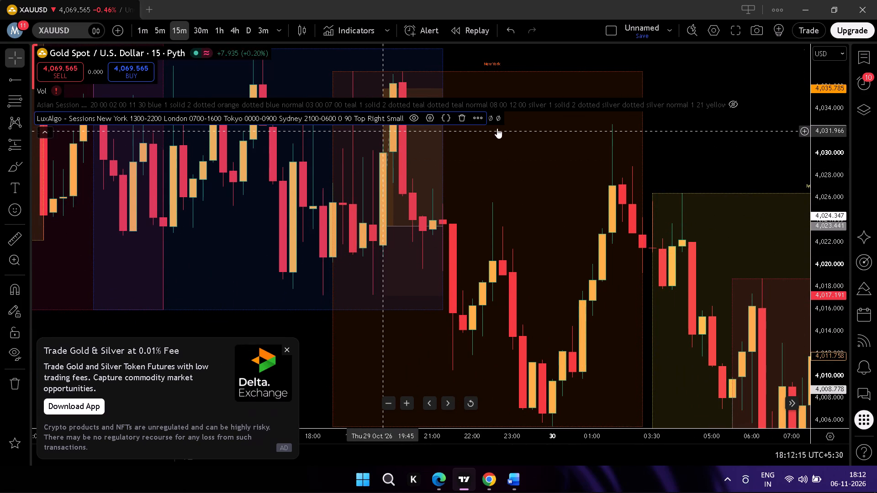
drag(619, 128, 611, 174)
drag(603, 184, 592, 242)
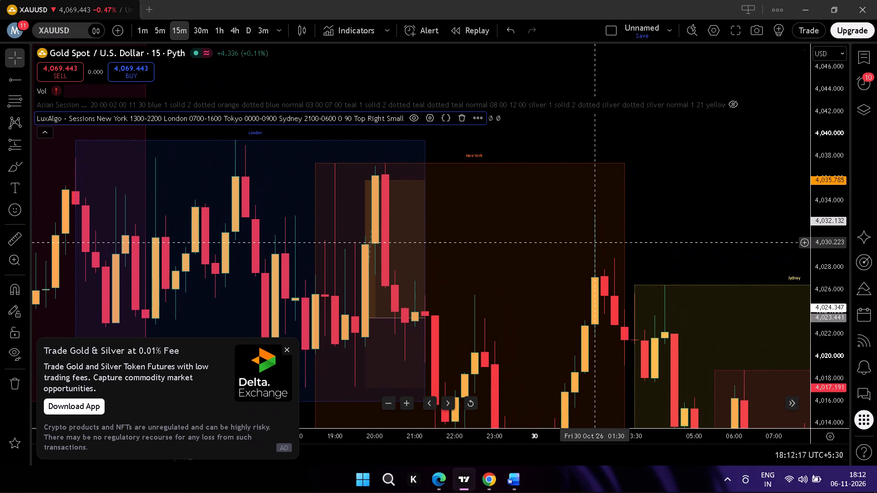
drag(592, 242, 585, 204)
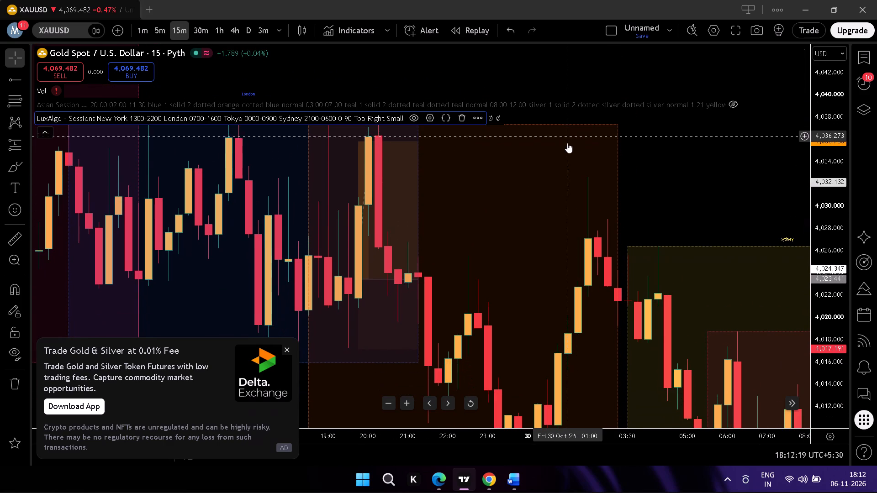
drag(565, 158, 568, 171)
scroll(576, 177, down, 5)
scroll(829, 209, down, 2)
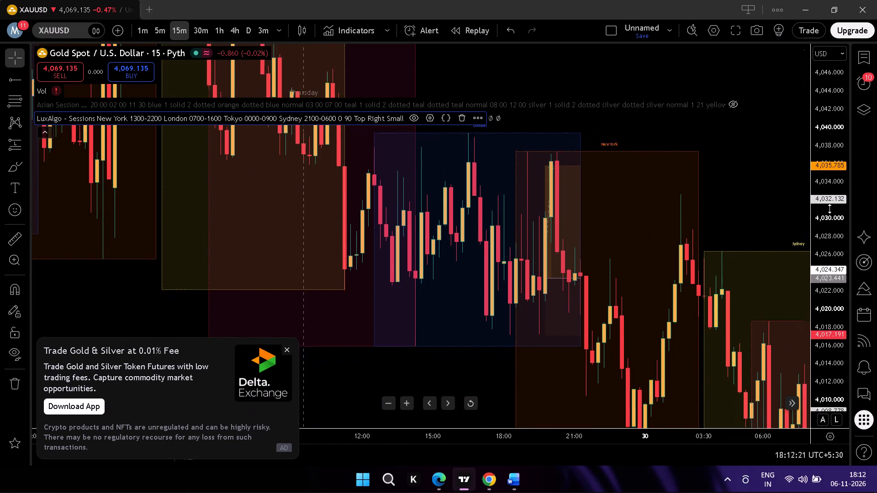
scroll(829, 209, down, 4)
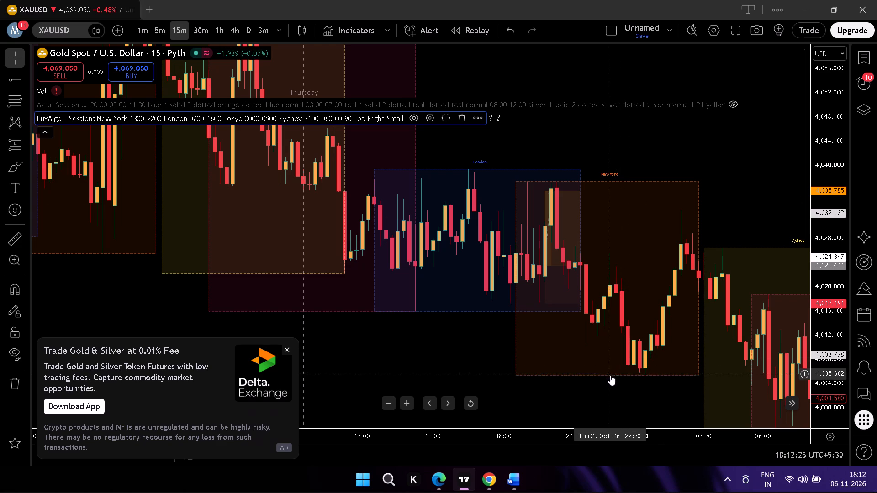
Examine the 15-minute XAUUSD candles through the London and New York sessions of Friday 30 October.
drag(610, 375, 222, 236)
drag(584, 304, 369, 91)
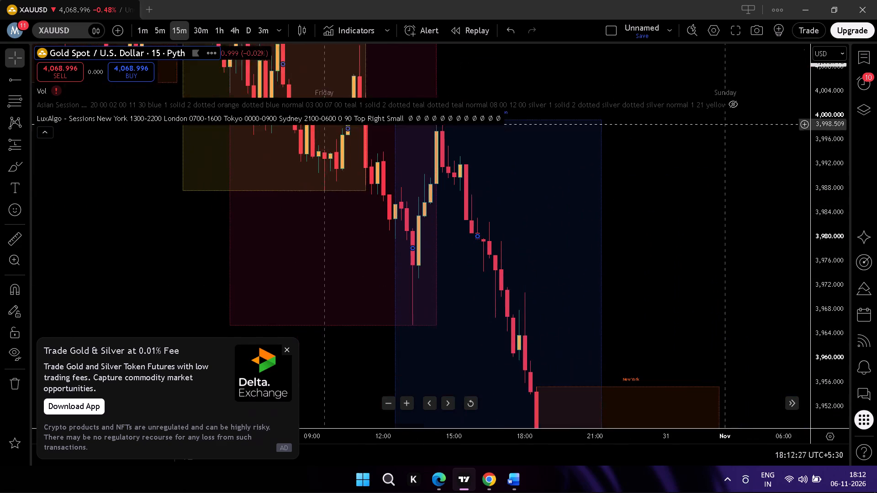
drag(369, 91, 342, 76)
drag(613, 301, 649, 91)
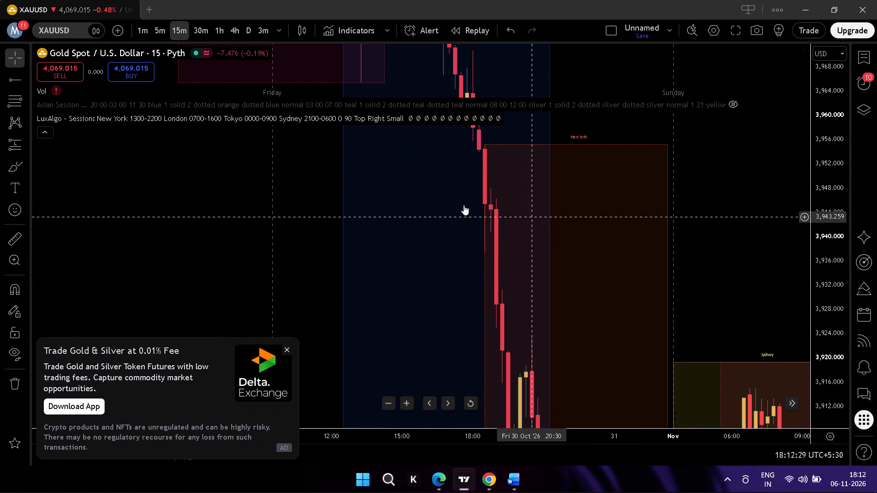
scroll(423, 186, up, 1)
scroll(816, 207, down, 8)
scroll(816, 206, up, 1)
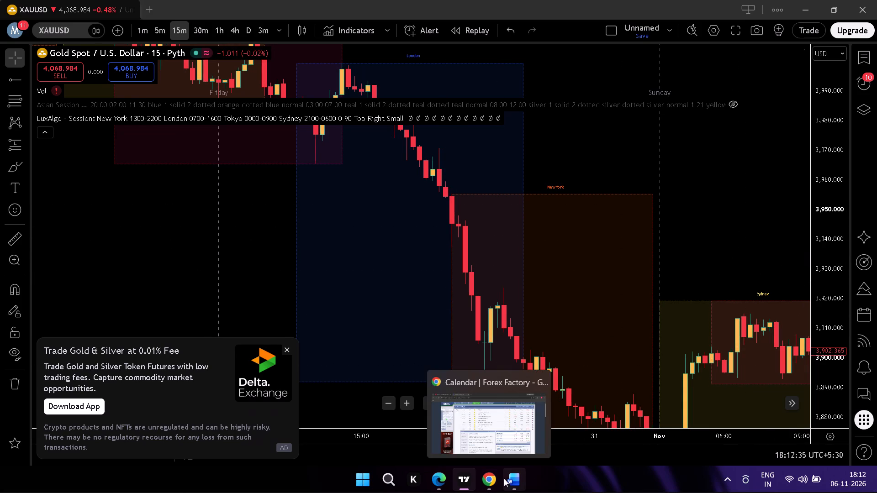
Switch to the Word table and replace the trade direction for Friday 30 October with AVOID.
click(515, 480)
click(480, 383)
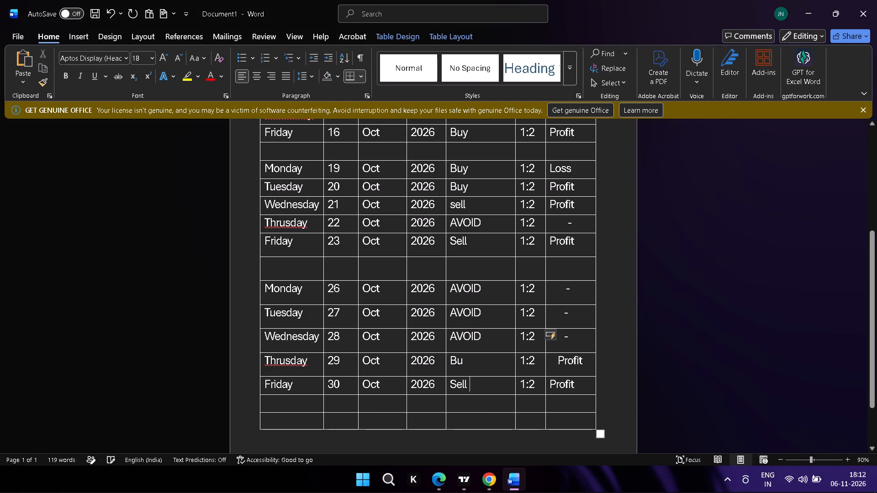
key(BackSpace)
key(BackSpace)
key(BackSpace)
key(BackSpace)
key(BackSpace)
key(BackSpace)
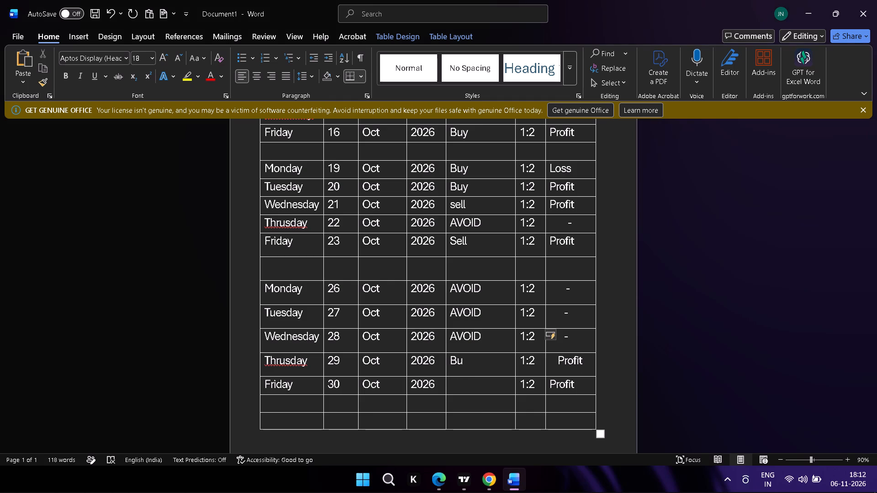
key(v)
key(BackSpace)
text(AVOID)
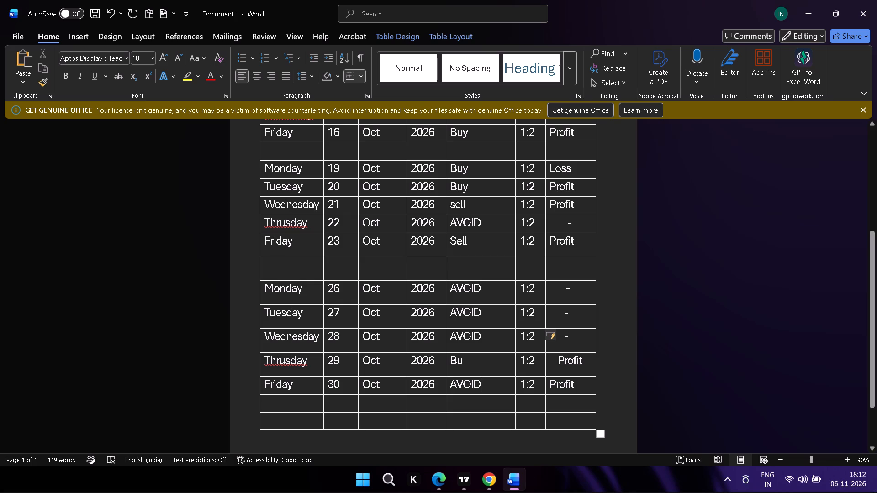
Replace the result for Friday 30 October with an indented dash.
click(574, 386)
key(BackSpace)
key(BackSpace)
key(BackSpace)
key(BackSpace)
key(BackSpace)
key(BackSpace)
key(BackSpace)
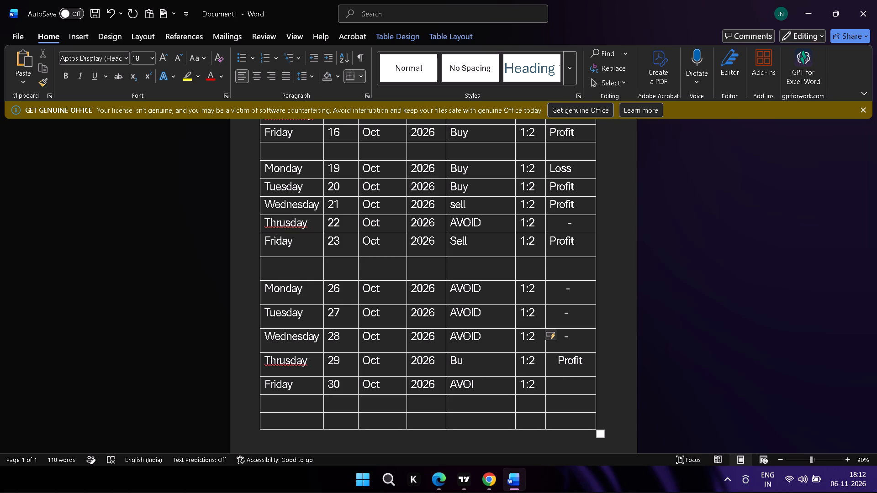
key(space)
key(space)
key(space)
key(space)
key(space)
key(space)
text(-)
Save the backtesting document under the name XAU in the OneDrive Documents folder.
key(space)
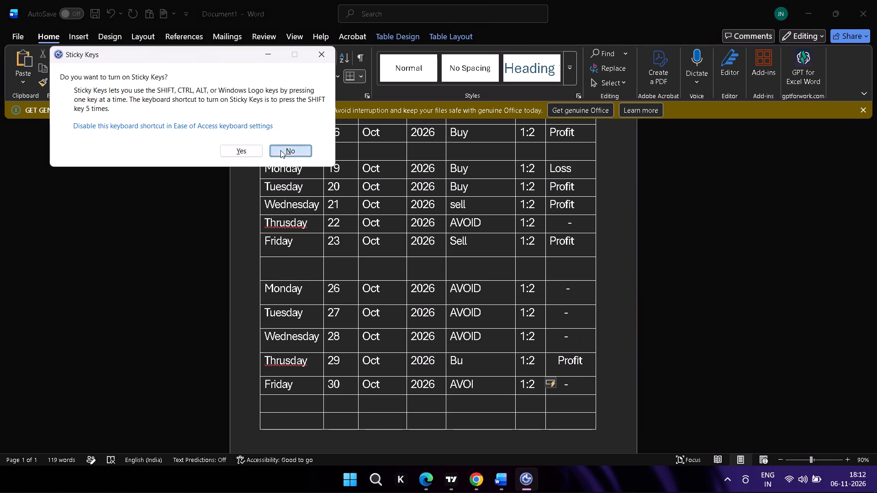
key(ctrl+s)
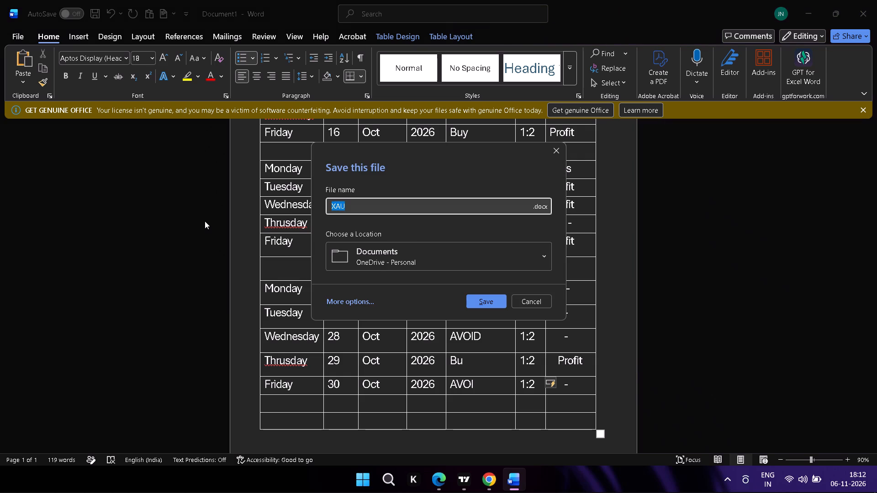
click(491, 297)
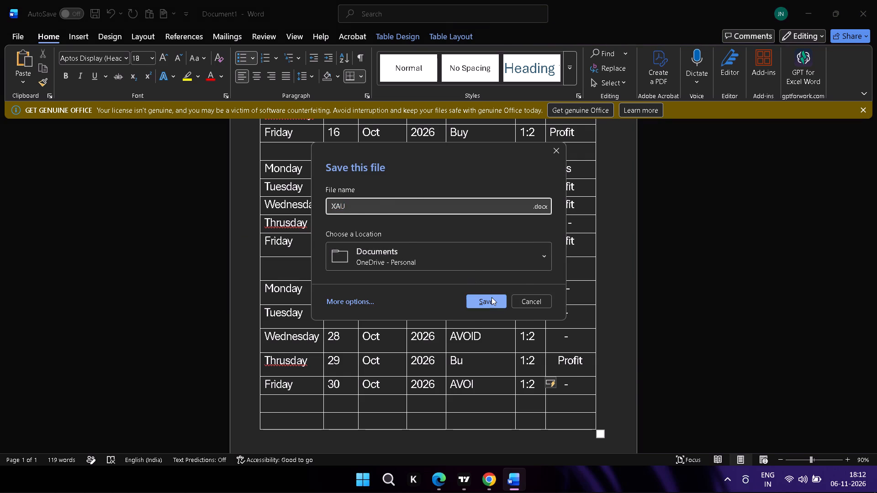
Review the XAU/USD backtesting table from the 12 October row through the 30 October row.
scroll(514, 416, down, 1)
scroll(514, 416, up, 5)
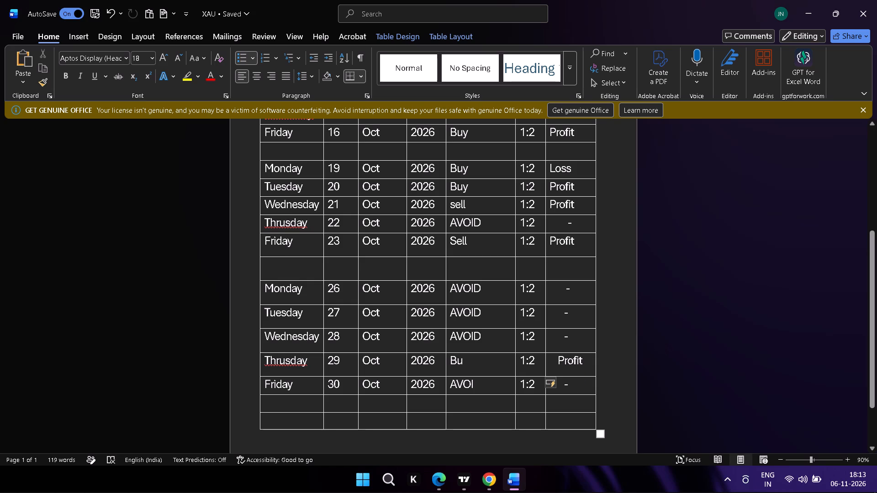
scroll(579, 379, up, 3)
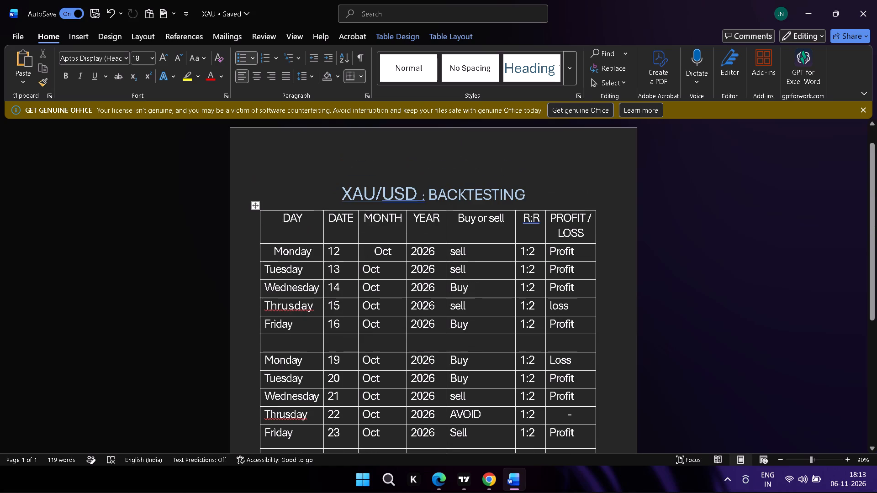
scroll(579, 379, up, 1)
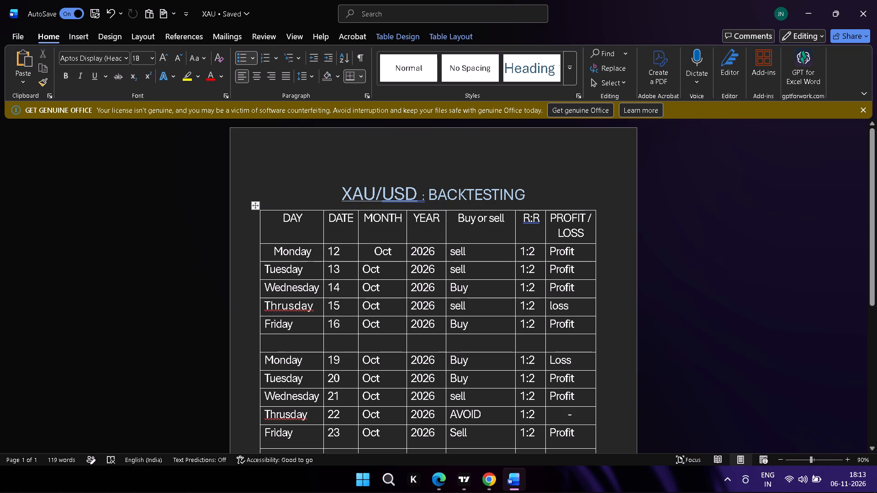
scroll(575, 327, down, 1)
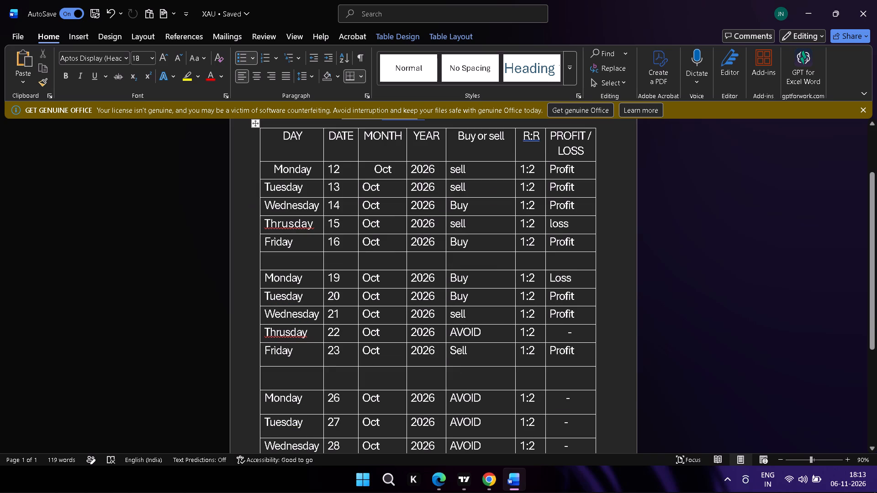
scroll(571, 347, down, 1)
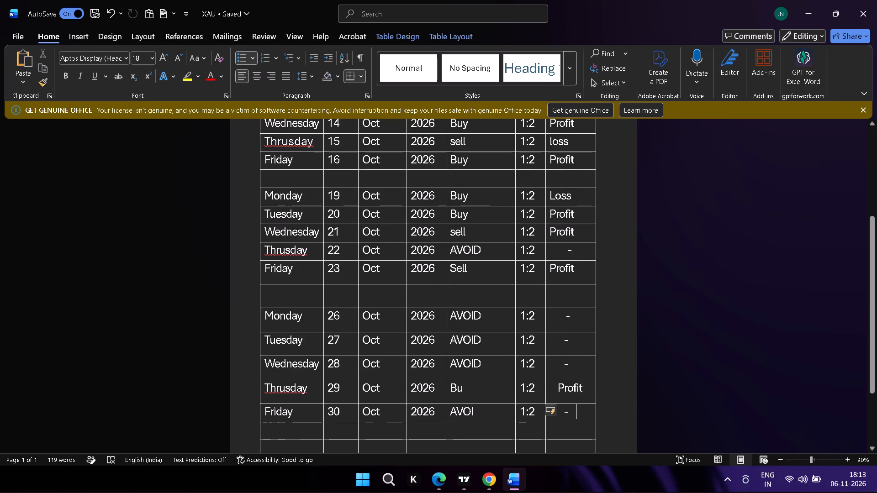
scroll(575, 384, up, 2)
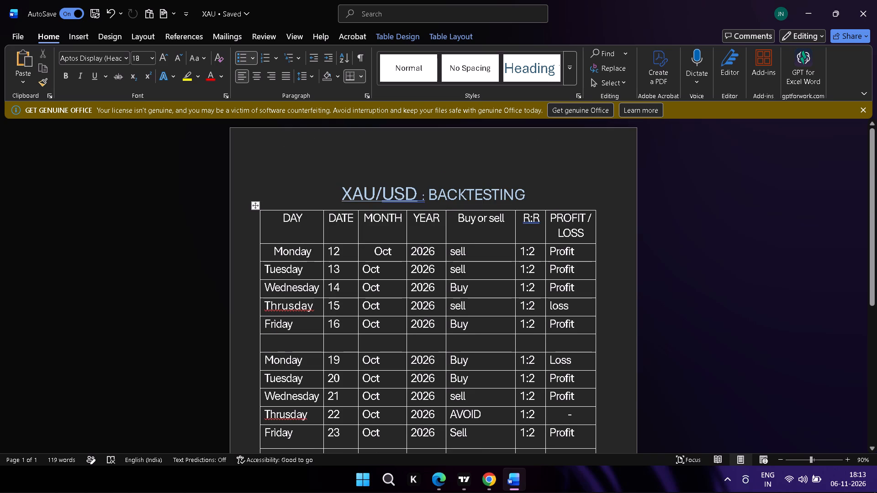
scroll(577, 393, down, 2)
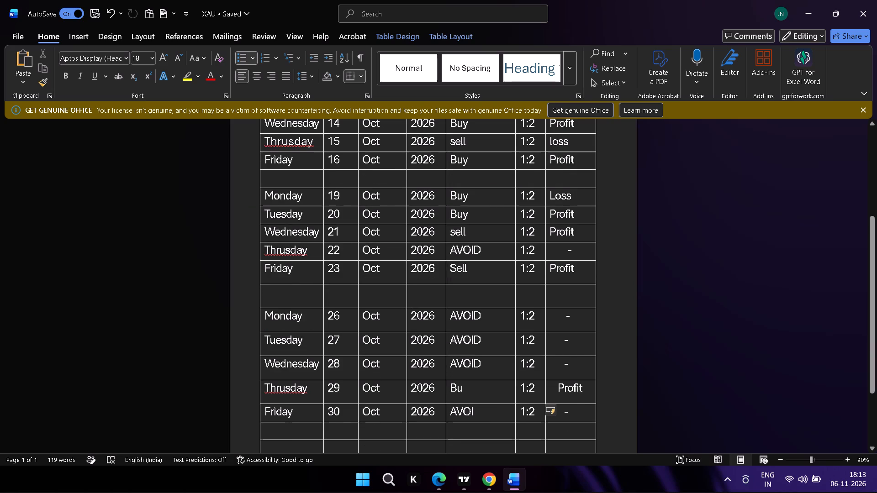
scroll(541, 207, up, 1)
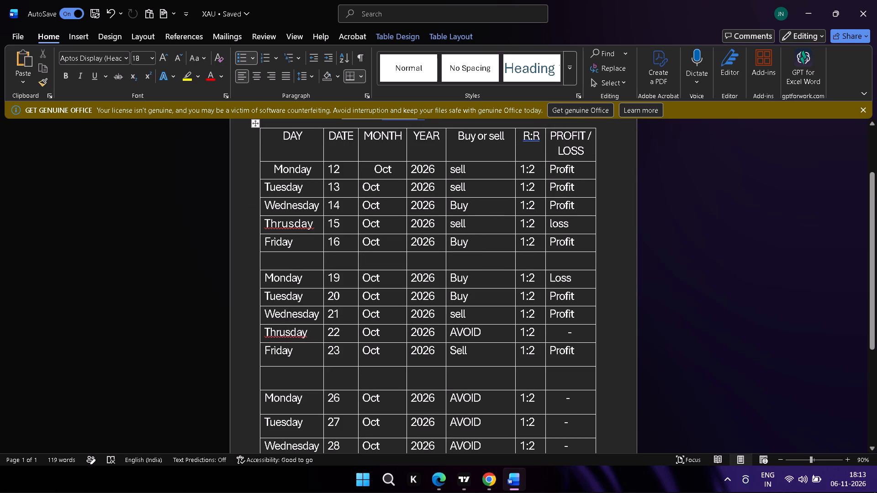
scroll(565, 357, down, 1)
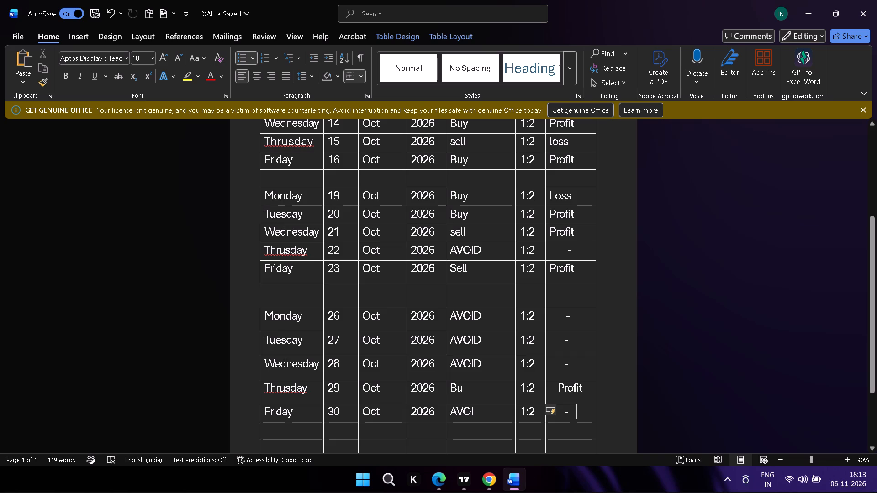
scroll(586, 398, up, 1)
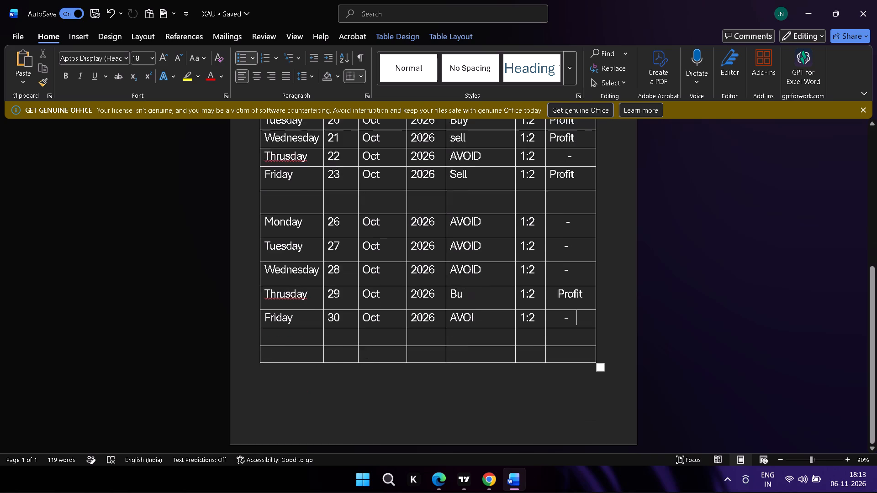
scroll(586, 398, up, 1)
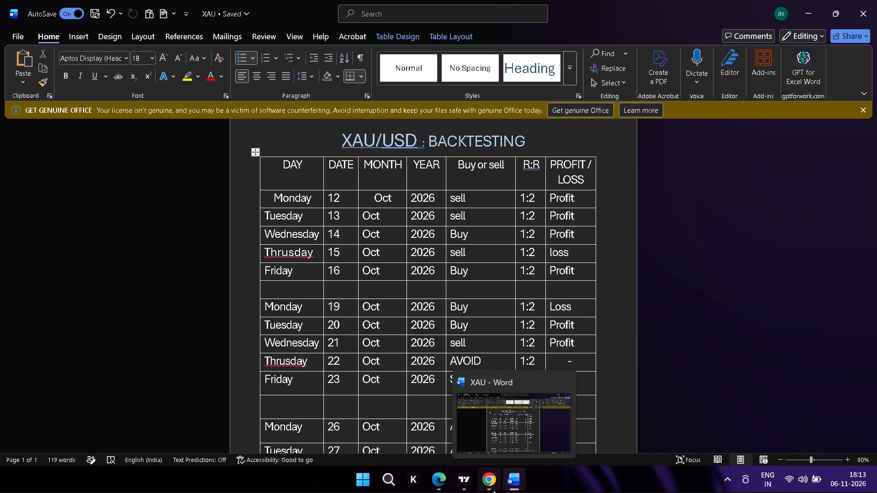
Switch to Chrome and replace the open Forex Factory and YouTube tabs with a single new blank tab.
click(485, 480)
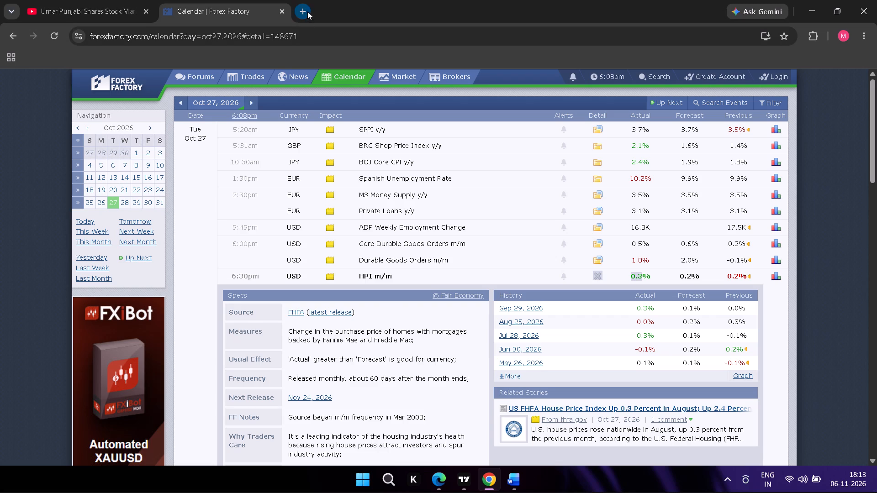
click(307, 11)
click(285, 11)
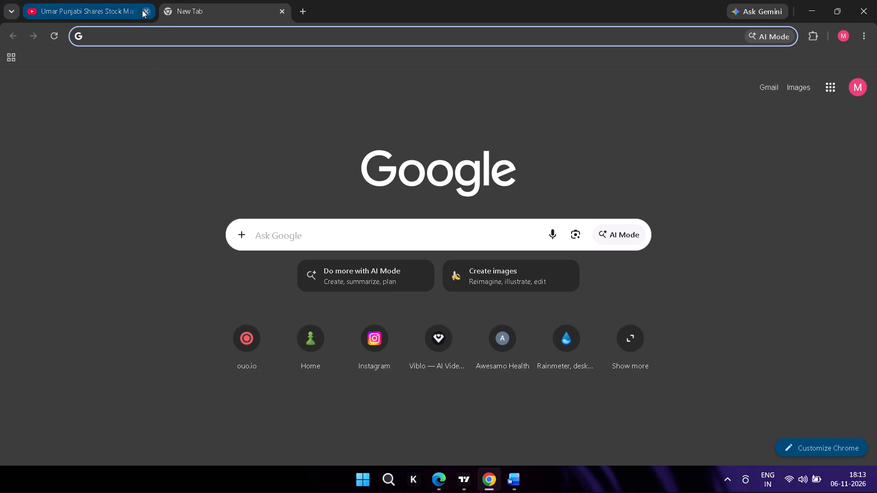
click(142, 10)
Search Google for top one trader.
click(155, 27)
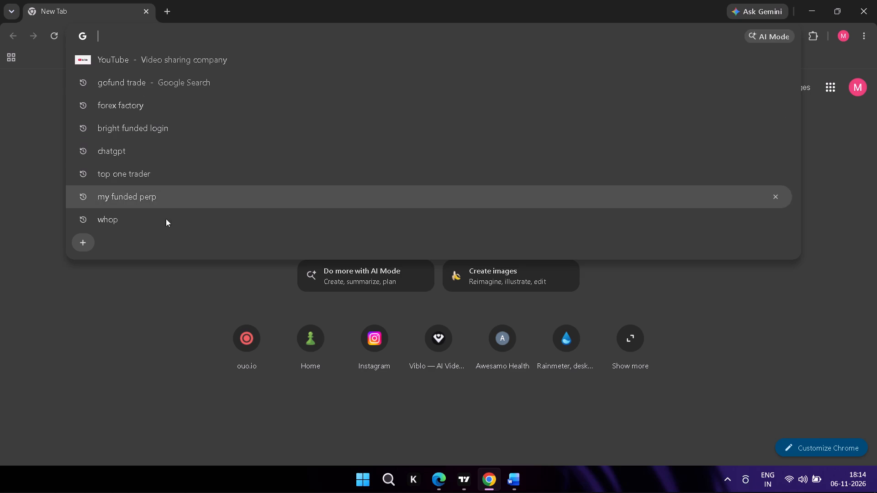
click(217, 176)
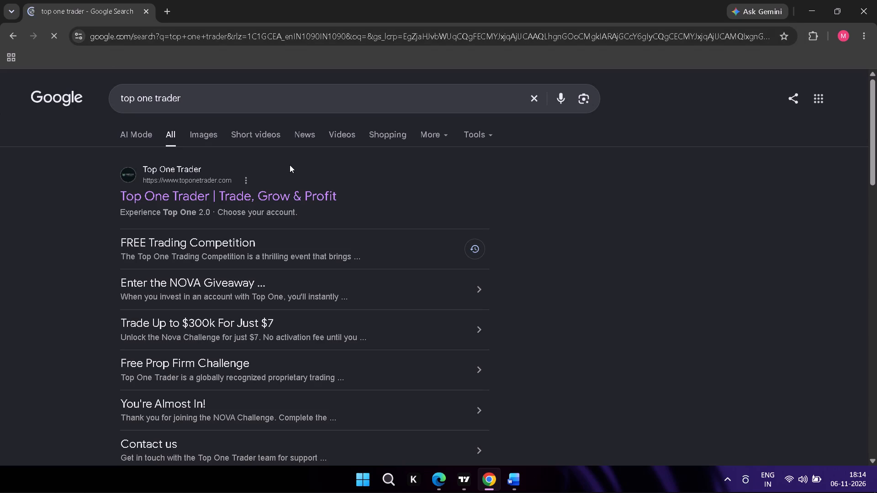
Open the Top One Trader website from the search results and go to its log-in page.
click(227, 198)
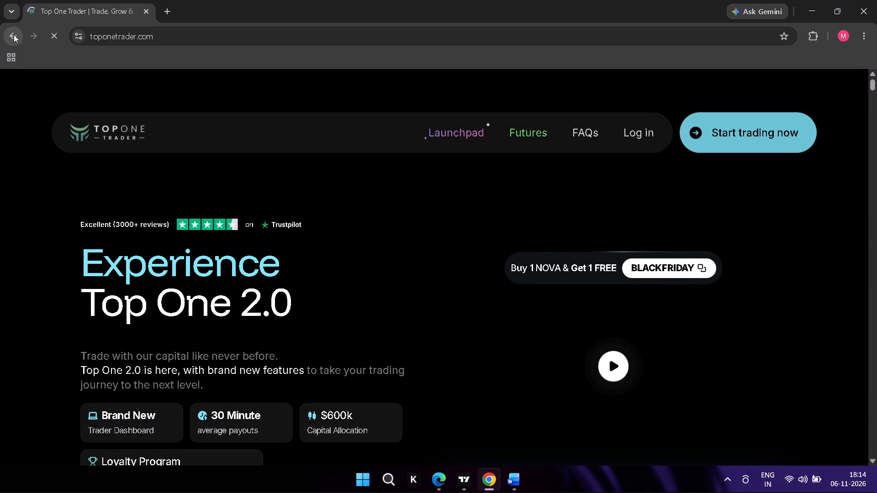
drag(614, 132, 627, 139)
click(635, 141)
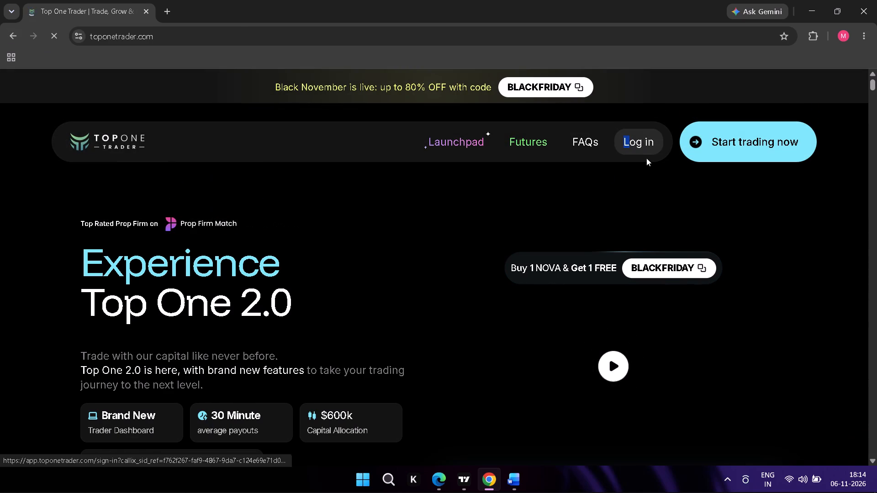
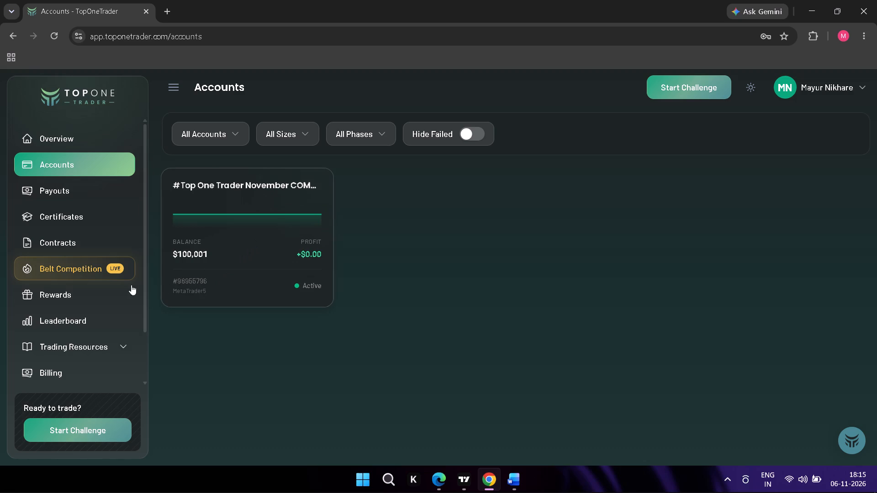
Open the Belt Competition page and bring up its prizes and live leaderboard.
click(56, 262)
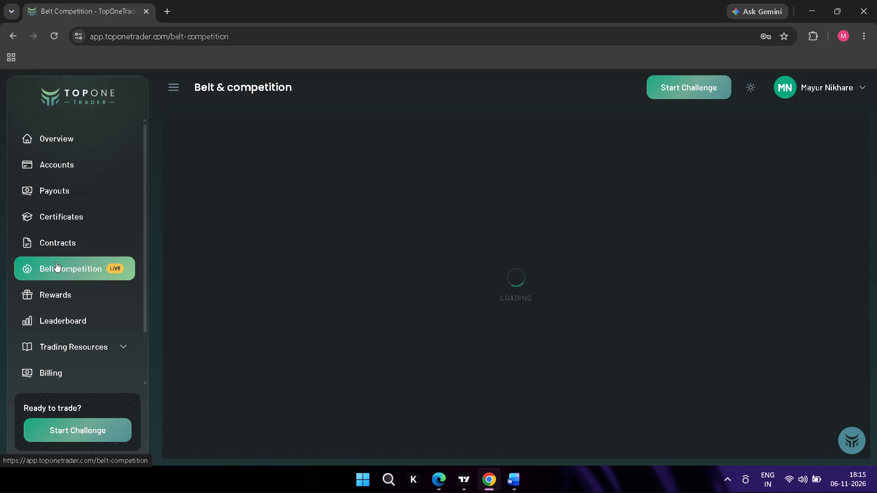
scroll(177, 312, down, 2)
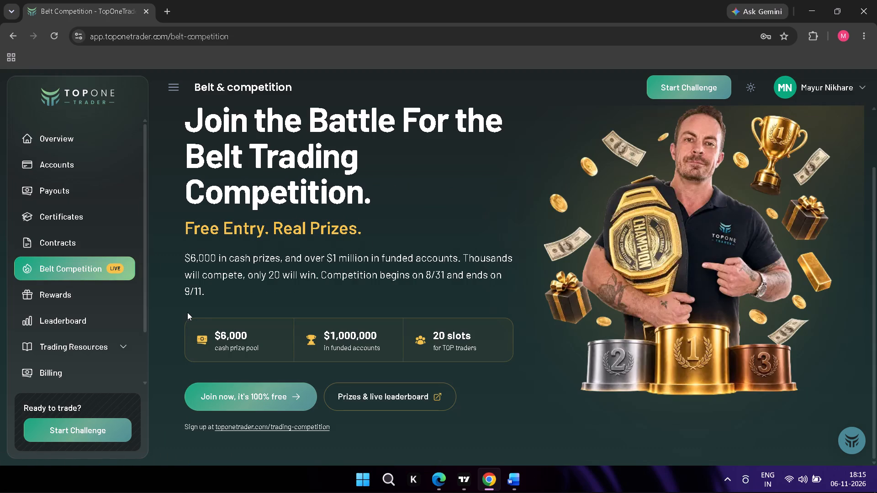
click(436, 390)
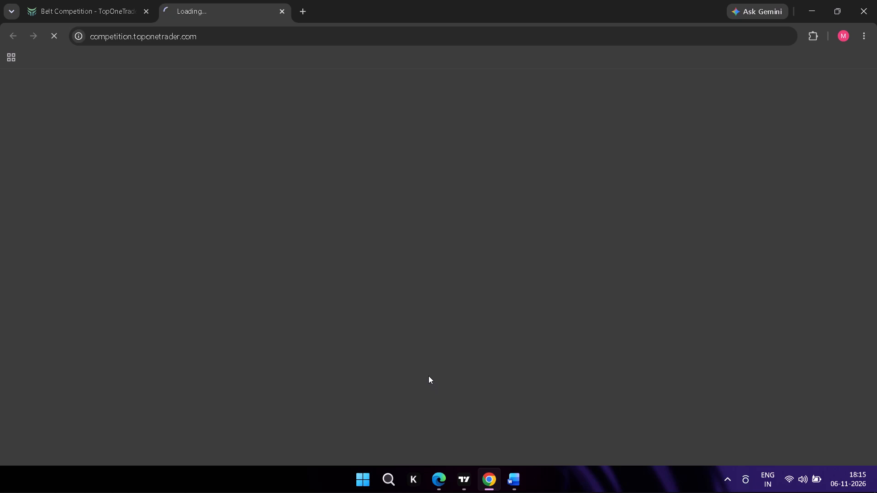
Return to the Belt Competition page, open the free competition sign-up link, and go to the account pricing from there.
click(68, 0)
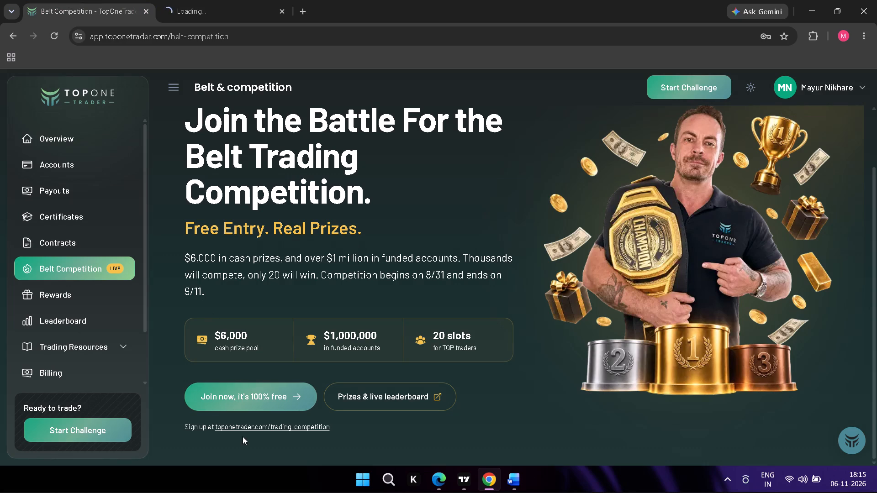
click(249, 395)
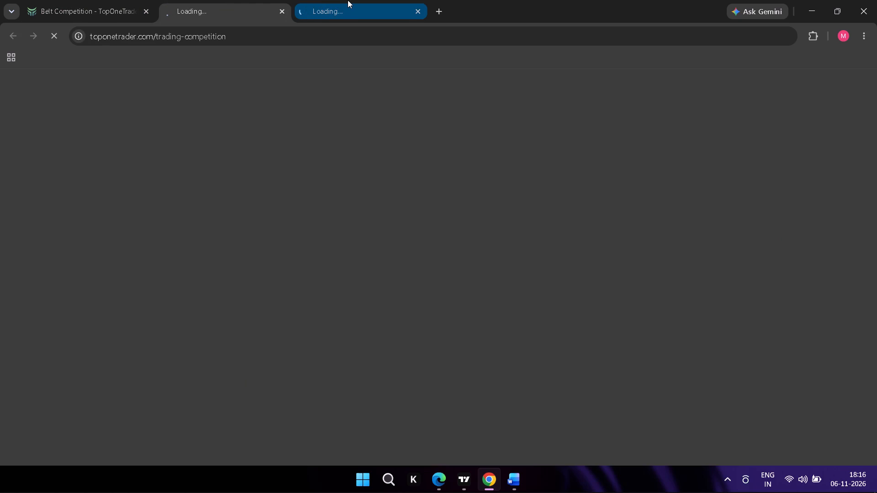
click(752, 99)
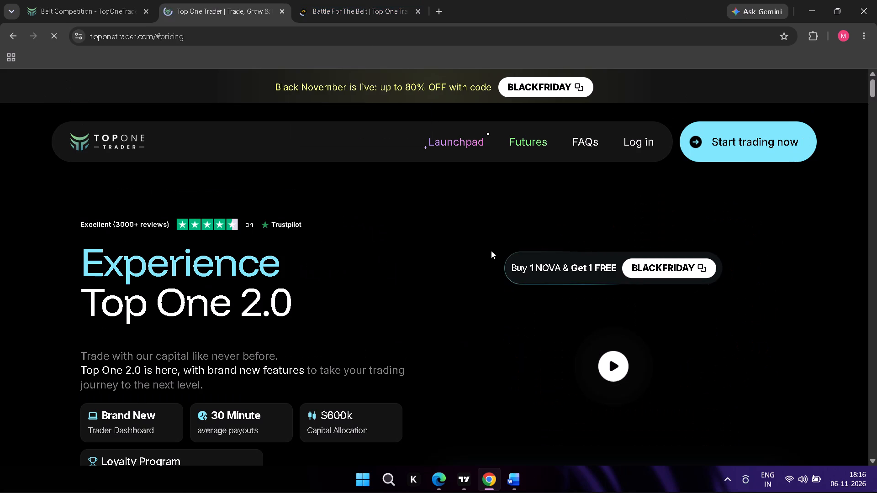
Examine the Battle For The Belt leaderboard, covering the top three traders, the prize notes and the standings table.
click(313, 5)
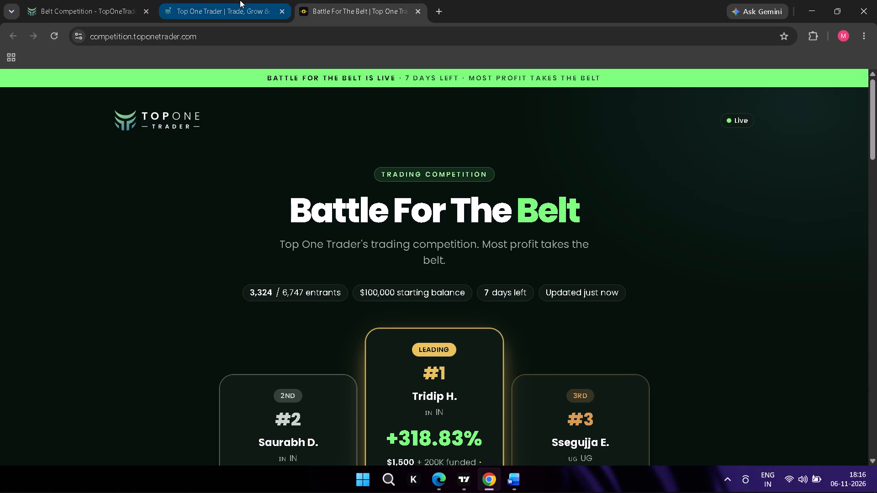
scroll(267, 182, down, 3)
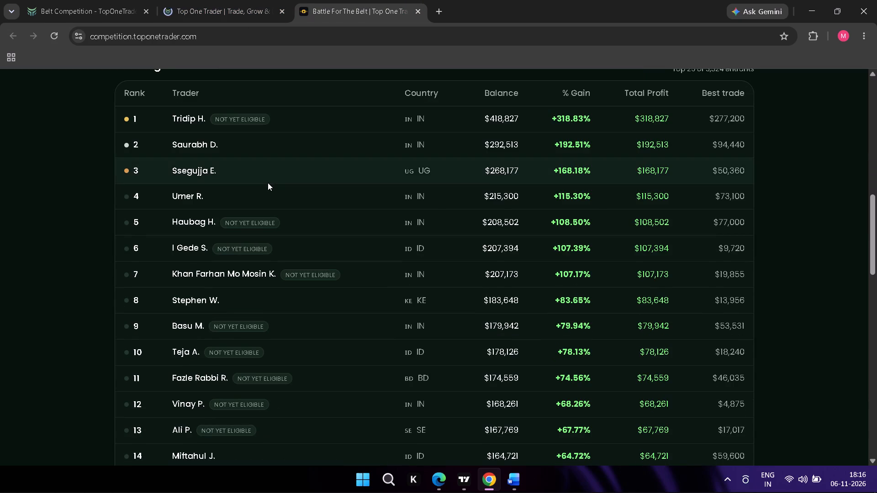
scroll(268, 183, up, 1)
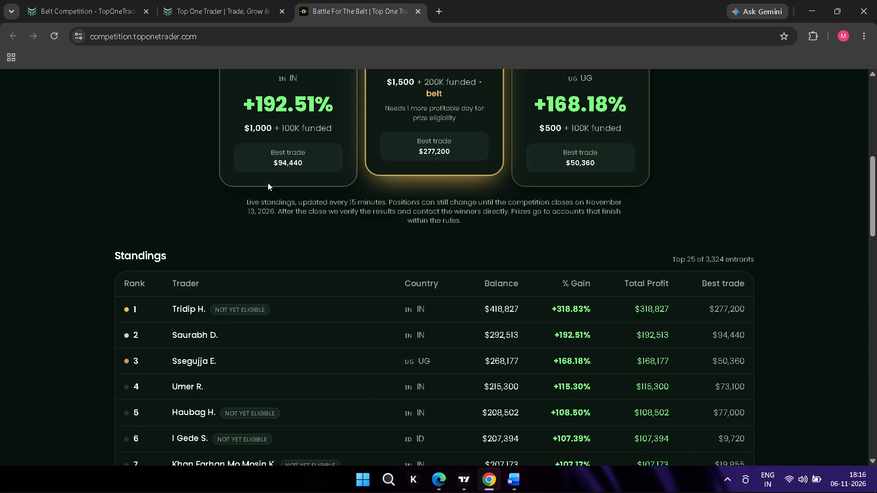
scroll(268, 183, up, 2)
scroll(268, 183, down, 4)
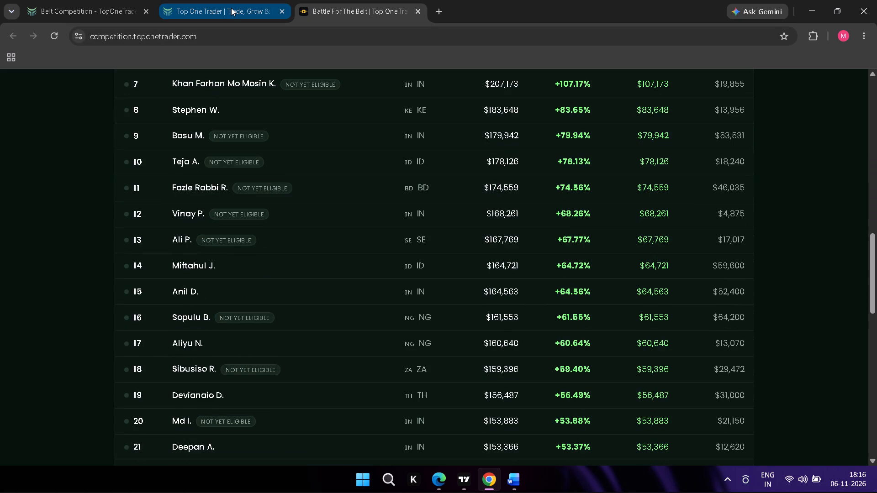
Go back to the Top One Trader pricing page and claim the Black November deals from the promotional offer.
click(231, 7)
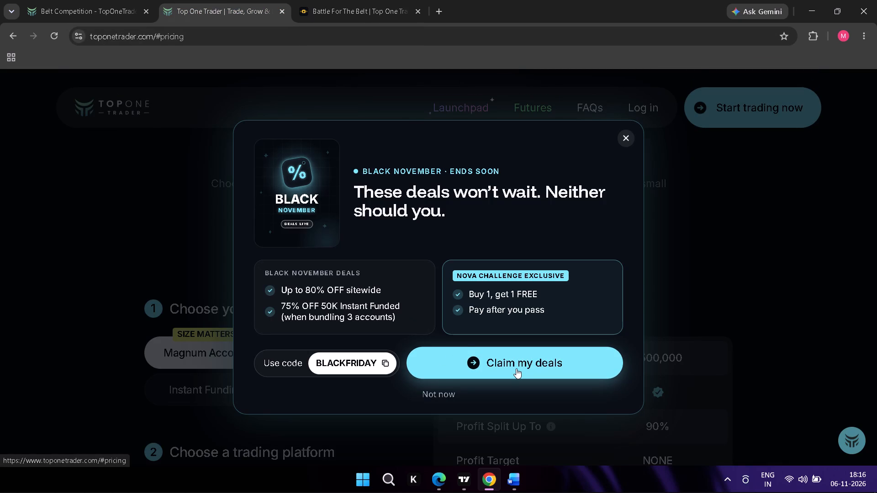
click(398, 325)
click(383, 298)
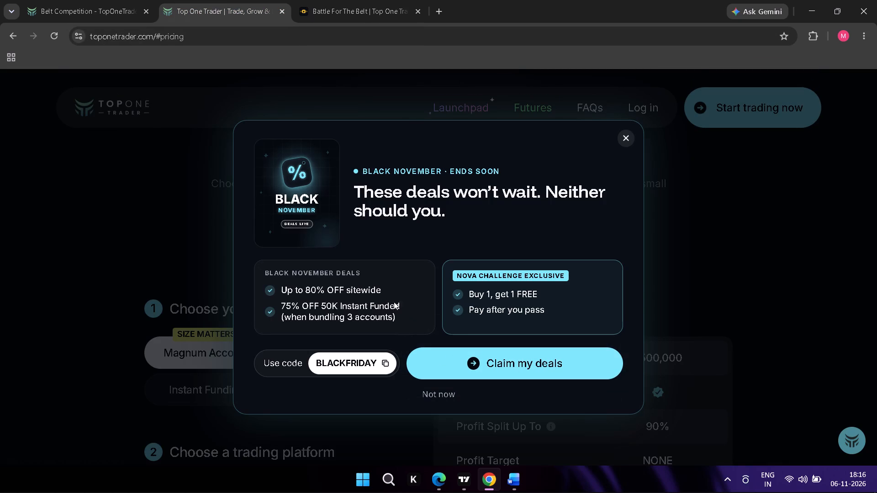
click(517, 303)
click(566, 360)
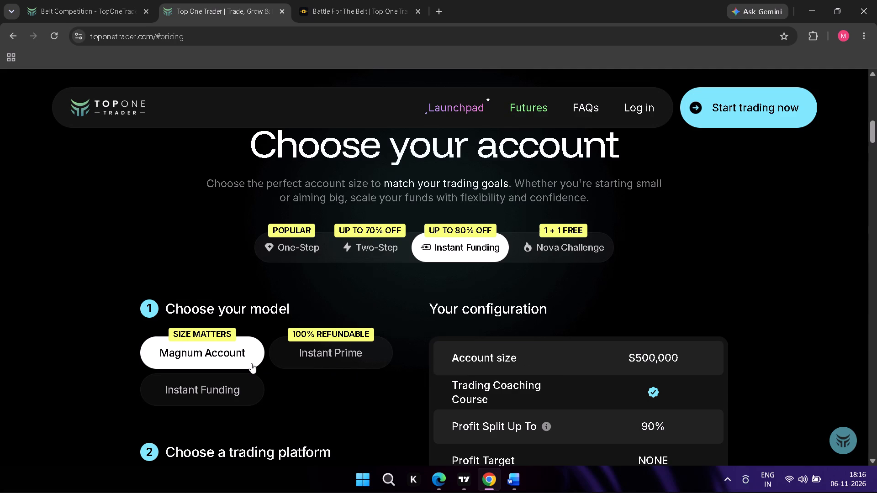
Choose Instant Funding as the account model.
scroll(198, 362, down, 1)
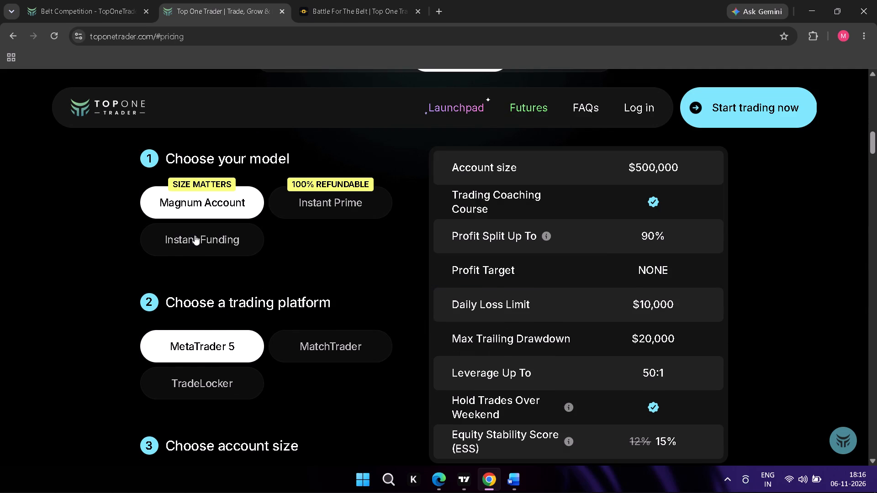
click(195, 235)
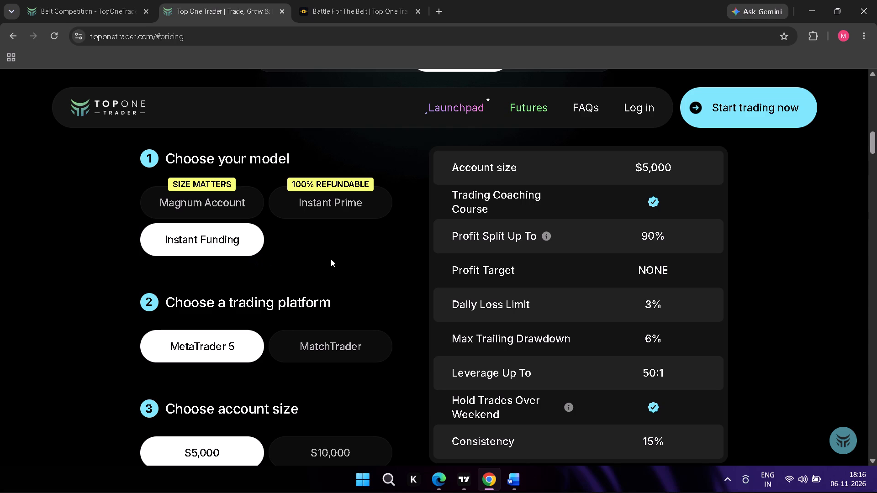
Copy the BLACKFRIDAY discount code offered with the $5,000 Instant Funding account.
scroll(331, 259, down, 1)
scroll(331, 259, up, 1)
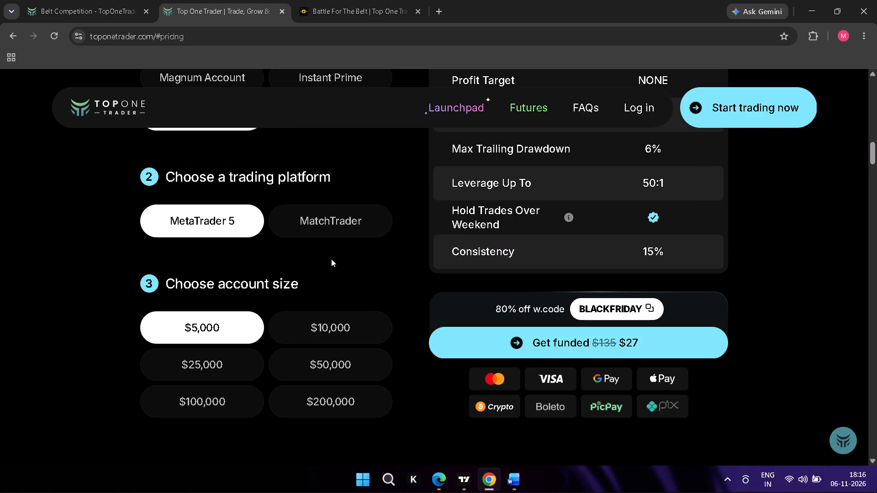
scroll(249, 256, down, 1)
click(646, 308)
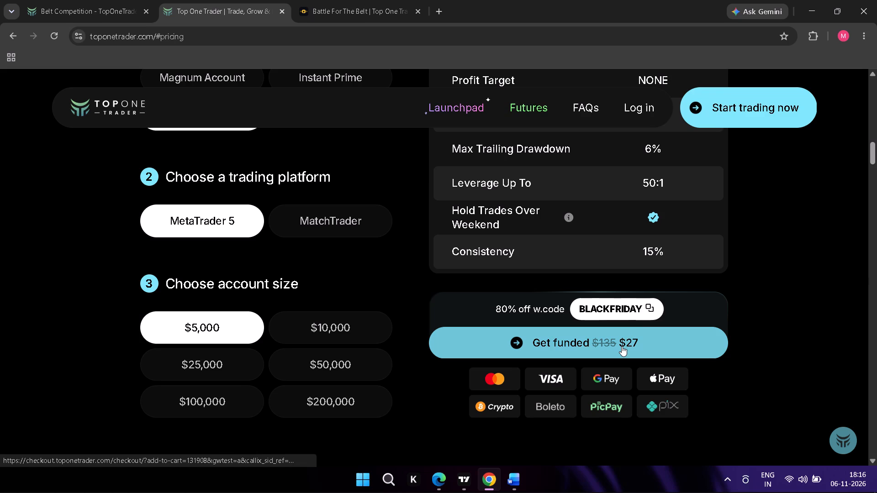
Proceed to checkout with the $5,000 Instant Funding account on MetaTrader 5.
scroll(622, 346, up, 1)
scroll(622, 346, down, 1)
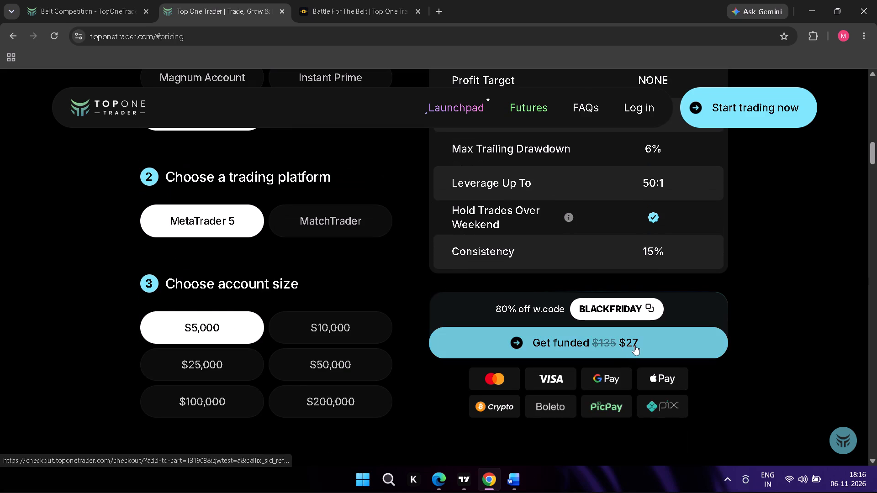
click(637, 345)
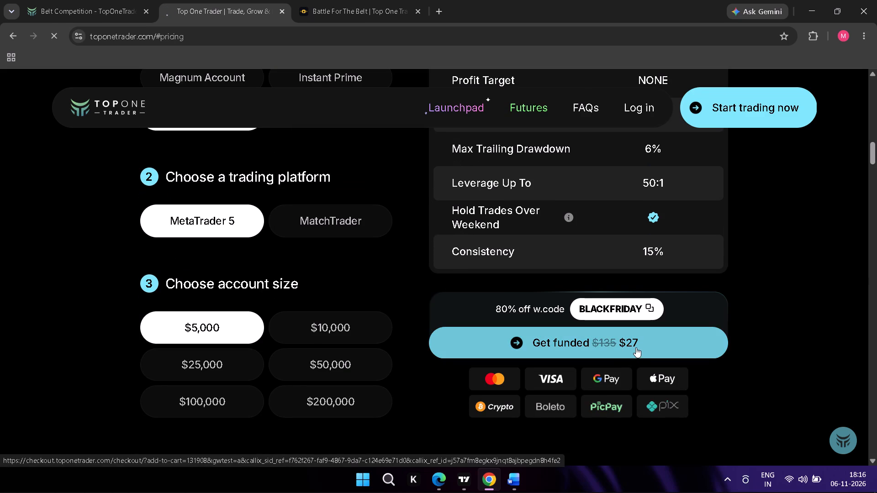
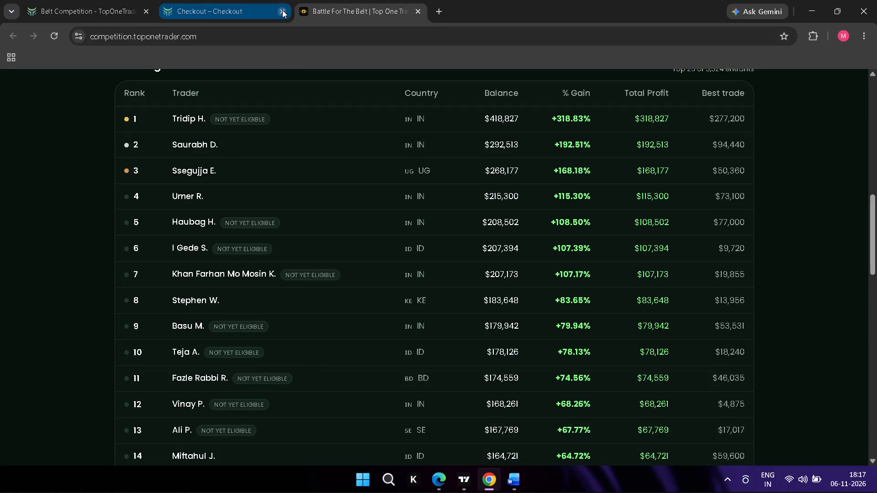
Close the Checkout and Battle For The Belt leaderboard pages, keeping only the Belt Competition page open.
click(282, 10)
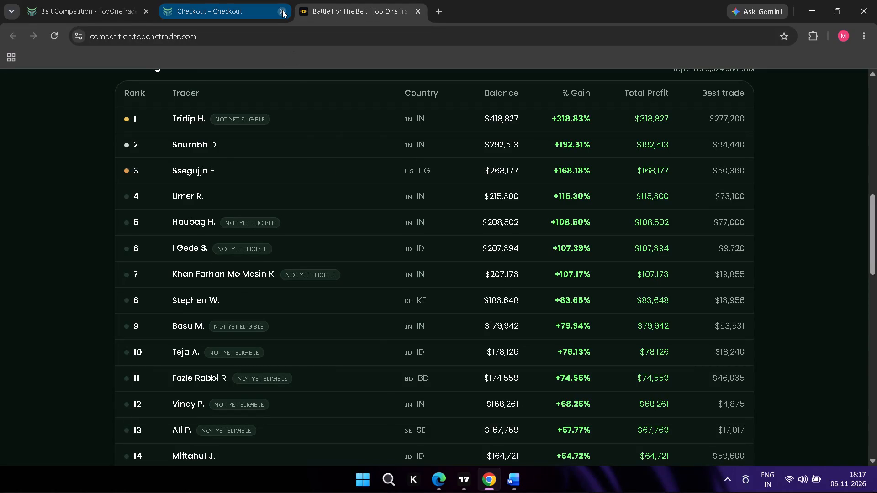
click(282, 11)
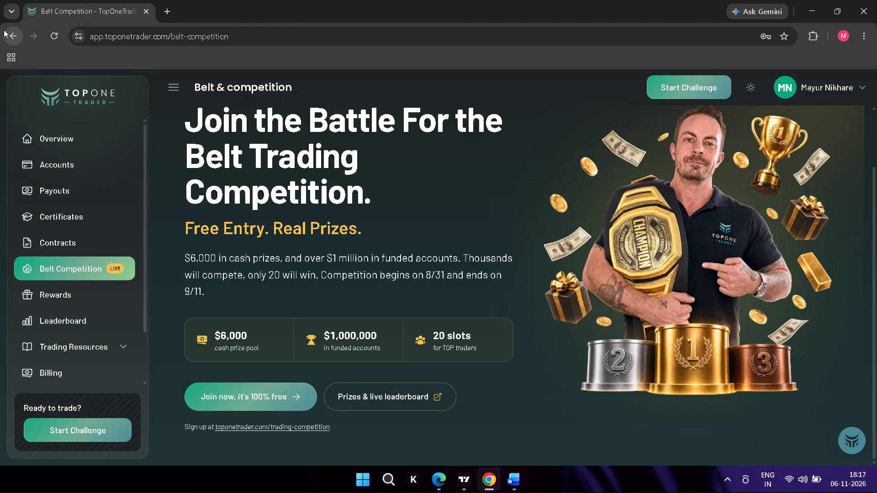
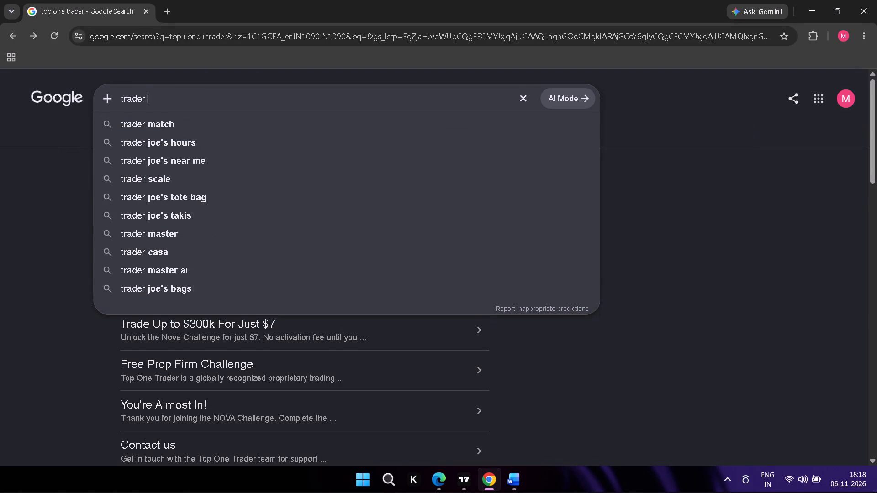
Search Google for the suggested query "trader competition" and look through the first page of results.
text(om)
click(210, 163)
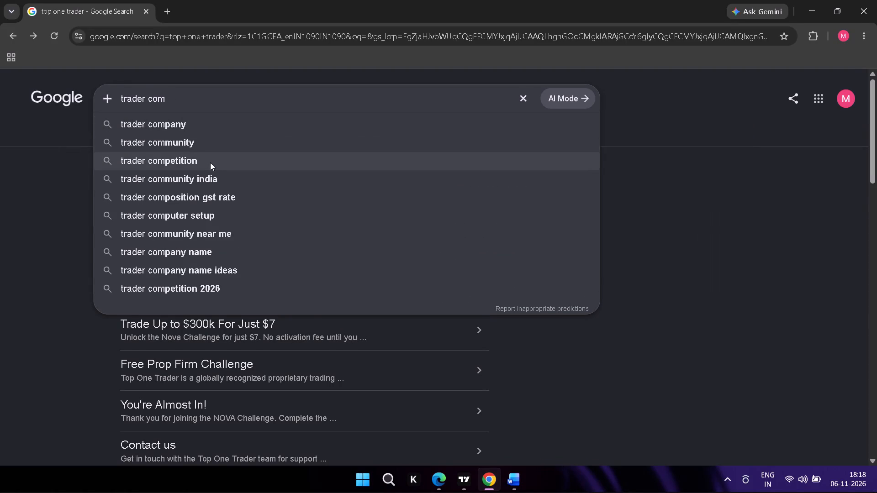
scroll(206, 306, down, 2)
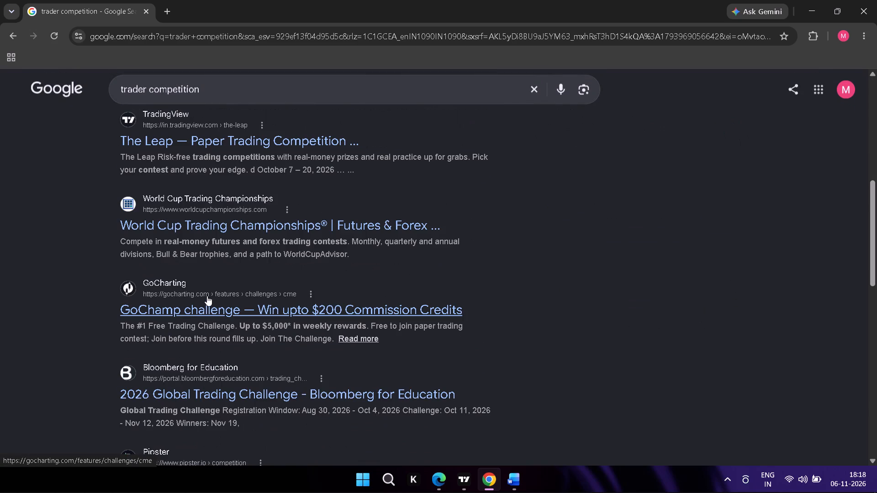
scroll(207, 290, down, 3)
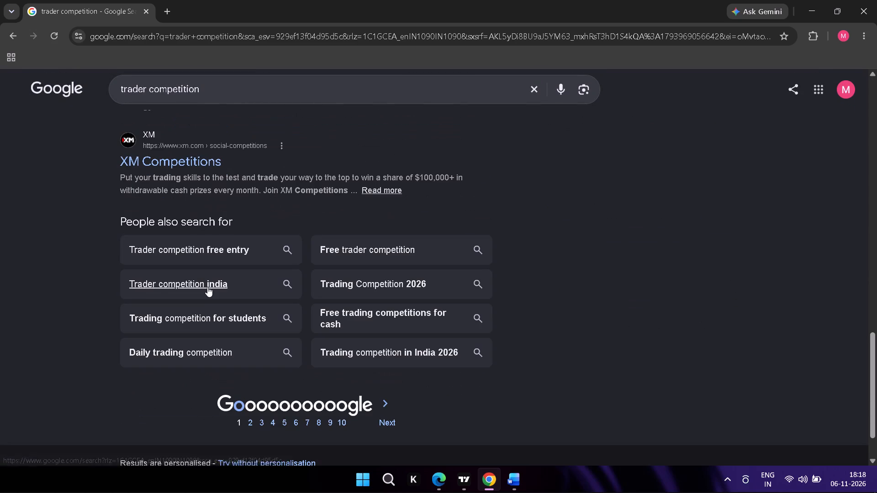
scroll(201, 258, down, 1)
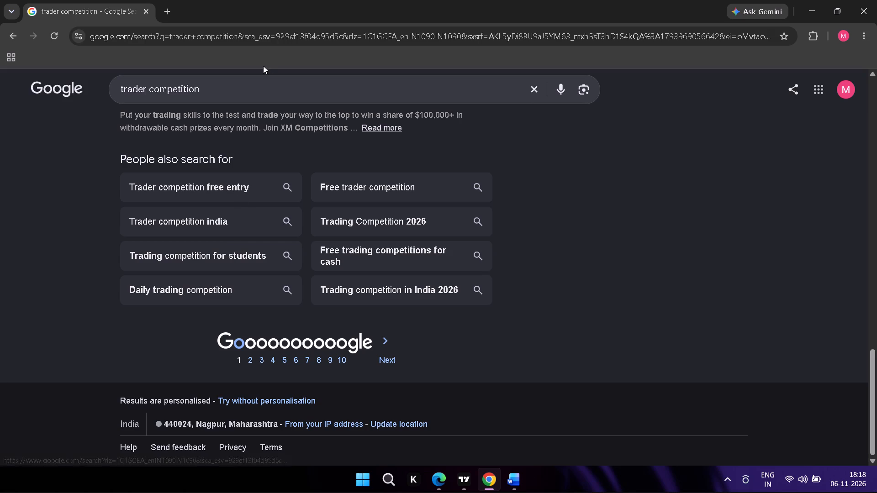
Replace the Google query with the recent search "my funded perp".
click(226, 89)
key(BackSpace)
key(BackSpace)
key(BackSpace)
key(BackSpace)
key(BackSpace)
key(BackSpace)
key(BackSpace)
key(BackSpace)
key(BackSpace)
key(BackSpace)
key(BackSpace)
key(BackSpace)
key(BackSpace)
key(BackSpace)
key(BackSpace)
key(BackSpace)
key(BackSpace)
key(BackSpace)
key(BackSpace)
key(BackSpace)
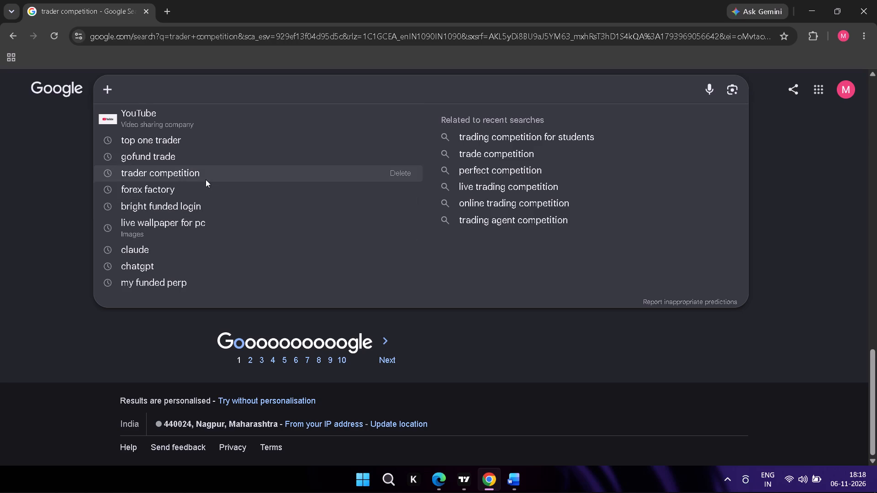
click(192, 290)
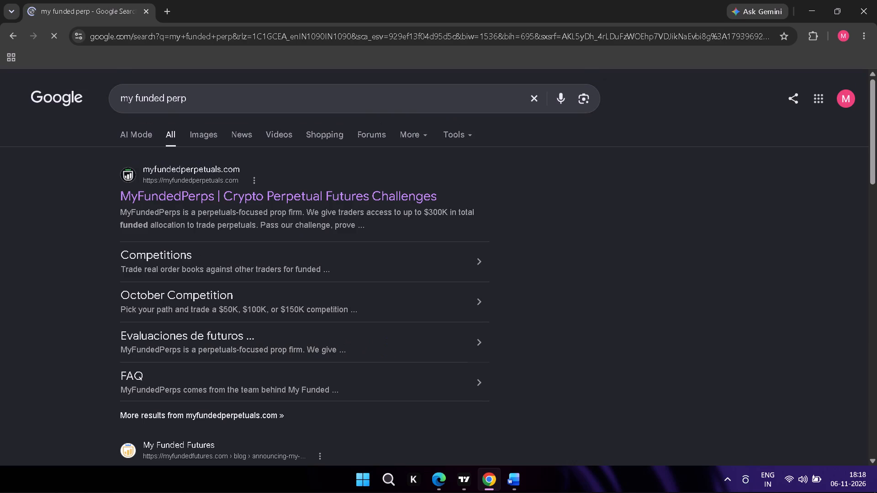
Open the Competitions page of MyFundedPerps from the search results and review the Weekly Blitz details and leaderboard.
click(188, 250)
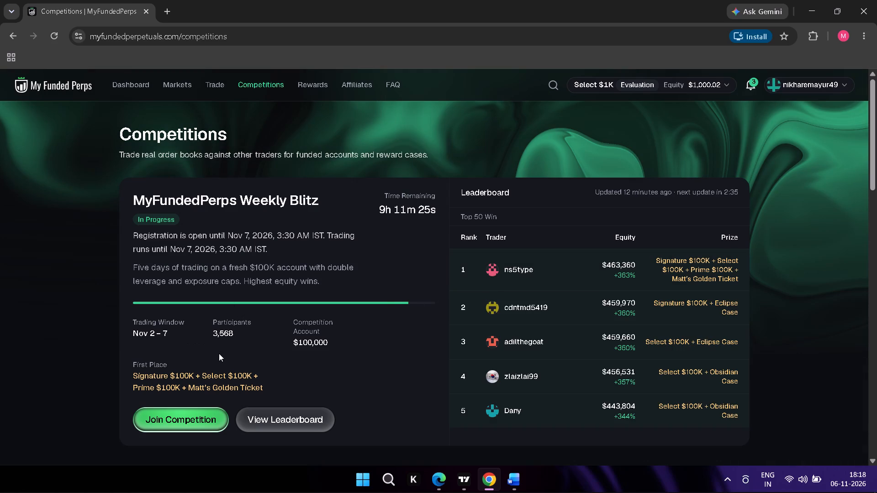
scroll(358, 333, down, 1)
scroll(358, 333, up, 2)
Log out of the My Funded Perps account.
click(839, 85)
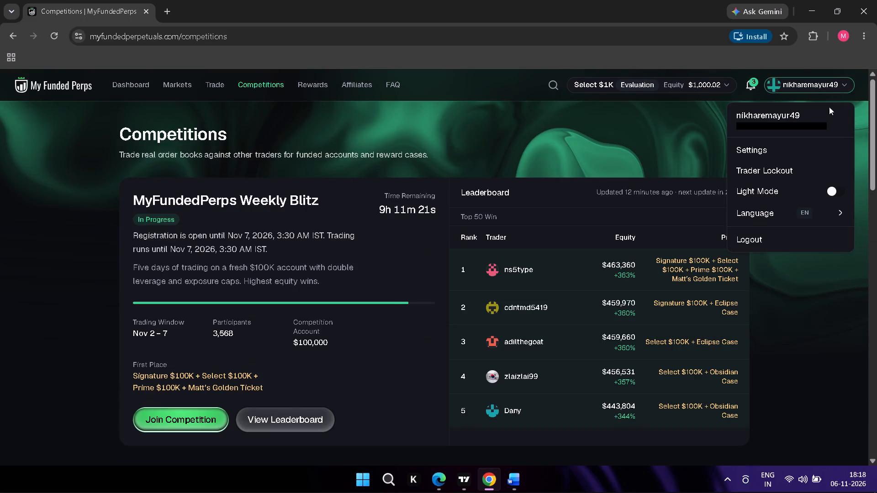
click(756, 234)
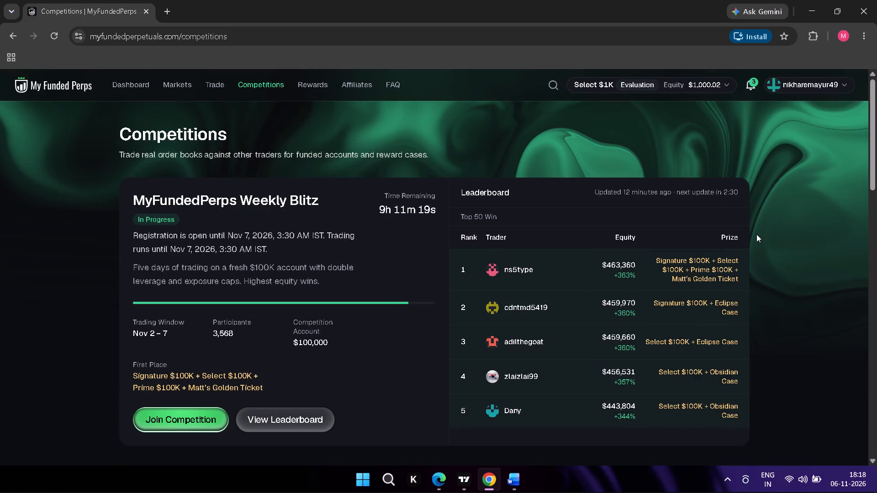
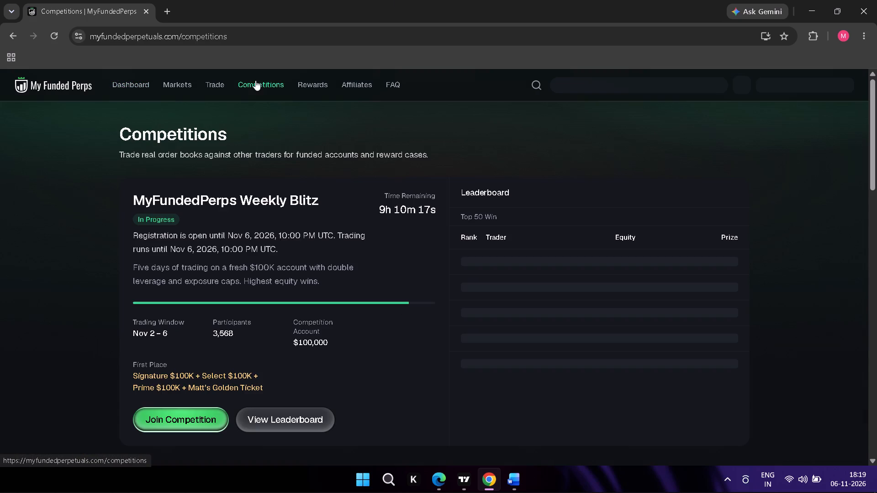
Open the MyFundedPerps Weekly Blitz competition from the Competitions page and review its leaderboard and prize structure.
scroll(276, 168, down, 1)
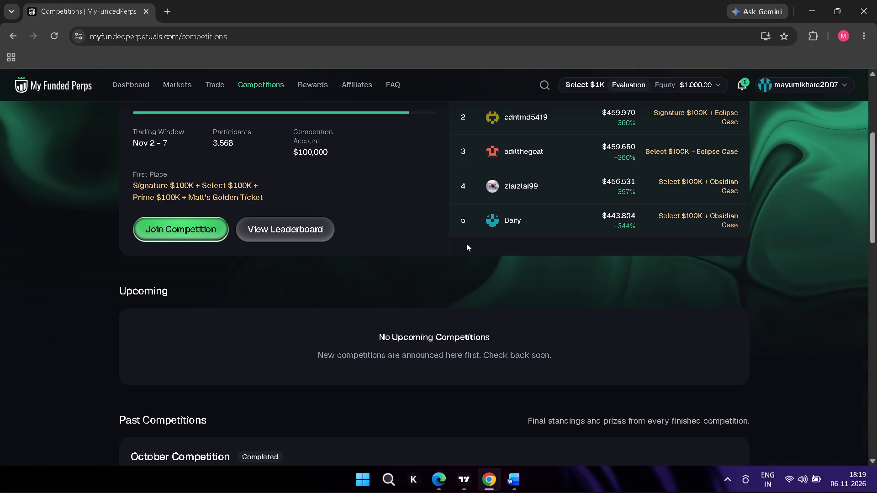
scroll(466, 243, up, 1)
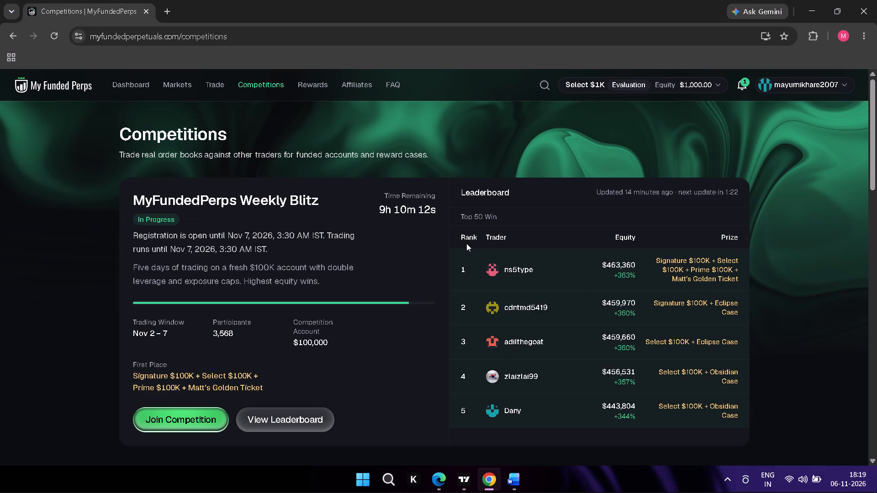
scroll(466, 243, down, 1)
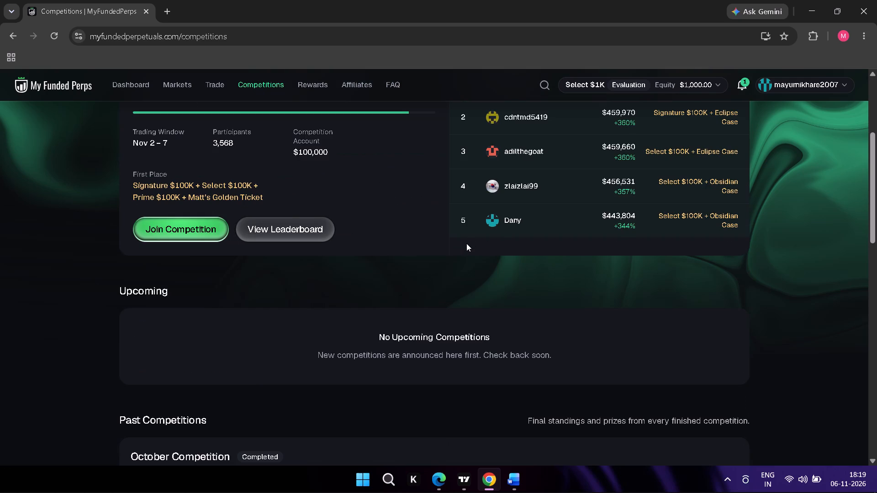
click(191, 230)
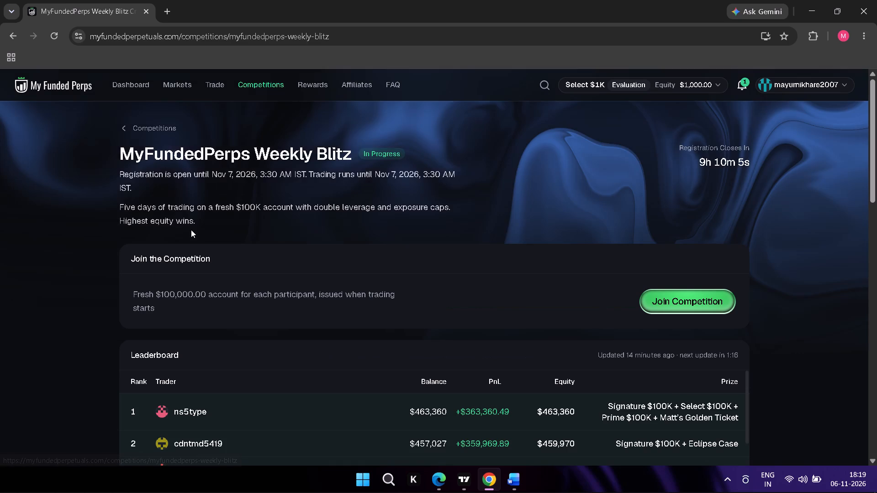
scroll(391, 299, down, 1)
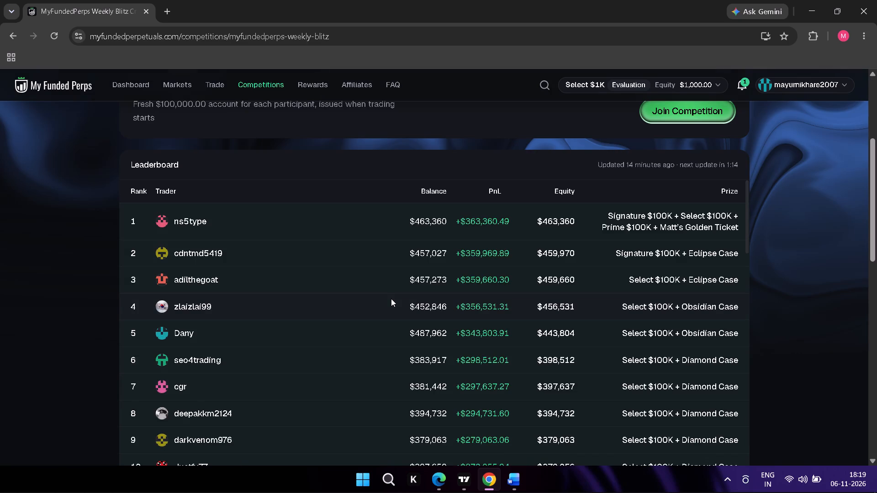
drag(456, 223, 552, 236)
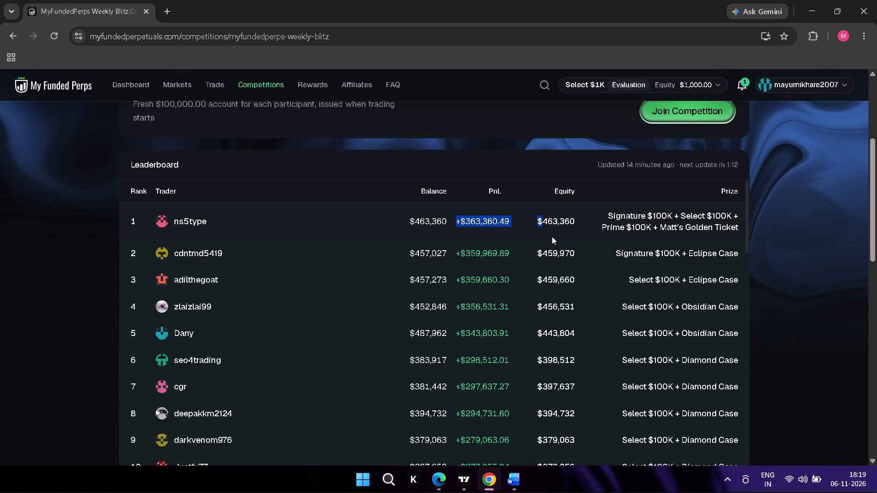
drag(552, 236, 719, 239)
click(621, 262)
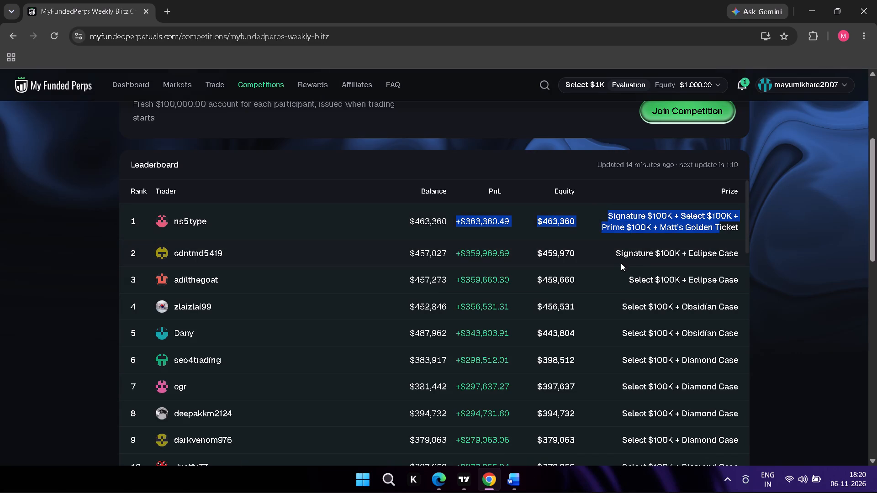
scroll(608, 269, up, 1)
scroll(608, 271, down, 4)
scroll(609, 273, up, 2)
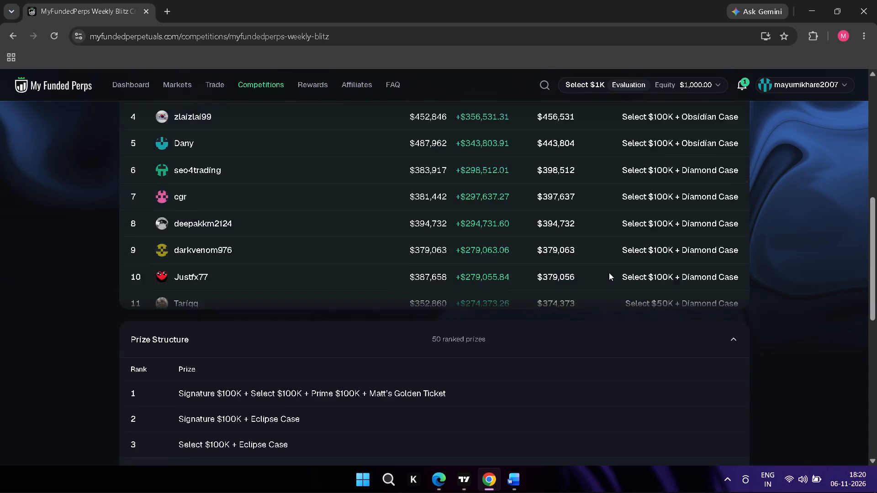
scroll(609, 273, up, 1)
Open the Weekly Blitz join form, read through the joining requirements and agree to the Terms of Use.
click(694, 123)
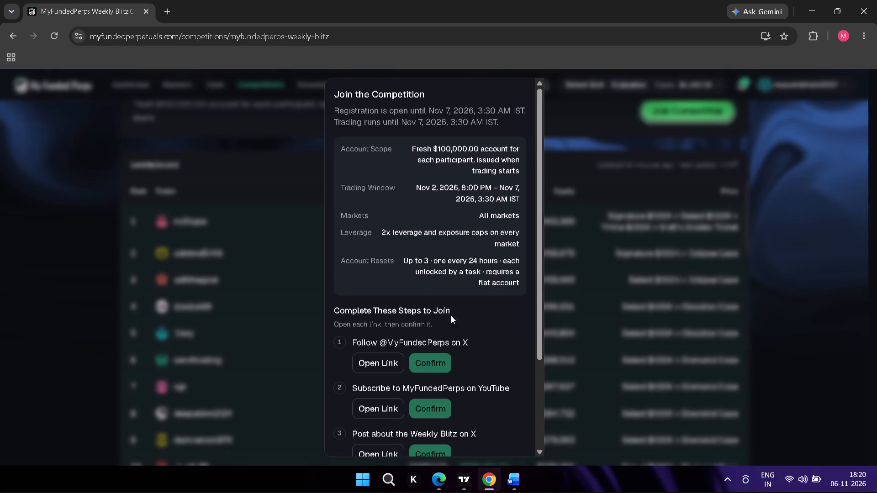
scroll(415, 367, down, 2)
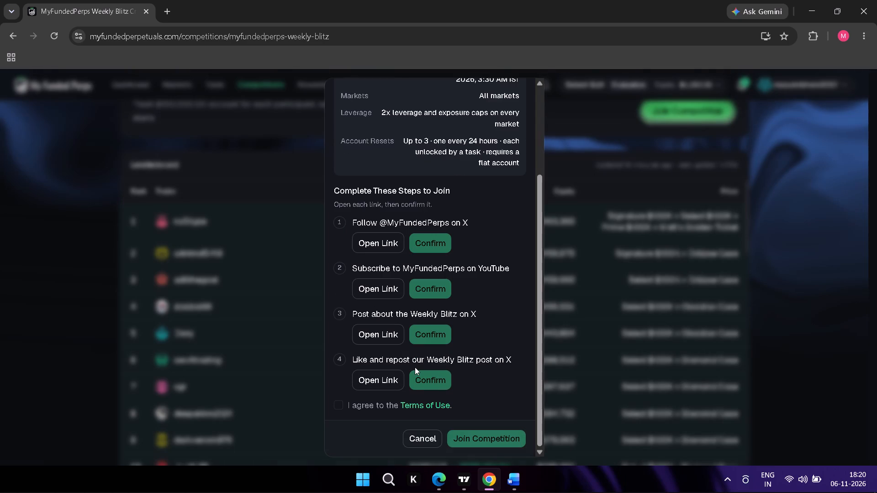
click(338, 402)
Open the links for the Weekly Blitz post and like-and-repost tasks on X, close their pages and mark both tasks confirmed.
click(377, 381)
click(85, 11)
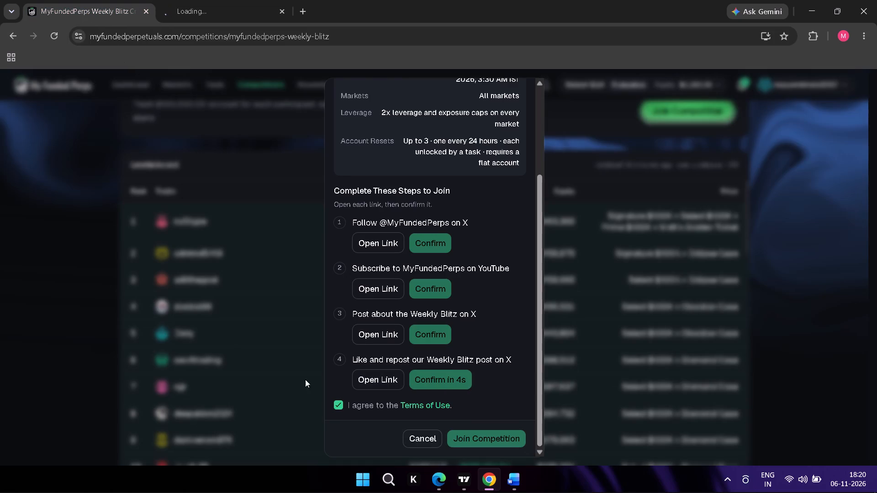
click(380, 327)
click(84, 16)
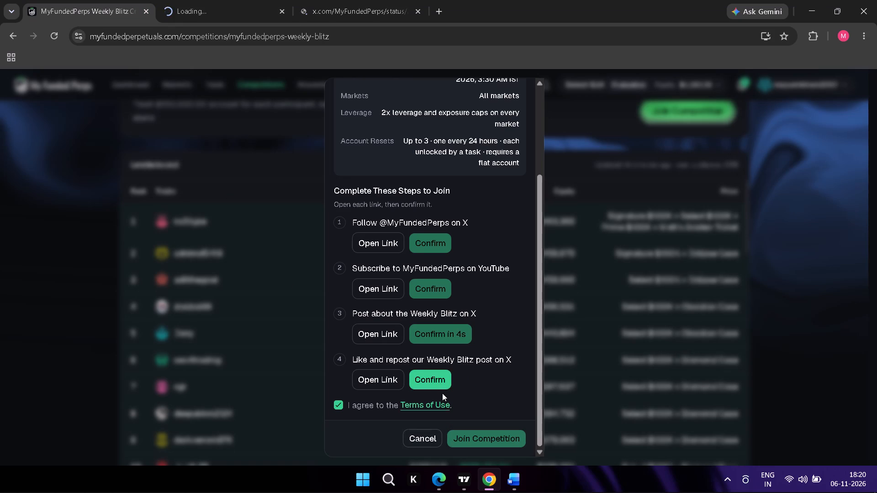
click(439, 382)
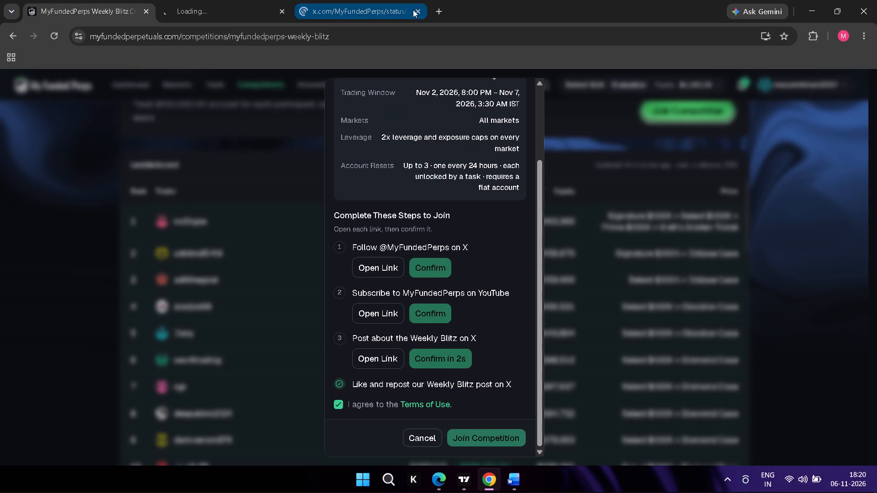
click(416, 10)
click(282, 14)
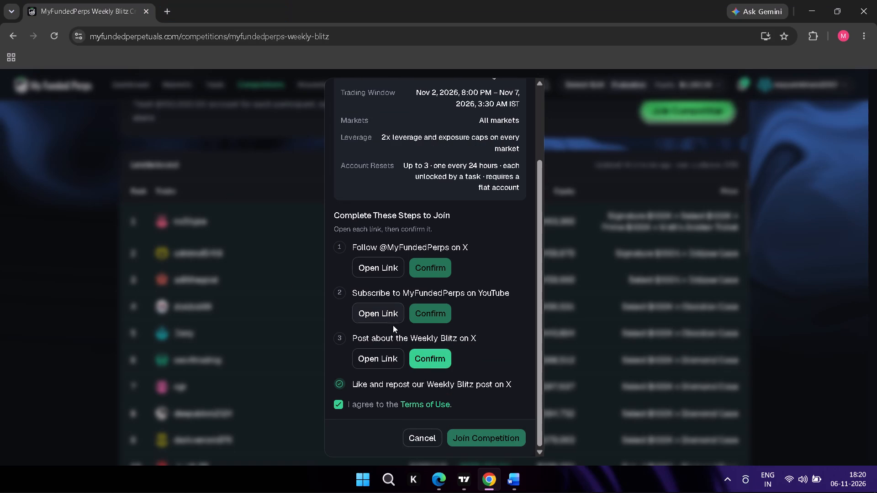
click(420, 357)
Open the YouTube subscribe and X follow task links, close their pages and mark both tasks confirmed.
drag(378, 336, 378, 337)
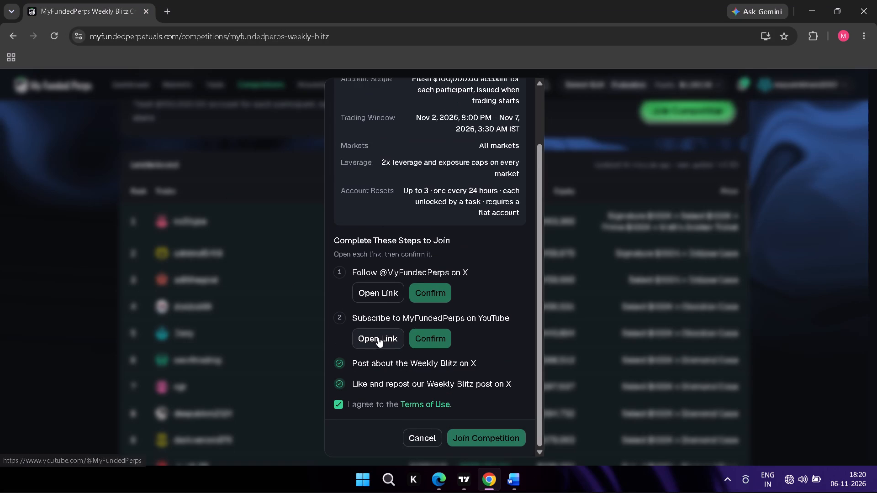
drag(378, 337, 371, 332)
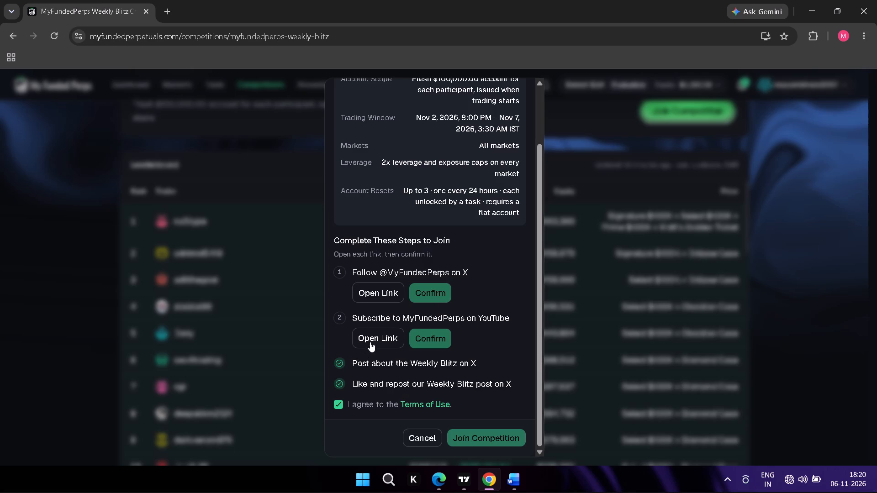
click(370, 342)
click(98, 14)
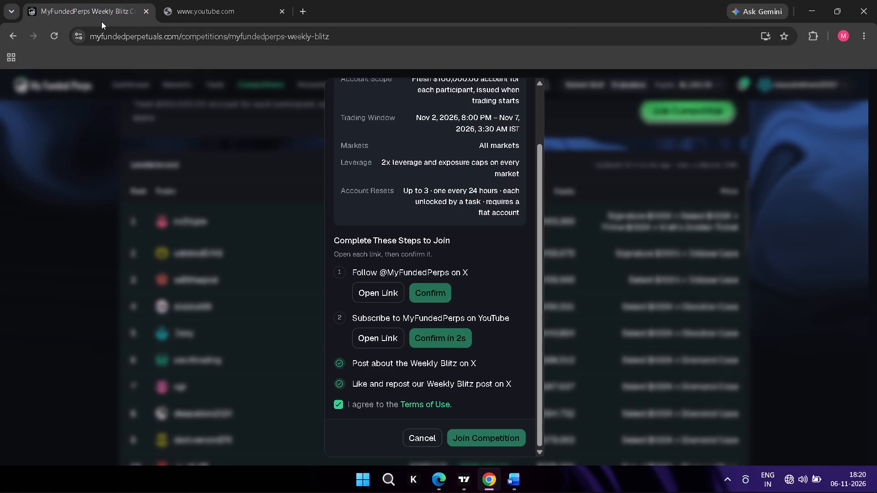
click(380, 289)
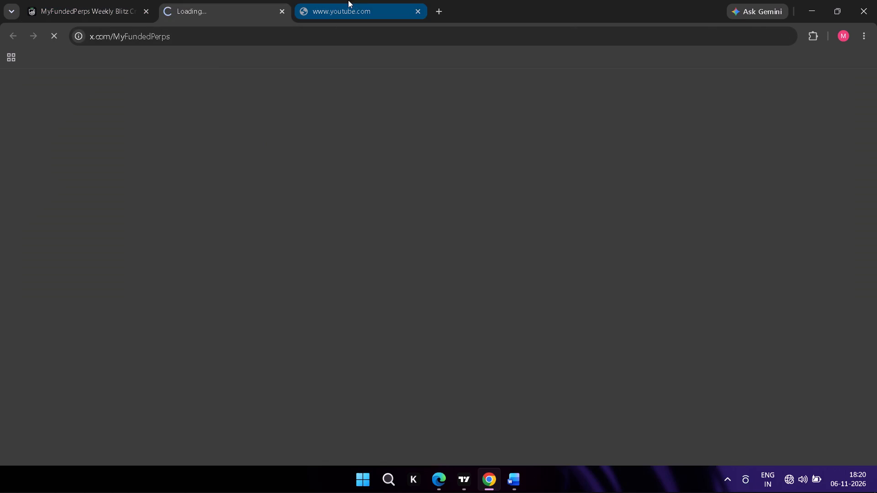
click(372, 0)
drag(95, 10, 100, 10)
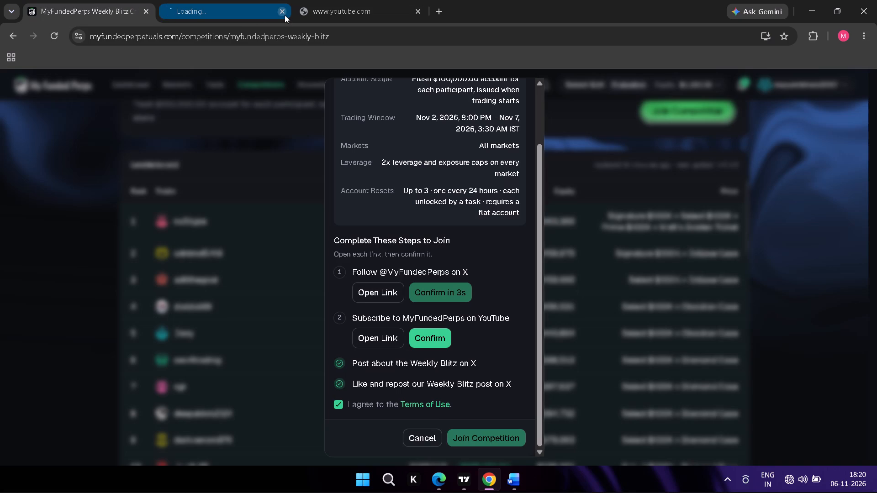
click(285, 15)
click(285, 15)
click(433, 334)
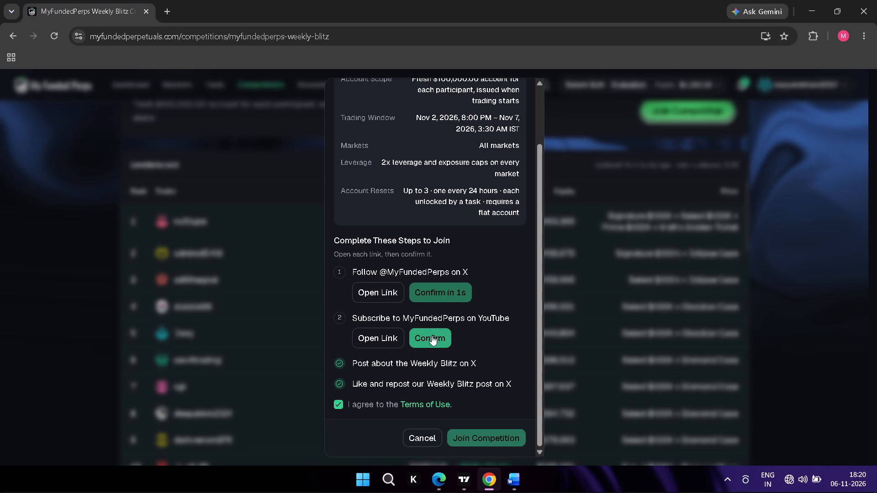
click(437, 321)
Submit the request to join the Weekly Blitz competition.
click(465, 444)
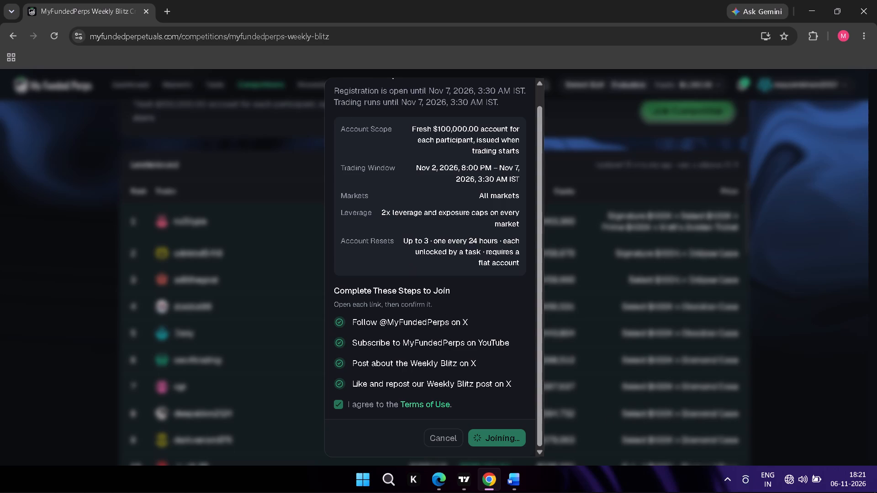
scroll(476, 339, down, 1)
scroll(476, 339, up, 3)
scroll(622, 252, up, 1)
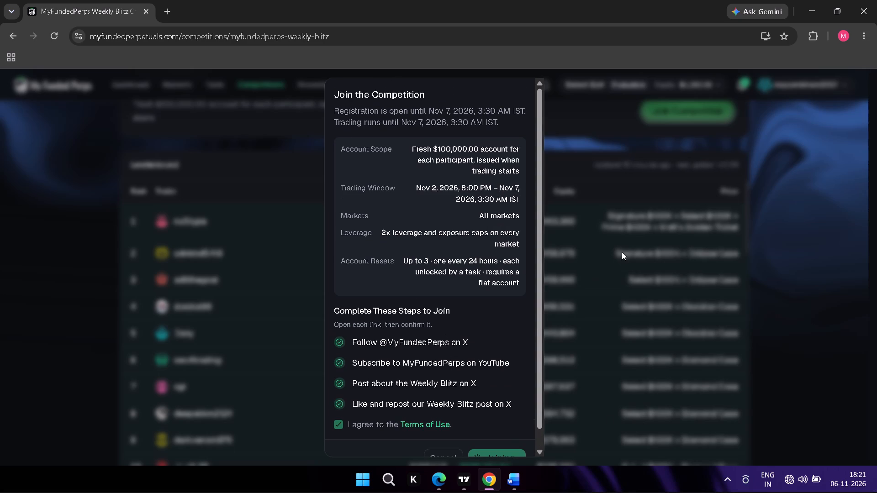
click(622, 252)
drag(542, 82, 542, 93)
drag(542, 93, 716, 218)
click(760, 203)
Go back to the Competitions page and try to open the trading account selector.
click(3, 37)
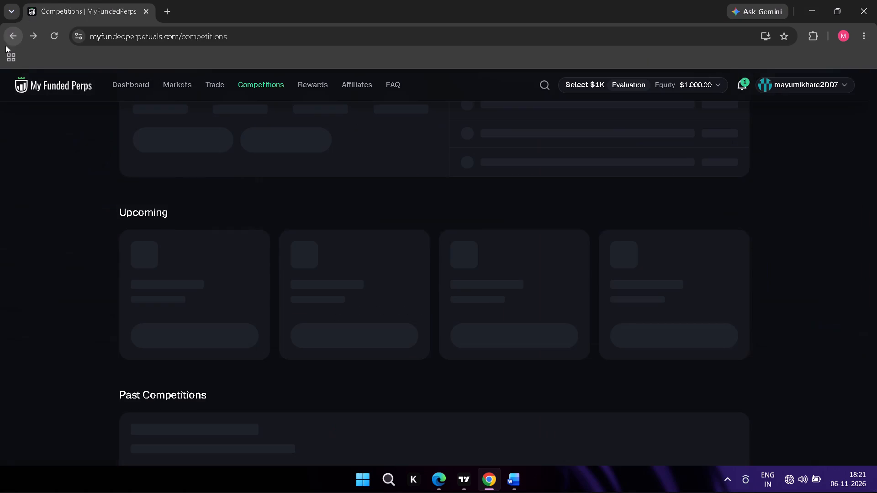
drag(853, 0, 777, 188)
click(707, 90)
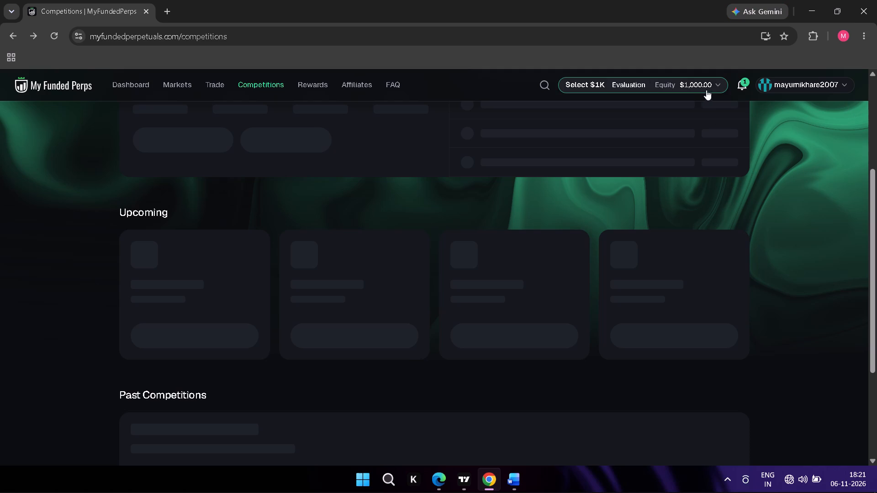
click(606, 155)
scroll(564, 274, up, 3)
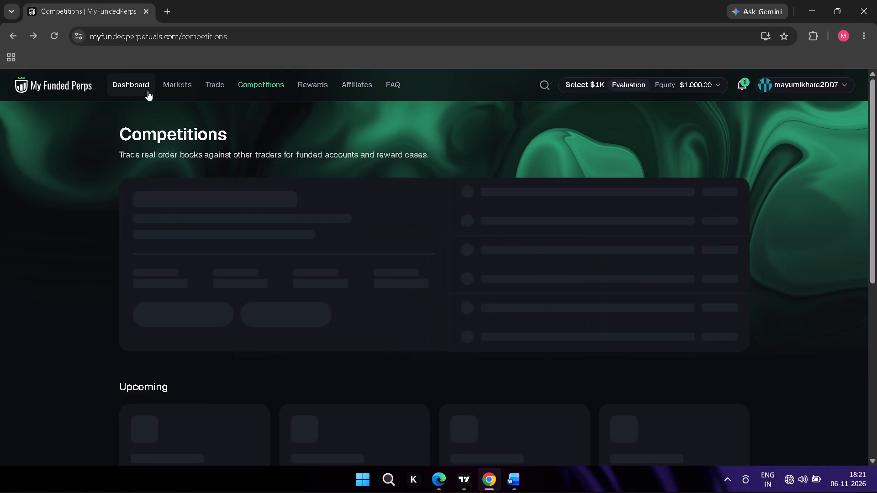
Open the dashboard, try its Performance and Journal sections, and check the trading account selector.
click(148, 89)
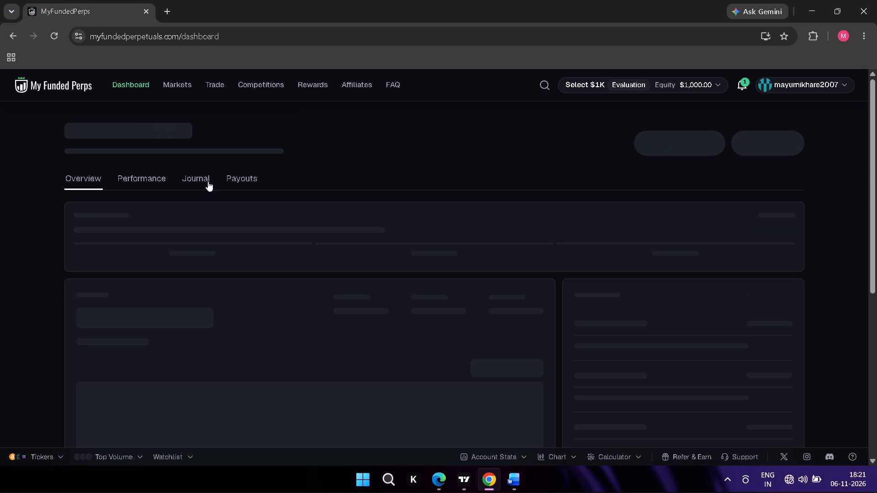
click(155, 175)
click(194, 174)
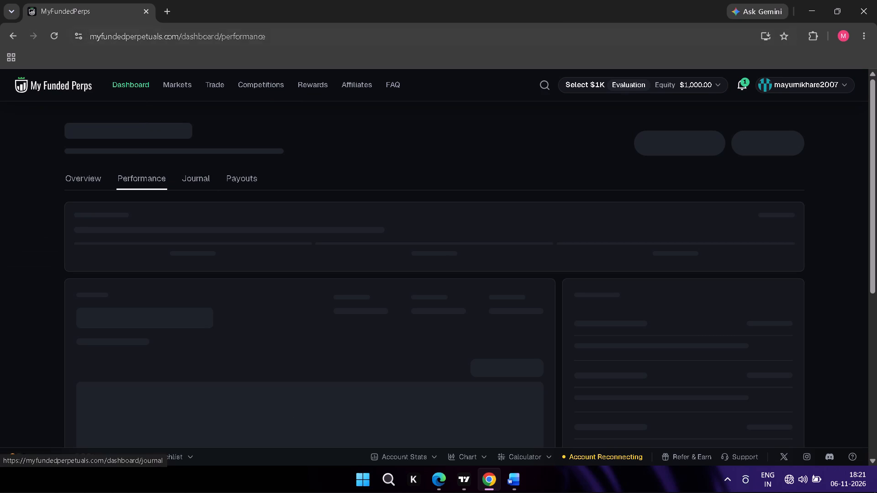
click(680, 83)
click(552, 146)
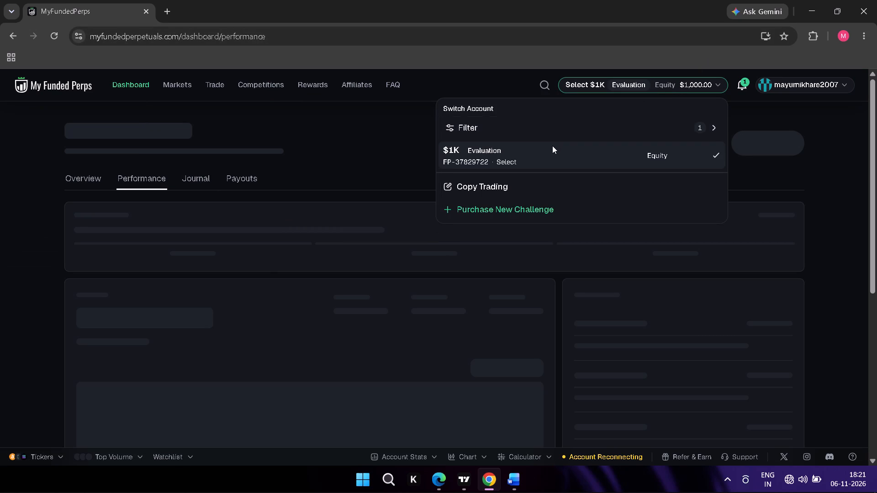
Choose the $1K Evaluation account in the trading account selector and switch the dashboard to its Overview section.
click(603, 85)
drag(573, 136, 570, 145)
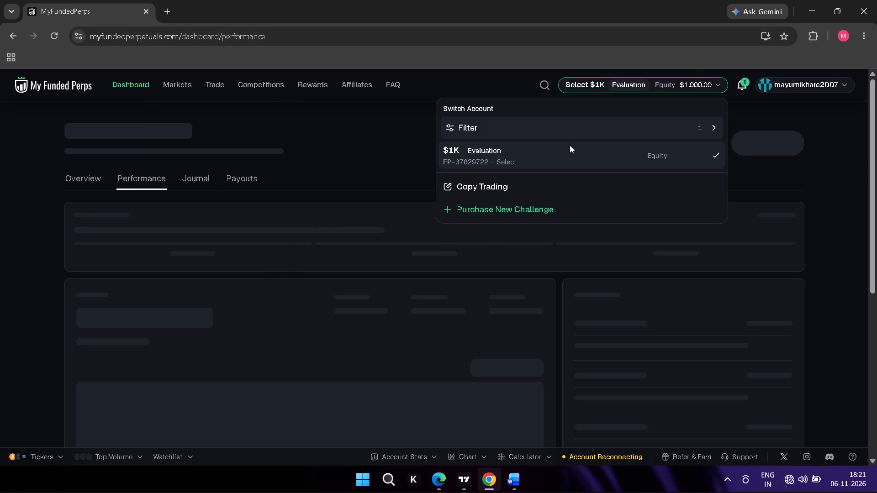
drag(570, 145, 569, 147)
click(567, 149)
click(567, 149)
drag(567, 150, 562, 153)
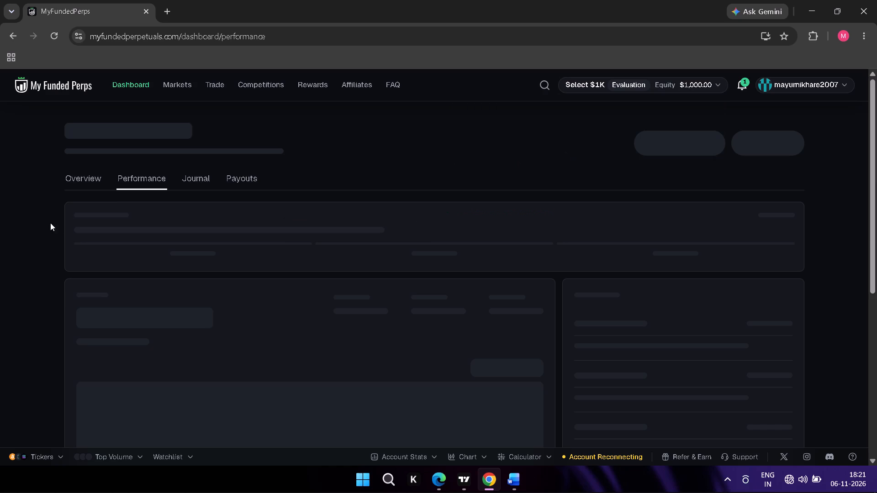
scroll(122, 206, down, 2)
scroll(122, 206, up, 5)
double_click(95, 174)
Connect the computer to the open POCO M7 5G 2 Wi-Fi network and return to the dashboard page.
click(797, 486)
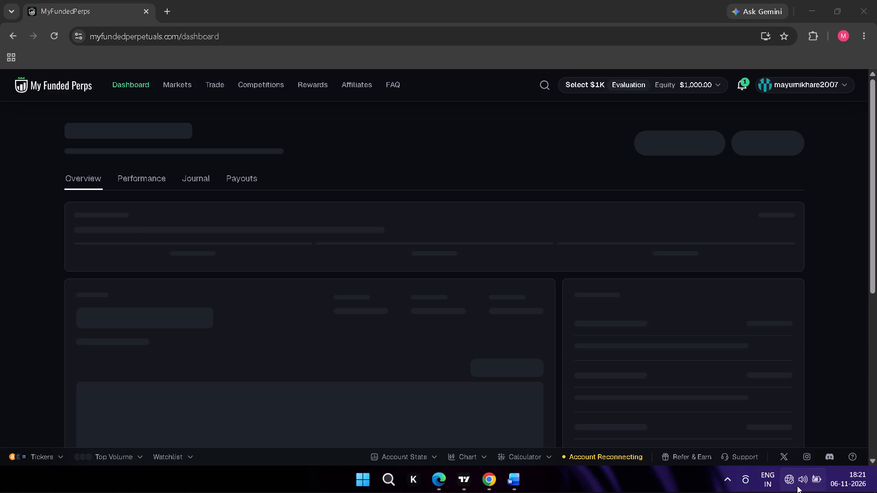
click(721, 205)
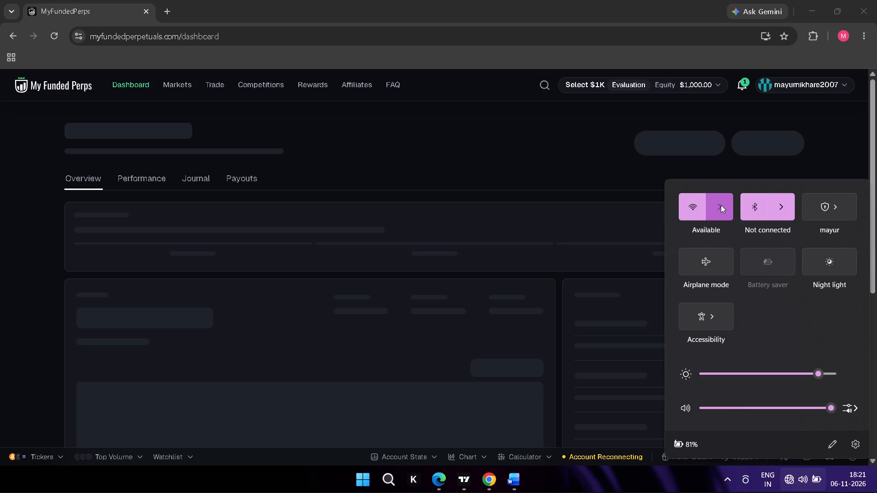
click(741, 231)
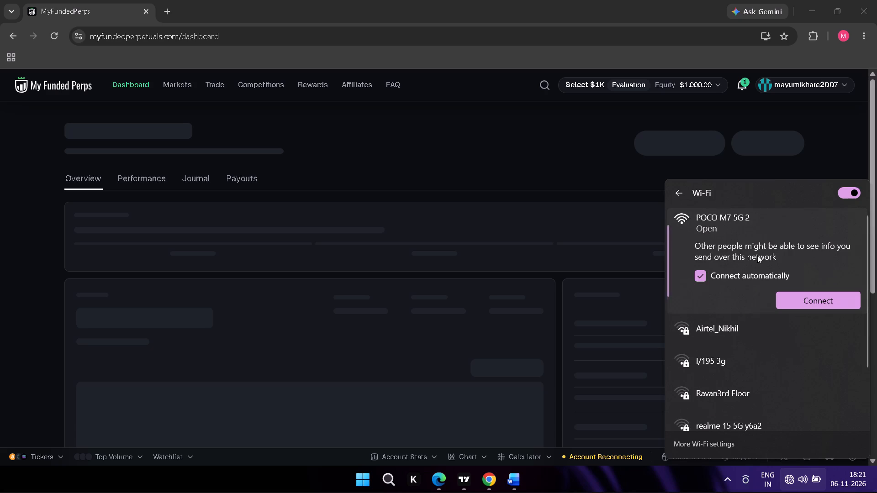
click(810, 296)
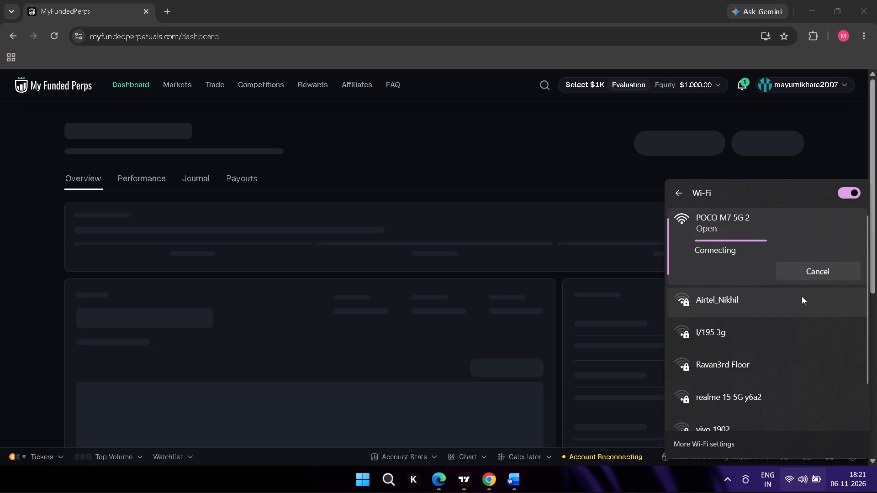
drag(500, 395, 501, 401)
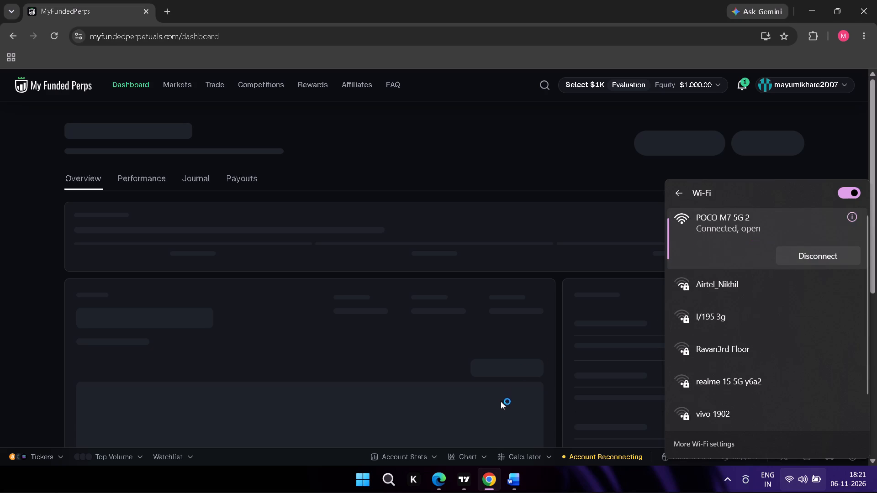
drag(501, 401, 485, 456)
click(436, 379)
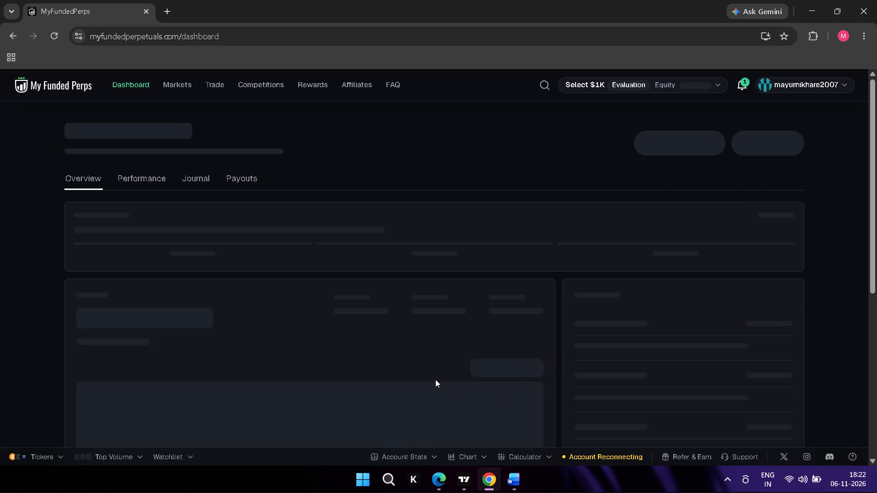
Reload the dashboard and examine the challenge's equity, profit target, daily loss floor, max drawdown and open positions.
click(60, 45)
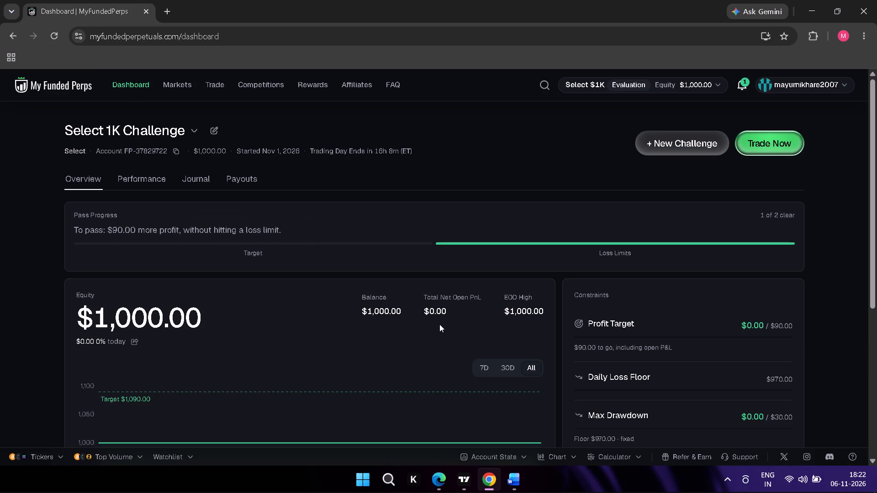
scroll(688, 220, down, 1)
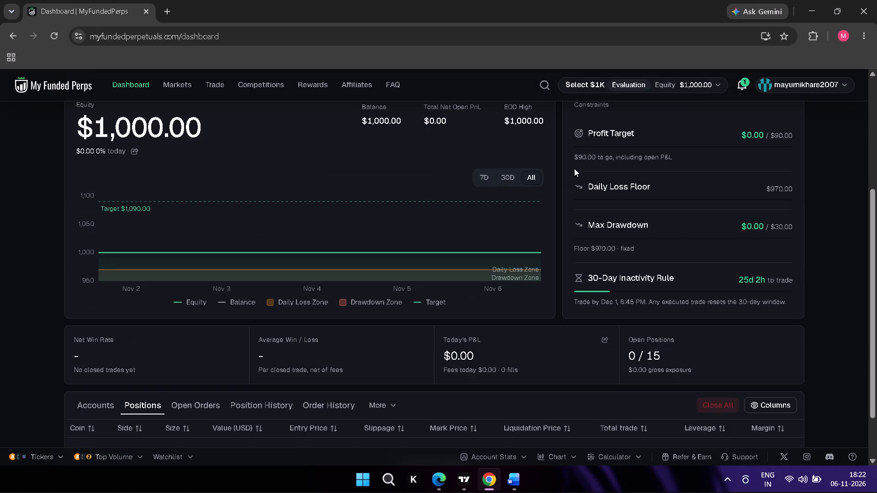
drag(574, 138, 652, 138)
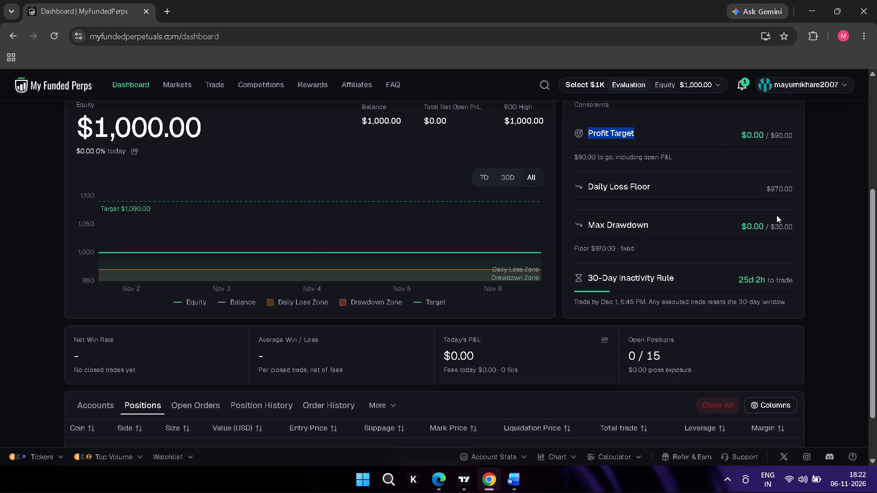
drag(746, 143, 781, 143)
drag(679, 189, 657, 189)
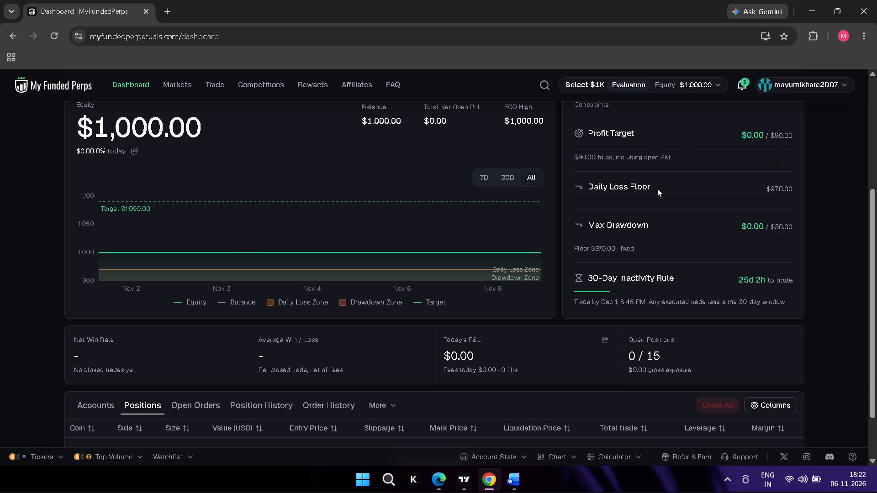
drag(657, 189, 571, 189)
drag(651, 236, 619, 234)
scroll(596, 270, down, 1)
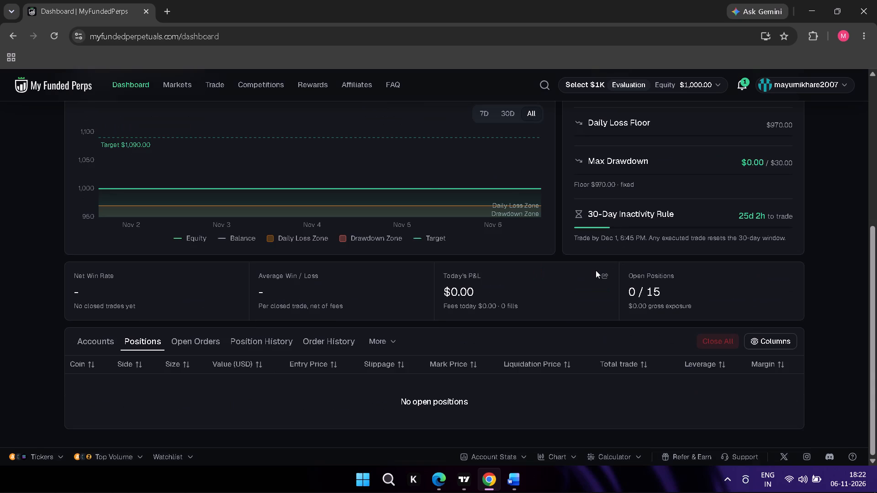
scroll(436, 273, up, 1)
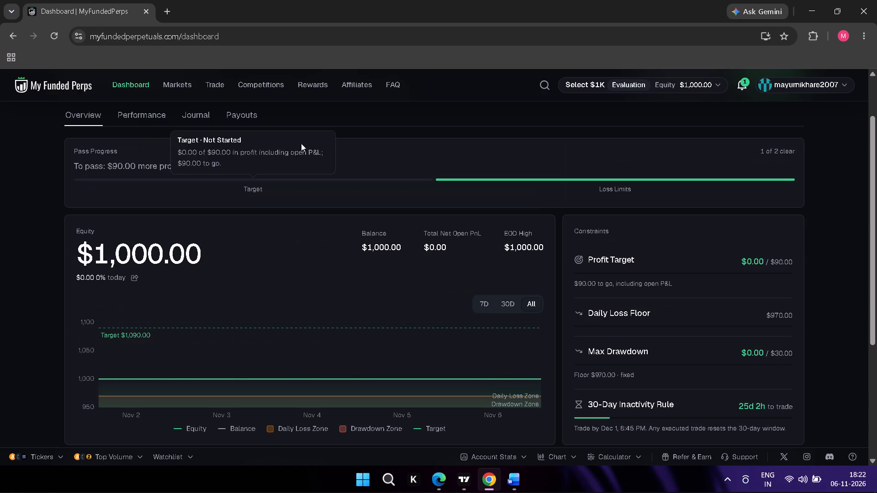
View the Payouts section of the Select 1K Challenge, then return to the Overview and examine its equity chart and constraints.
click(238, 117)
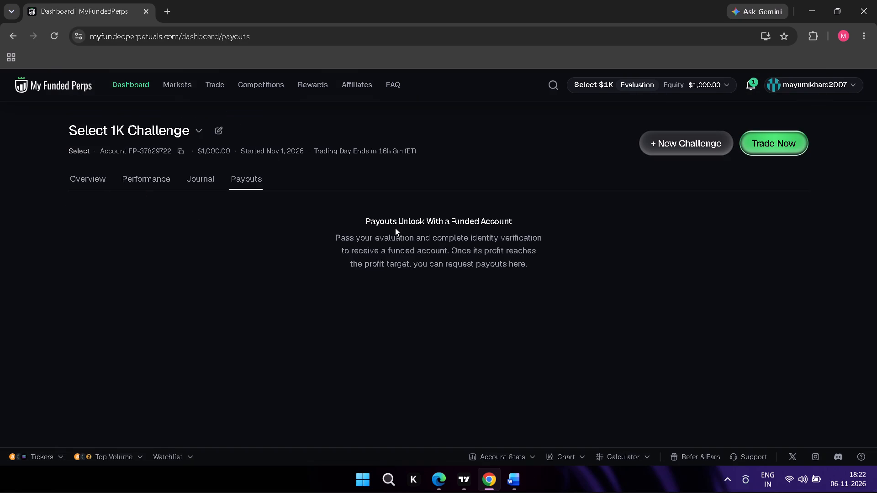
click(95, 178)
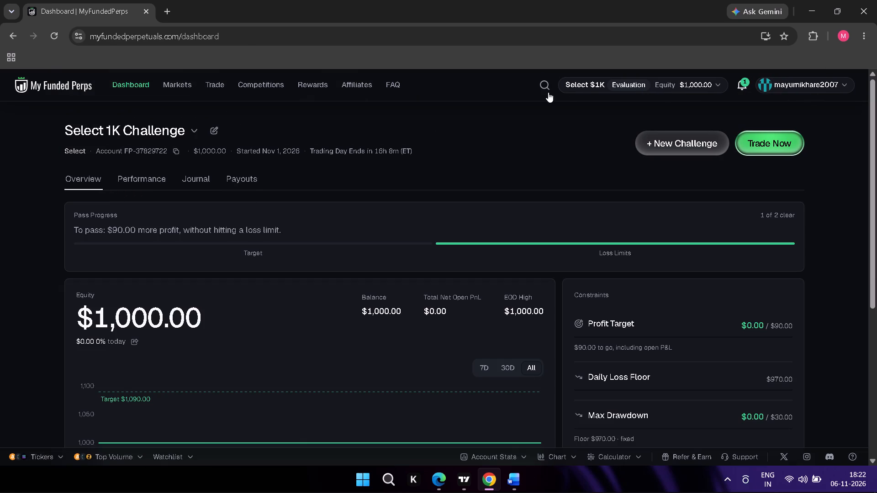
scroll(160, 287, down, 1)
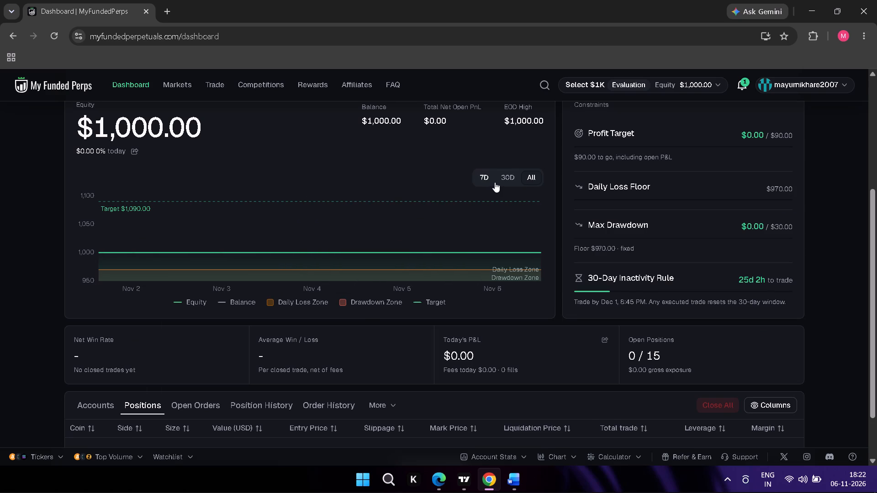
Open the trading page from the dashboard and look over the recent XAU-USD price action on the 3-minute chart.
scroll(495, 182, up, 1)
click(791, 142)
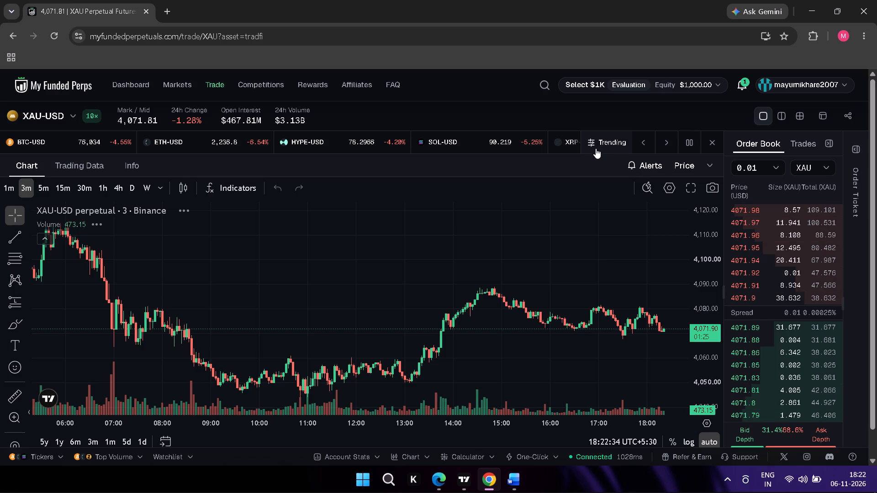
scroll(208, 342, down, 1)
drag(516, 267, 463, 252)
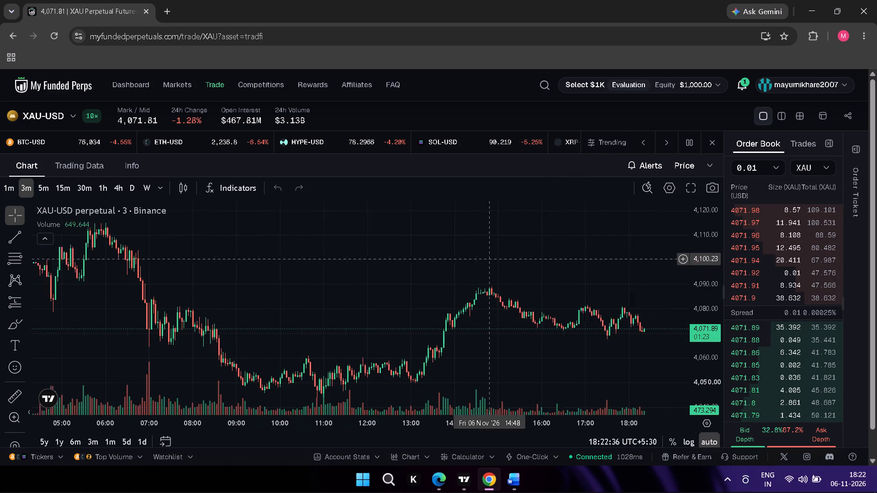
drag(463, 252, 428, 238)
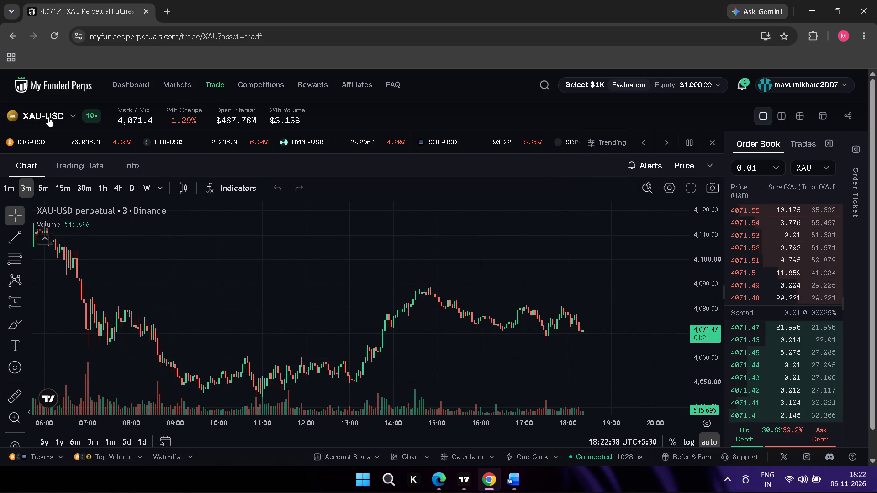
Choose XAU-USD from the market list and view its chart over a wider price range.
click(48, 117)
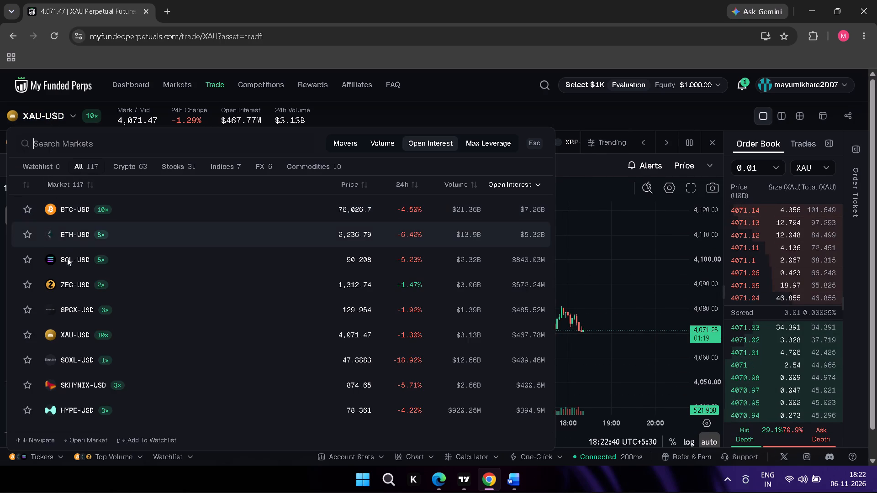
click(59, 330)
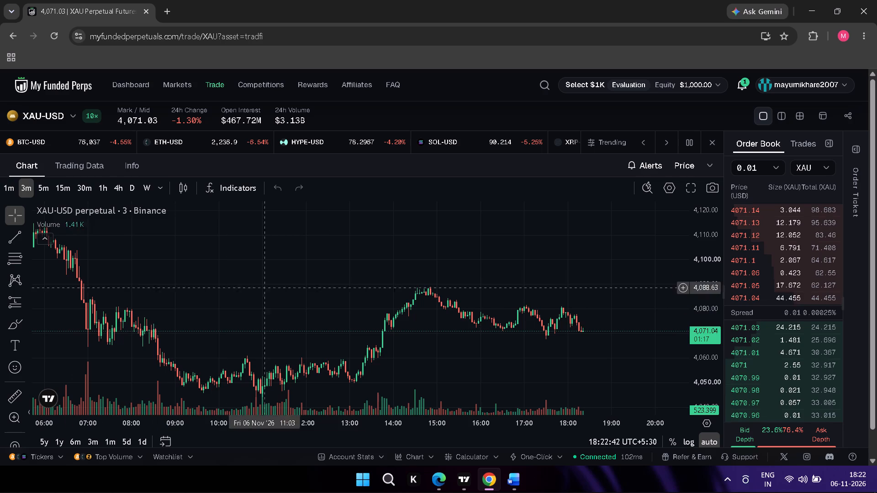
scroll(709, 331, down, 2)
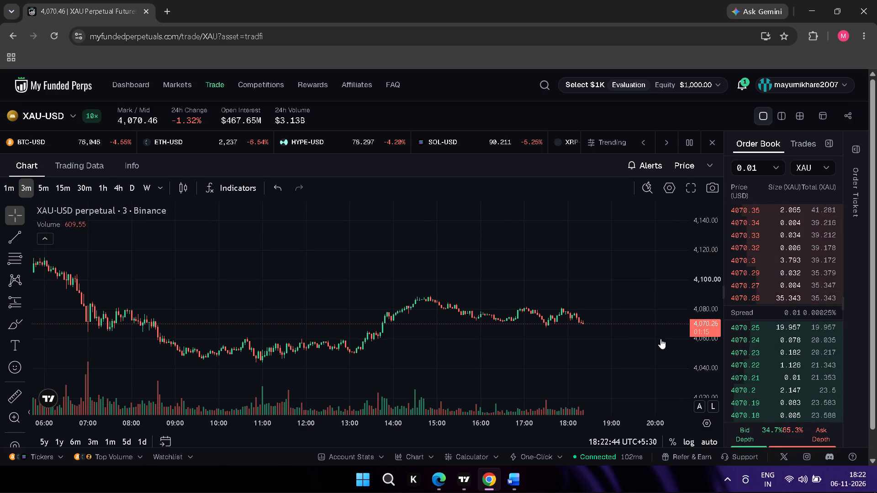
Switch the trading page between the BTC-USD and ETH-USD markets using the trending tickers, ending on ETH-USD.
click(34, 145)
click(43, 144)
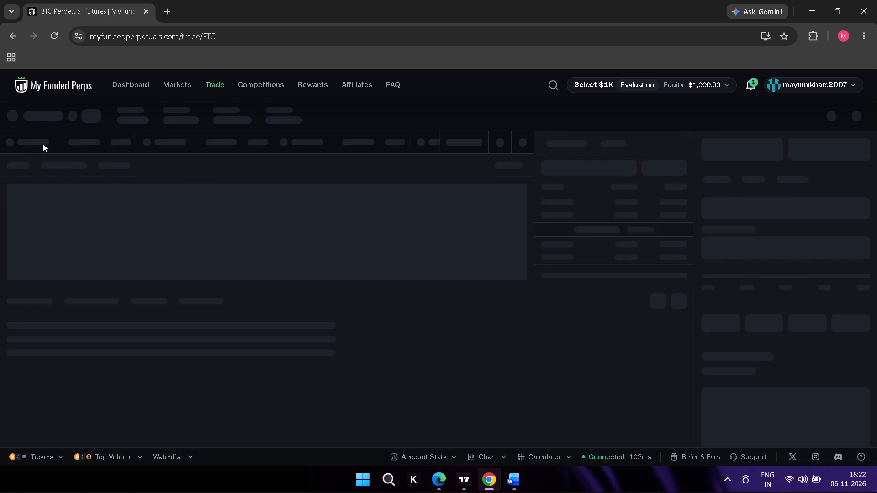
click(40, 144)
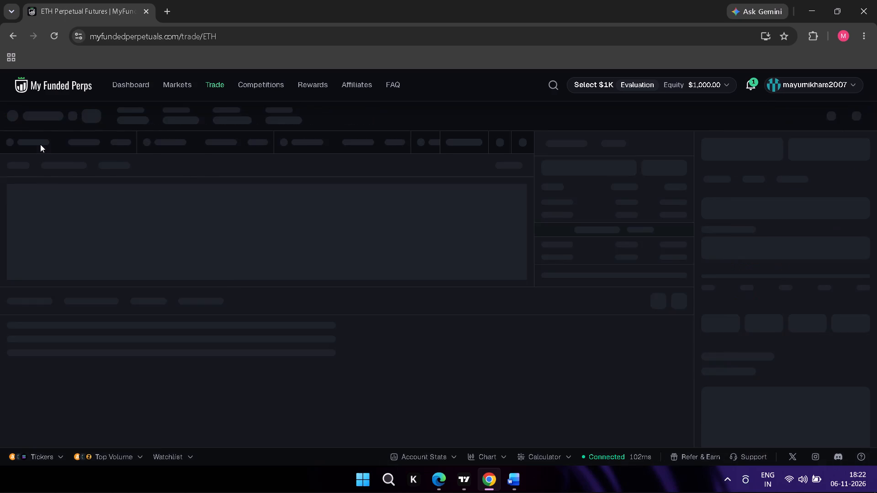
click(40, 144)
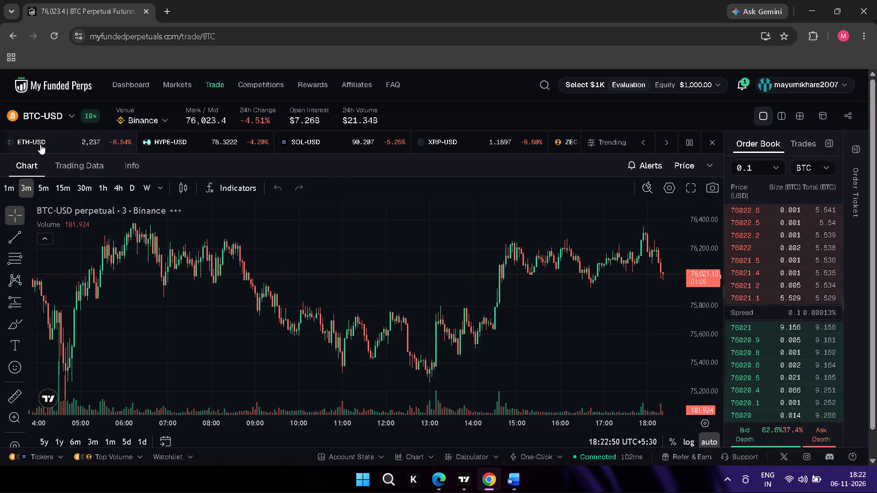
click(40, 144)
click(40, 144)
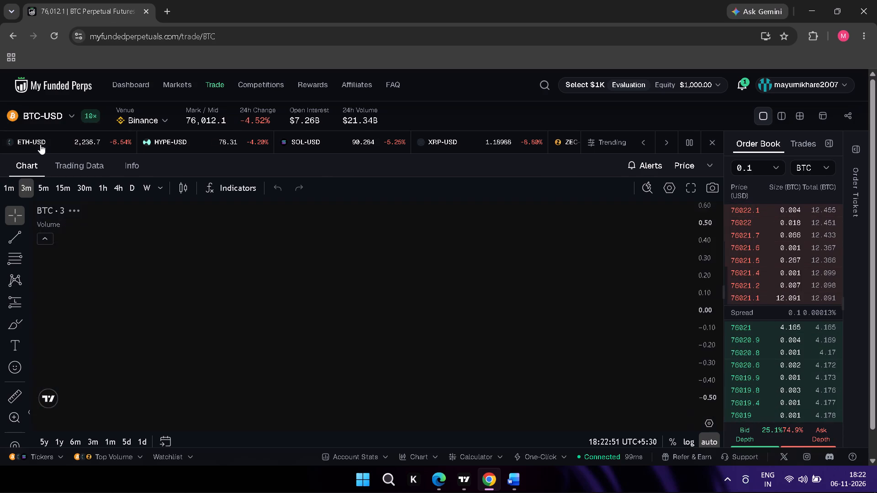
click(40, 144)
right_click(39, 144)
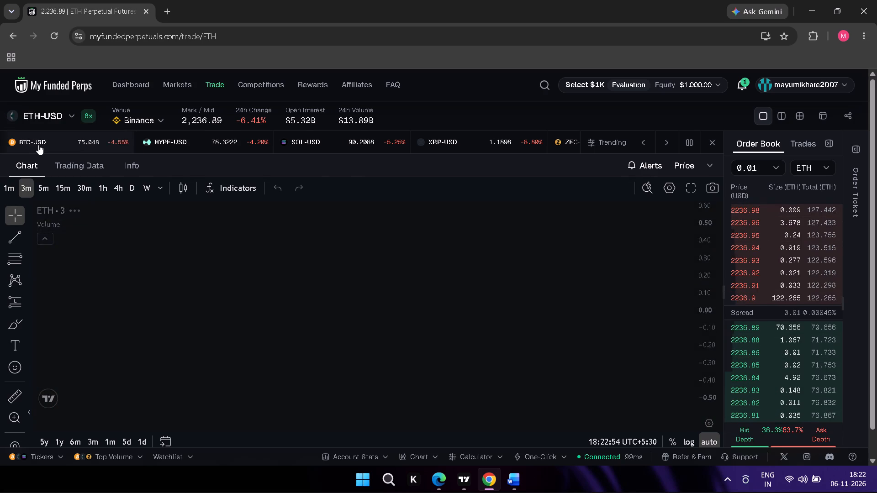